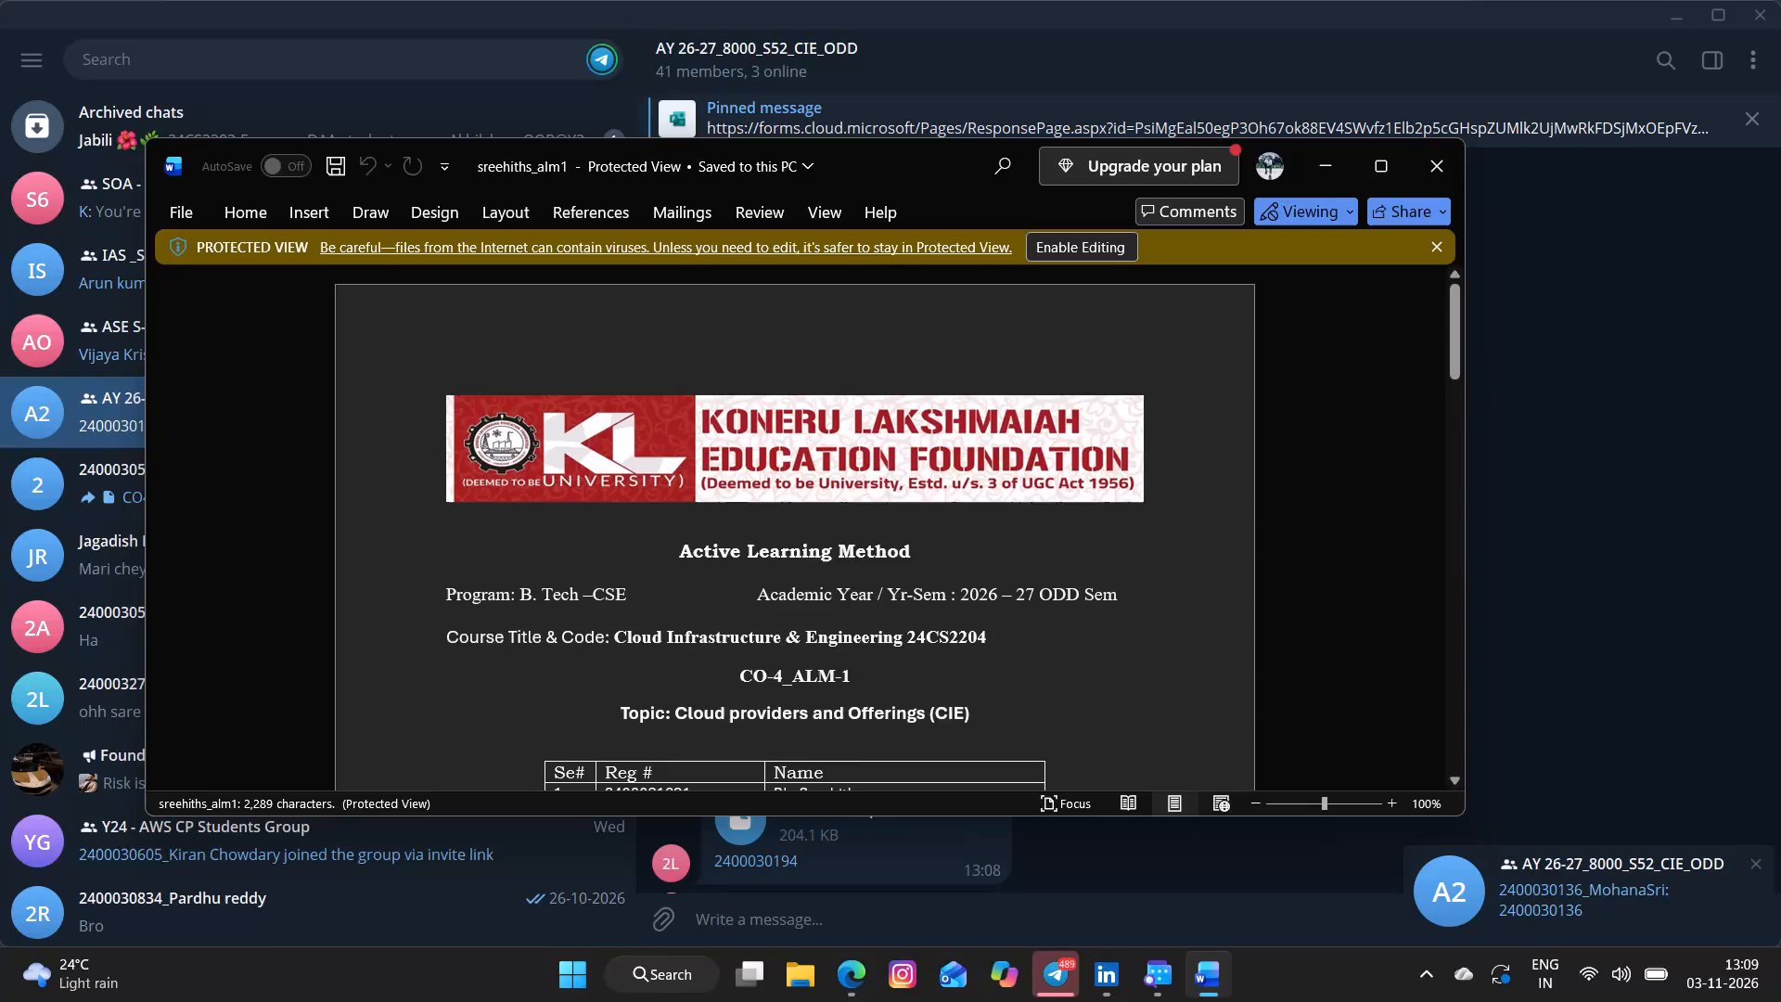
# Review the CO-4_ALM-1 Active Learning Method document, from its course details to the e-commerce horizontal auto-scaling section.
pyautogui.scroll(-3, 840, 356)
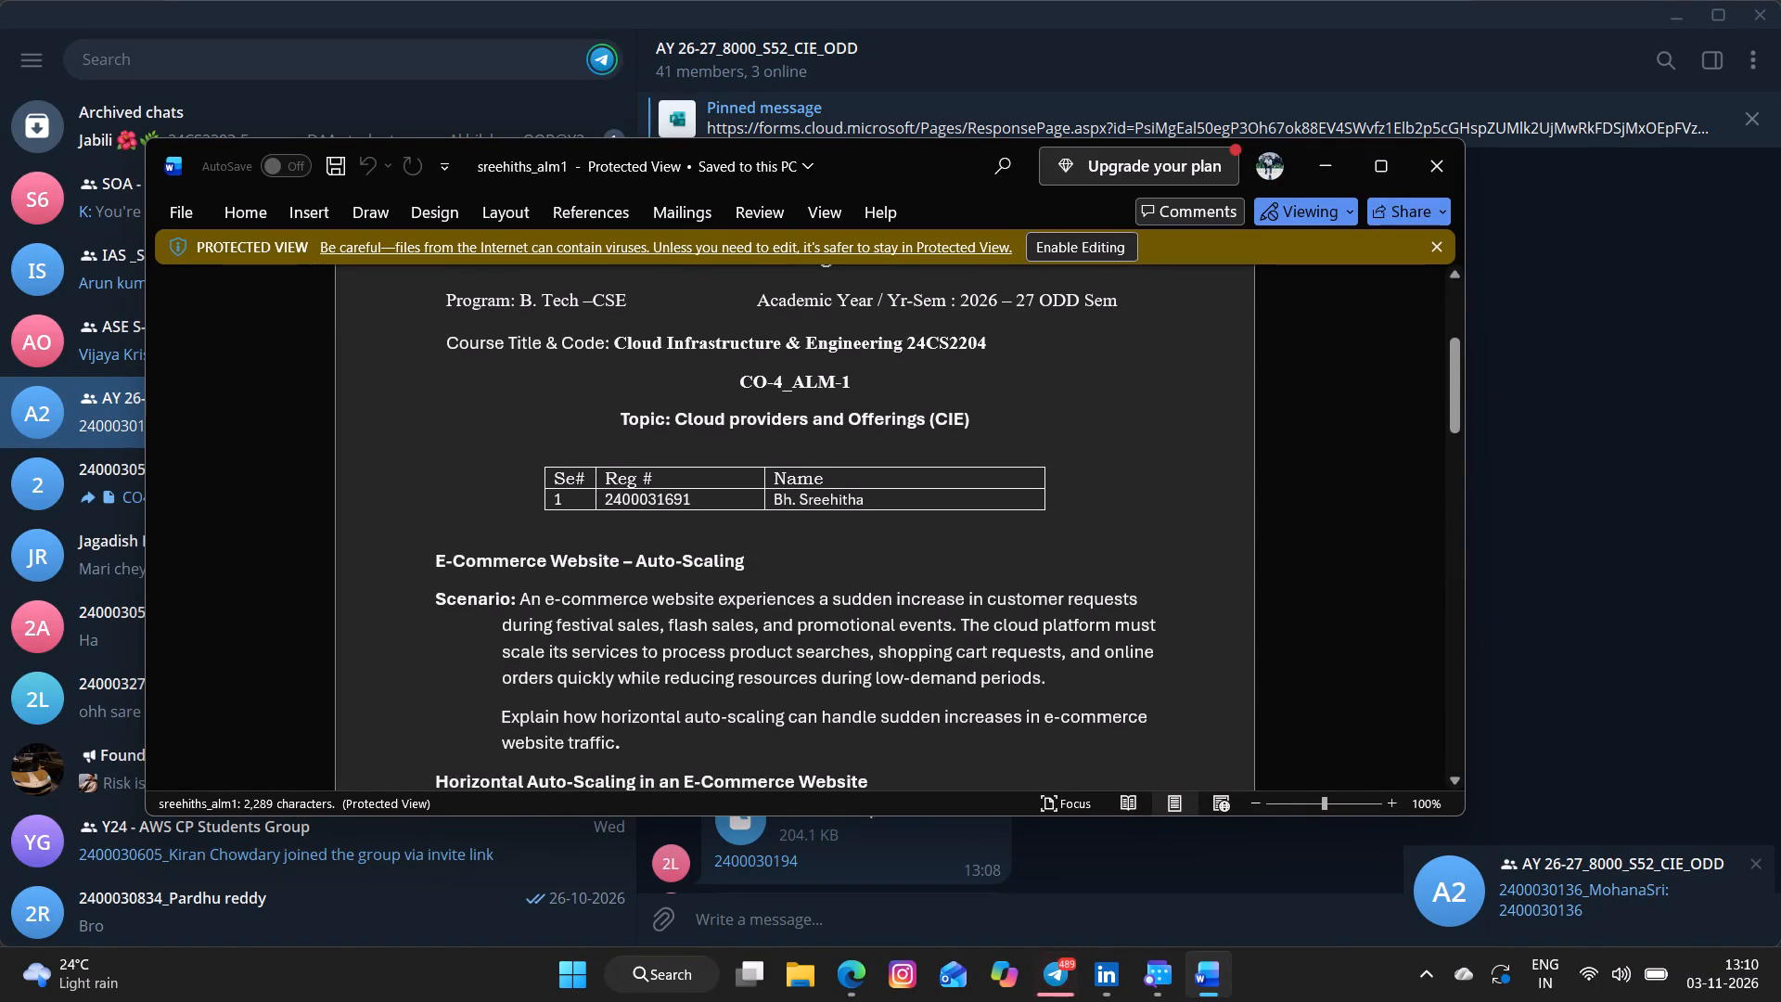
pyautogui.scroll(-1, 840, 356)
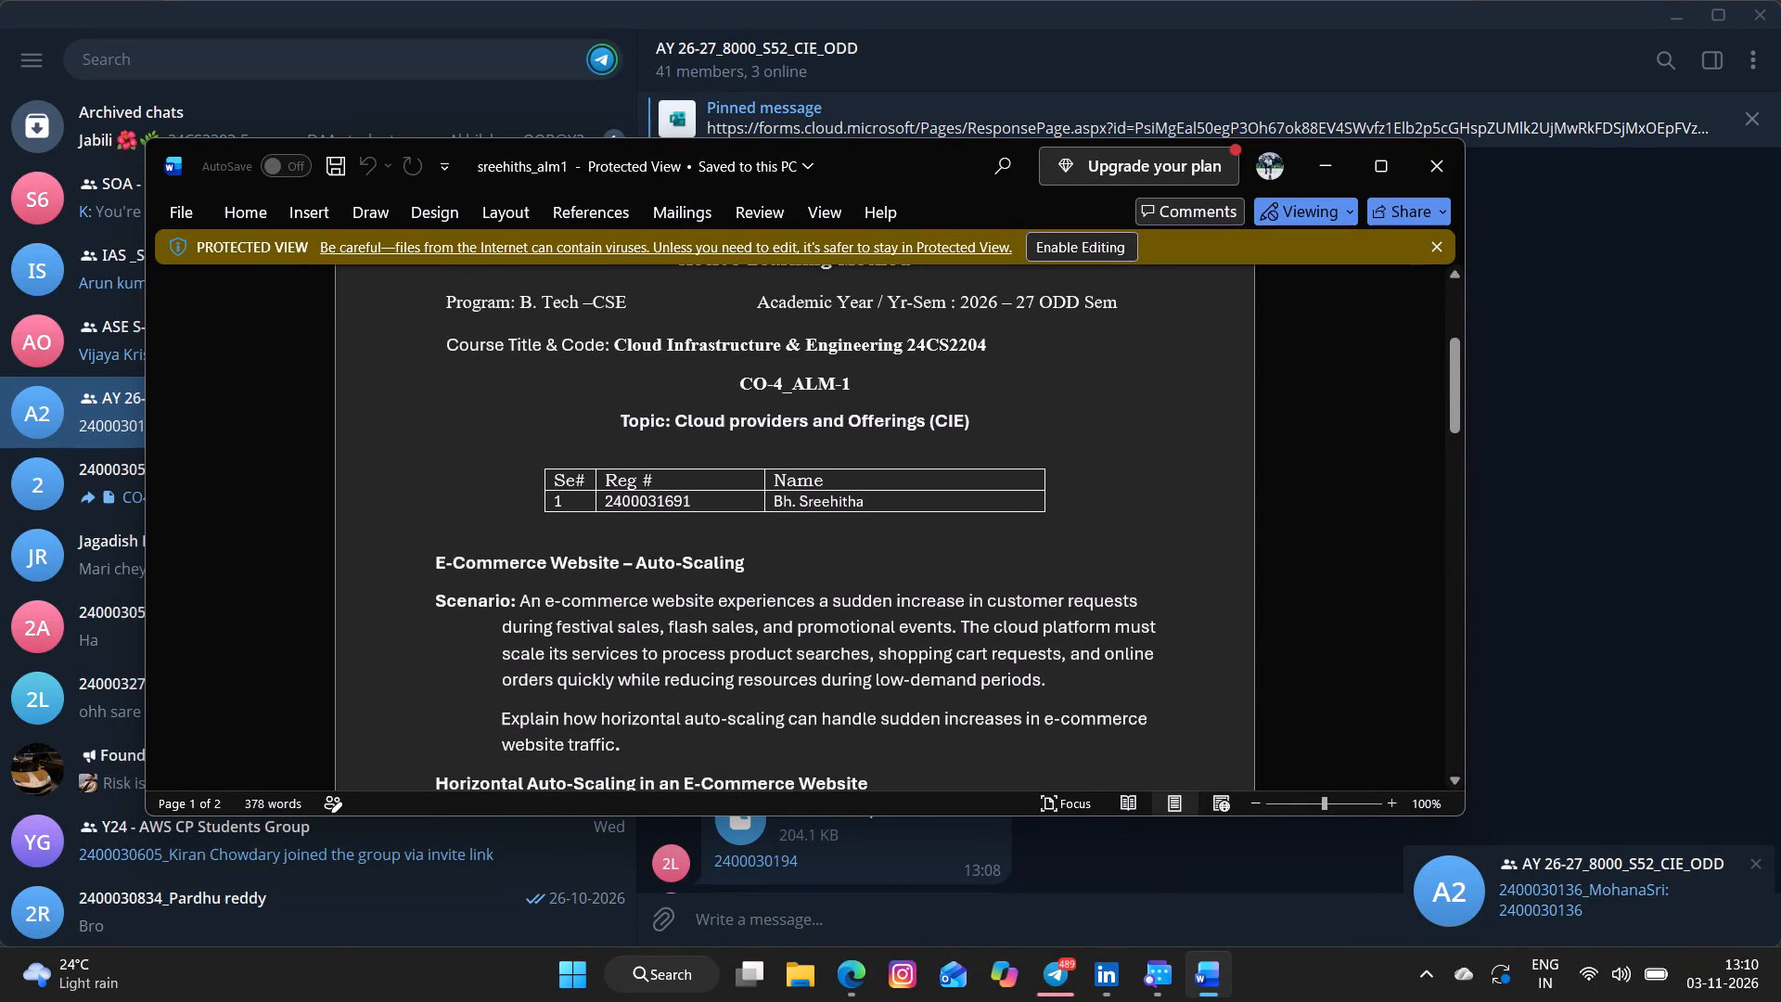
pyautogui.scroll(-1, 840, 356)
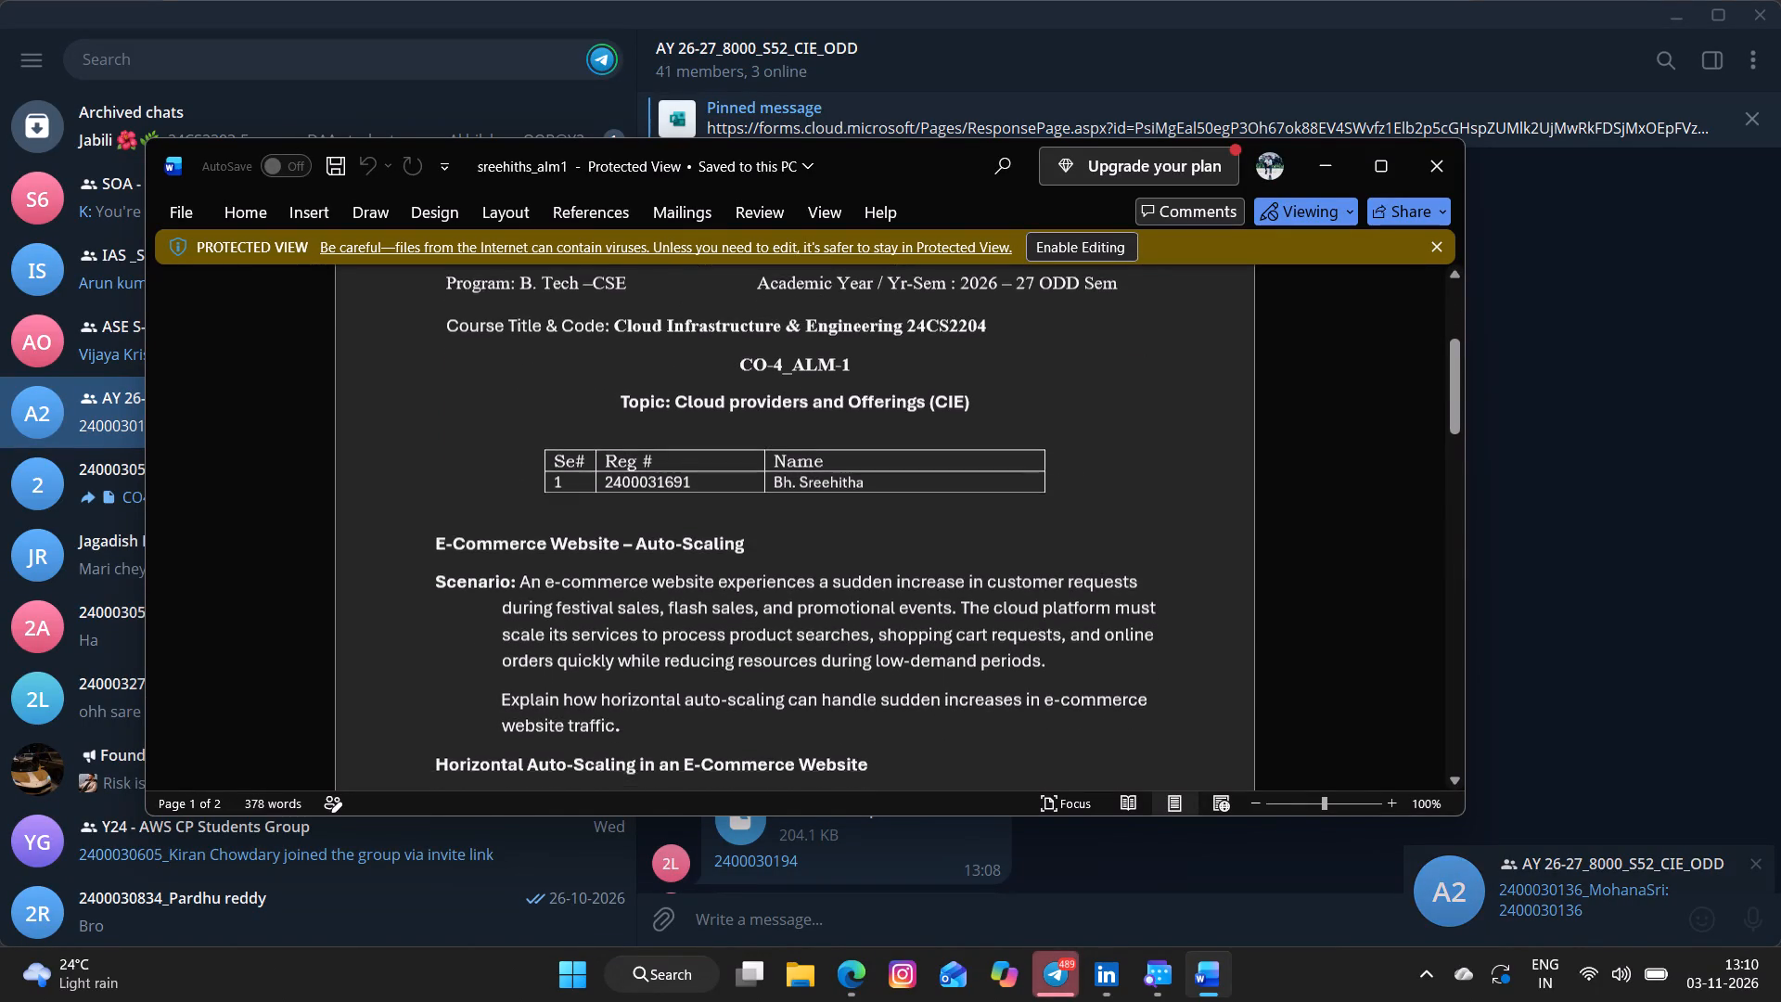
pyautogui.scroll(-1, 840, 356)
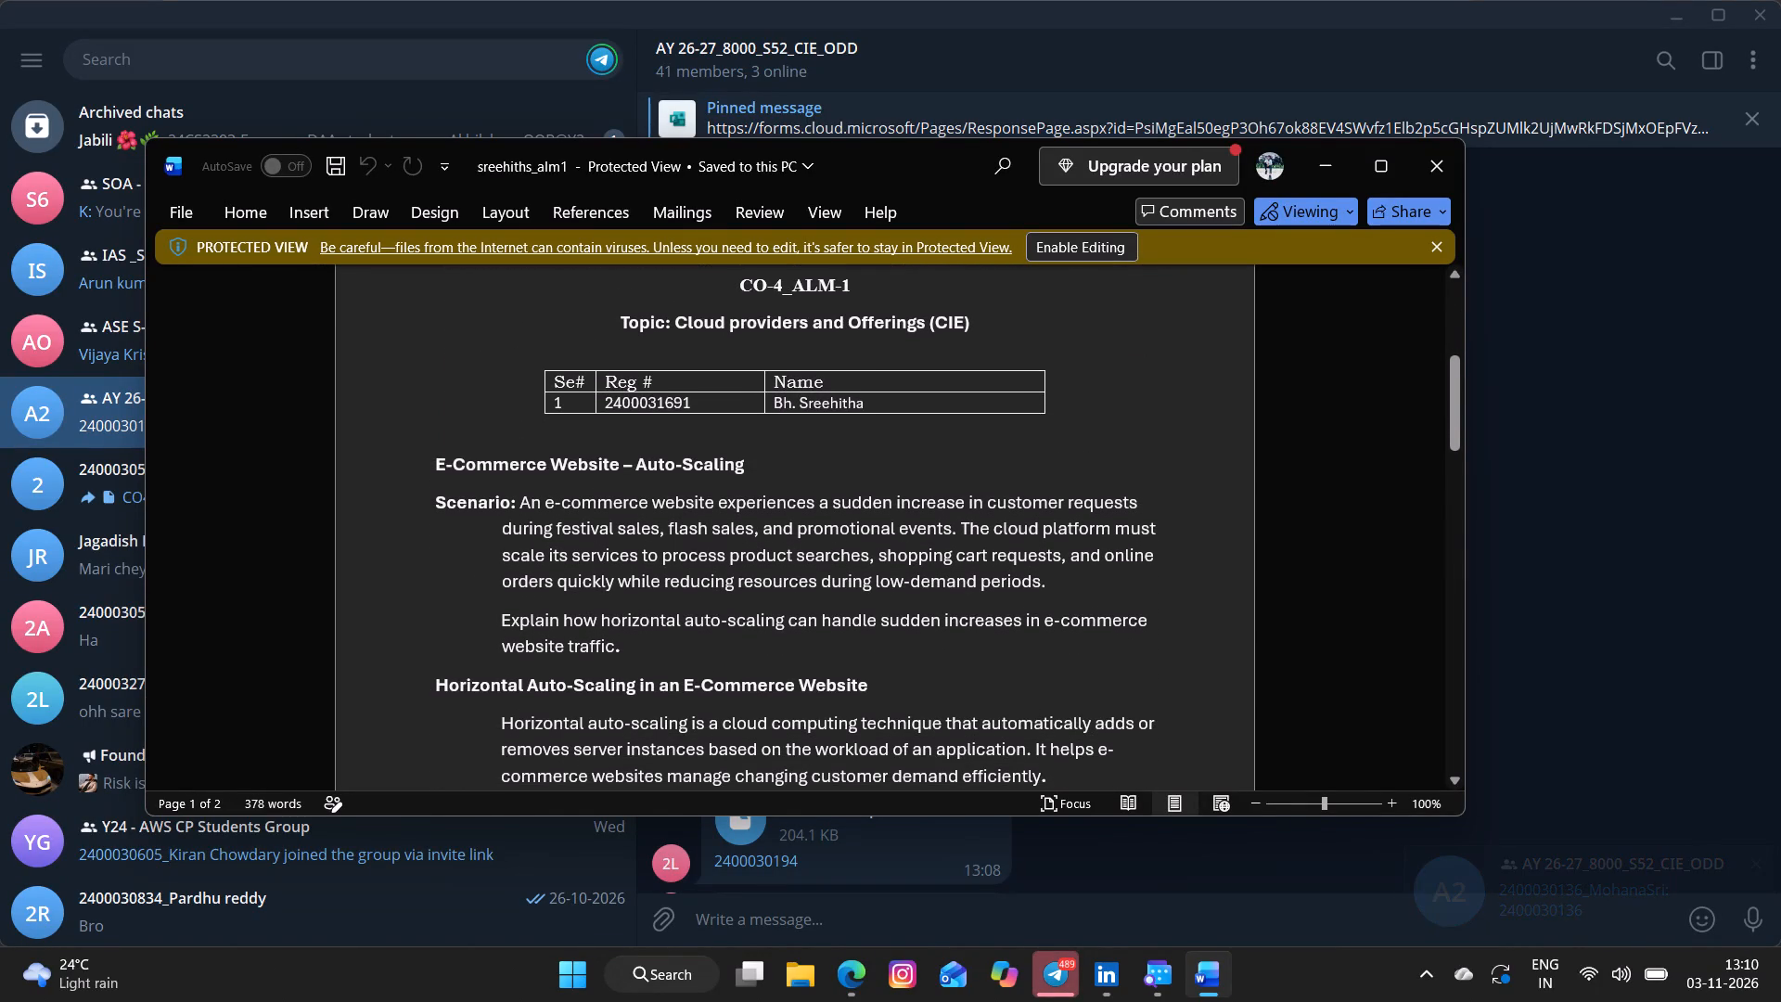
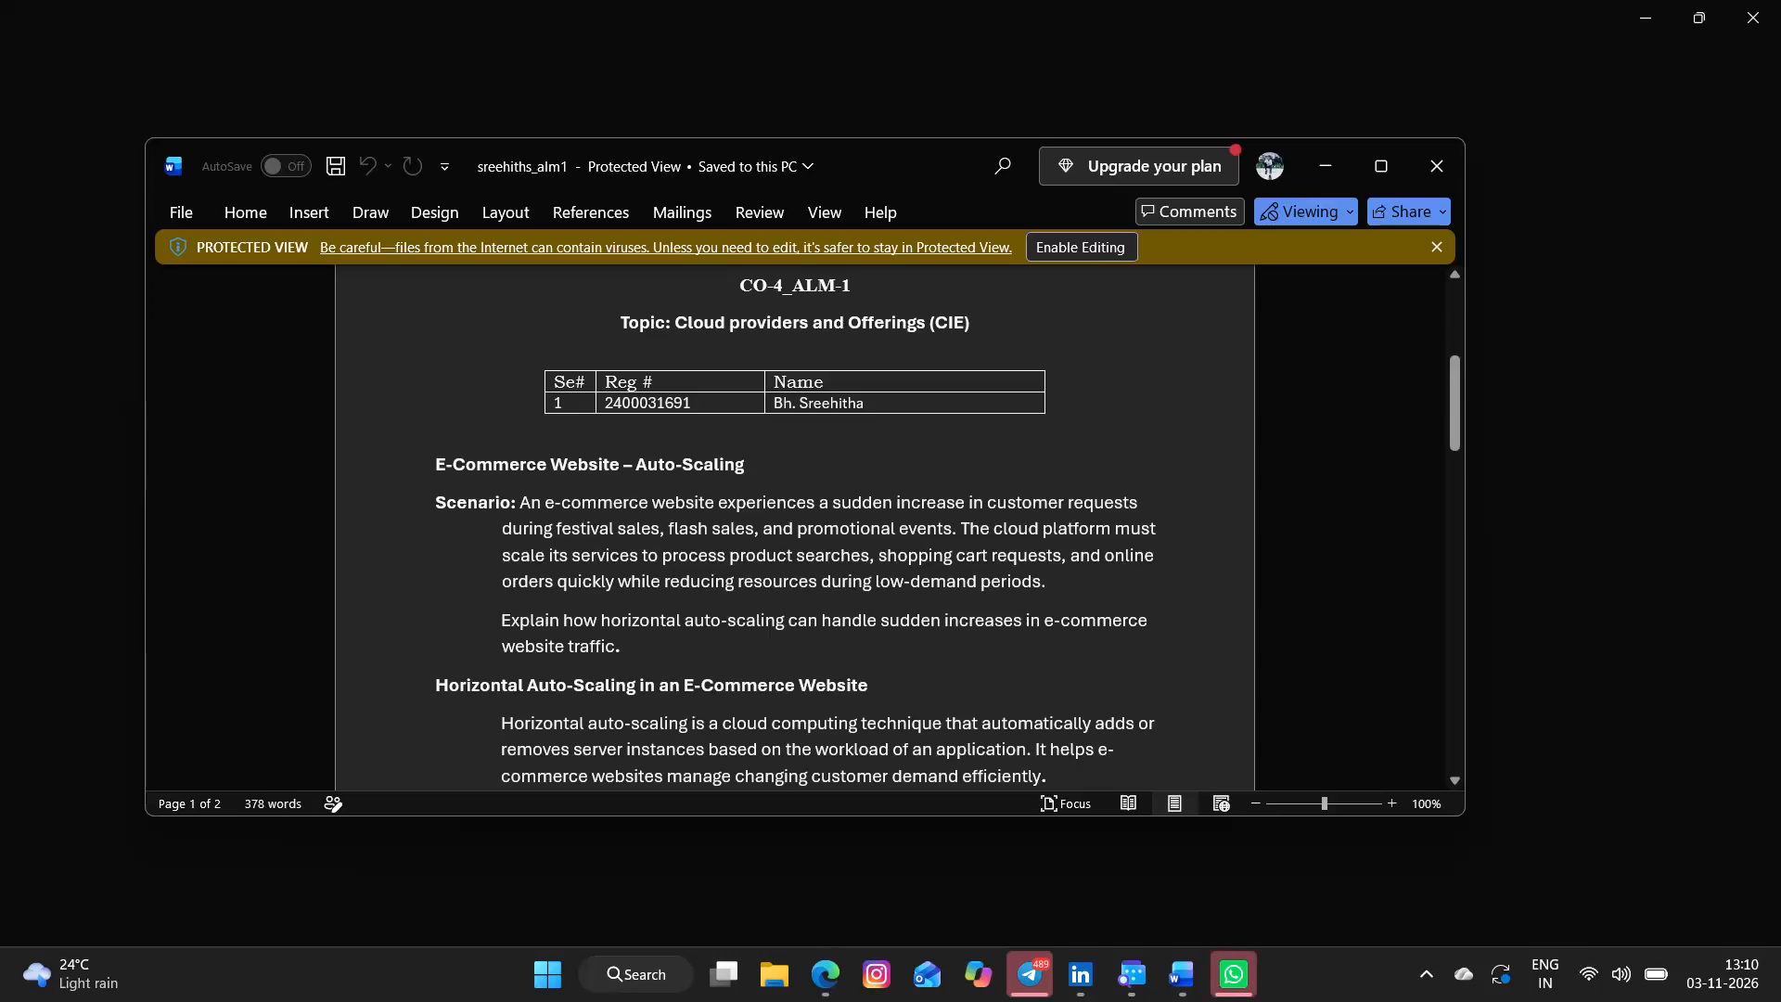
# Maximize the protected CO-4_ALM-1 document window and enable editing.
pyautogui.scroll(-6, 792, 473)
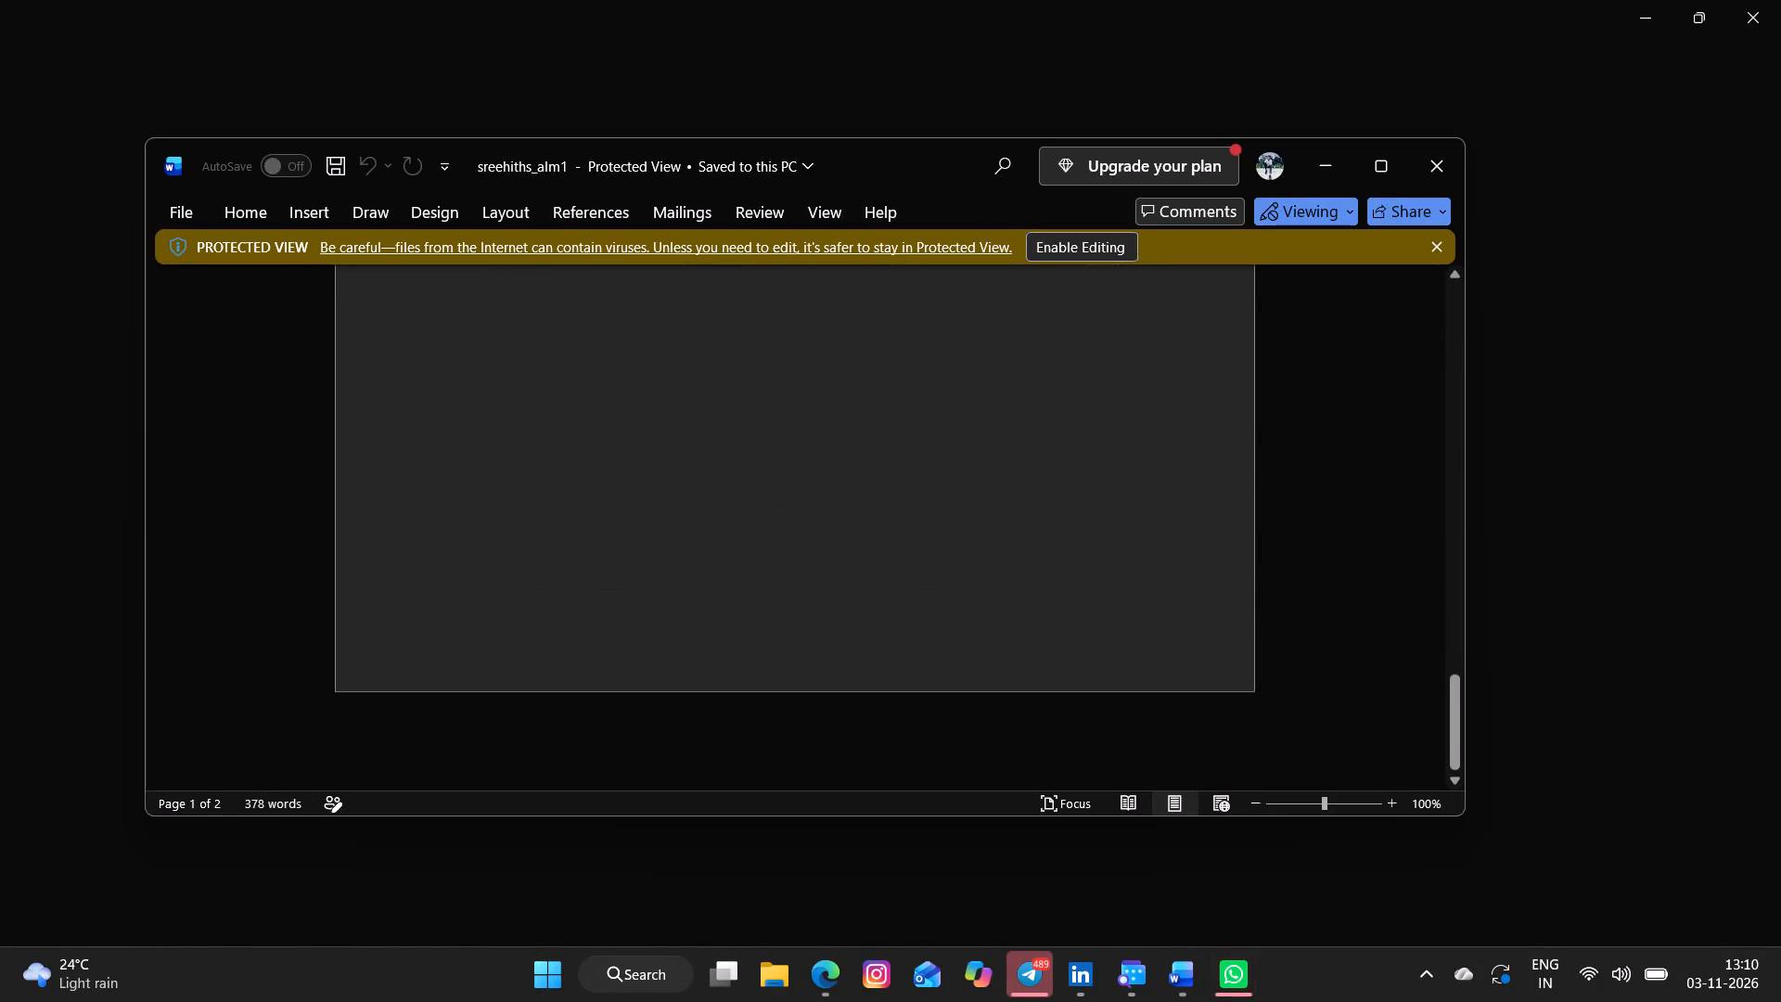
pyautogui.scroll(9, 792, 473)
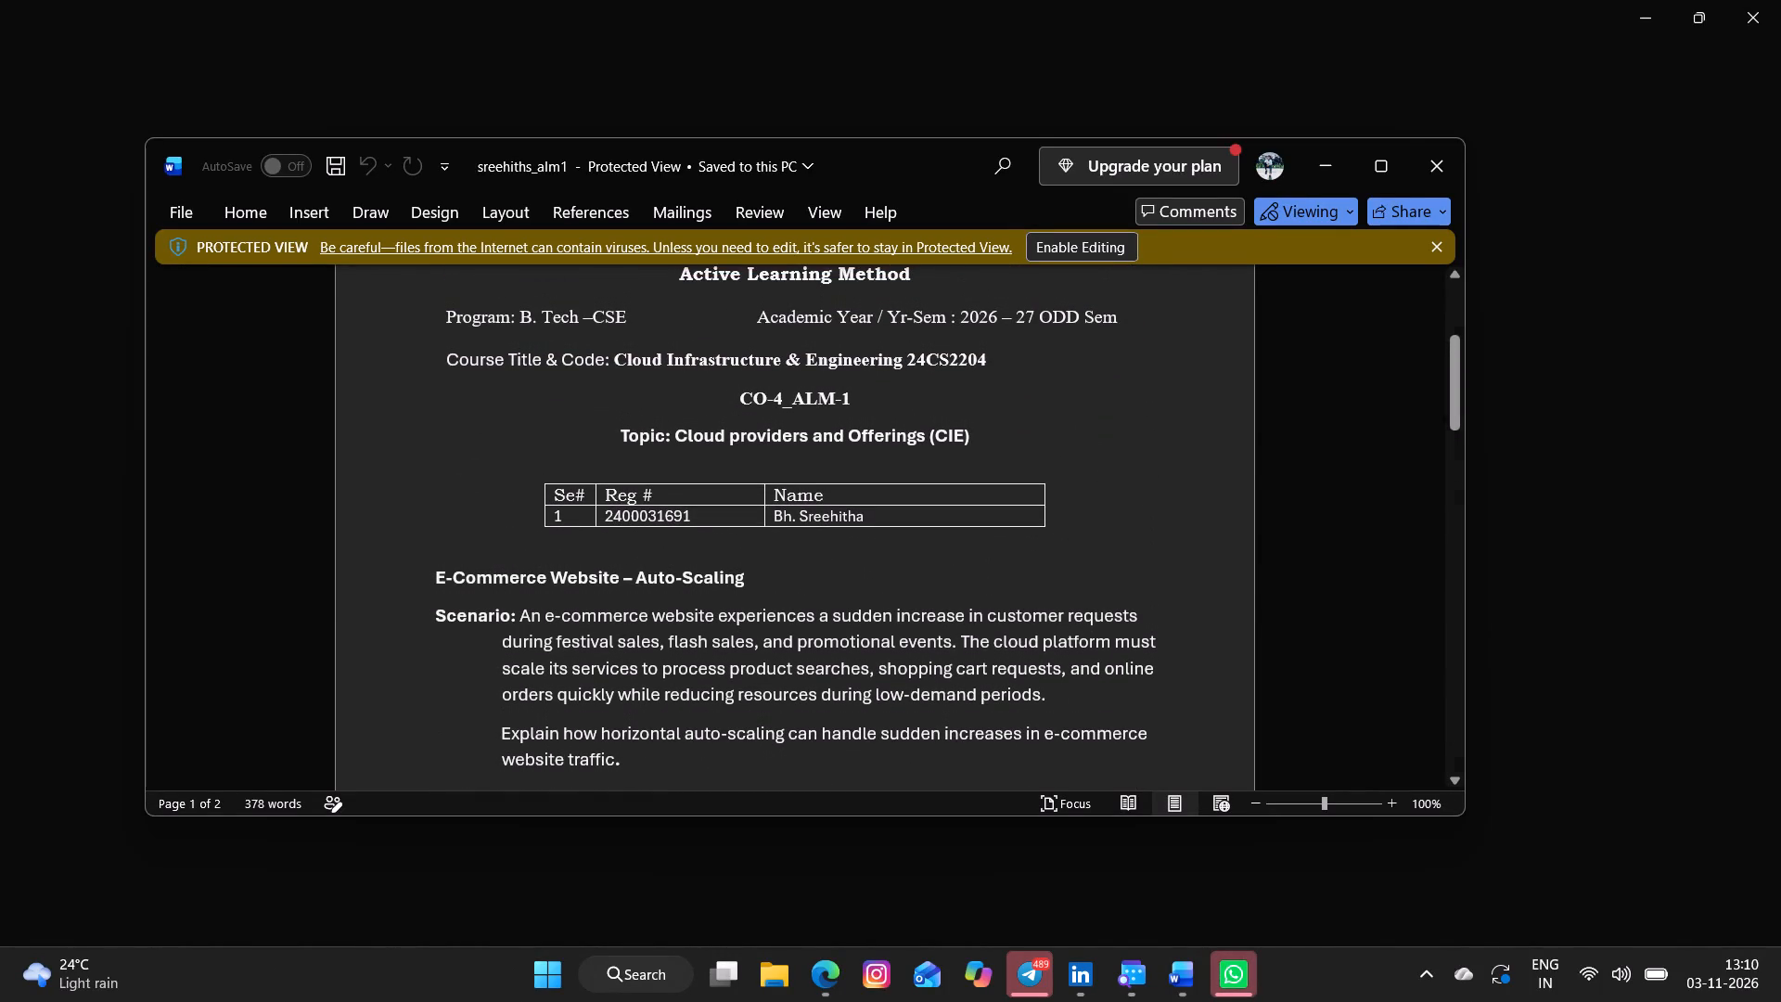
pyautogui.click(1370, 161)
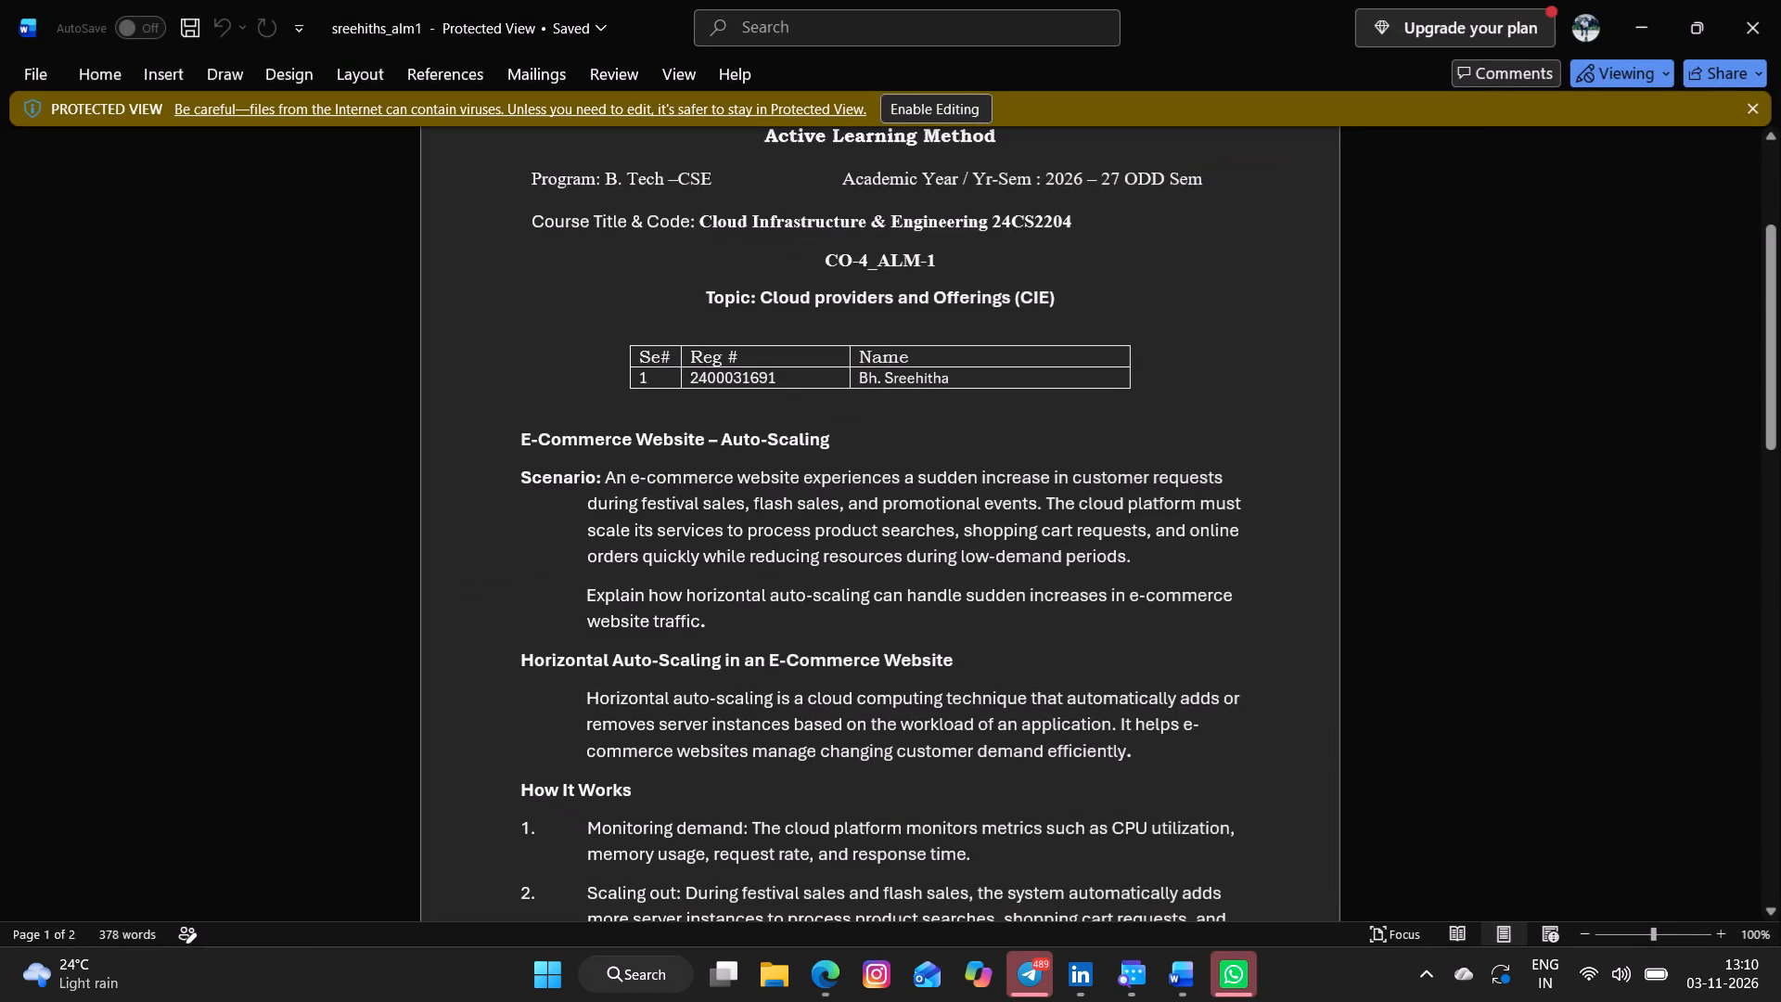
pyautogui.click(959, 107)
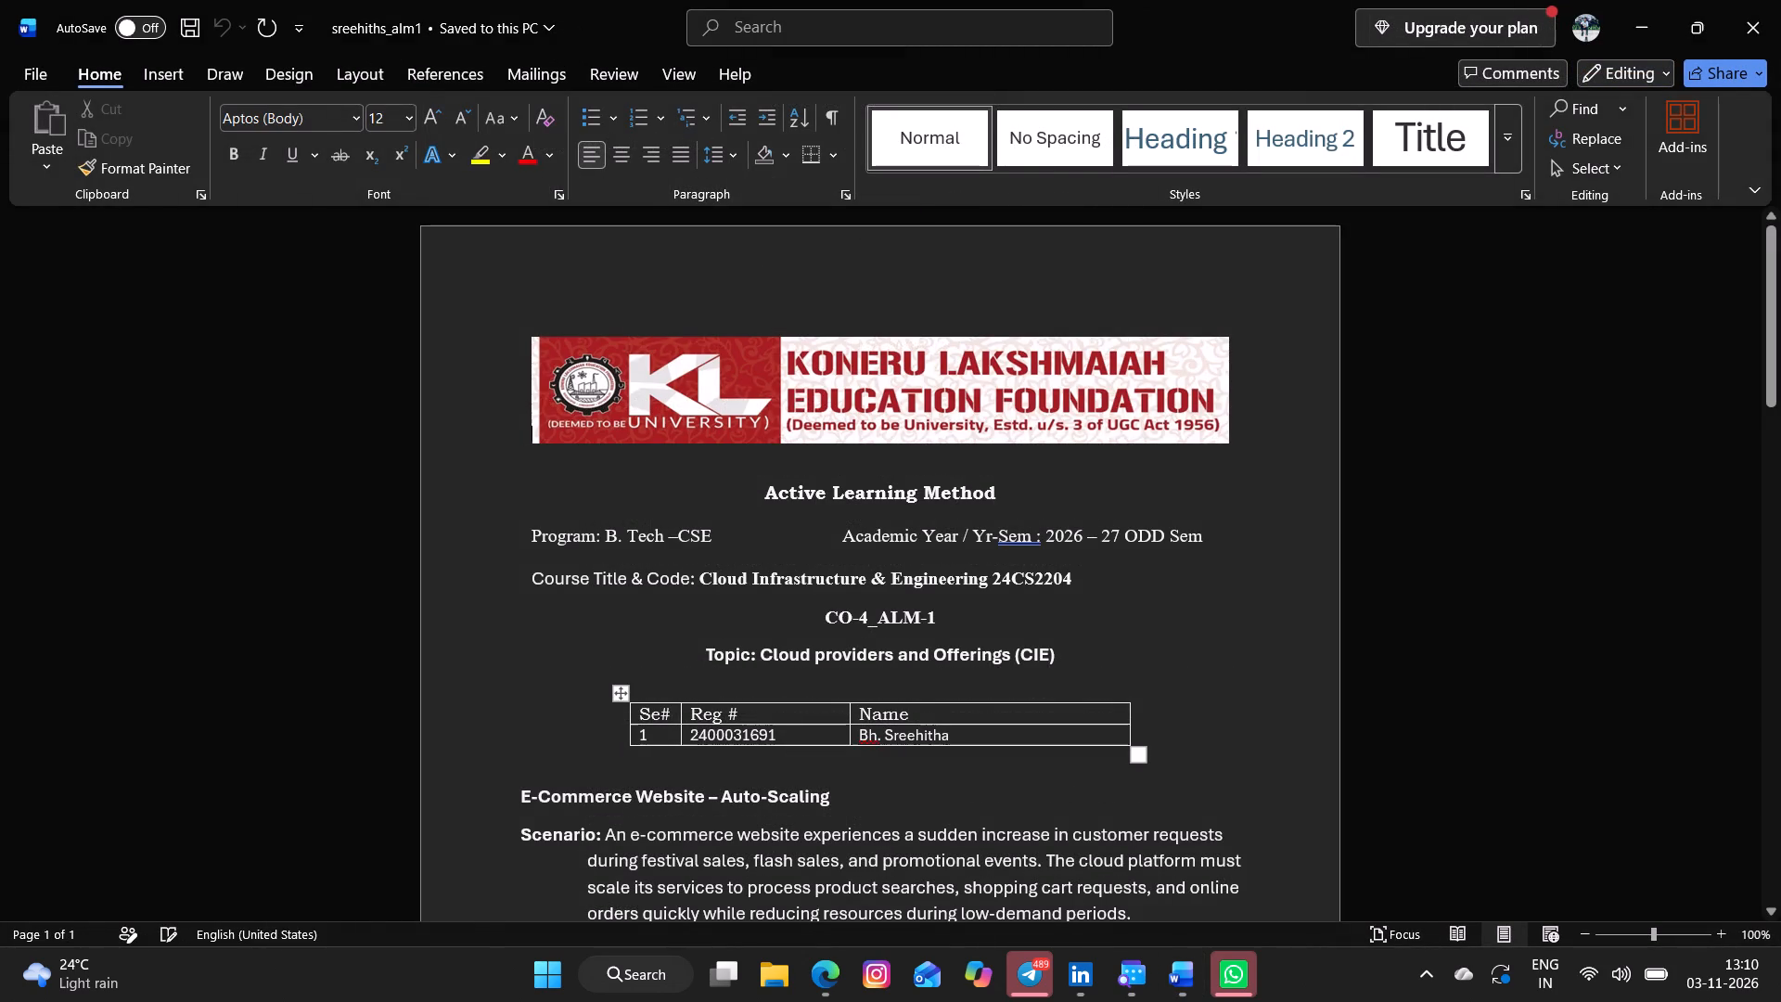
# Open the recent document alm-3 and close the Instagram window.
pyautogui.click(27, 66)
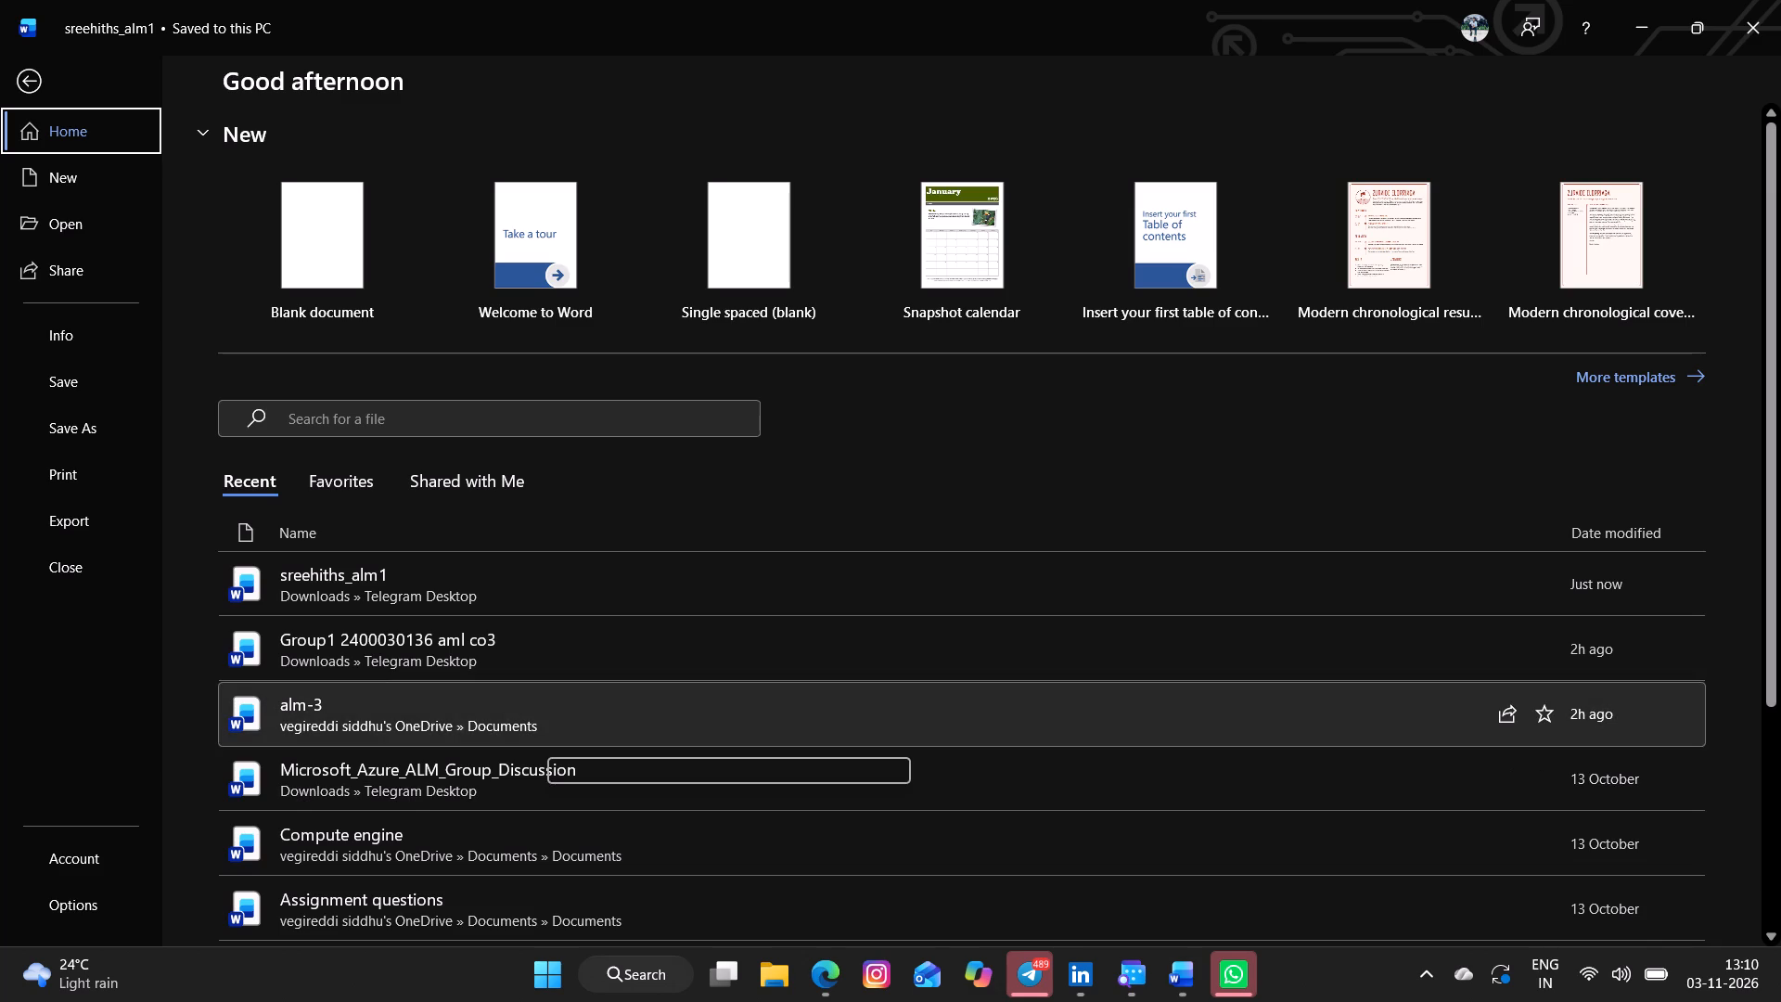
pyautogui.click(547, 734)
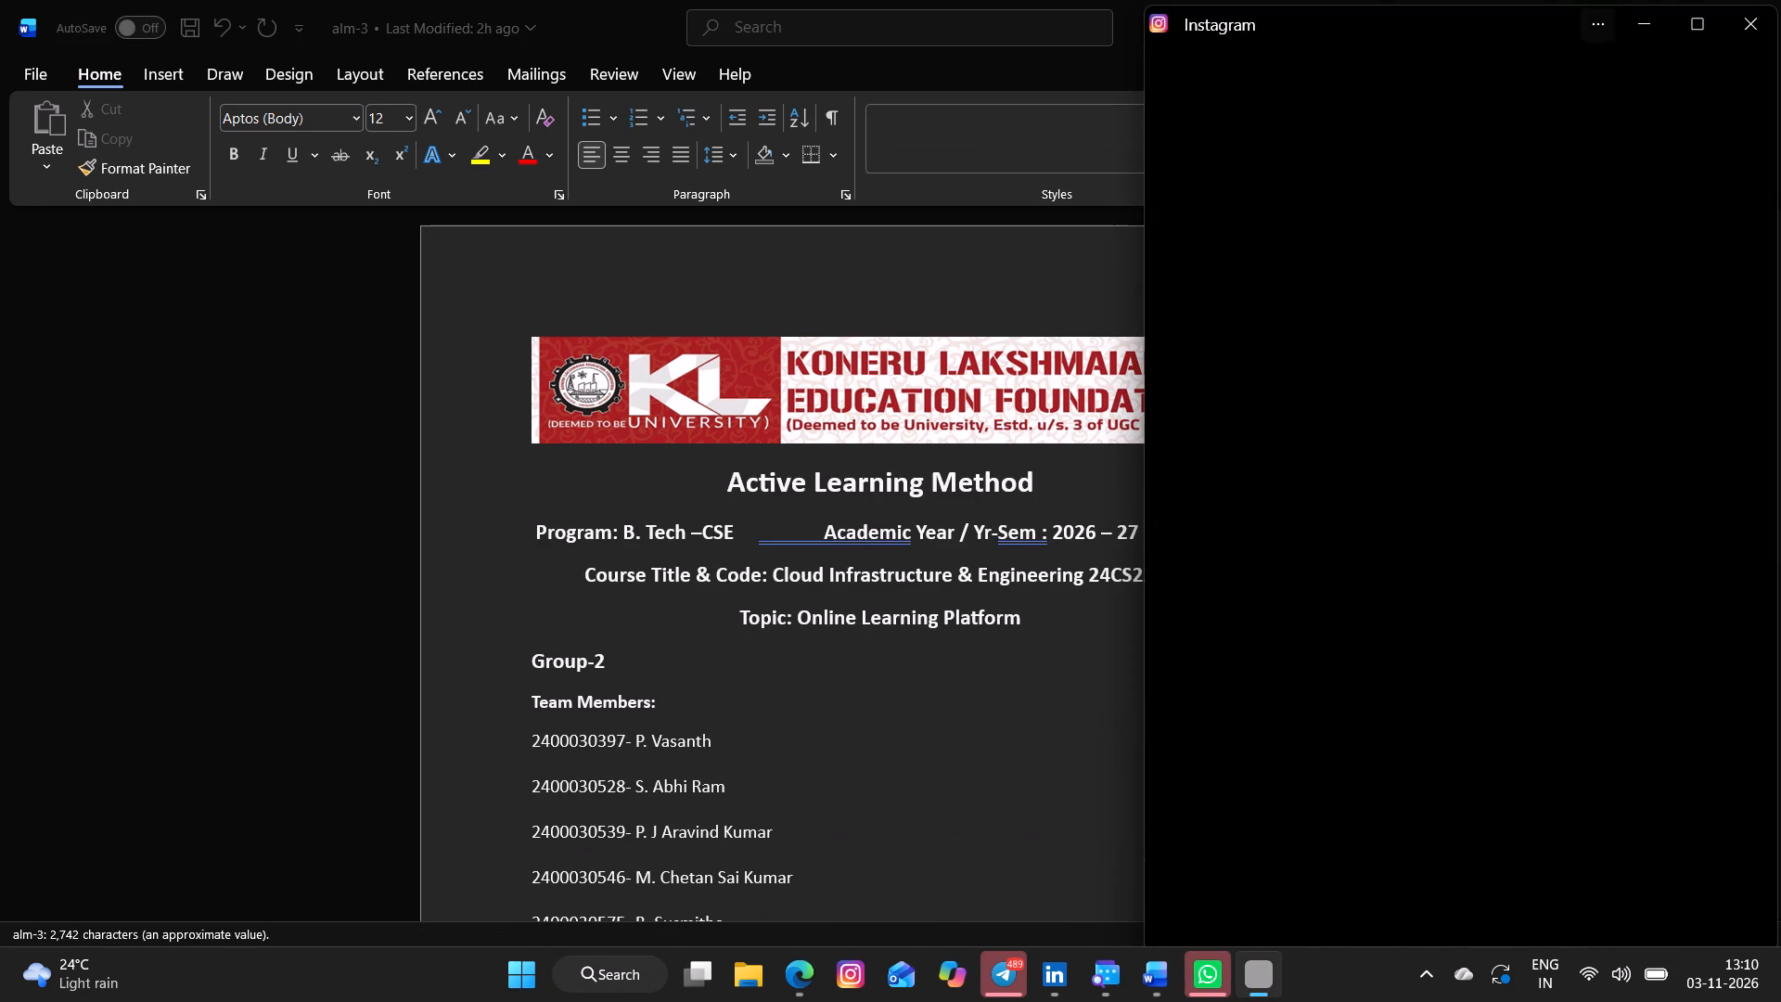
pyautogui.click(1751, 15)
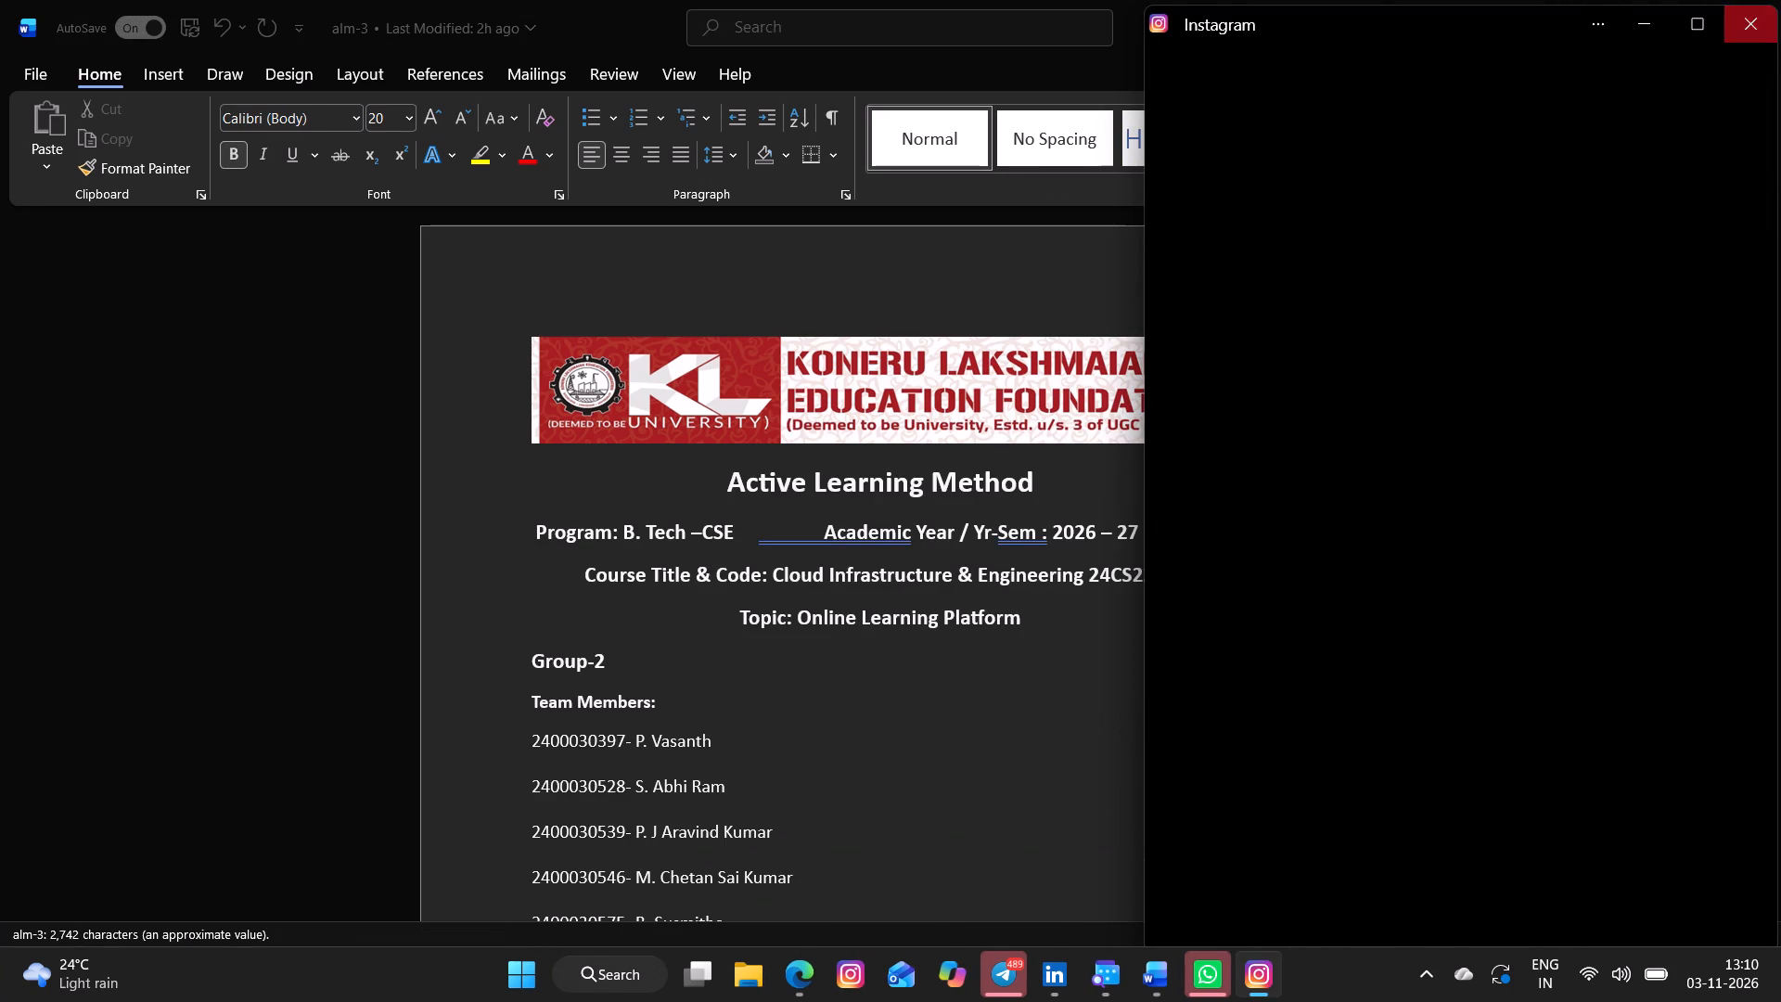
# Copy the alm-3 block from the Online Learning Platform topic line through the team members, scenario and student registration table.
pyautogui.scroll(-1, 1167, 540)
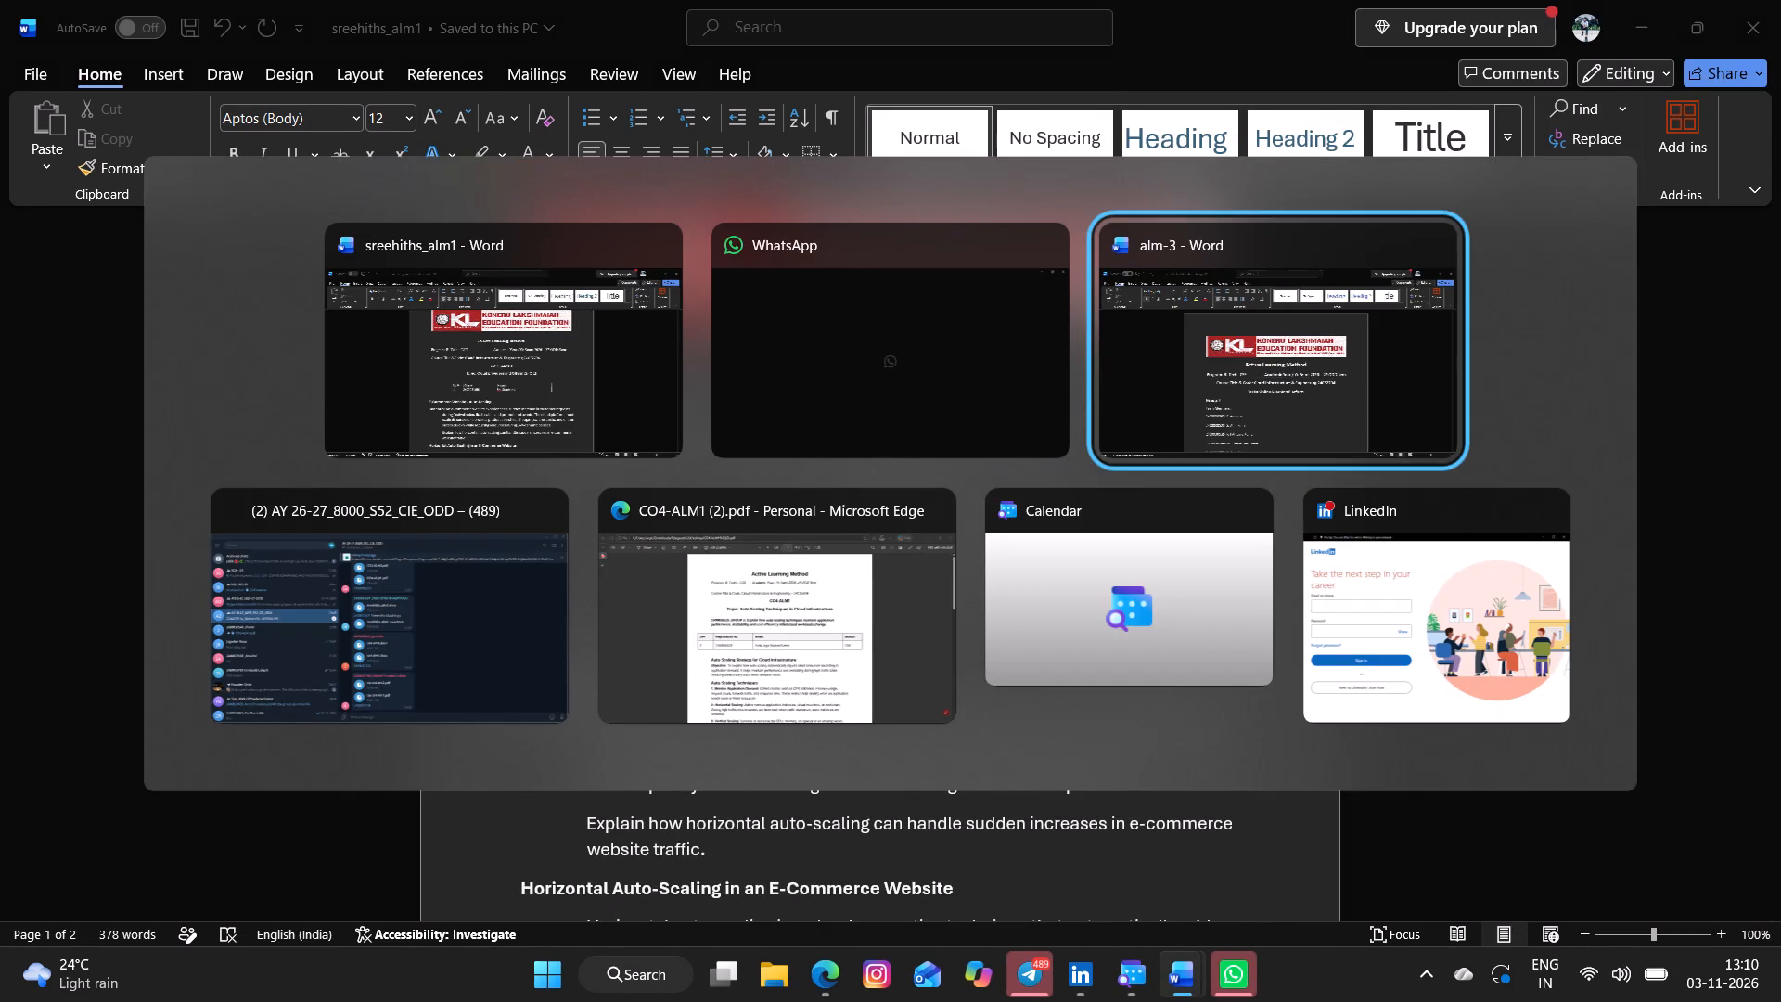
pyautogui.scroll(-1, 801, 713)
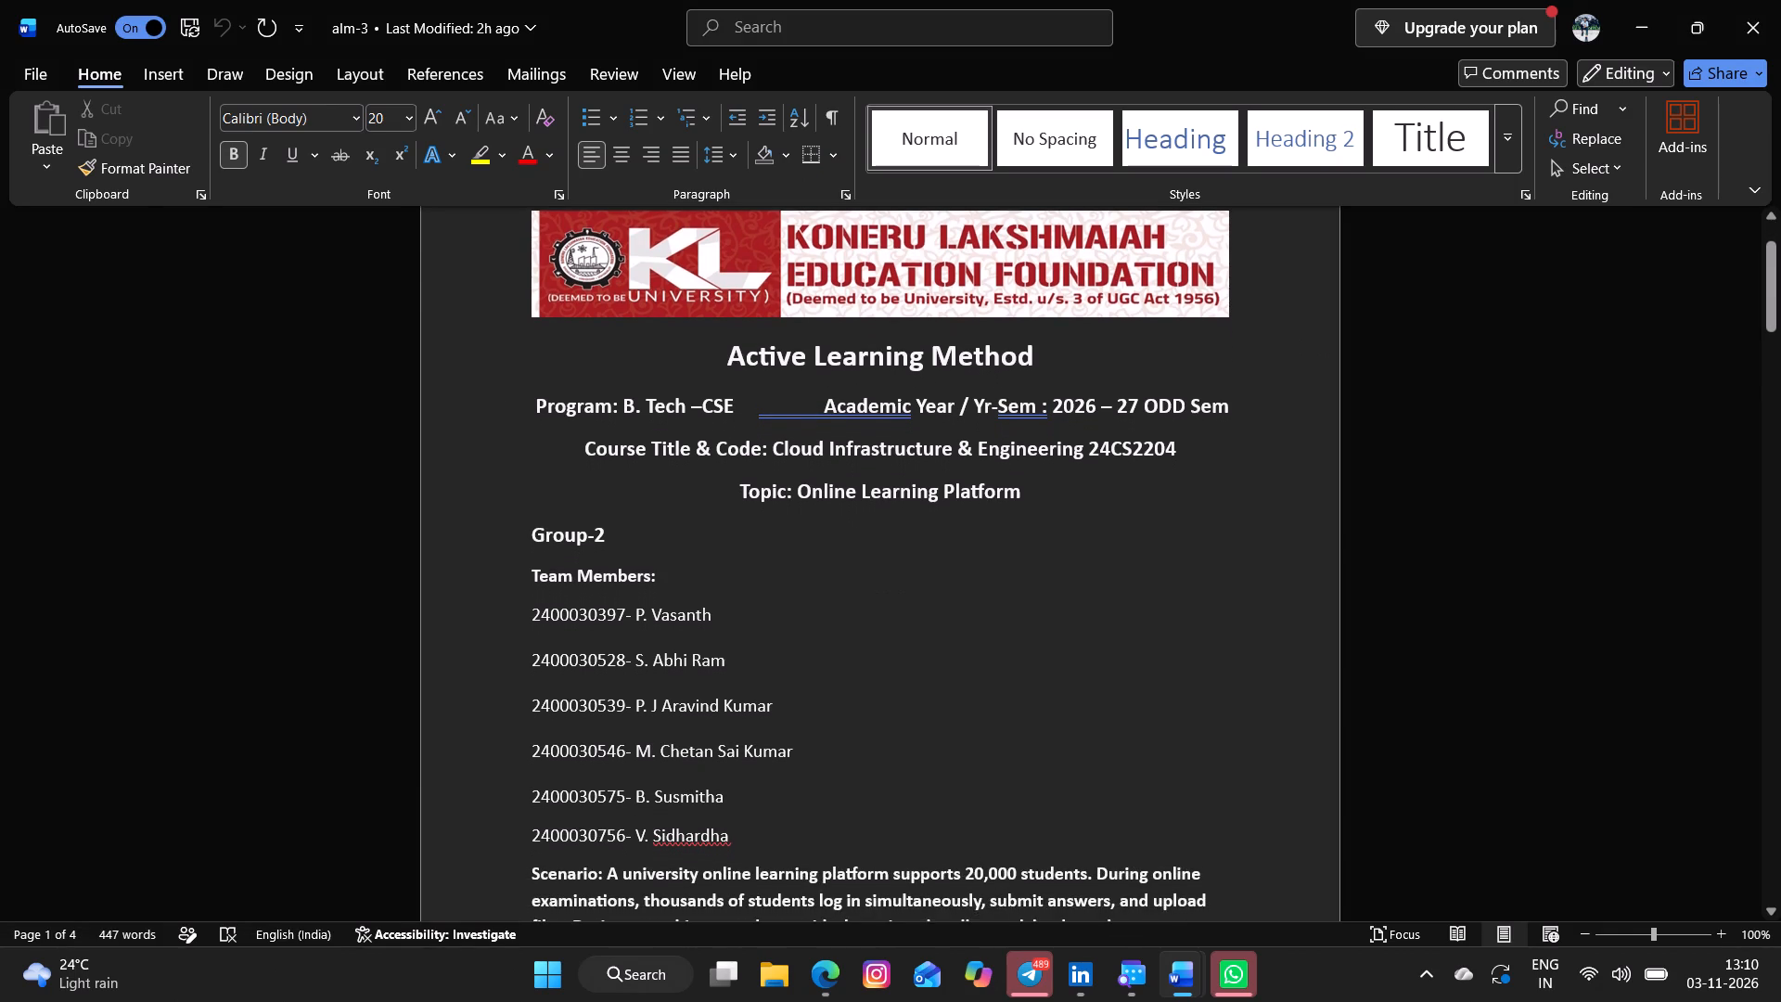
pyautogui.scroll(-1, 801, 713)
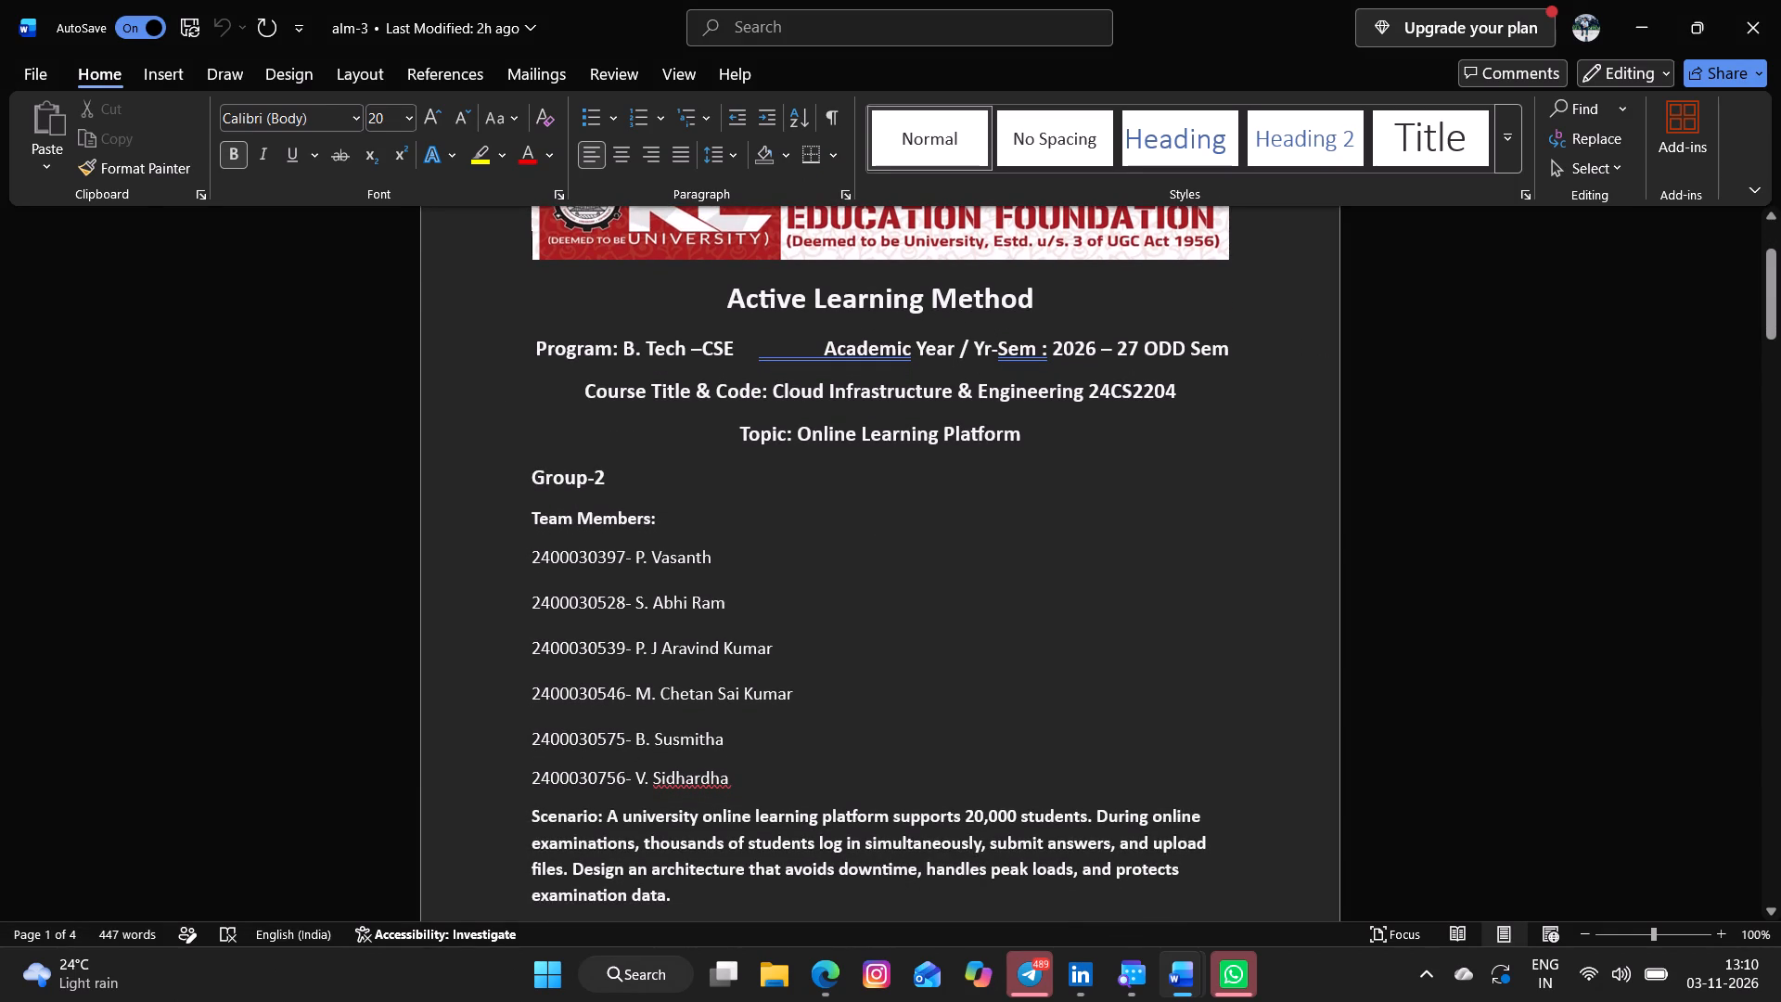
pyautogui.moveTo(524, 455); pyautogui.dragTo(725, 596)
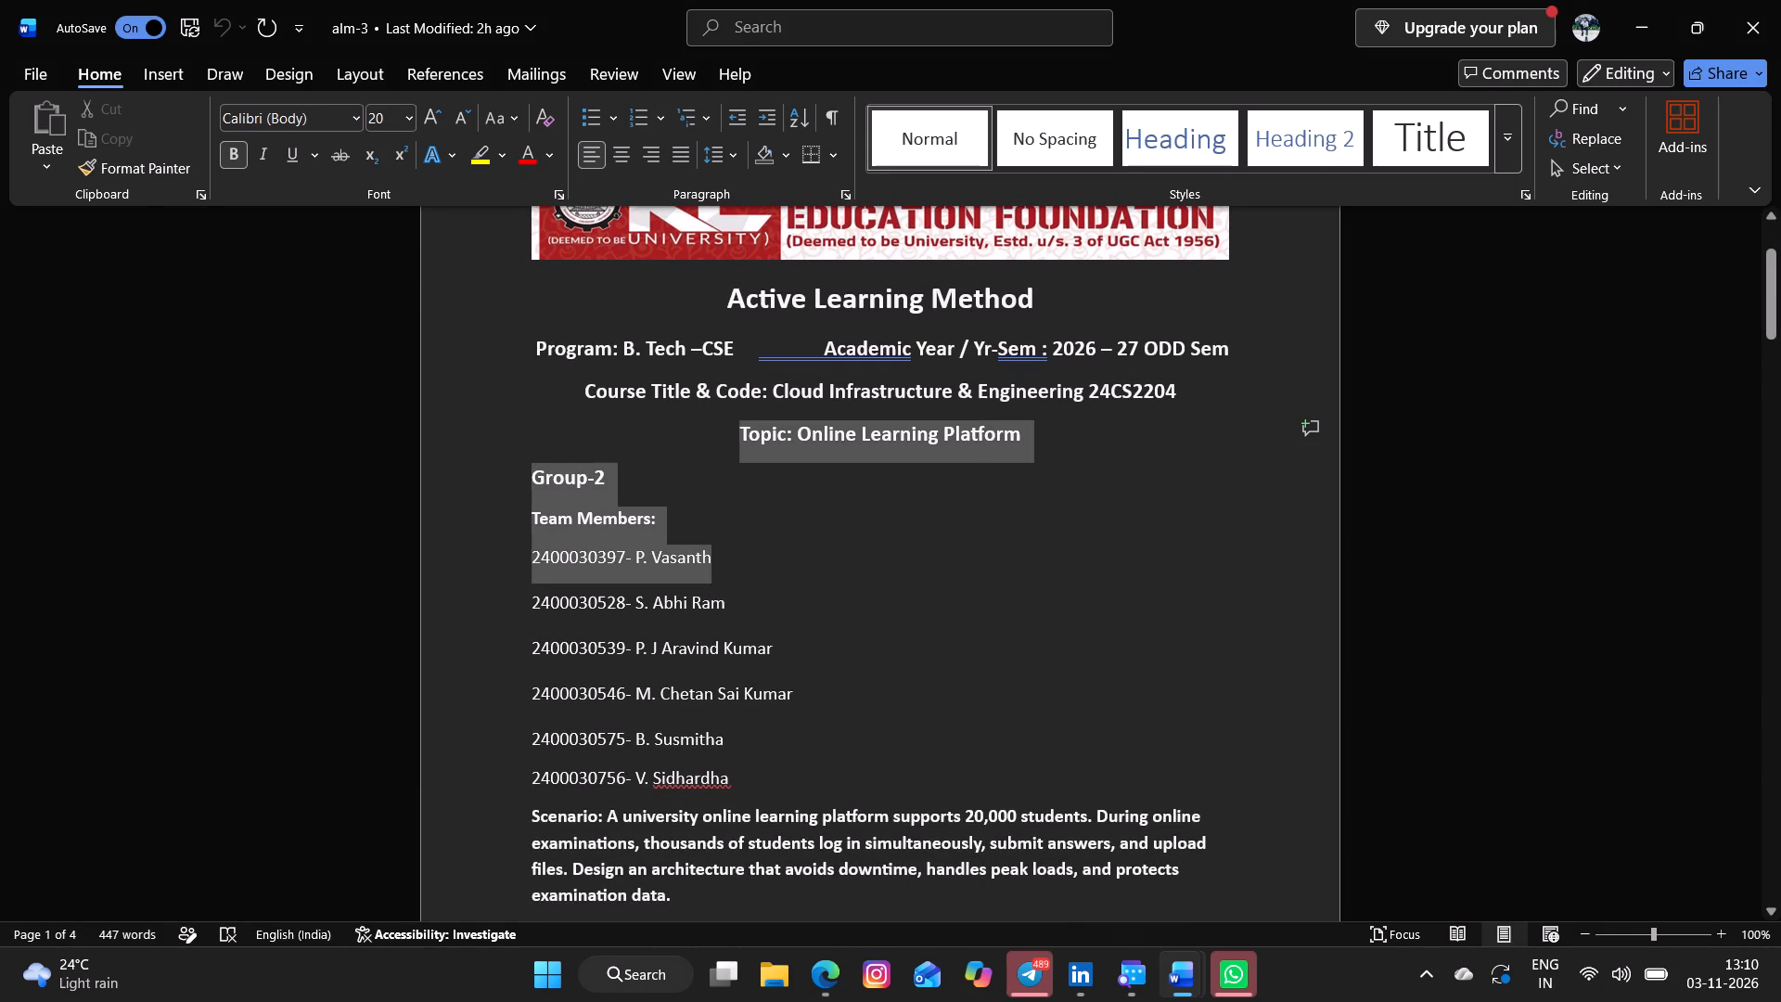
pyautogui.moveTo(725, 596); pyautogui.dragTo(927, 893)
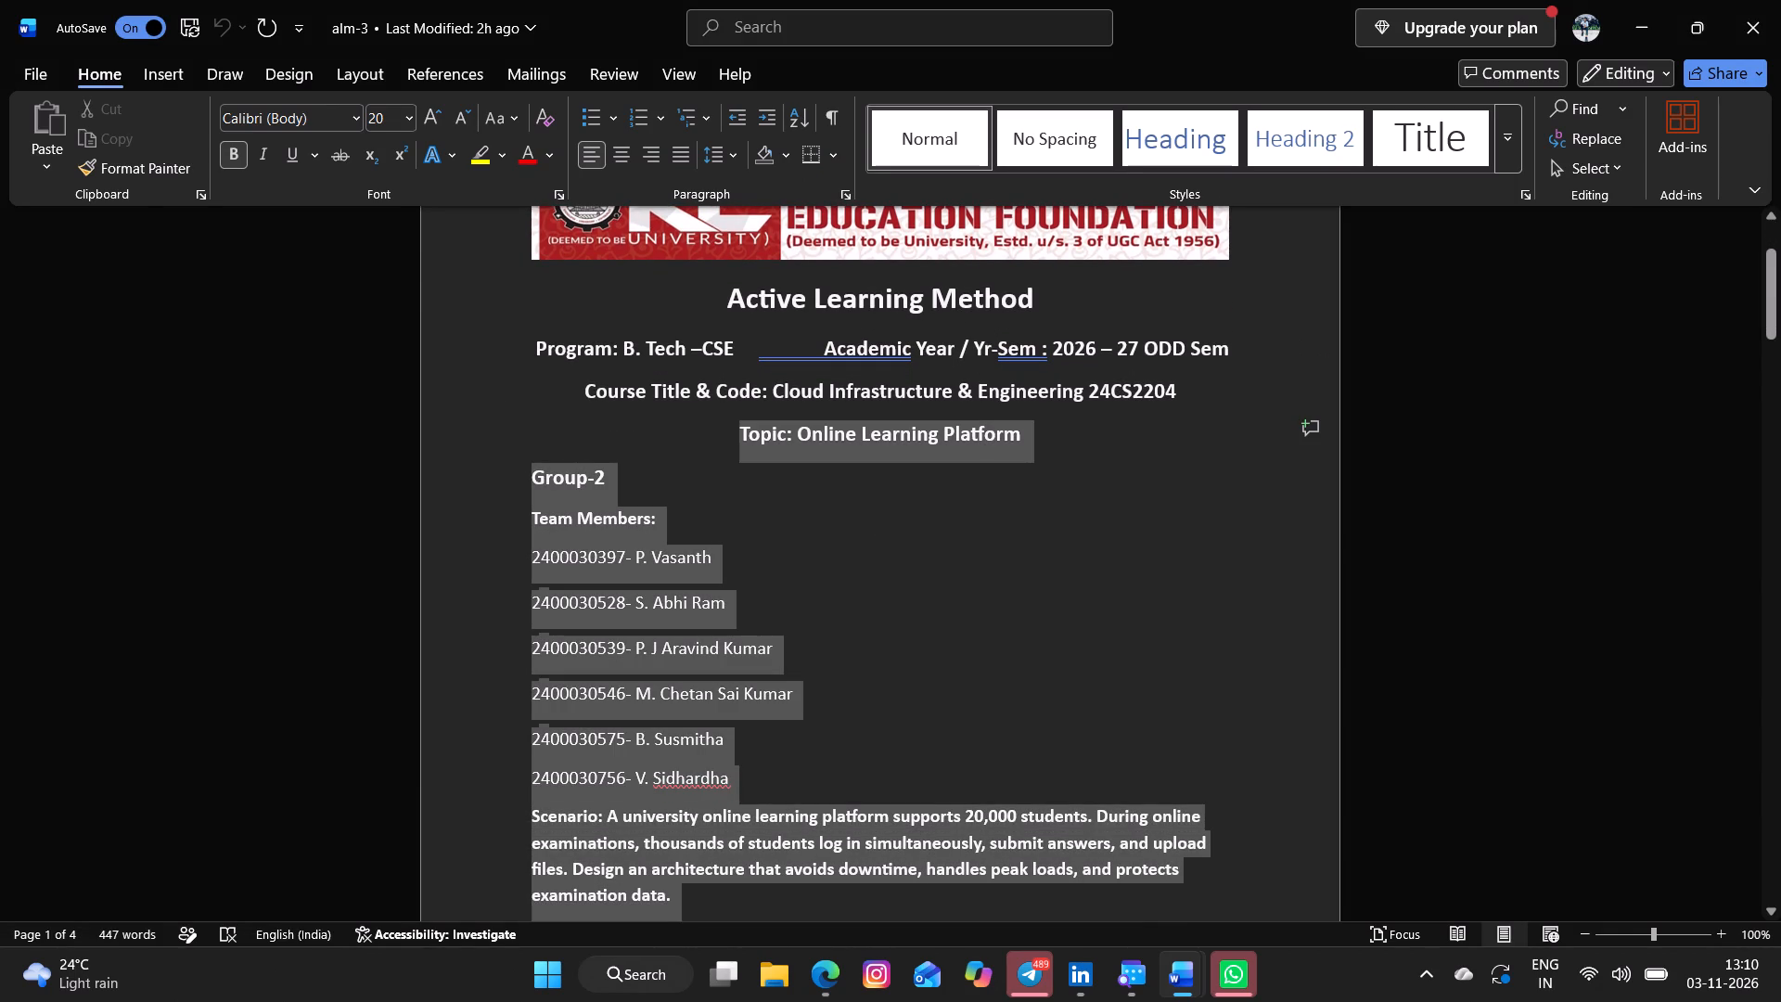
pyautogui.moveTo(927, 893); pyautogui.dragTo(1191, 958)
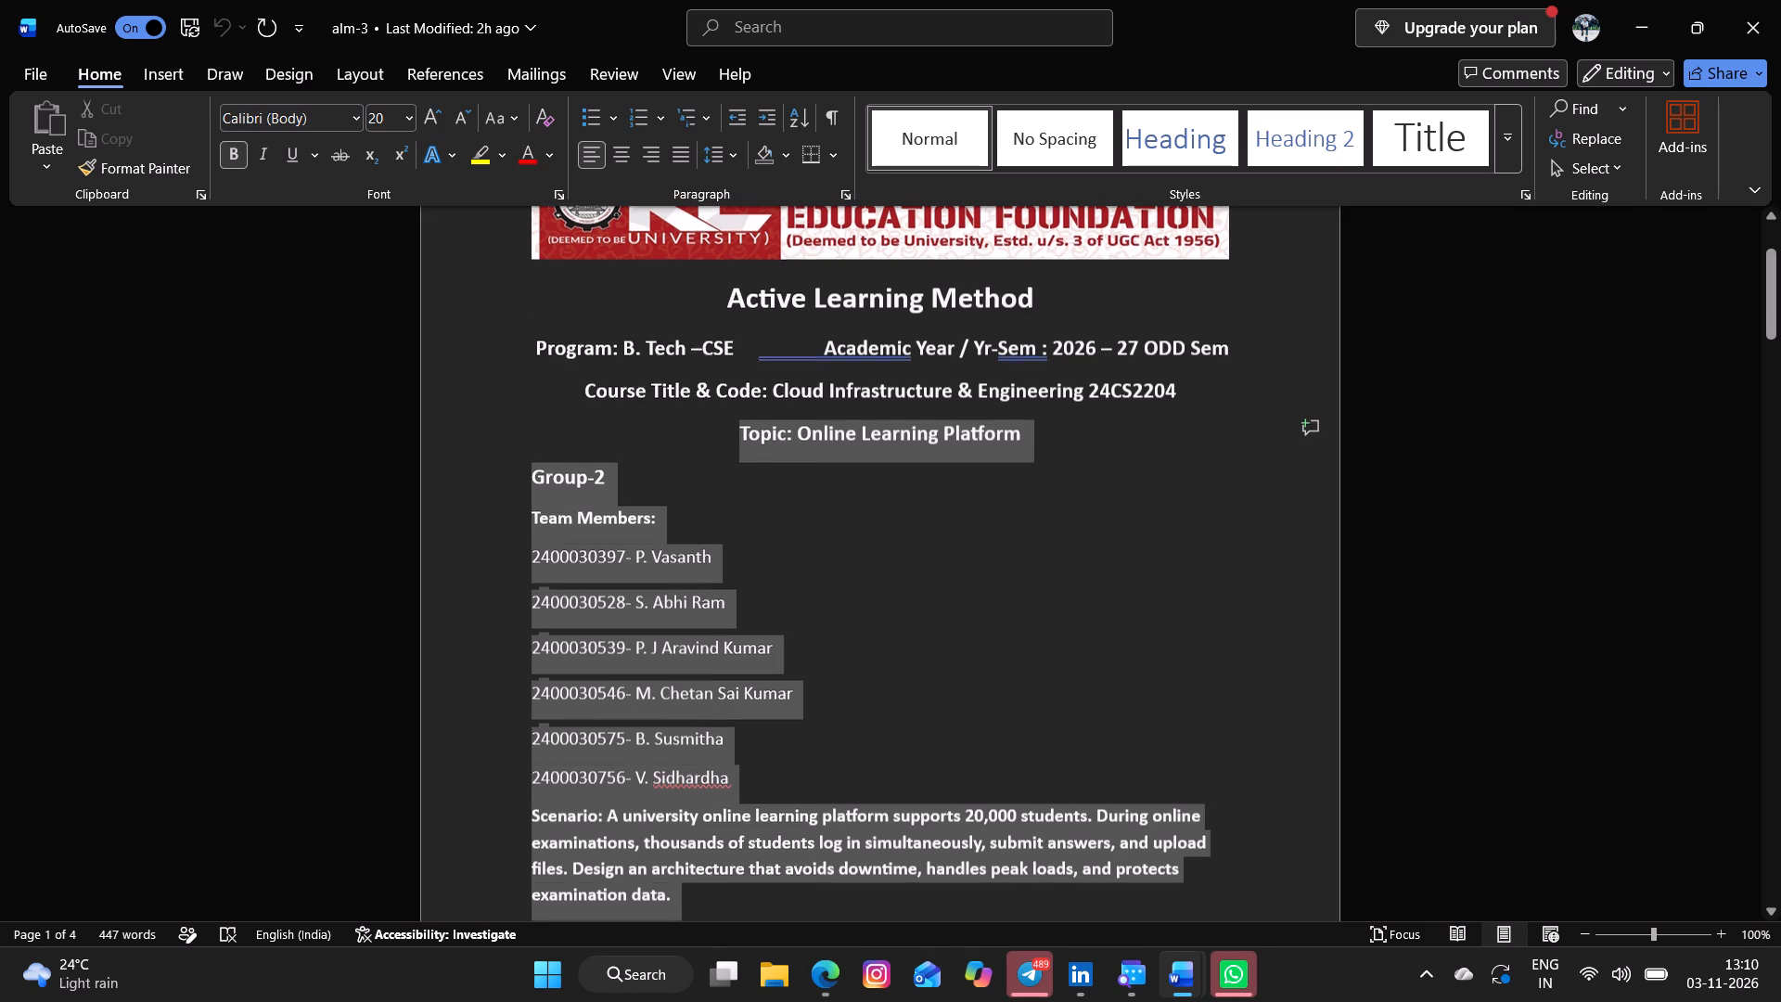
pyautogui.moveTo(1191, 958); pyautogui.dragTo(838, 123)
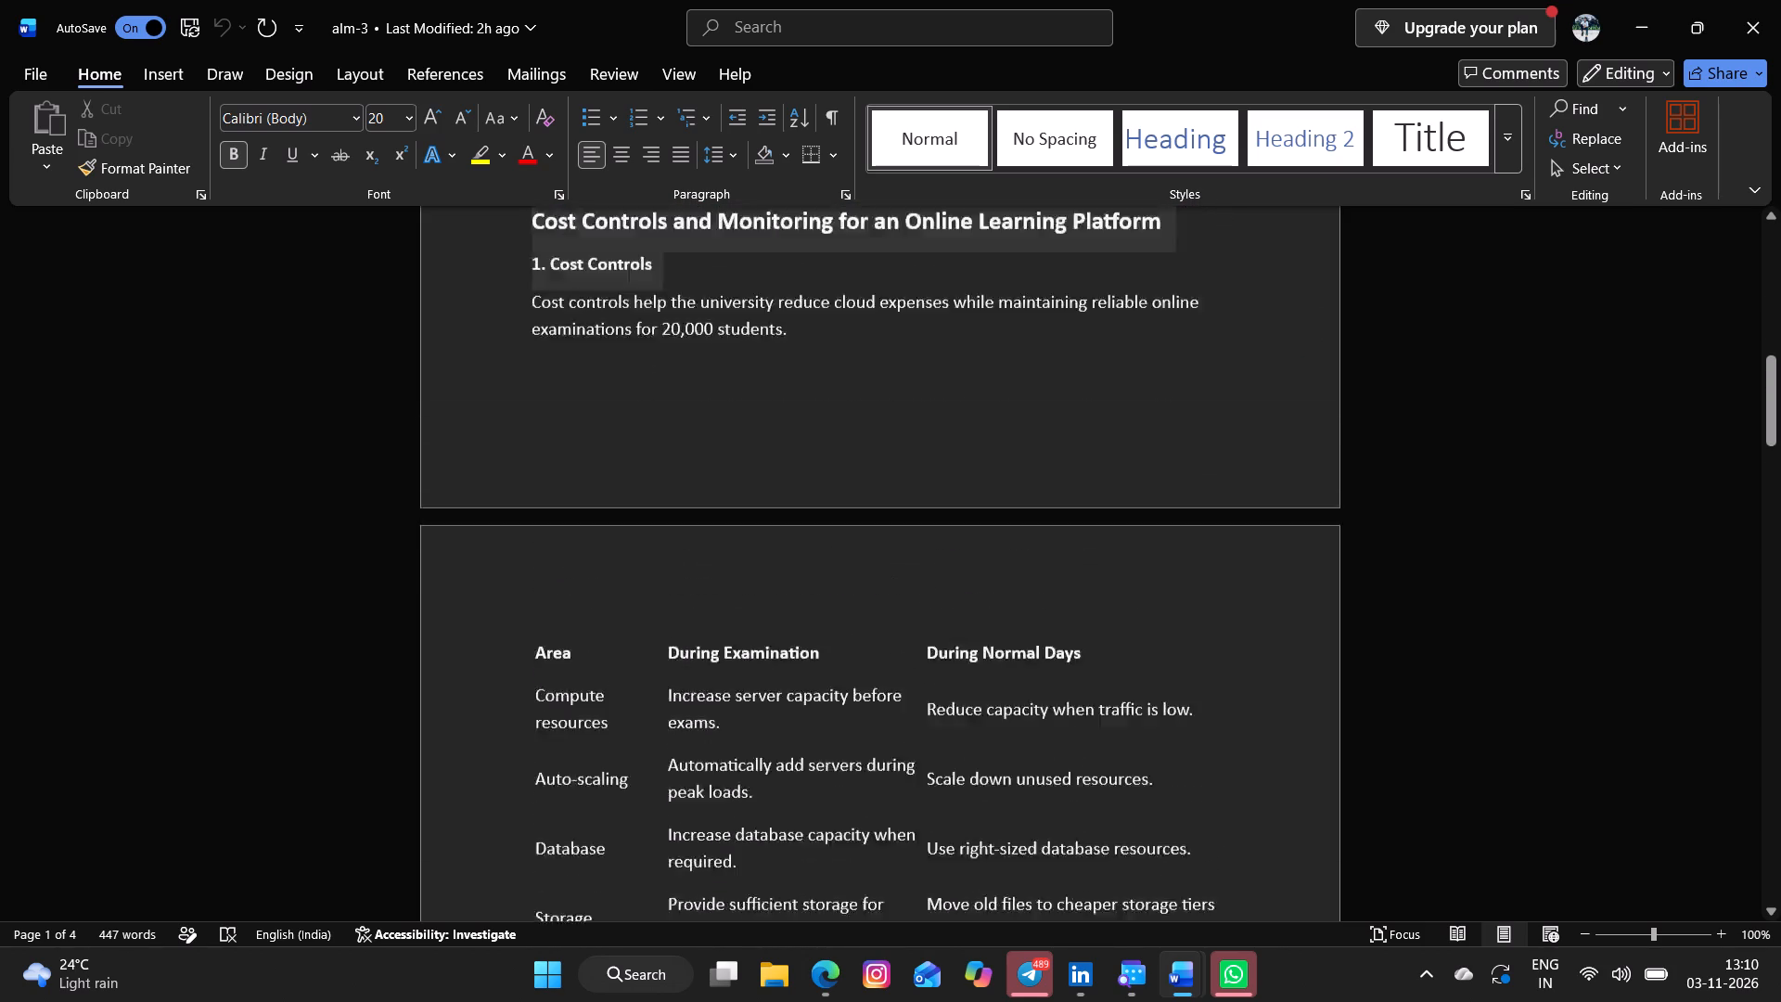
pyautogui.moveTo(838, 123); pyautogui.dragTo(1012, 844)
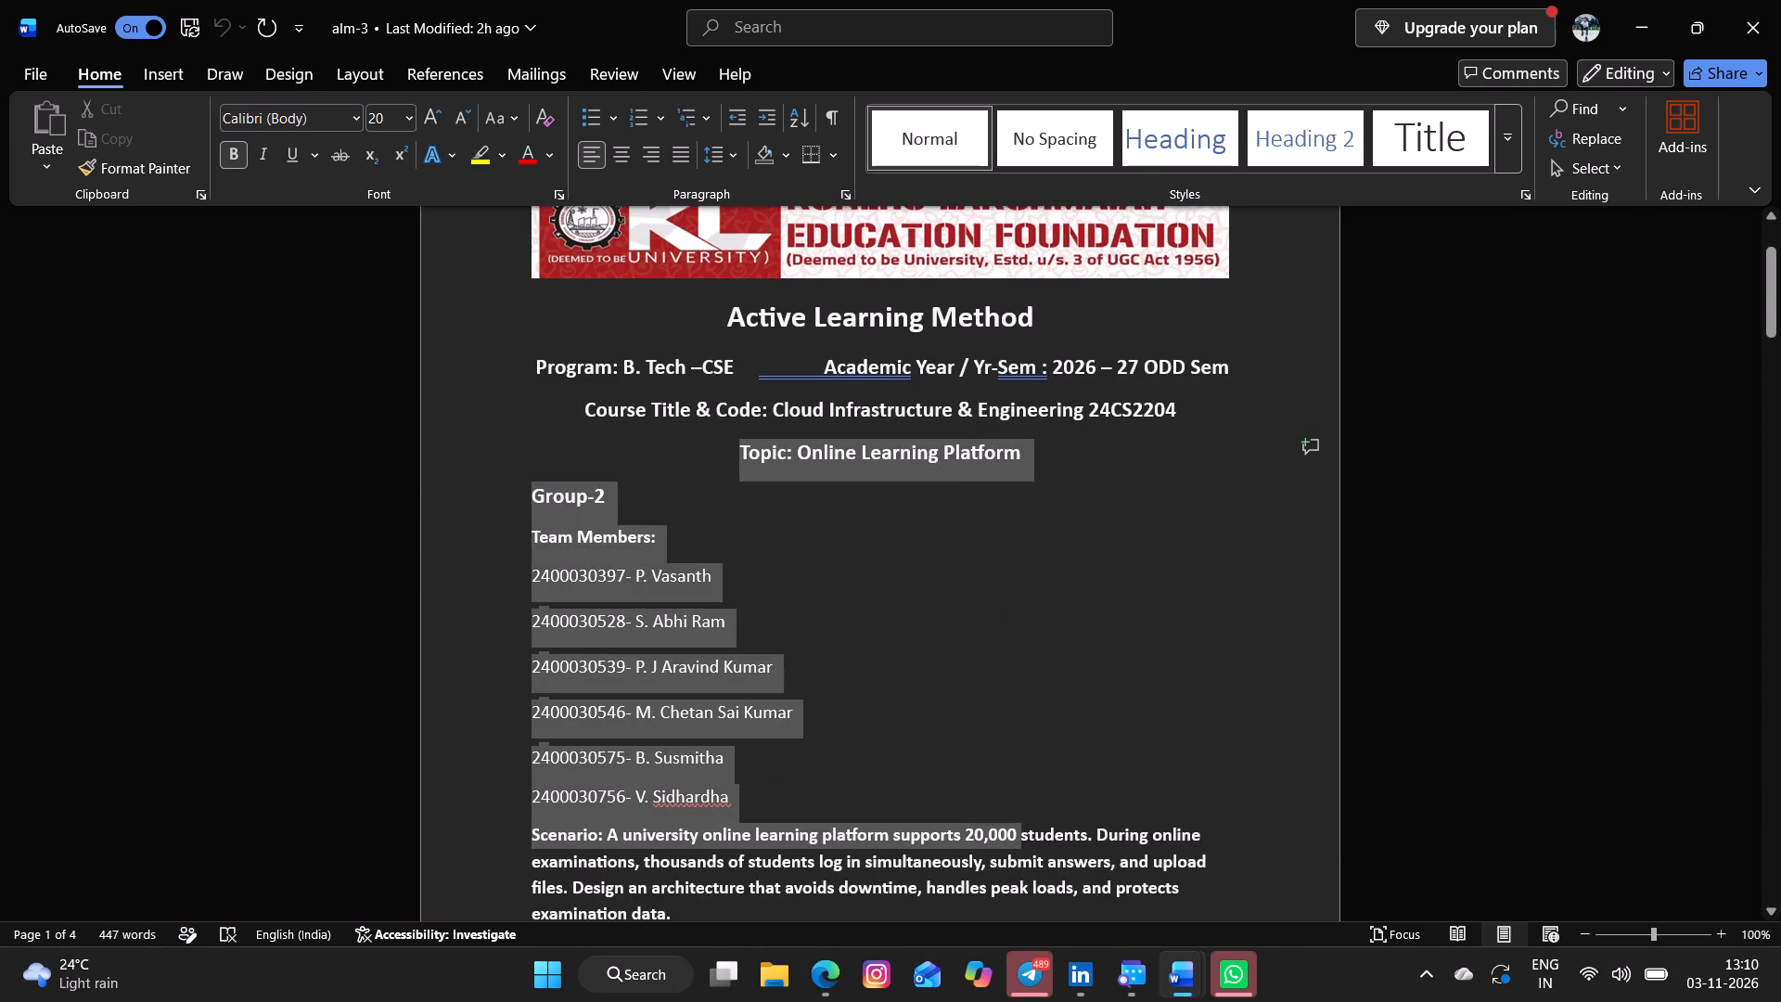
pyautogui.moveTo(1012, 844); pyautogui.dragTo(1030, 944)
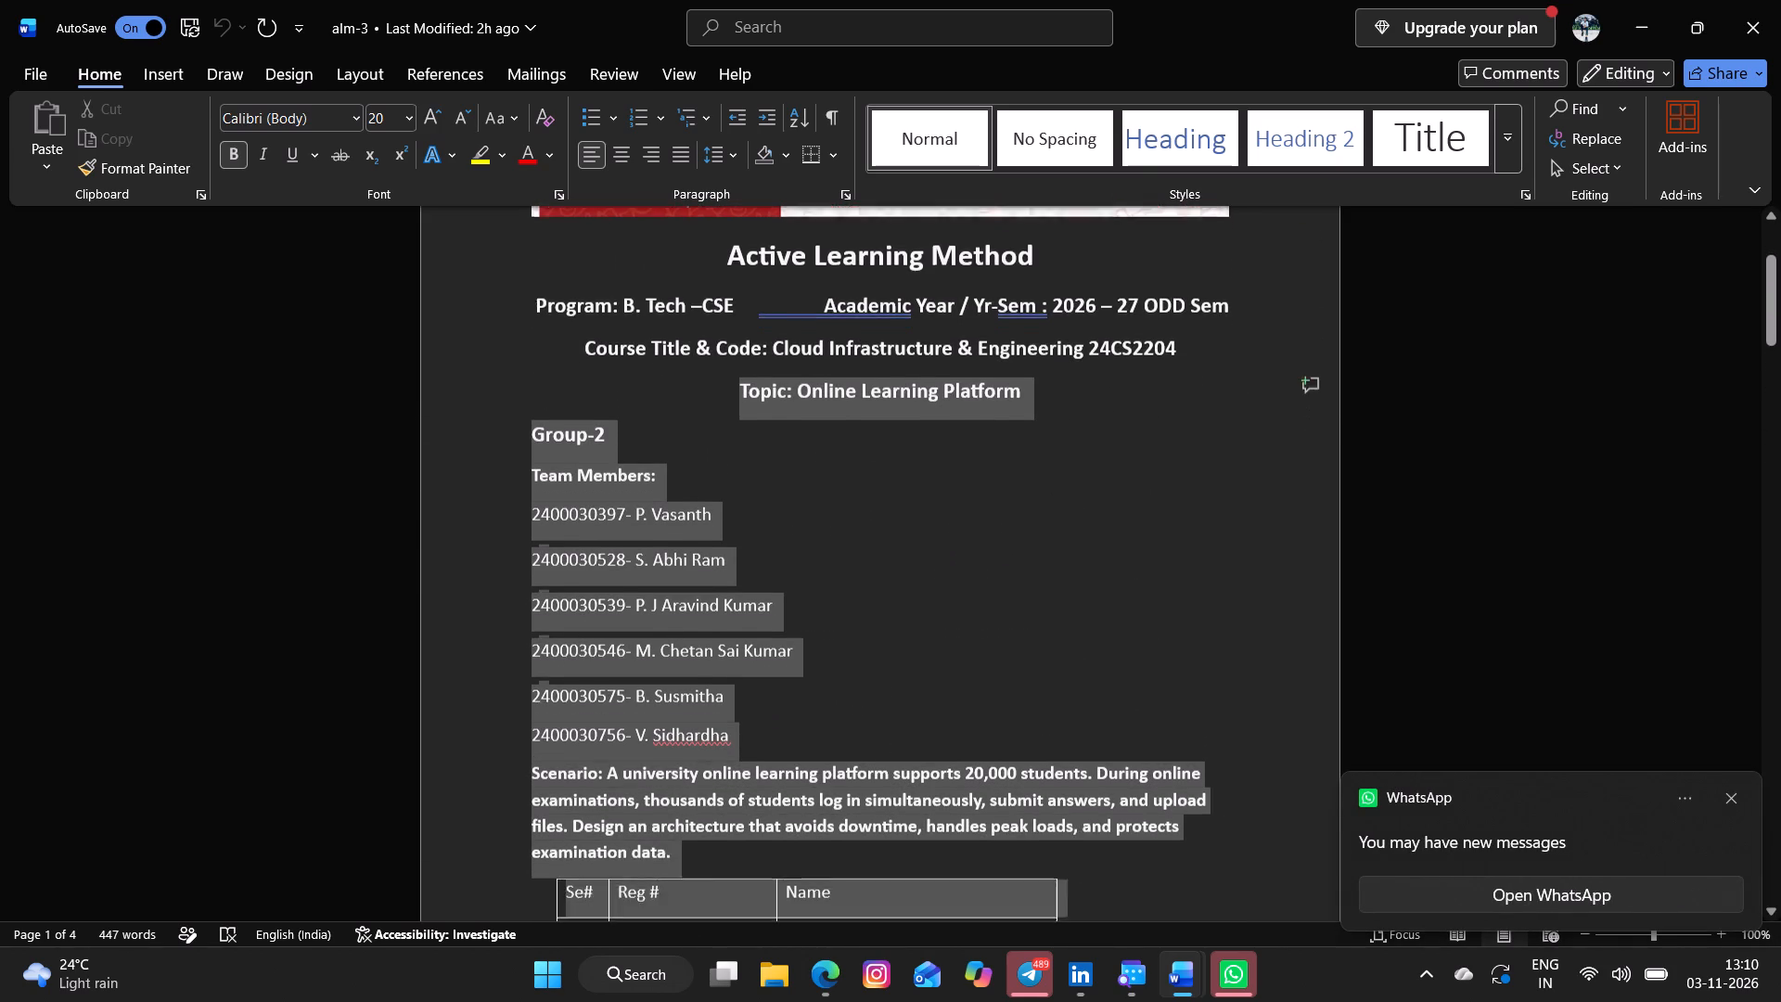
pyautogui.moveTo(1030, 944); pyautogui.dragTo(1028, 906)
pyautogui.press('Down')
pyautogui.press('Down')
pyautogui.press('Down')
pyautogui.press('Down')
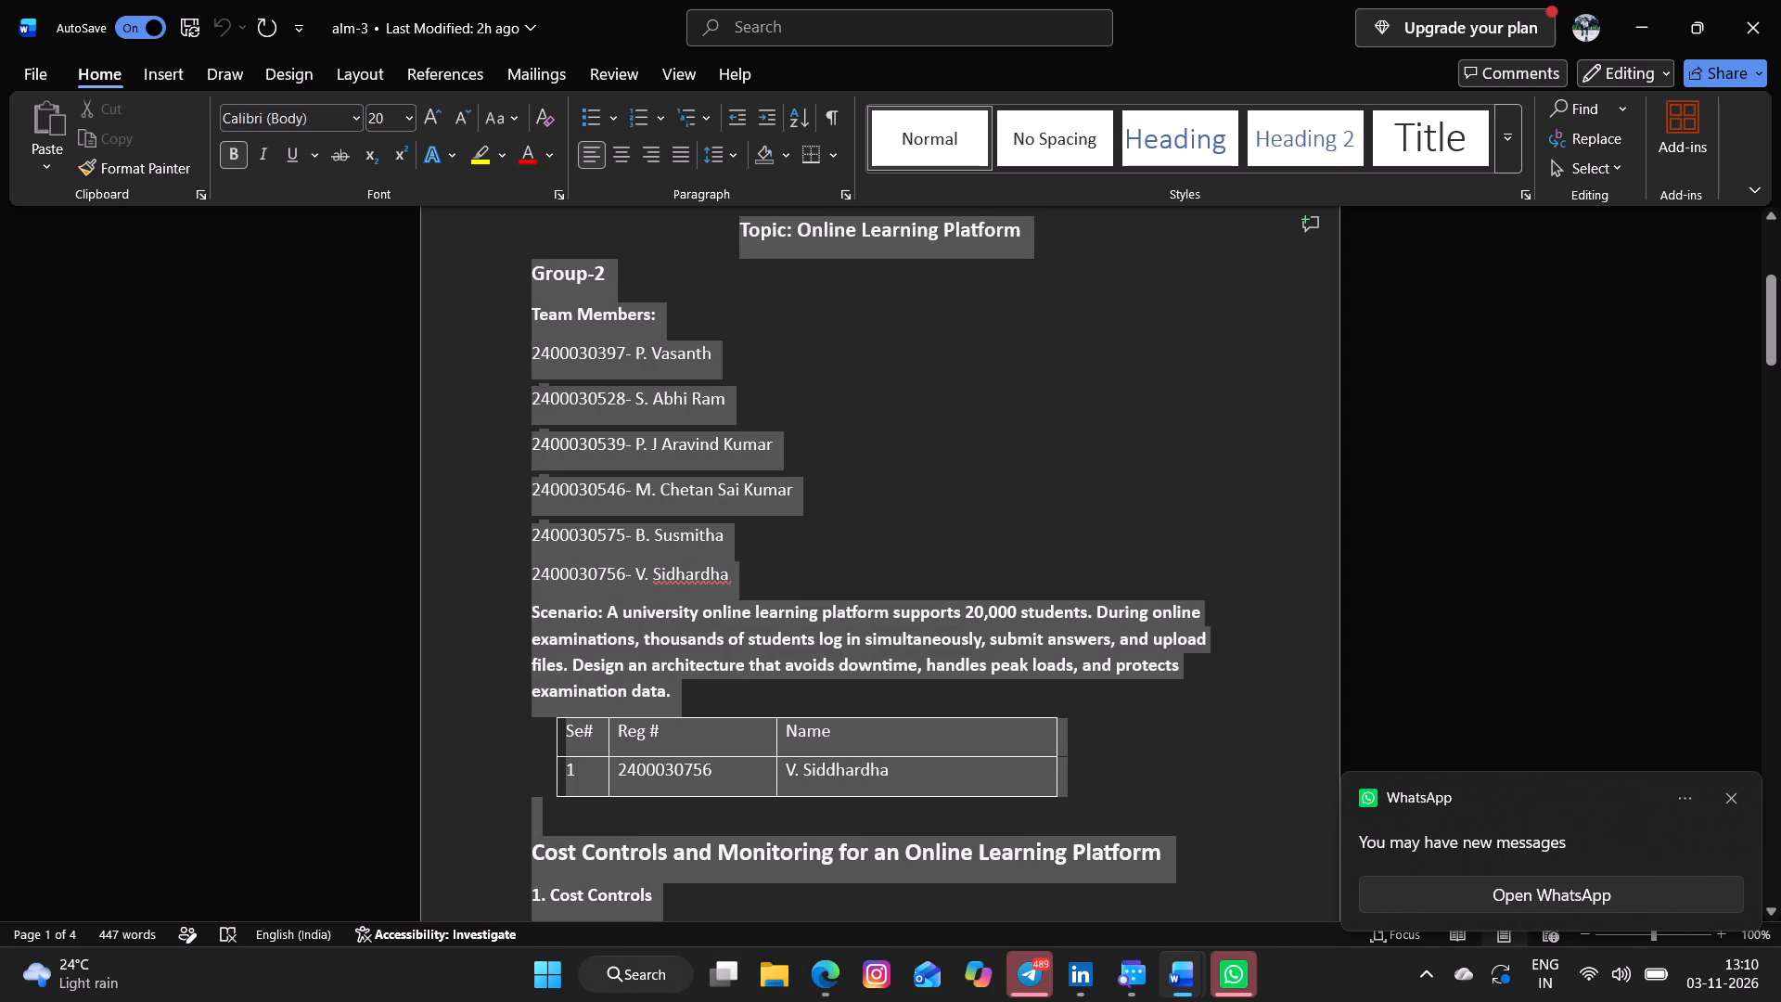
pyautogui.moveTo(1028, 906); pyautogui.dragTo(1093, 807)
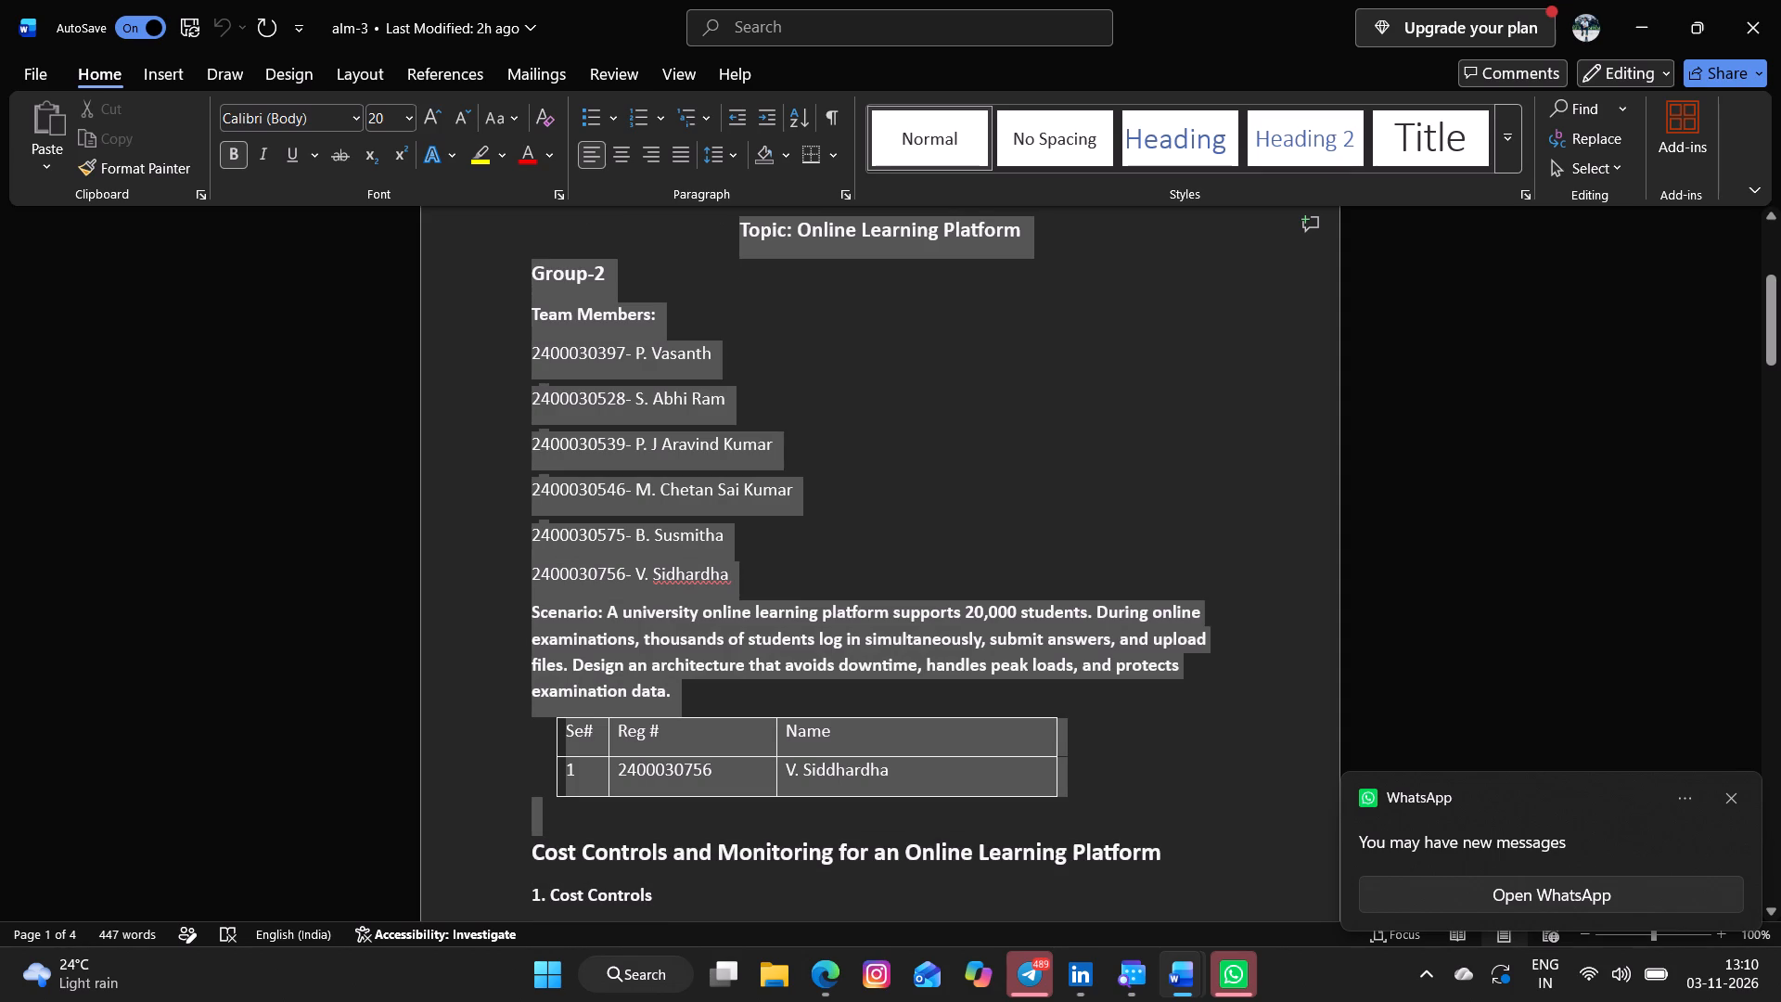
pyautogui.moveTo(1093, 807); pyautogui.dragTo(1120, 795)
pyautogui.press('Up')
pyautogui.press('Down')
pyautogui.press('Up')
pyautogui.press('Up')
pyautogui.press('Up')
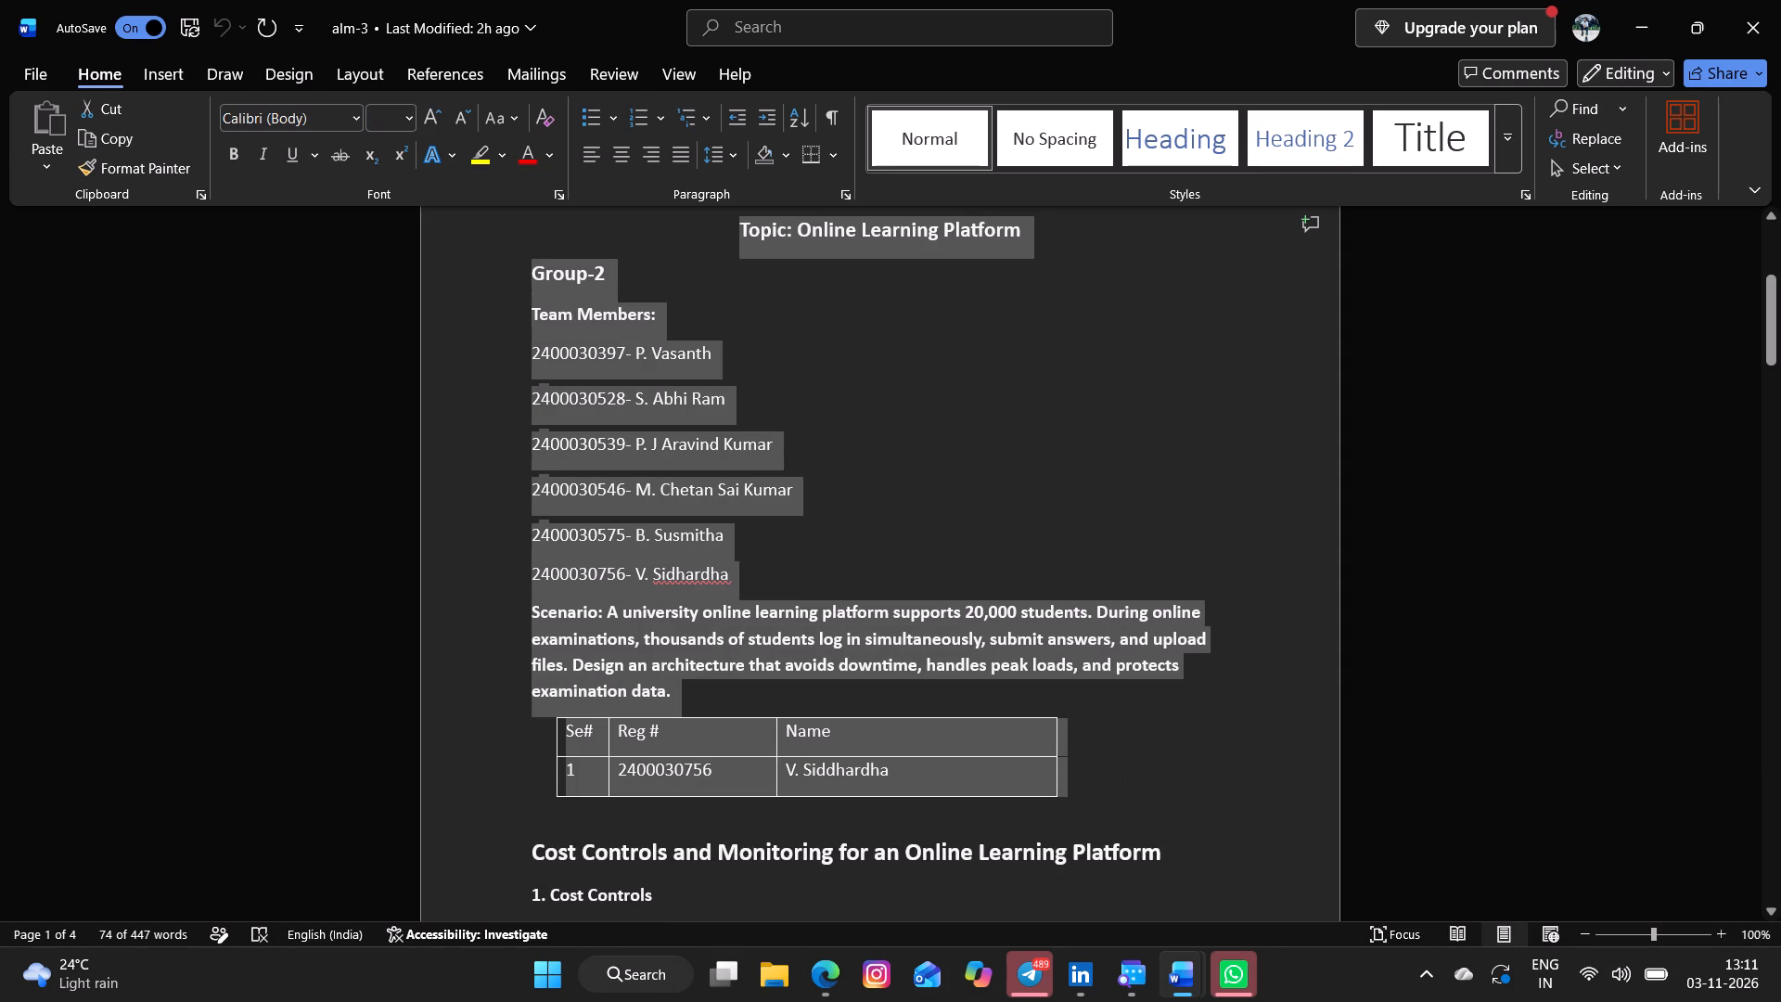
pyautogui.hotkey('ctrl', 'c')
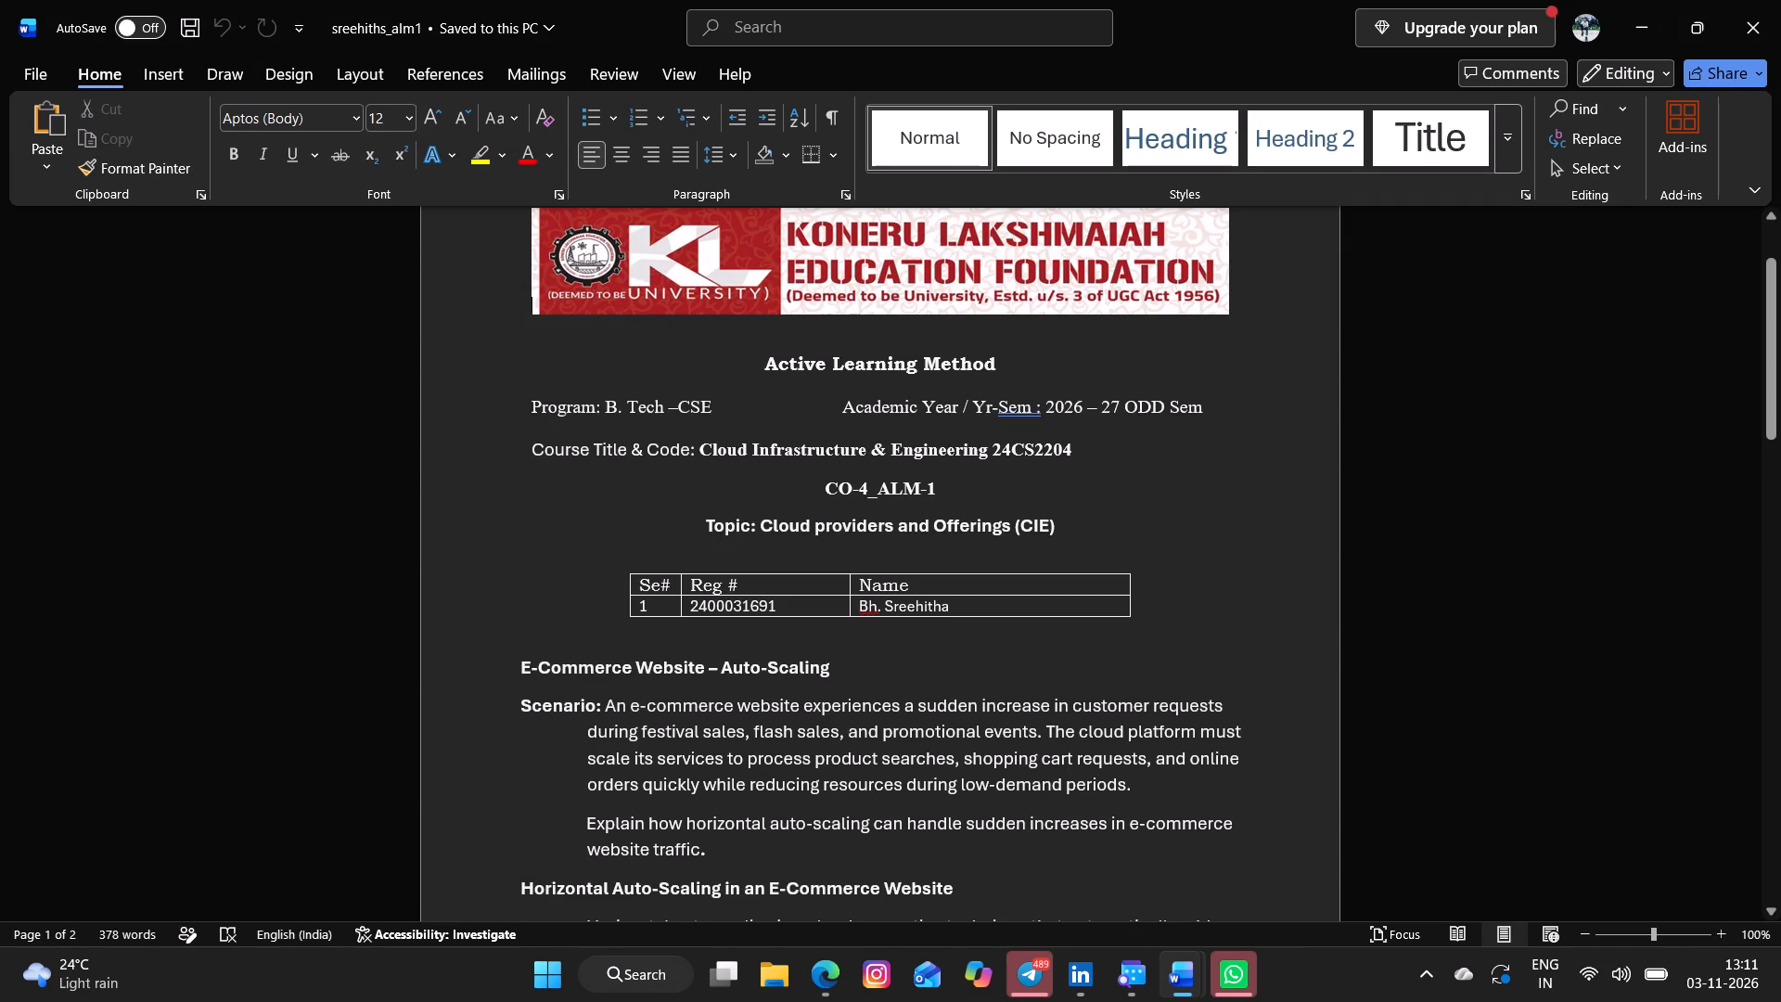
# Place the insertion point at the start of the Topic line in sreehiths_alm1 and recheck the copied header block in alm-3.
pyautogui.click(528, 528)
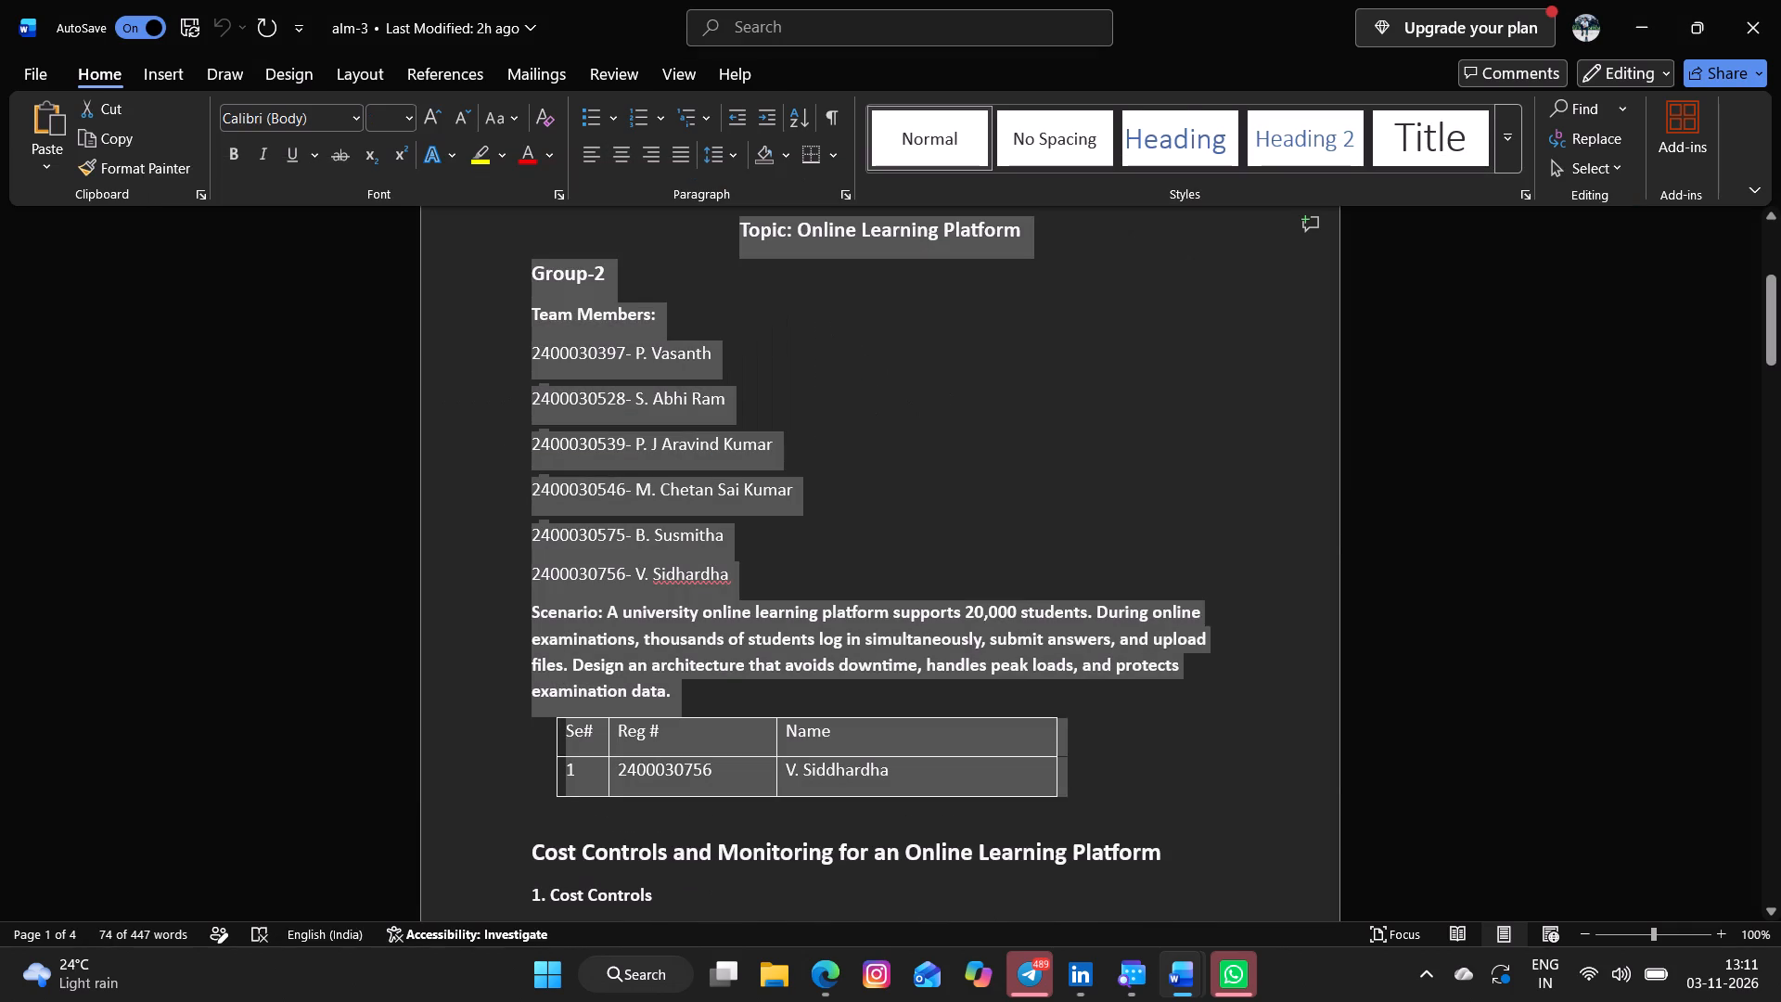
pyautogui.scroll(3, 919, 319)
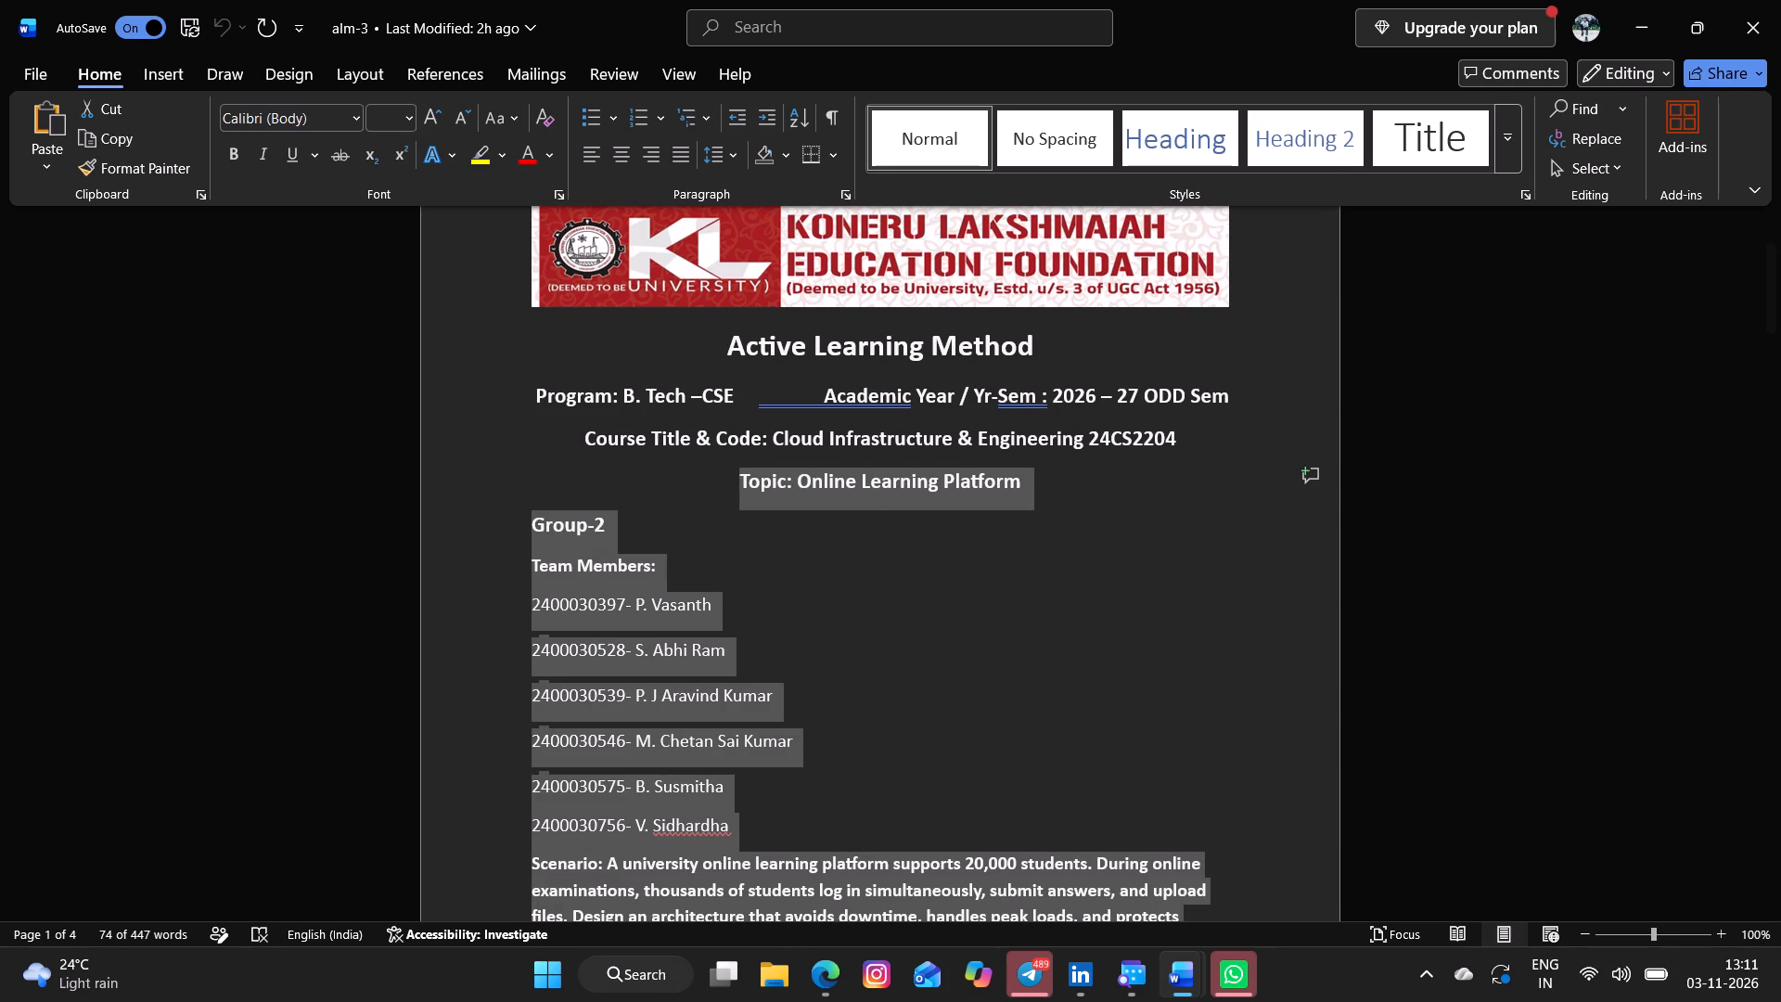
pyautogui.scroll(-3, 919, 319)
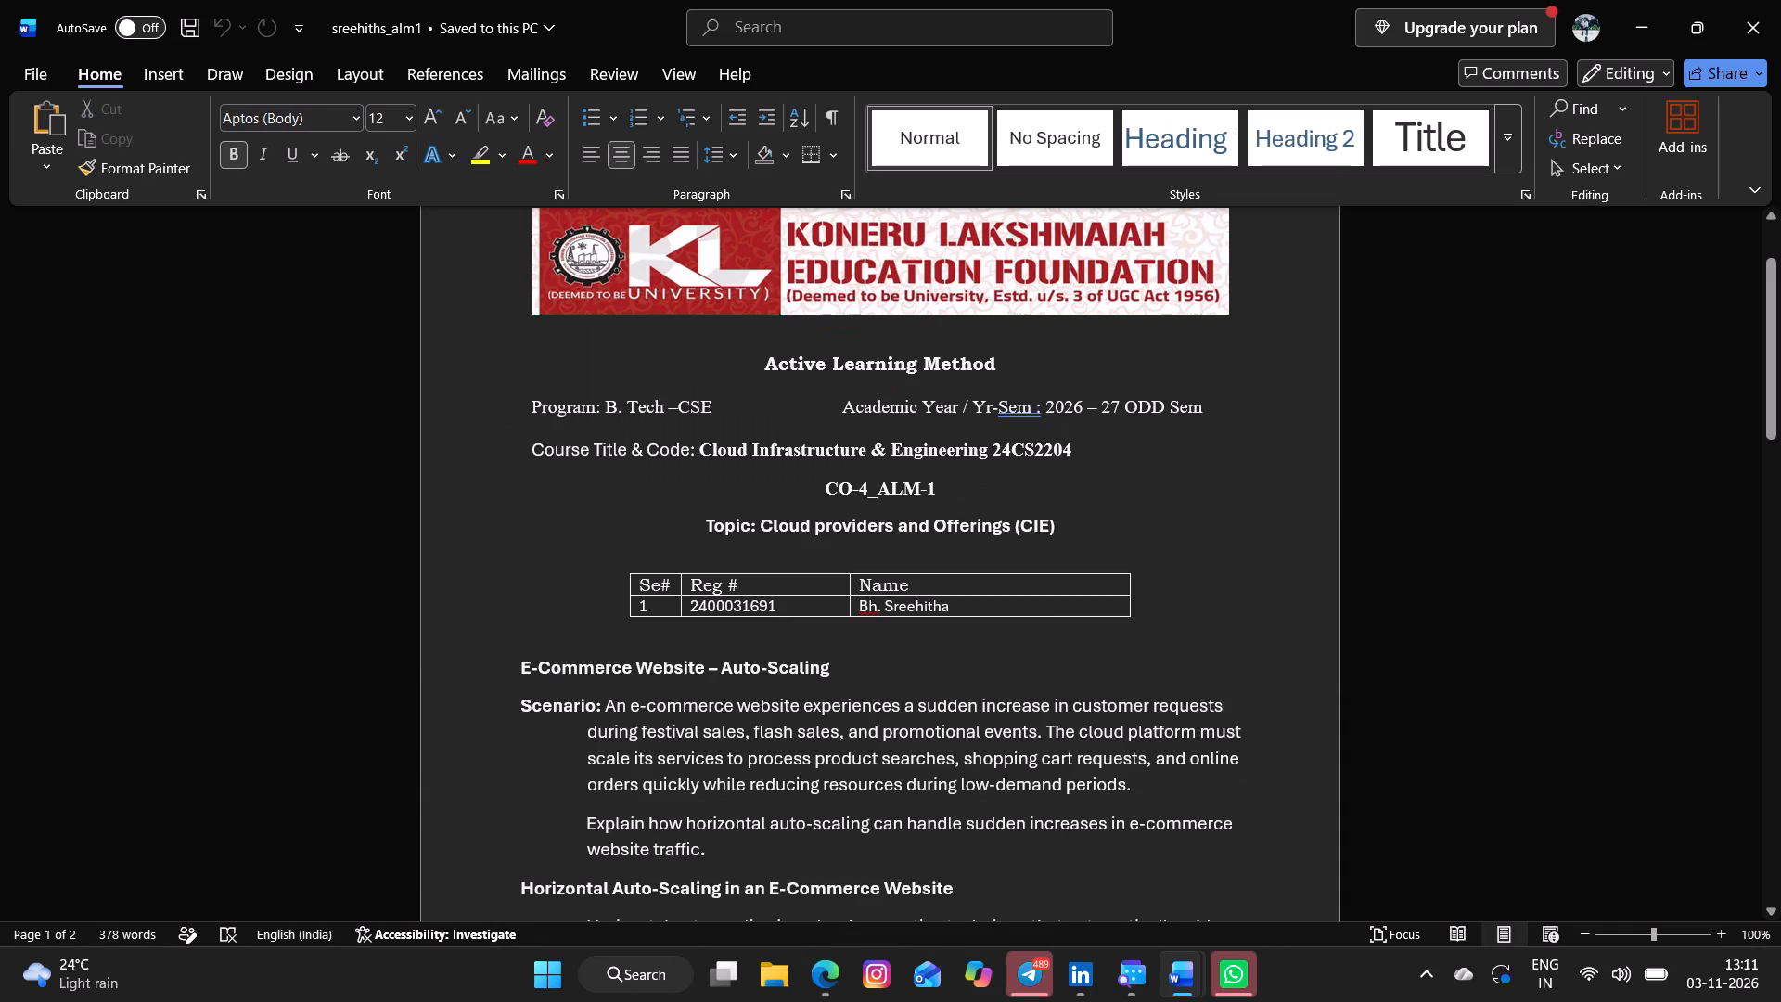
# In the CO-4_ALM-1 document, replace the "Cloud providers and Offerings (CIE)" topic line and student table with the block copied from alm-3.
pyautogui.moveTo(711, 525); pyautogui.dragTo(751, 549)
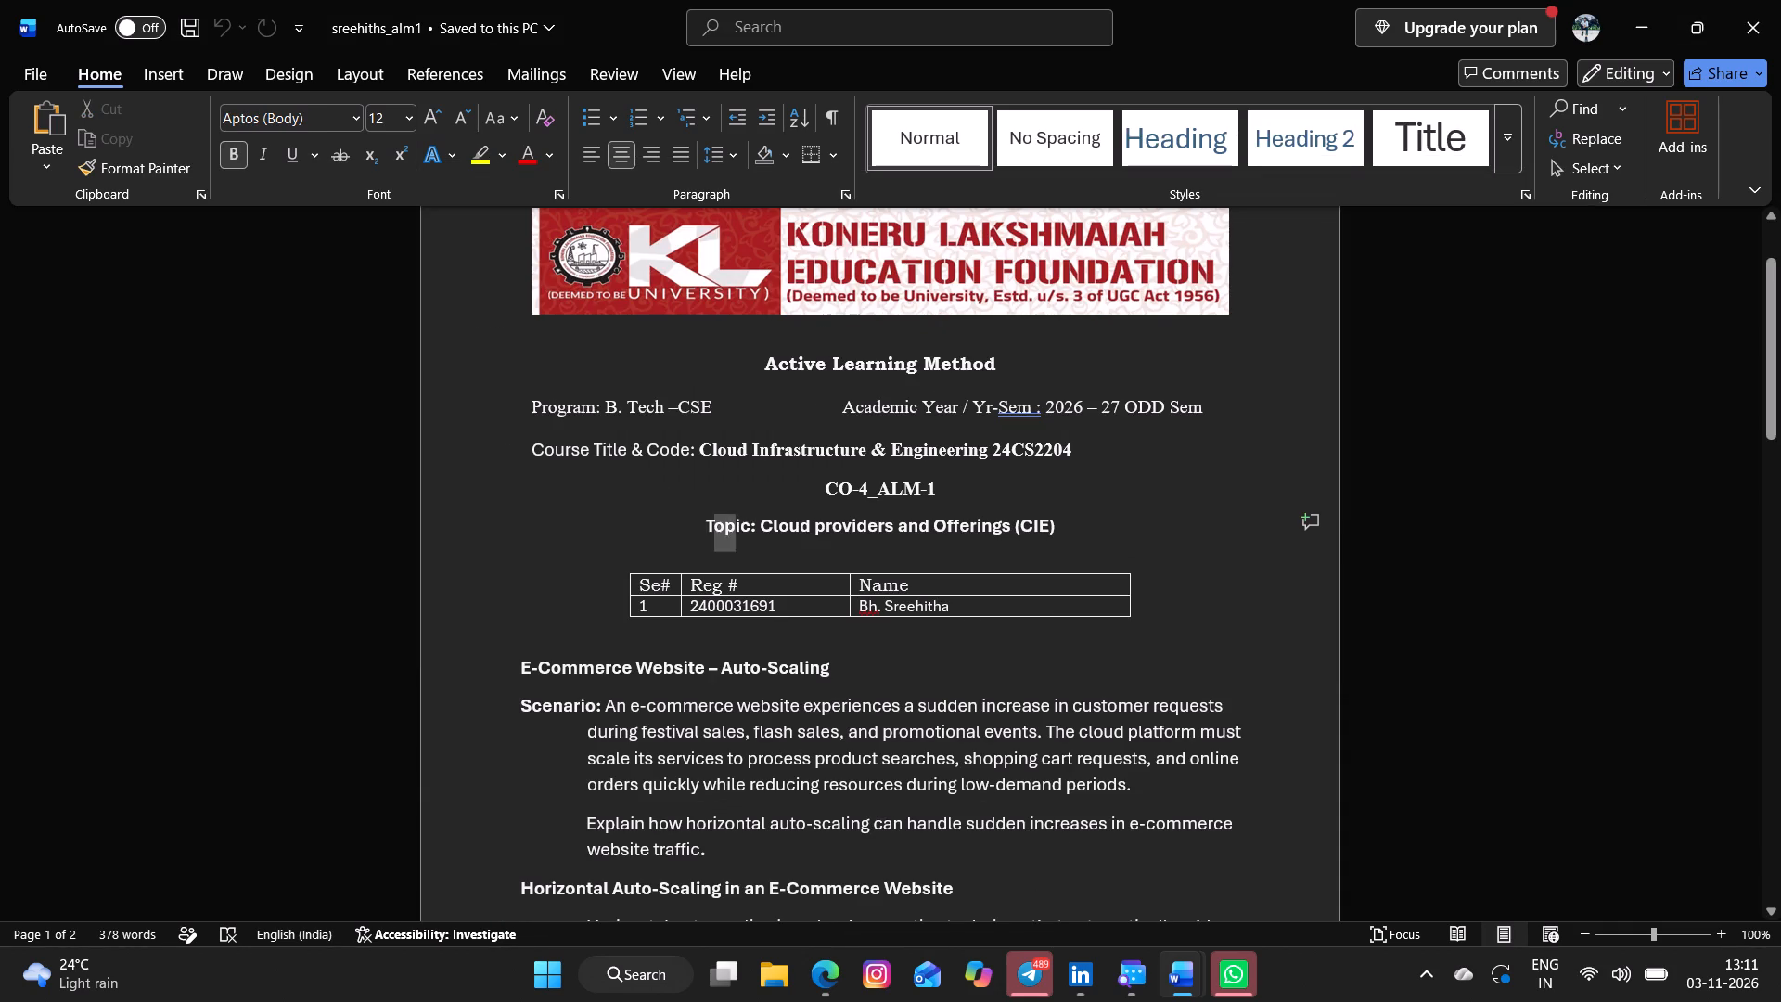
pyautogui.moveTo(751, 549); pyautogui.dragTo(1025, 790)
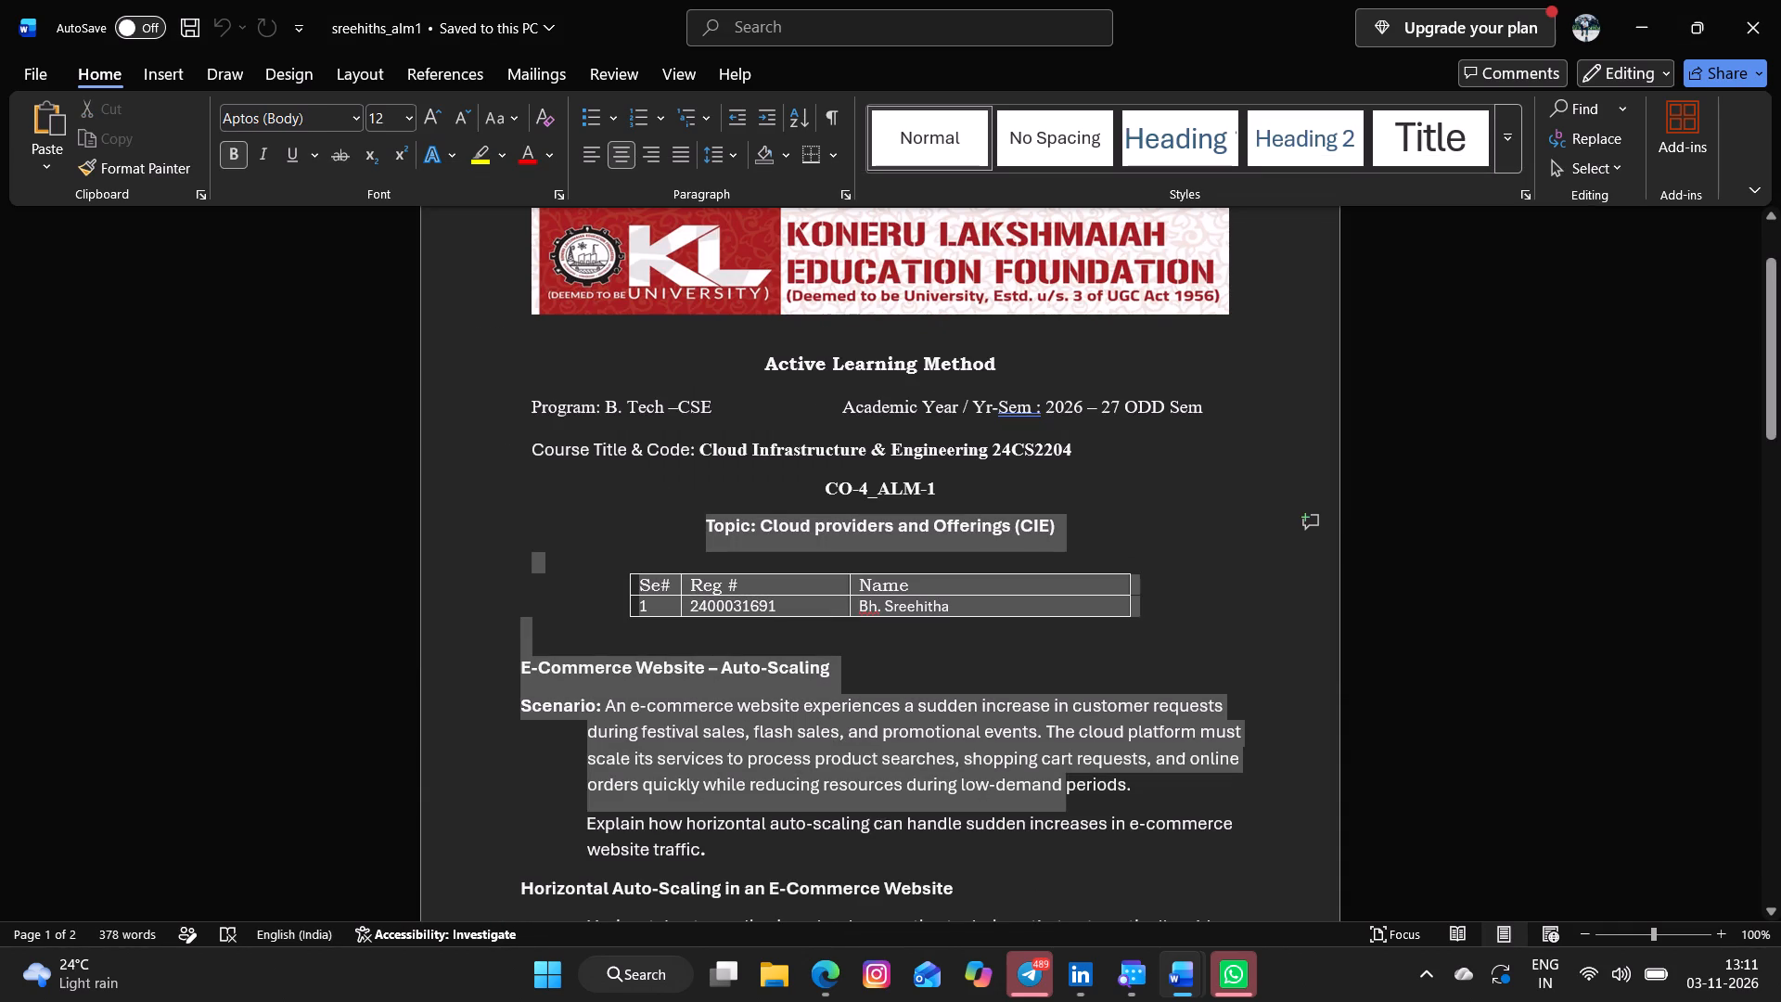
pyautogui.moveTo(1025, 790); pyautogui.dragTo(903, 867)
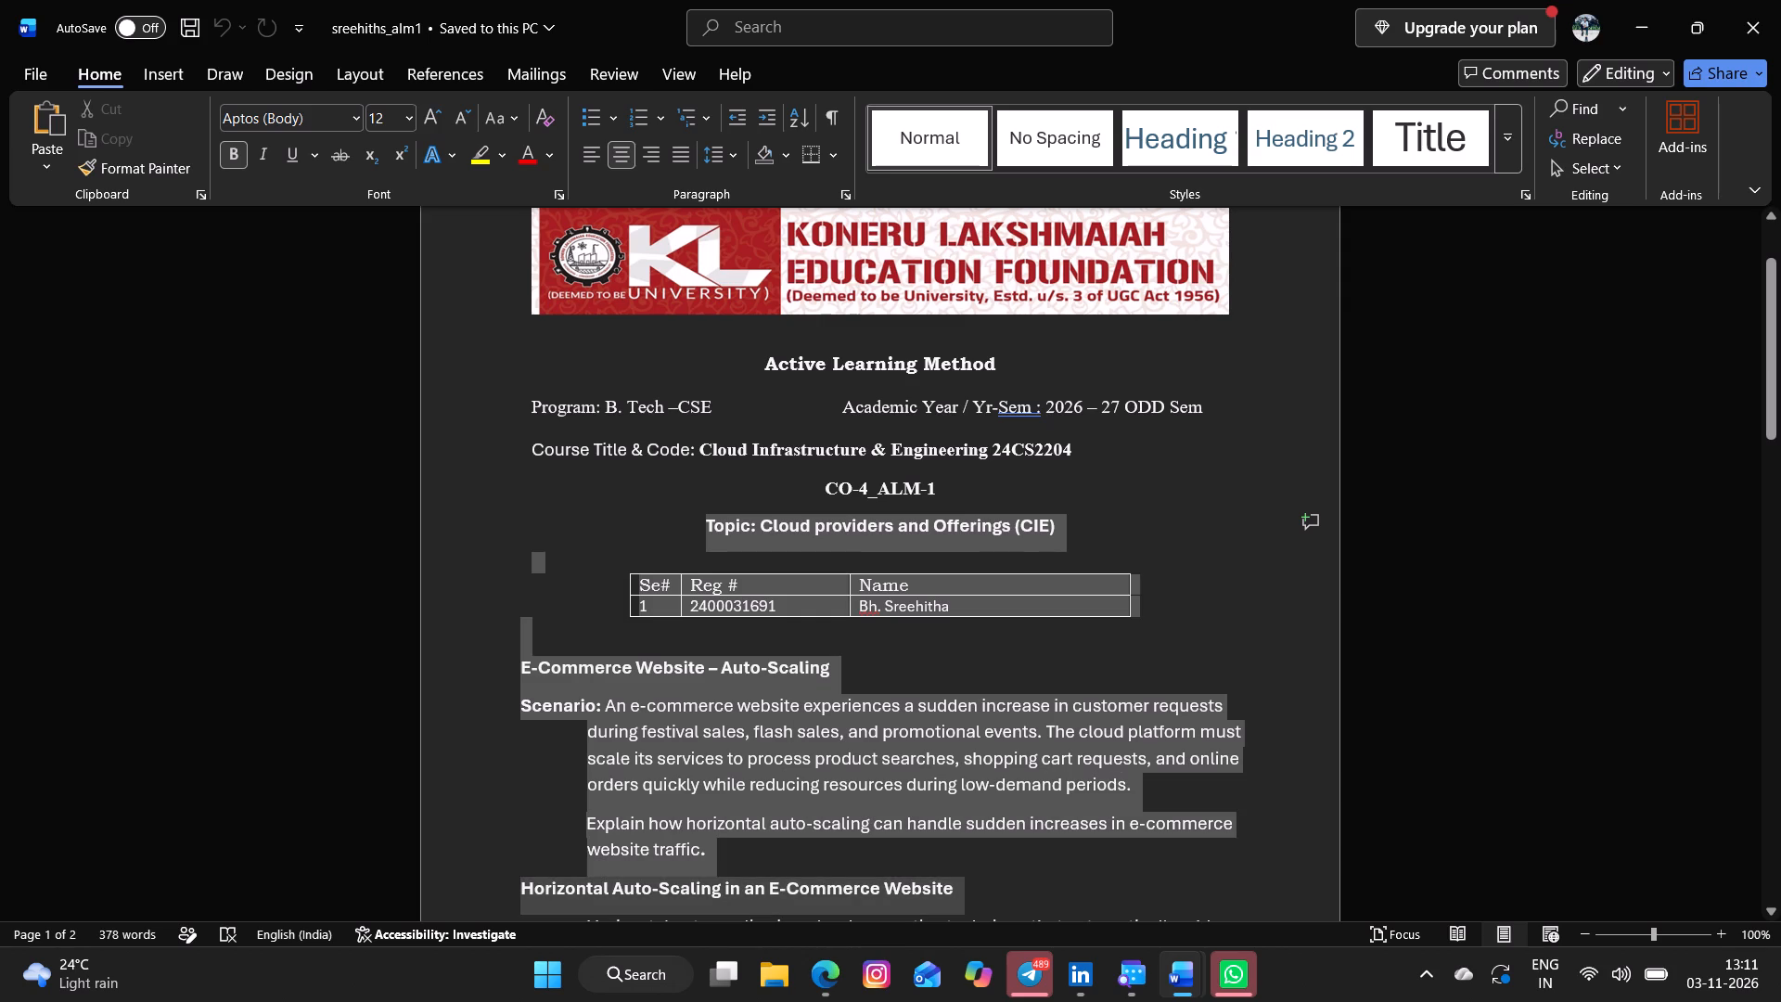
pyautogui.moveTo(903, 867); pyautogui.dragTo(823, 290)
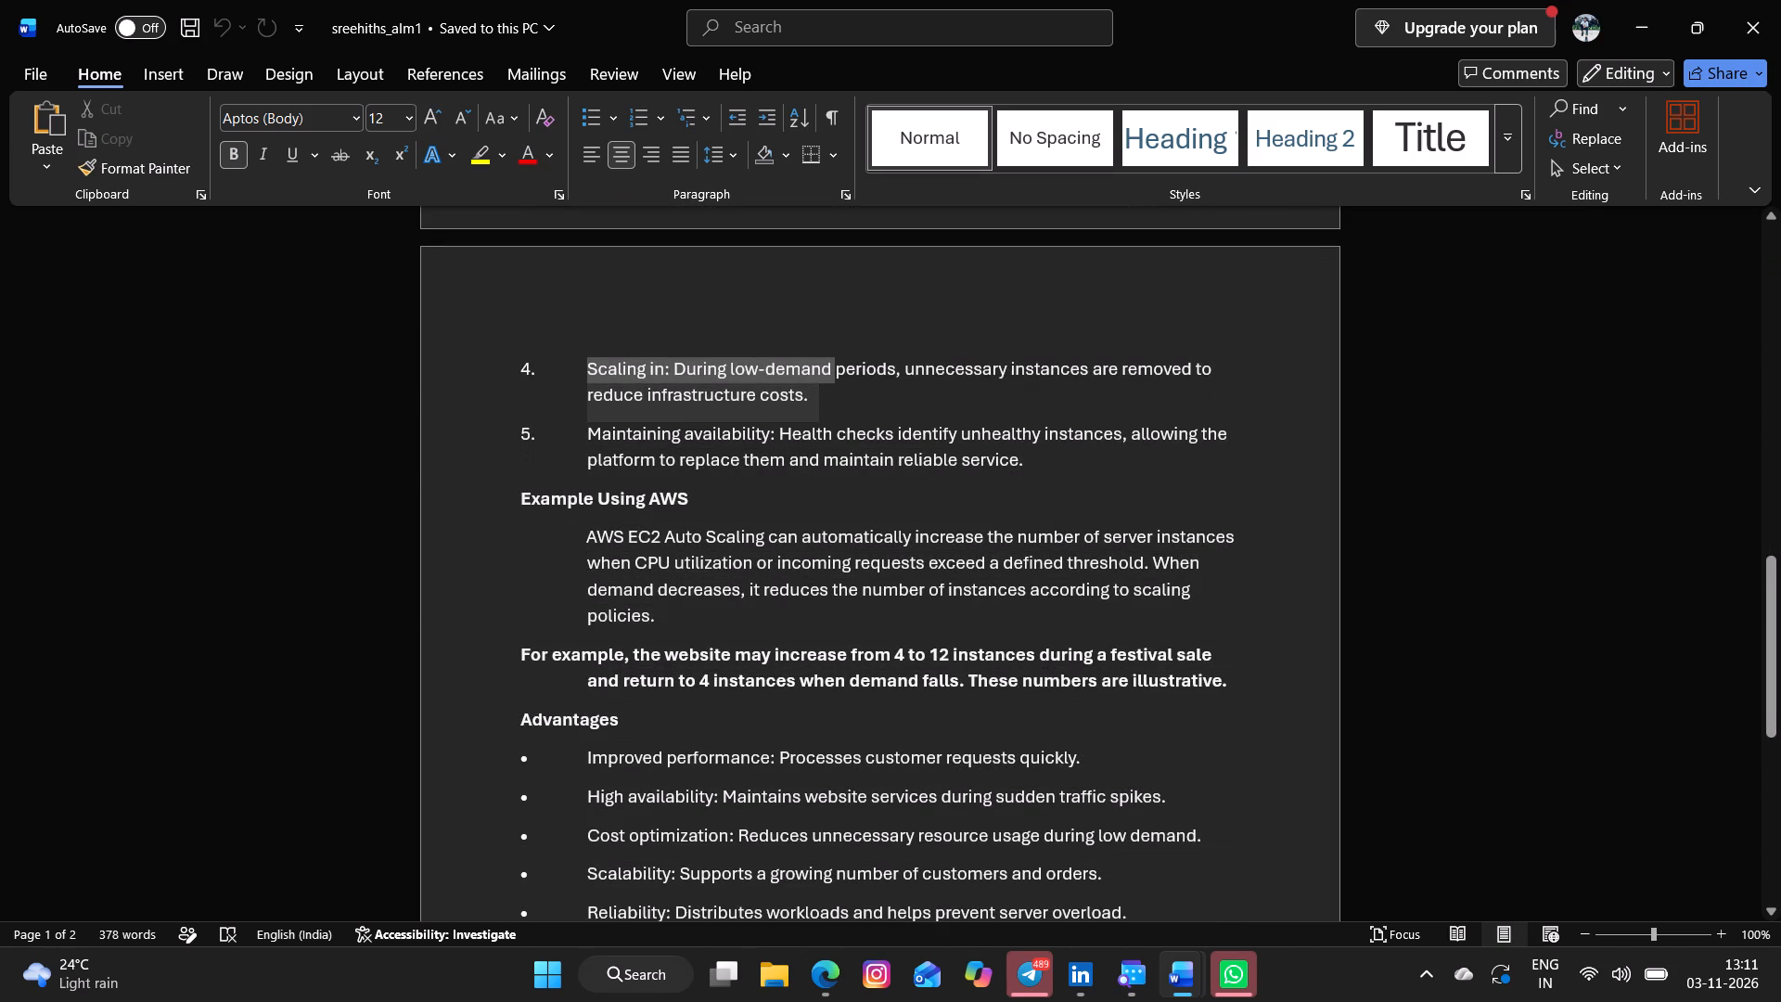
pyautogui.moveTo(823, 290); pyautogui.dragTo(969, 535)
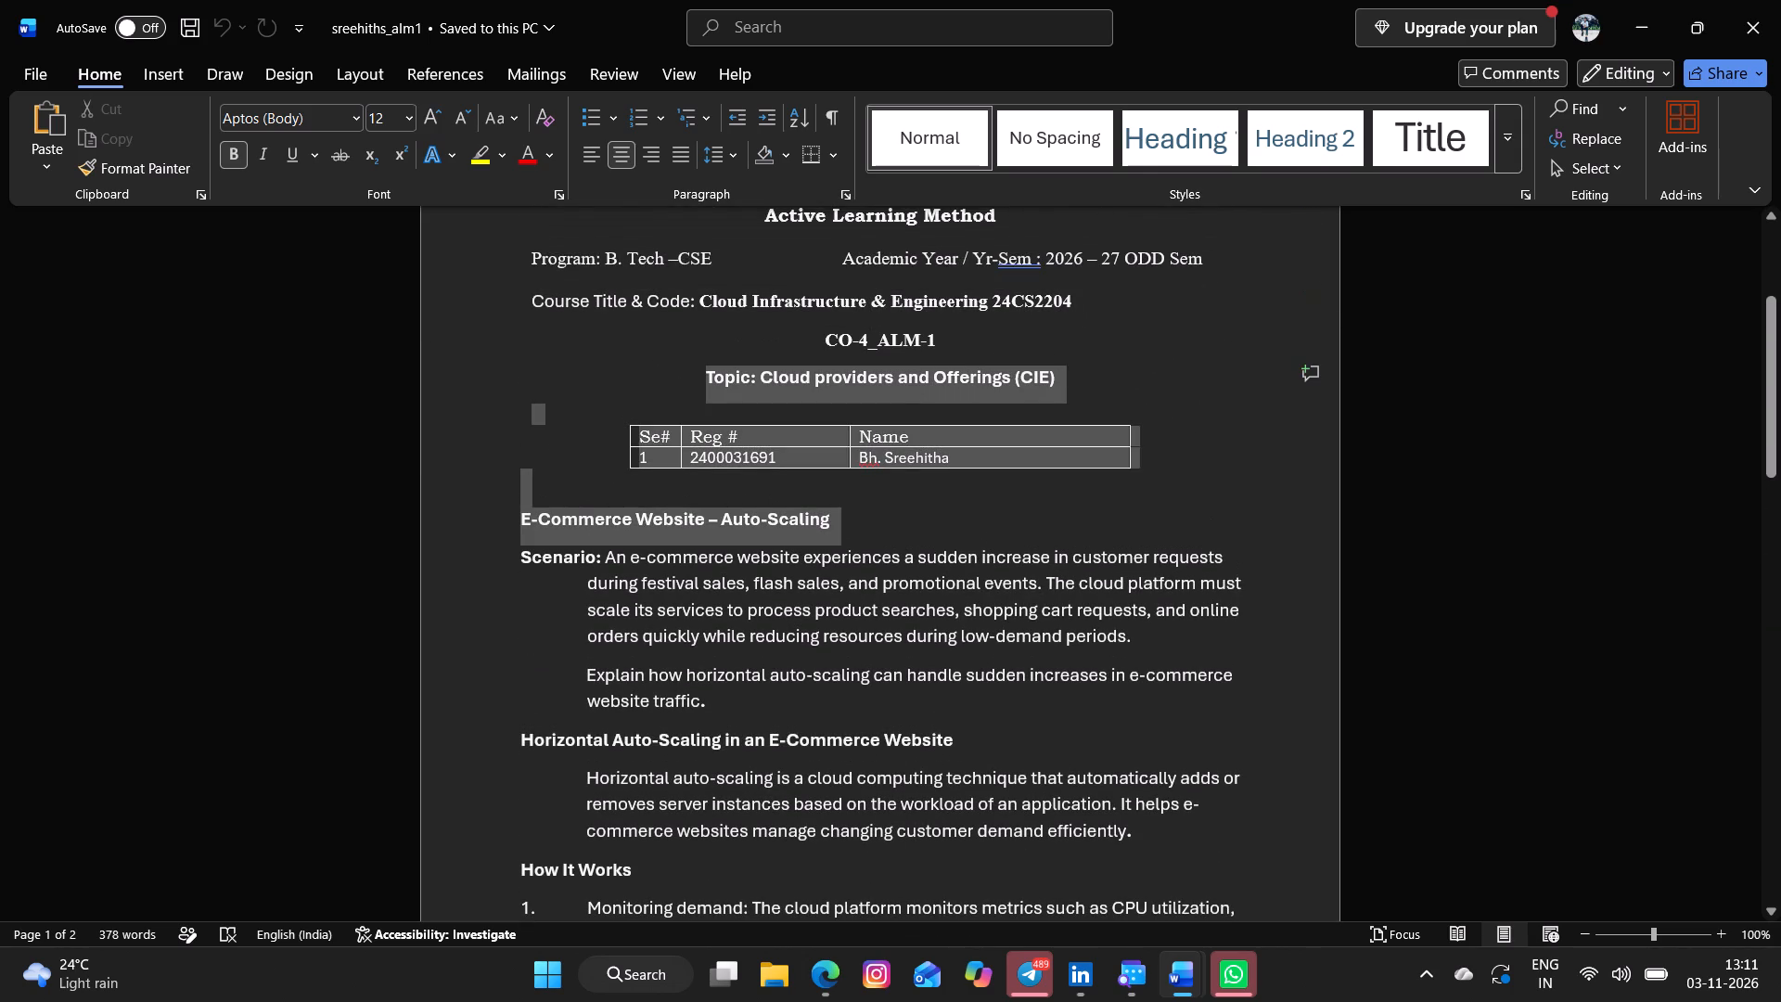
pyautogui.moveTo(969, 535); pyautogui.dragTo(1135, 482)
pyautogui.press('BackSpace')
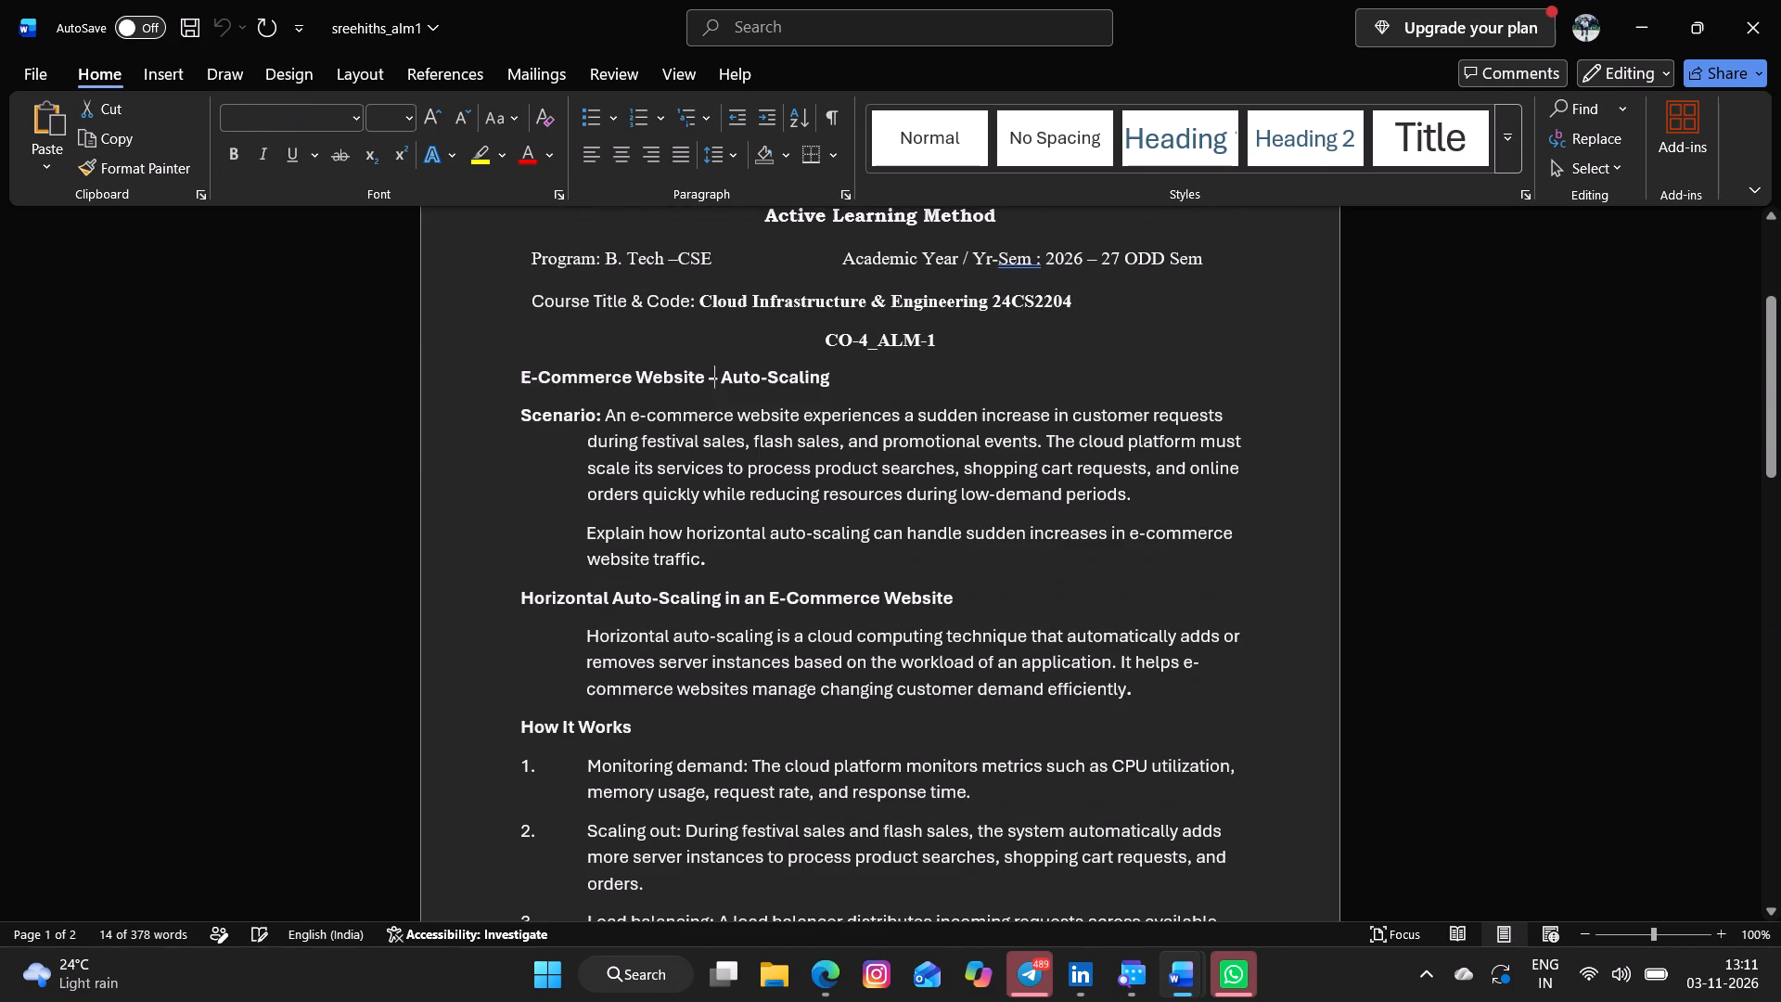
pyautogui.hotkey('ctrl', 'v')
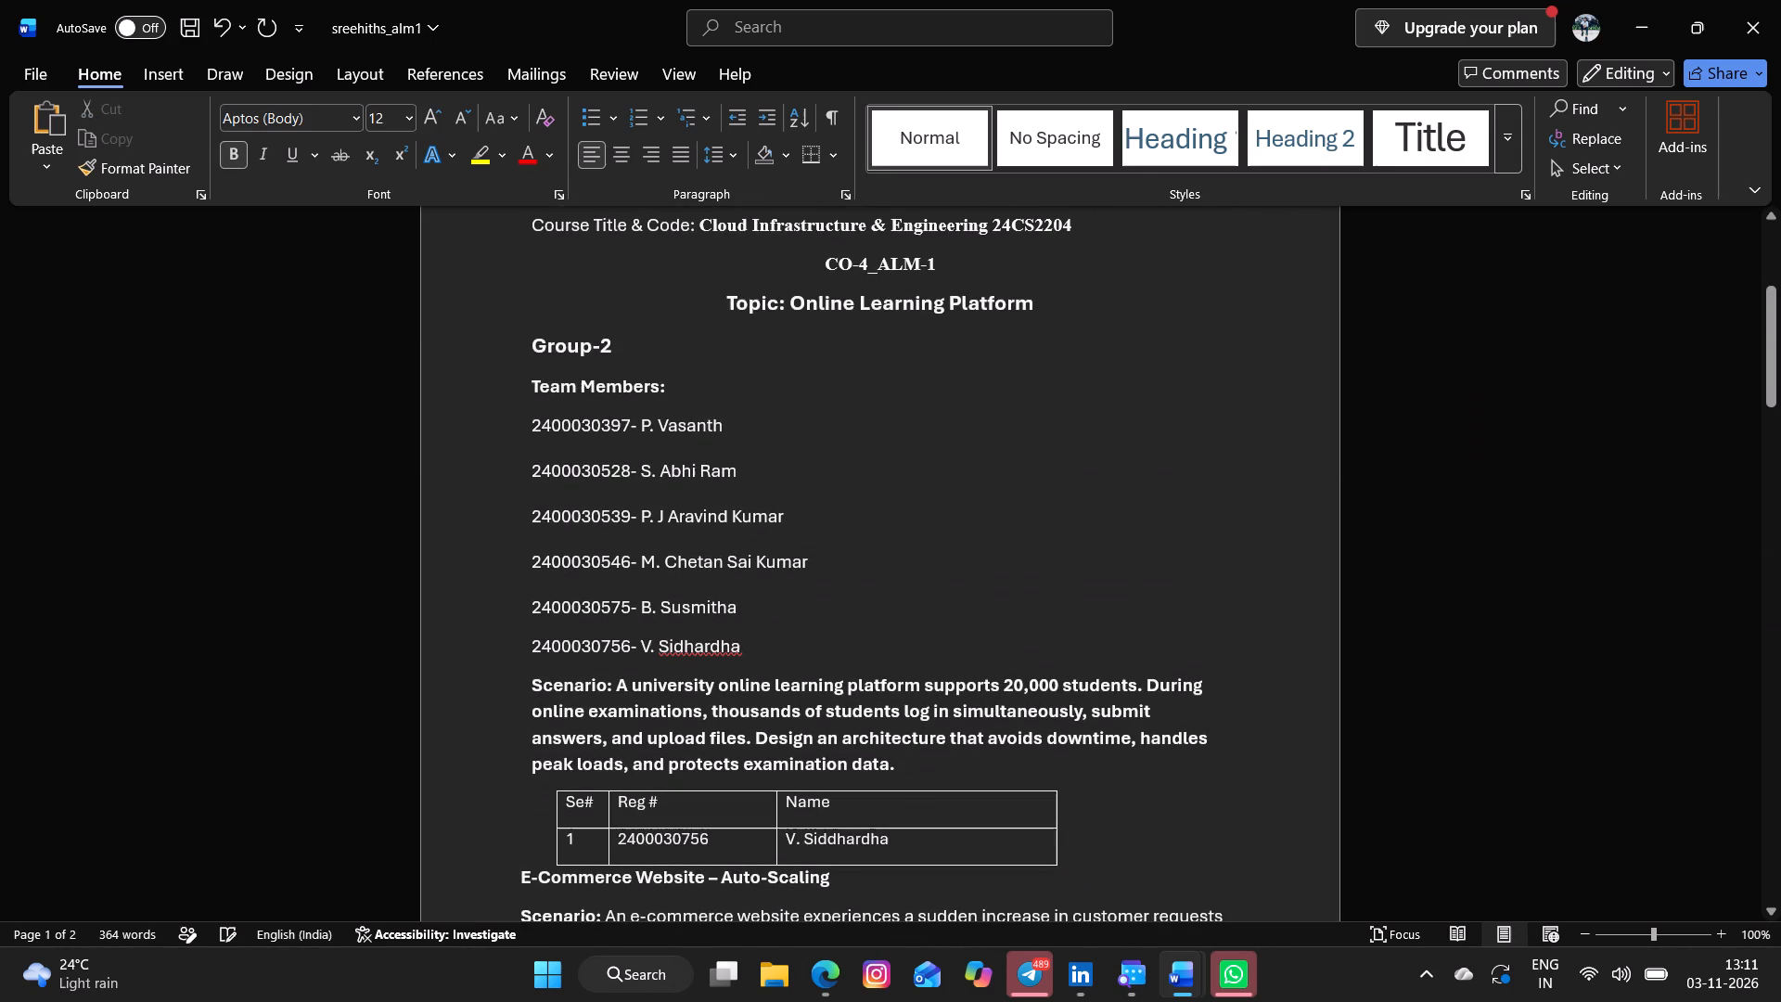
# Insert a line break between the pasted student table and the "E-Commerce Website – Auto-Scaling" heading.
pyautogui.scroll(-1, 1001, 498)
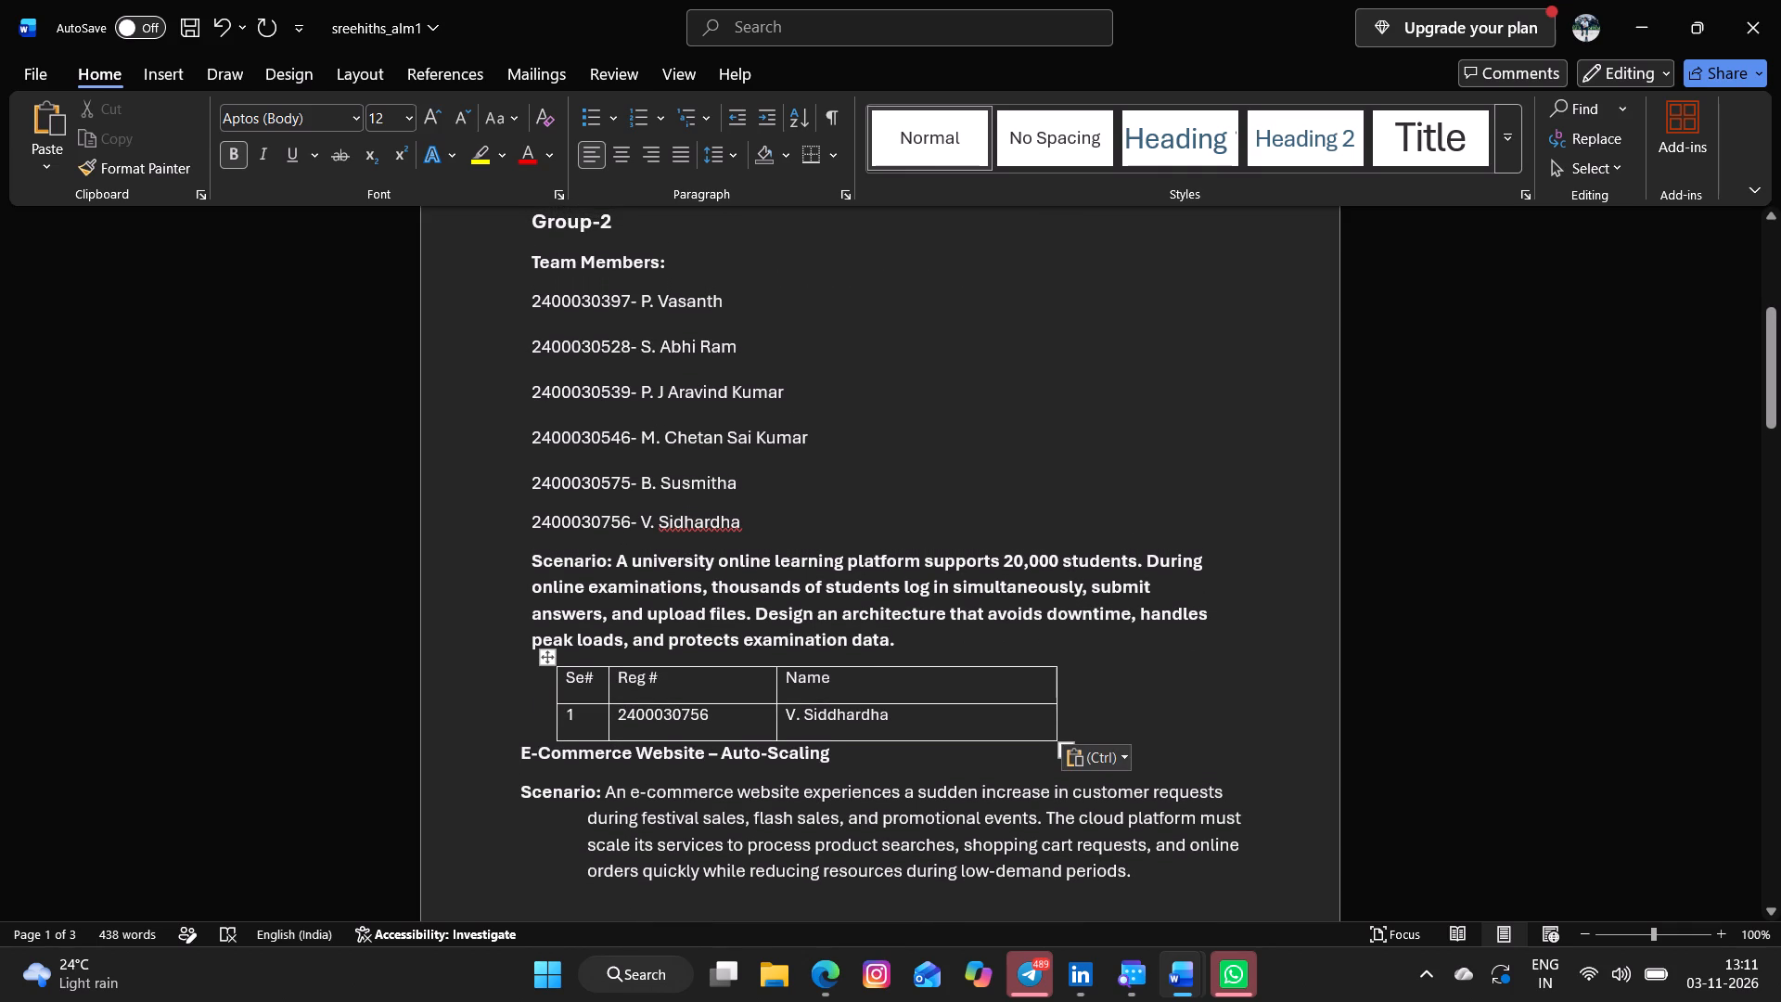
pyautogui.press('Return')
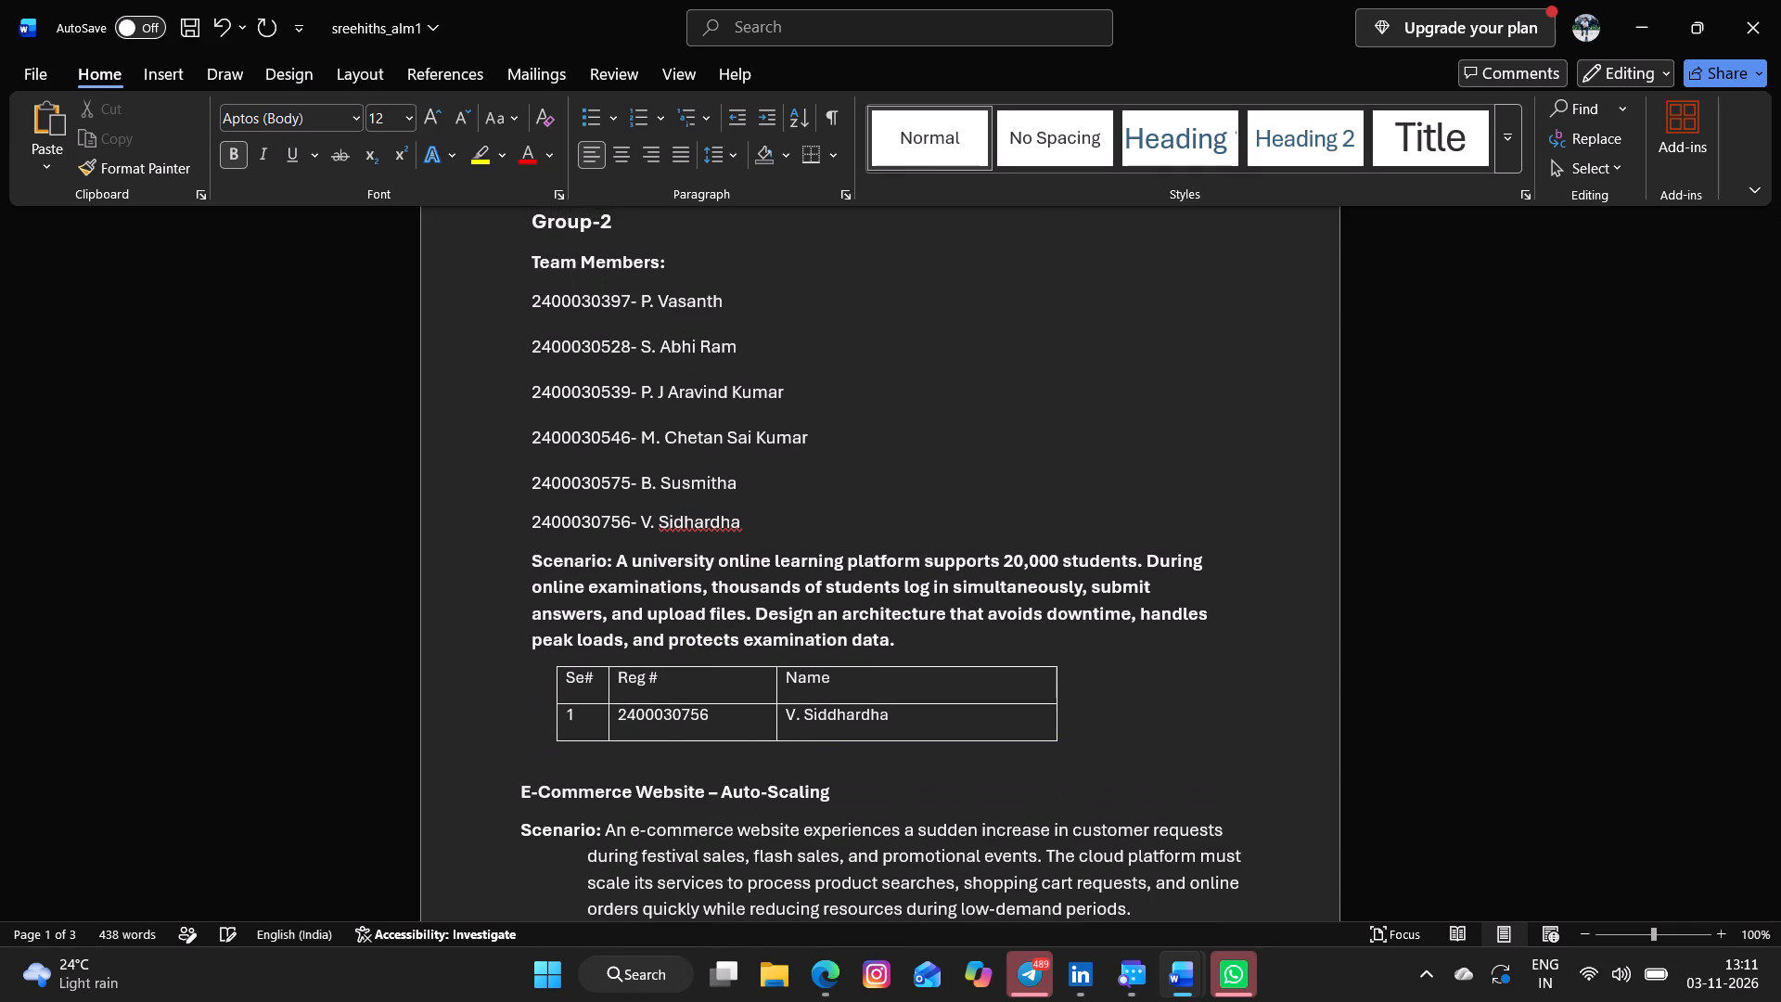
# Review the edited document's layout, from the university header and pasted student table to the Advantages and Conclusion sections.
pyautogui.scroll(1, 759, 554)
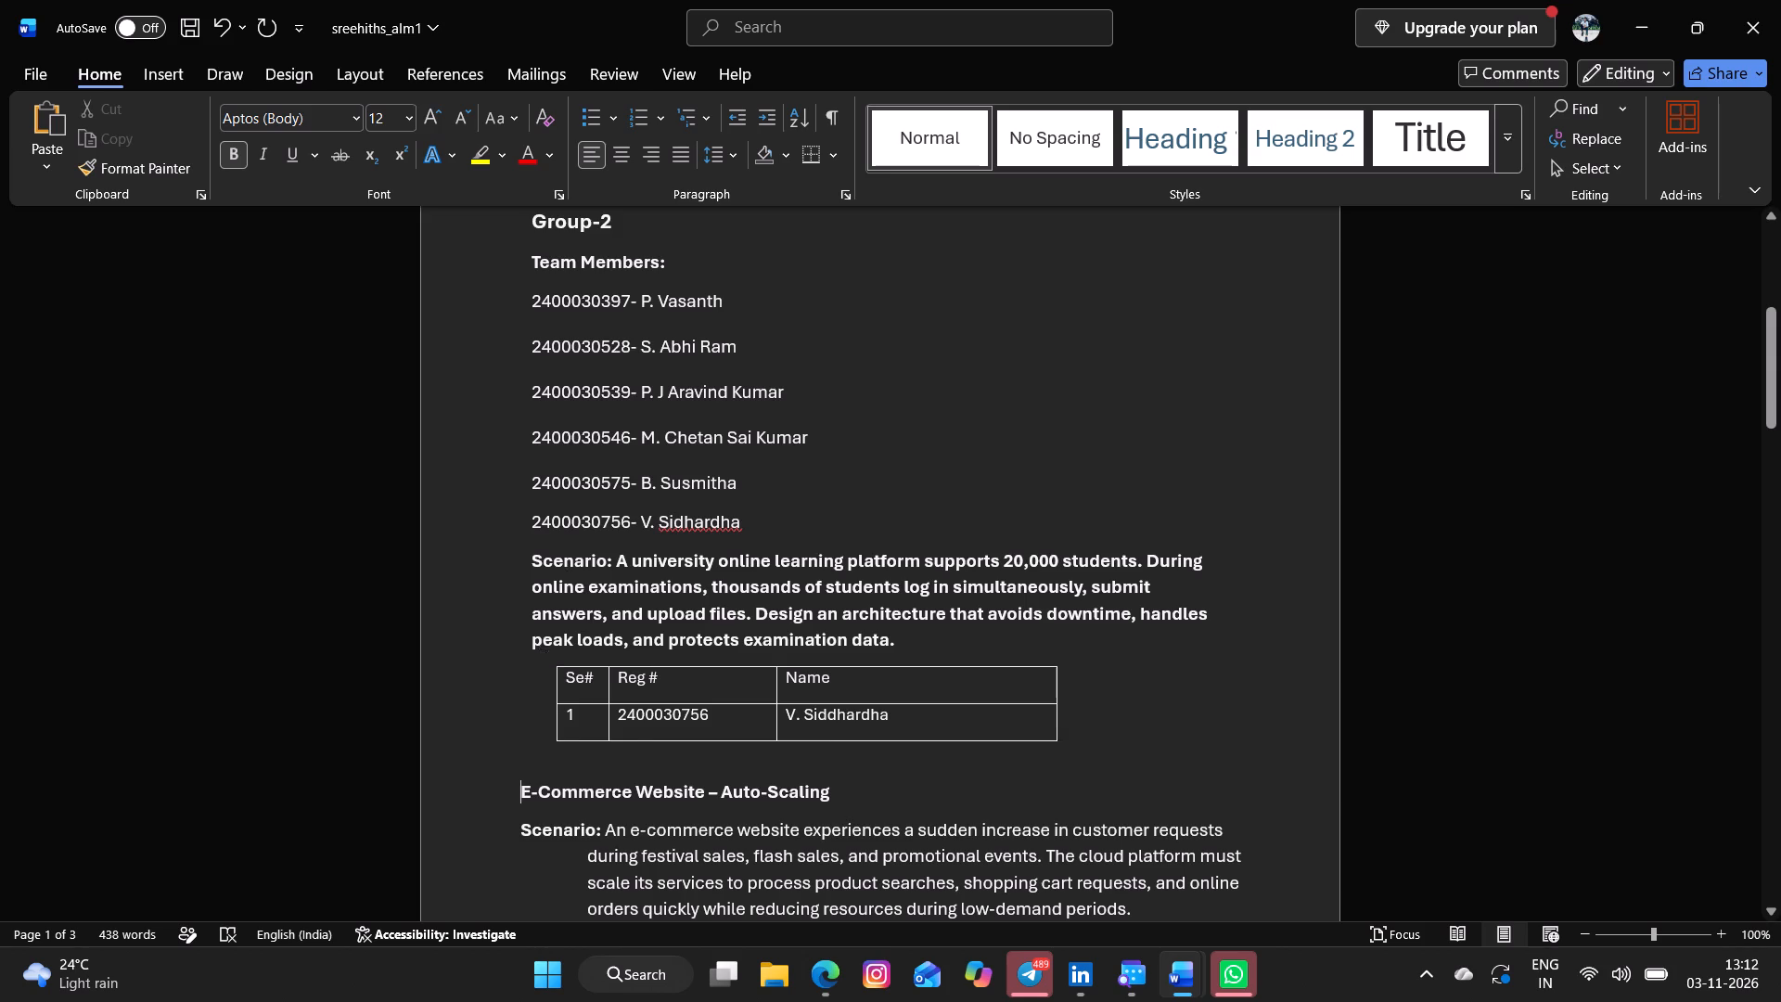
pyautogui.scroll(1, 759, 554)
pyautogui.scroll(-8, 759, 554)
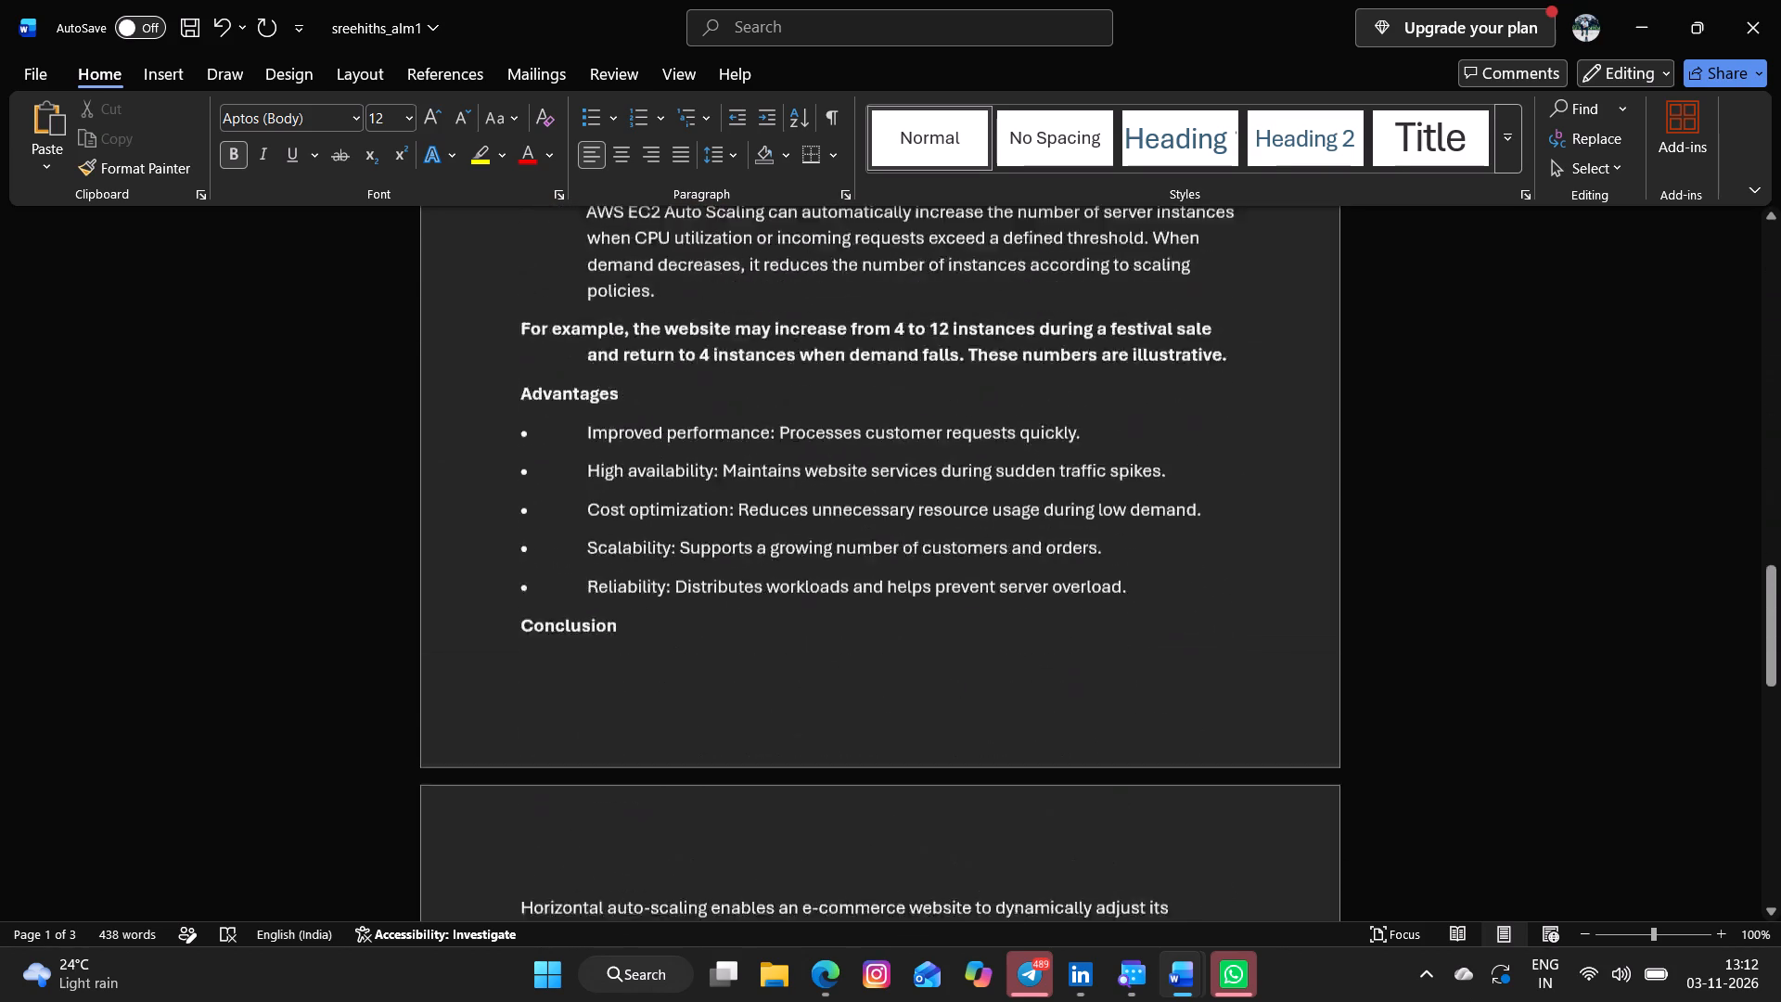
pyautogui.scroll(9, 759, 554)
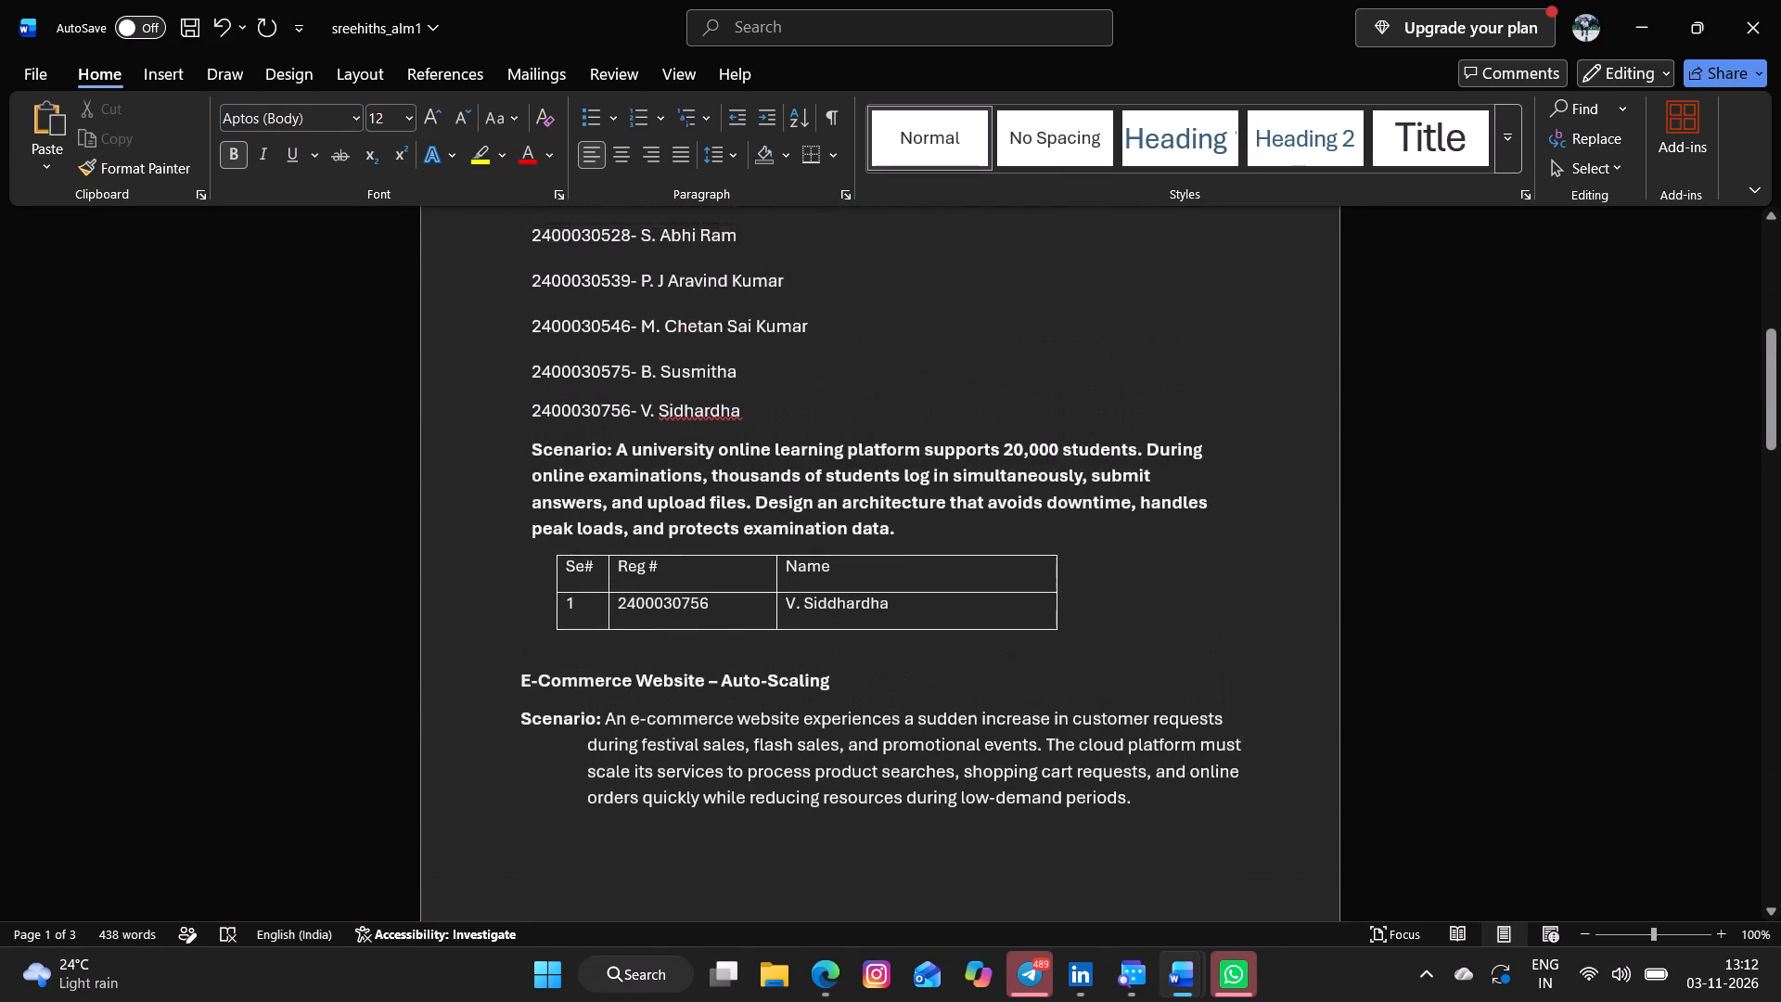
pyautogui.scroll(2, 759, 554)
pyautogui.scroll(-1, 759, 554)
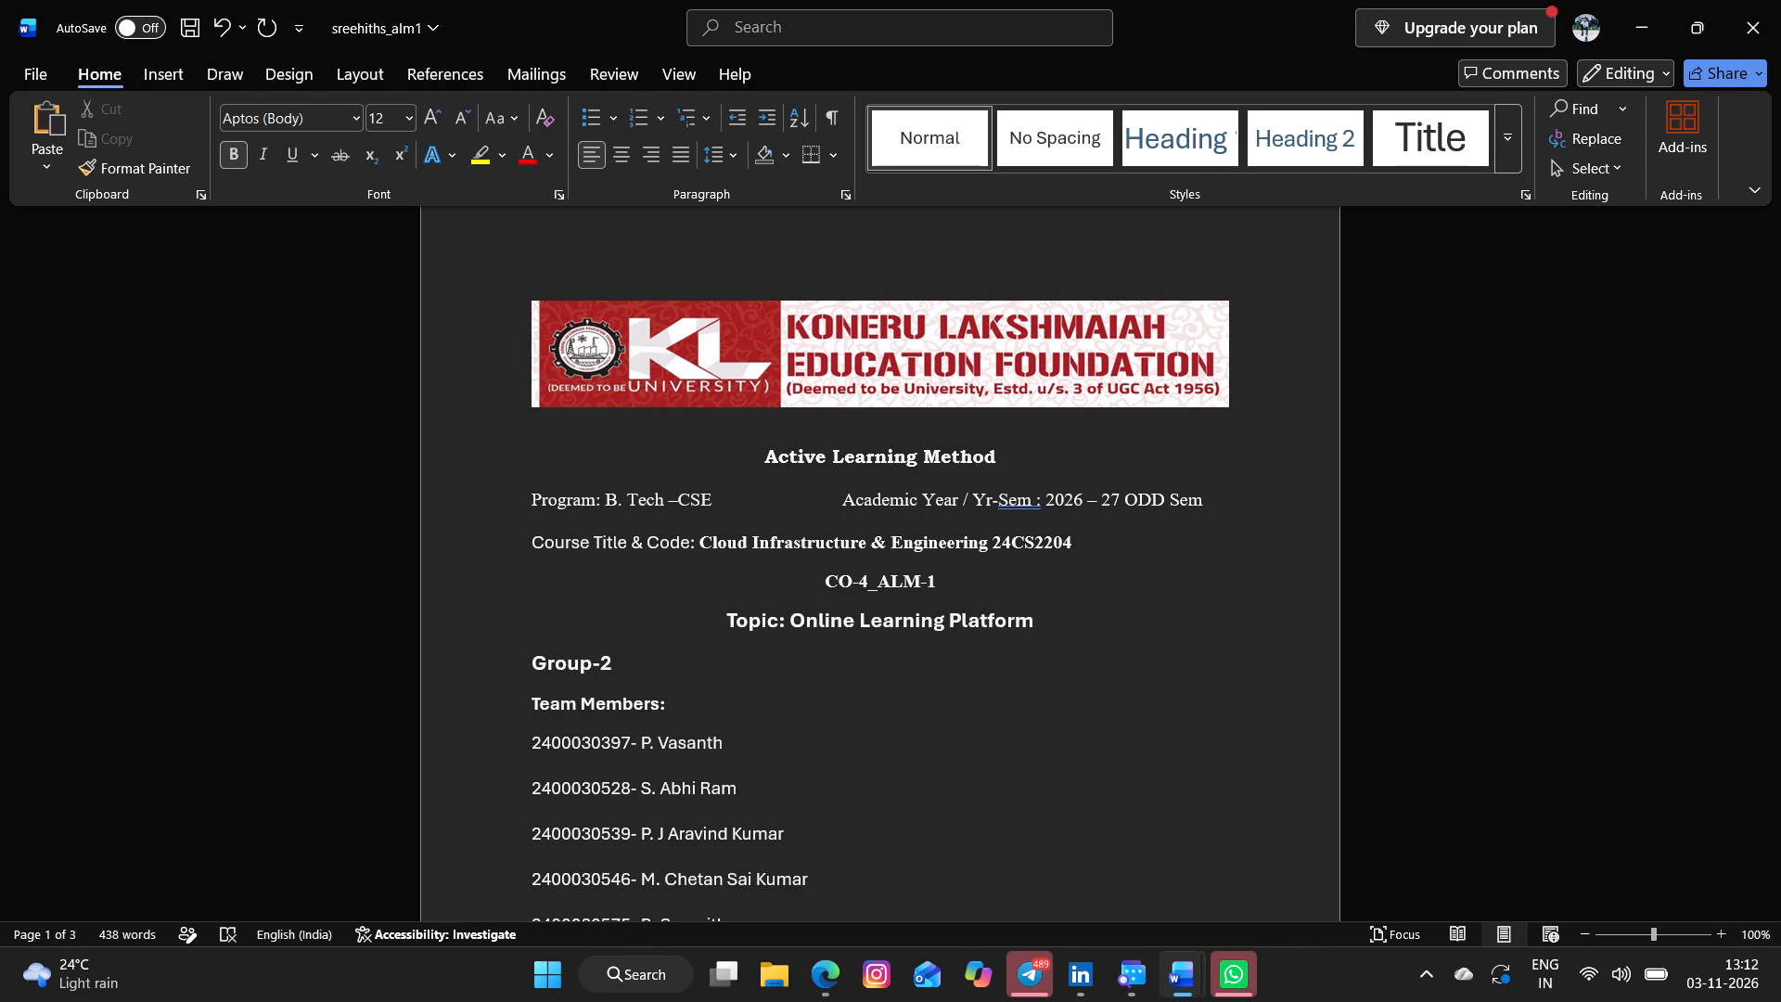
# Upload a copy of the sreehiths_alm1 document to the OneDrive - Personal location so its file name can be edited.
pyautogui.click(394, 13)
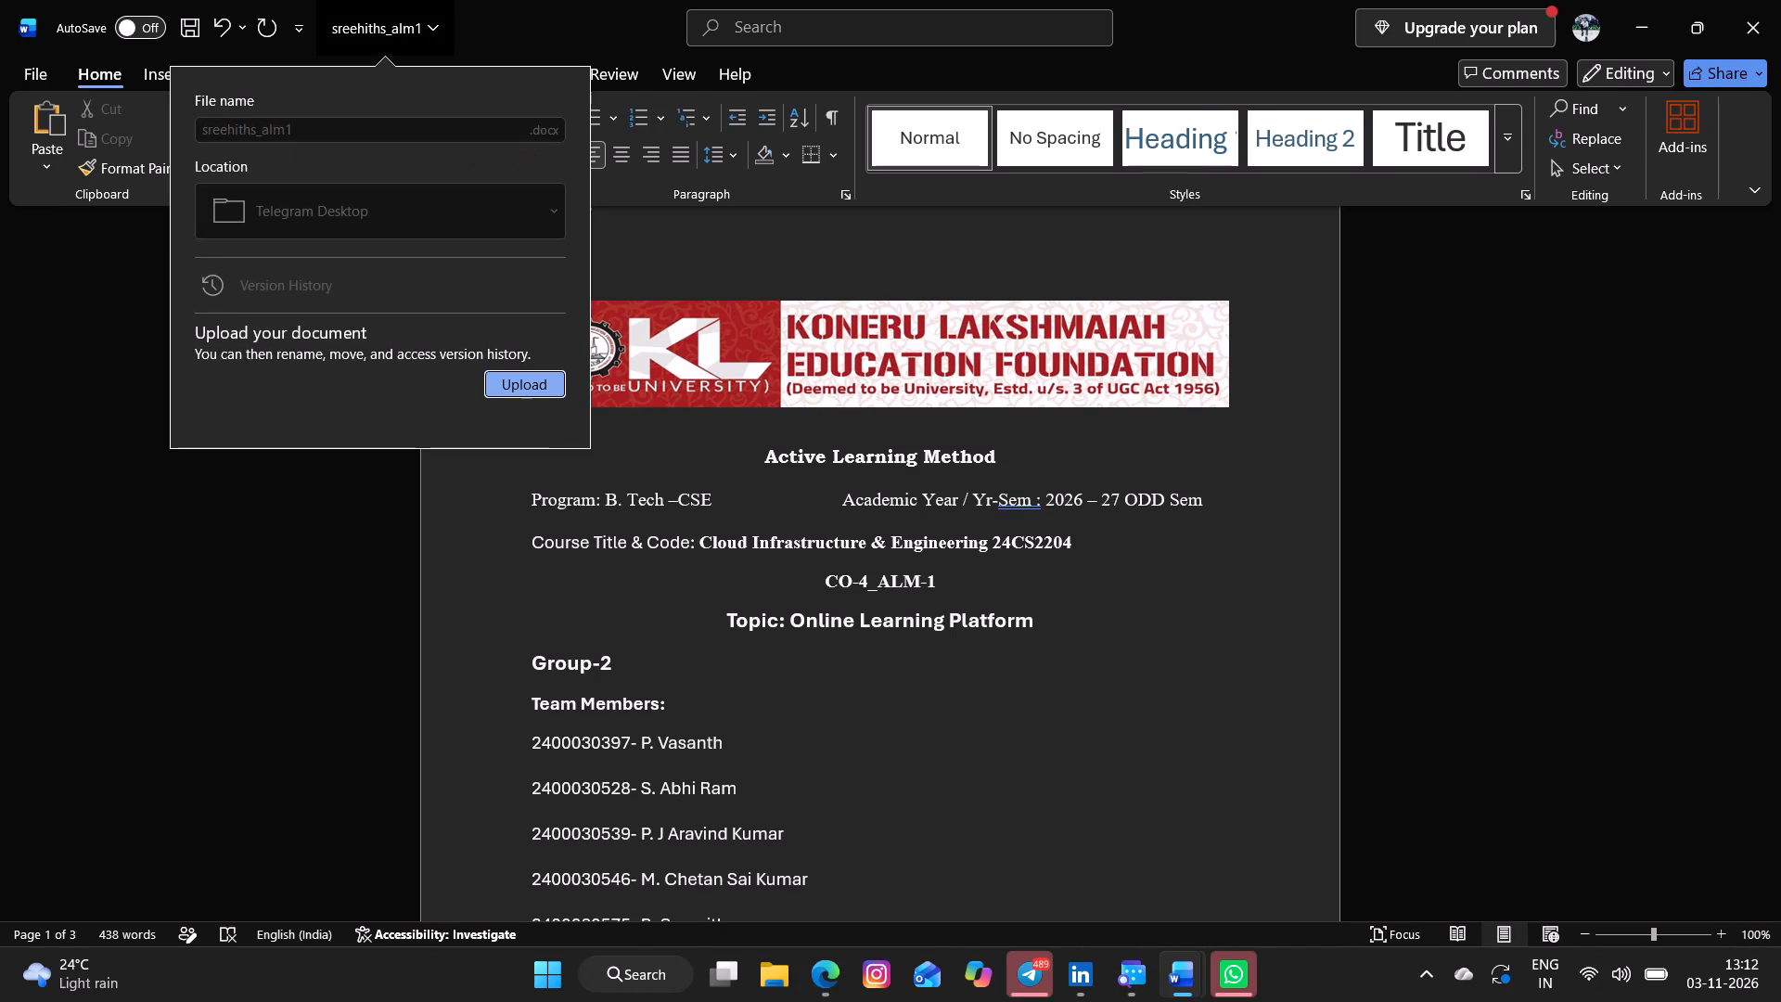
pyautogui.doubleClick(367, 131)
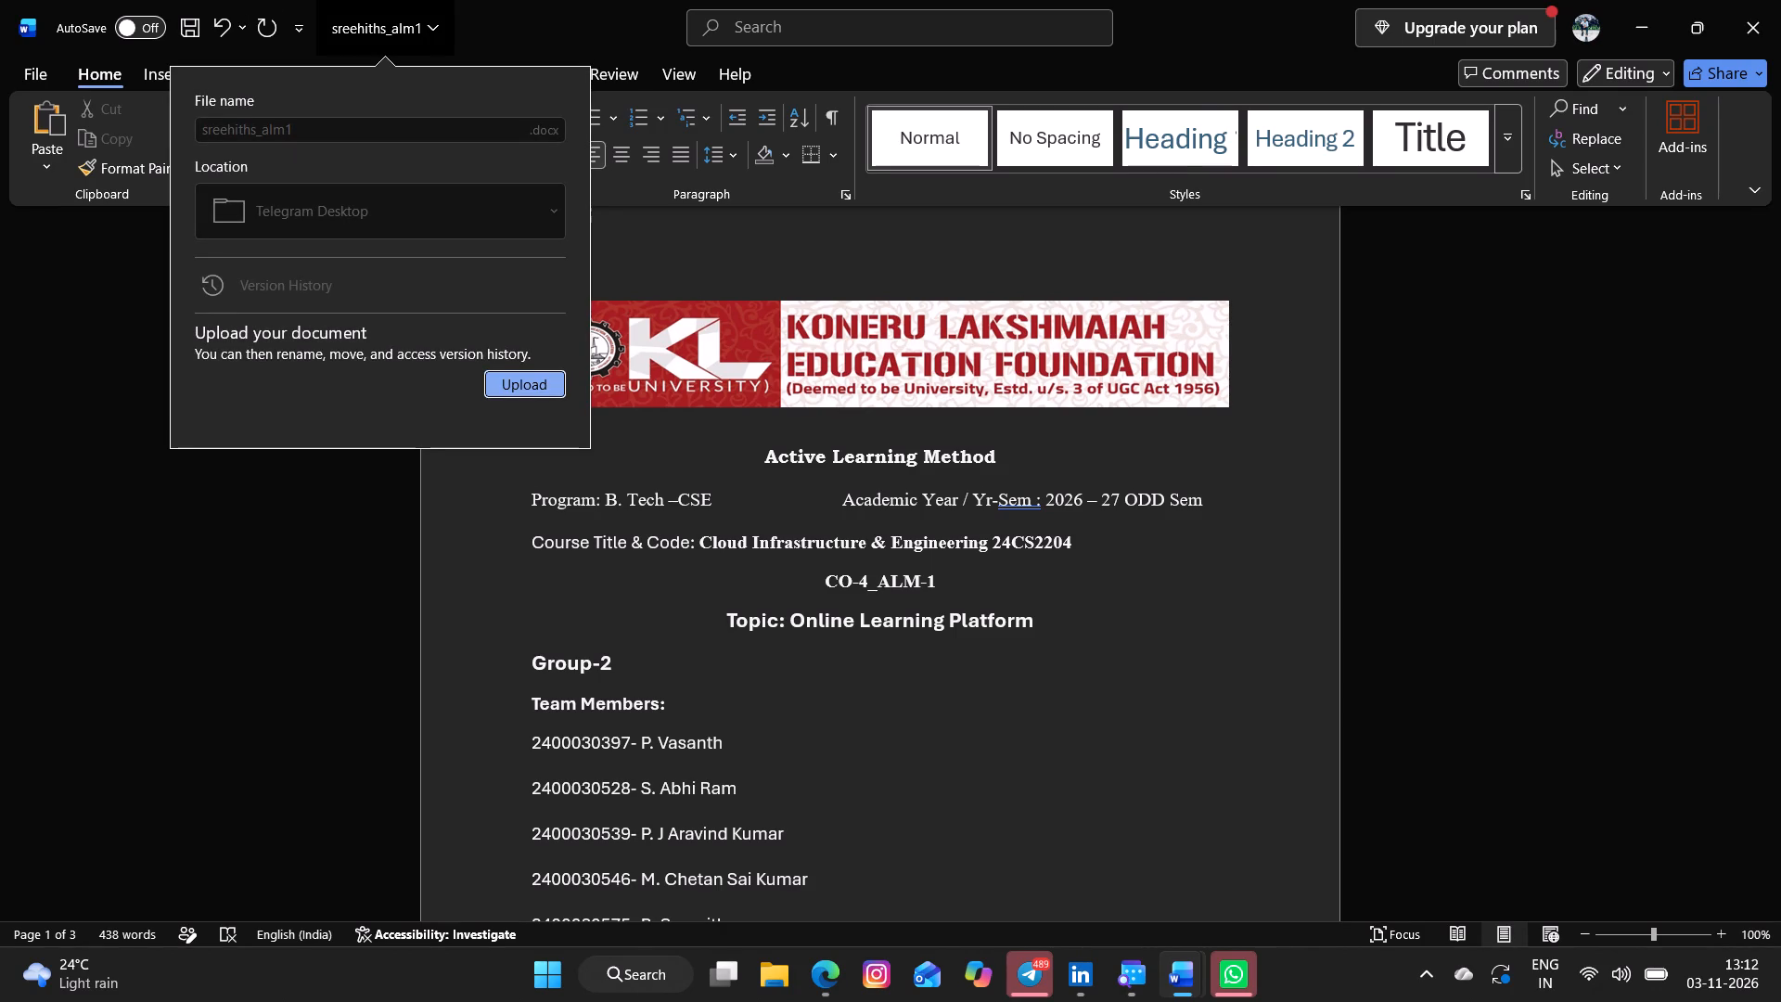
pyautogui.rightClick(547, 130)
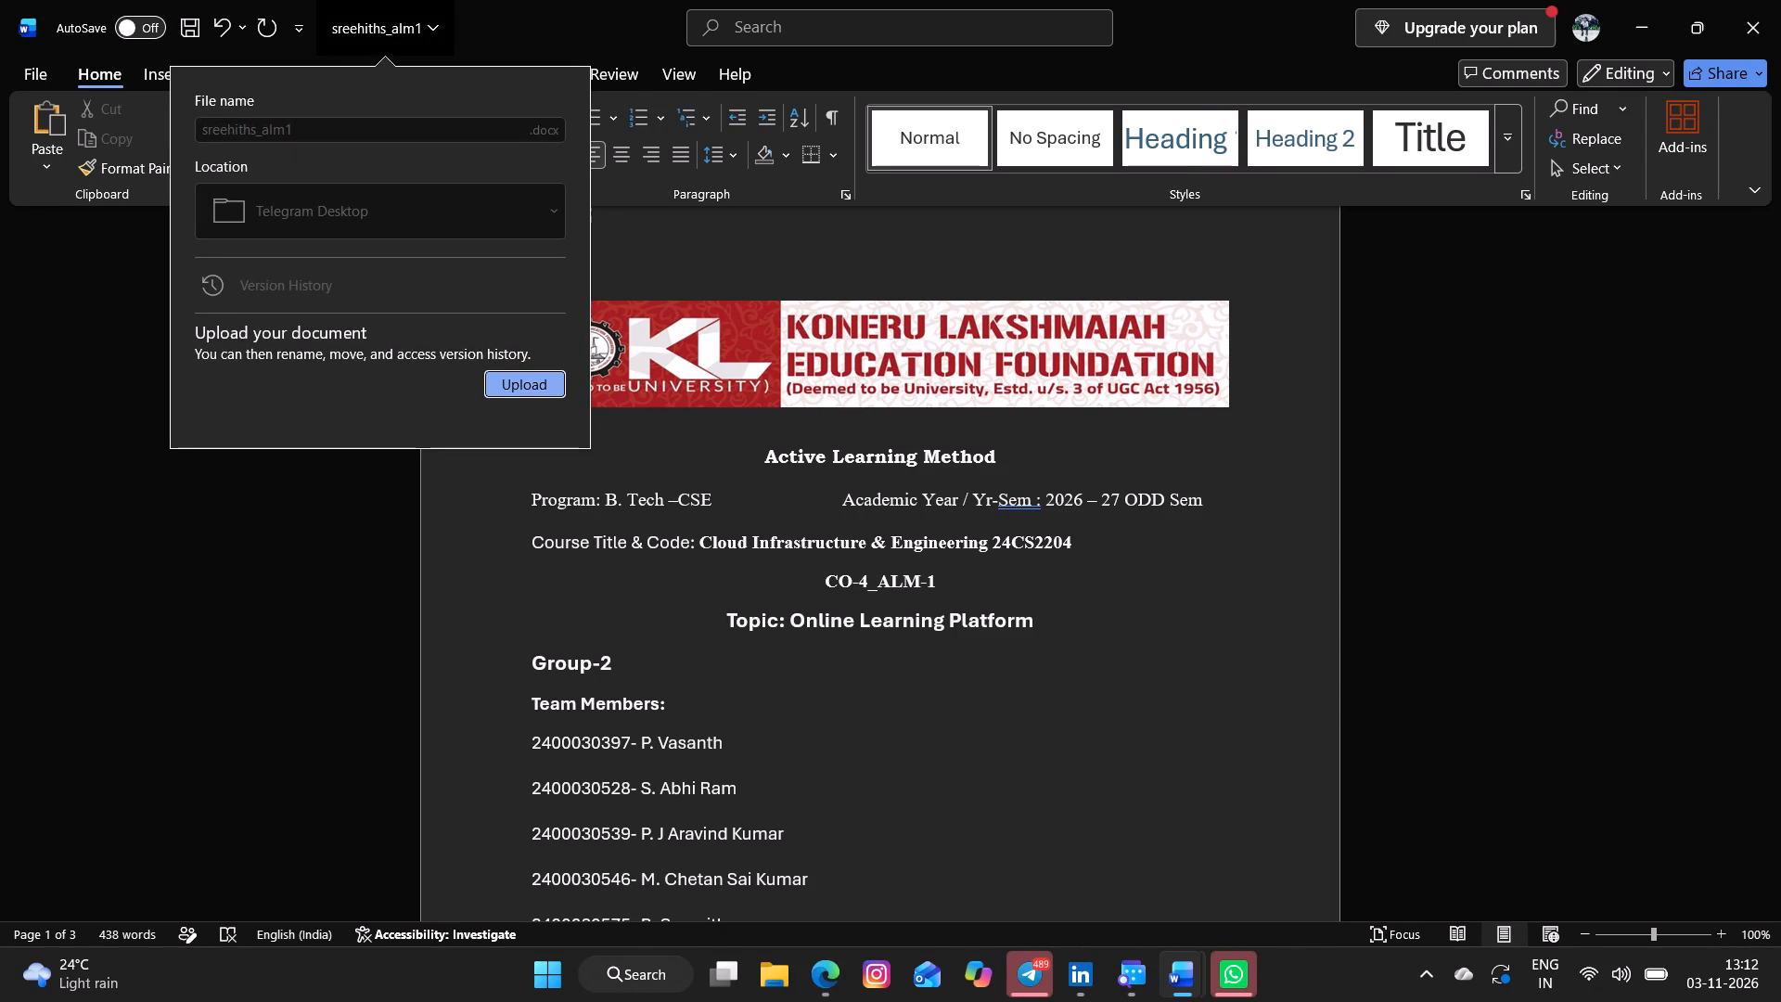
pyautogui.click(519, 380)
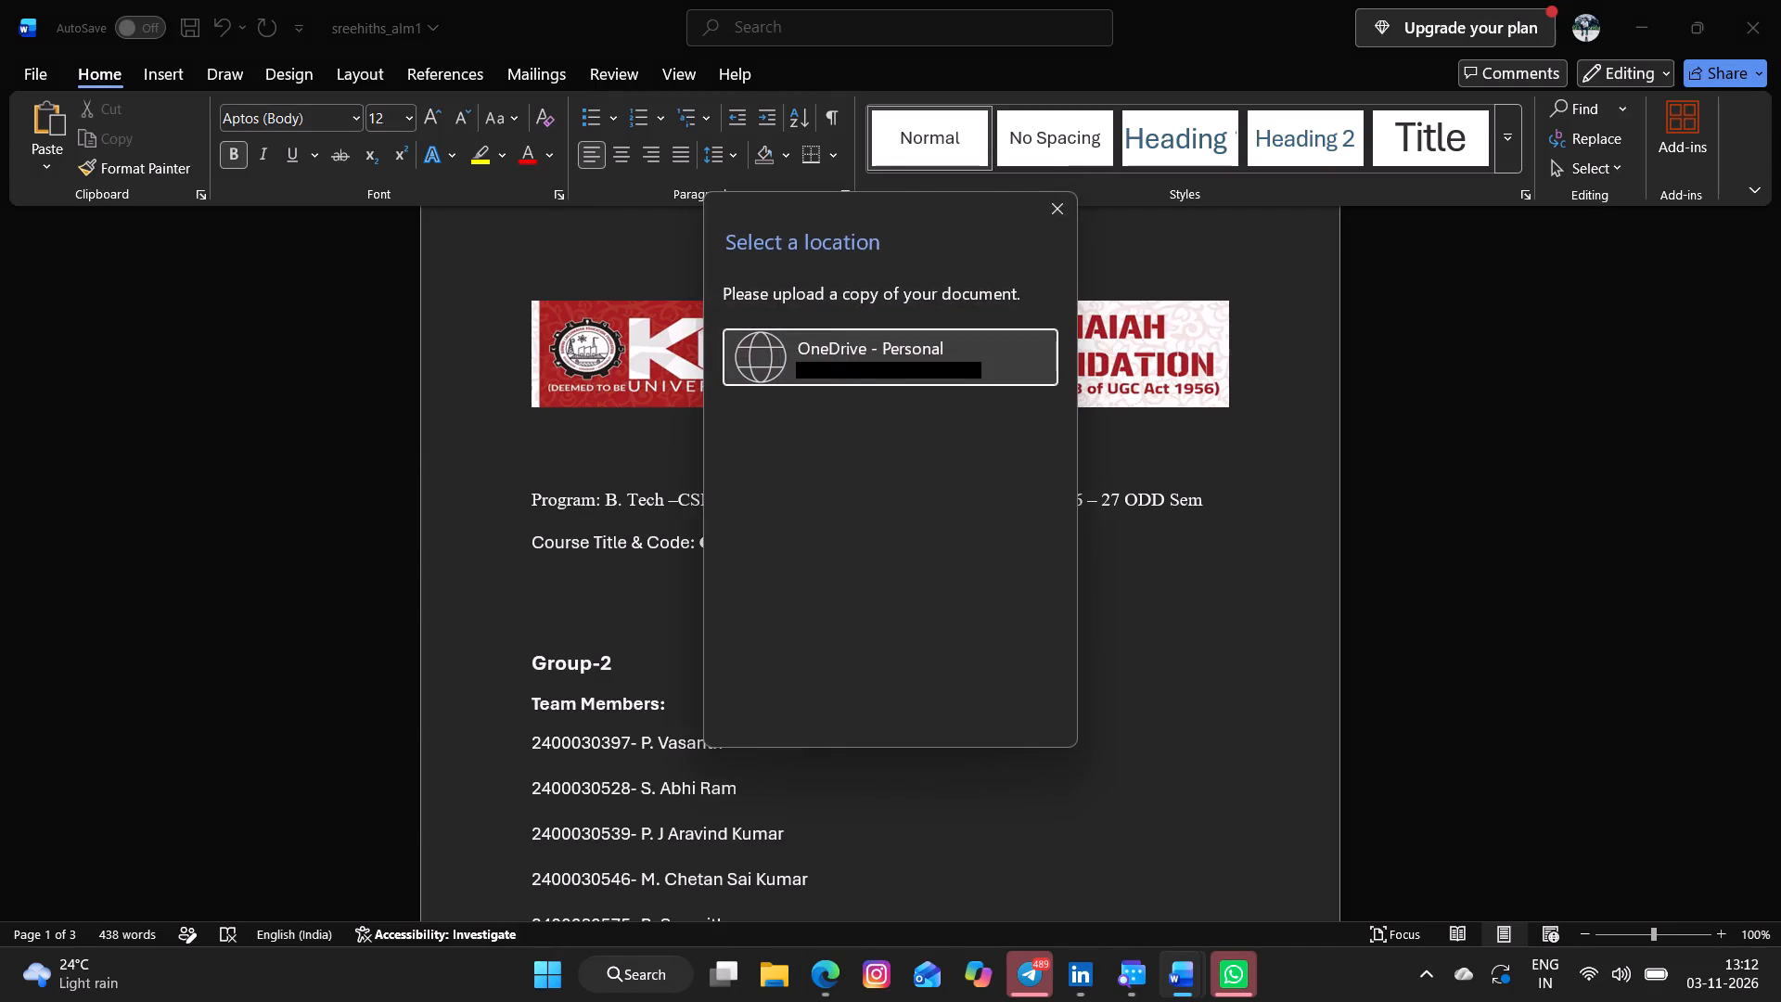
pyautogui.click(883, 336)
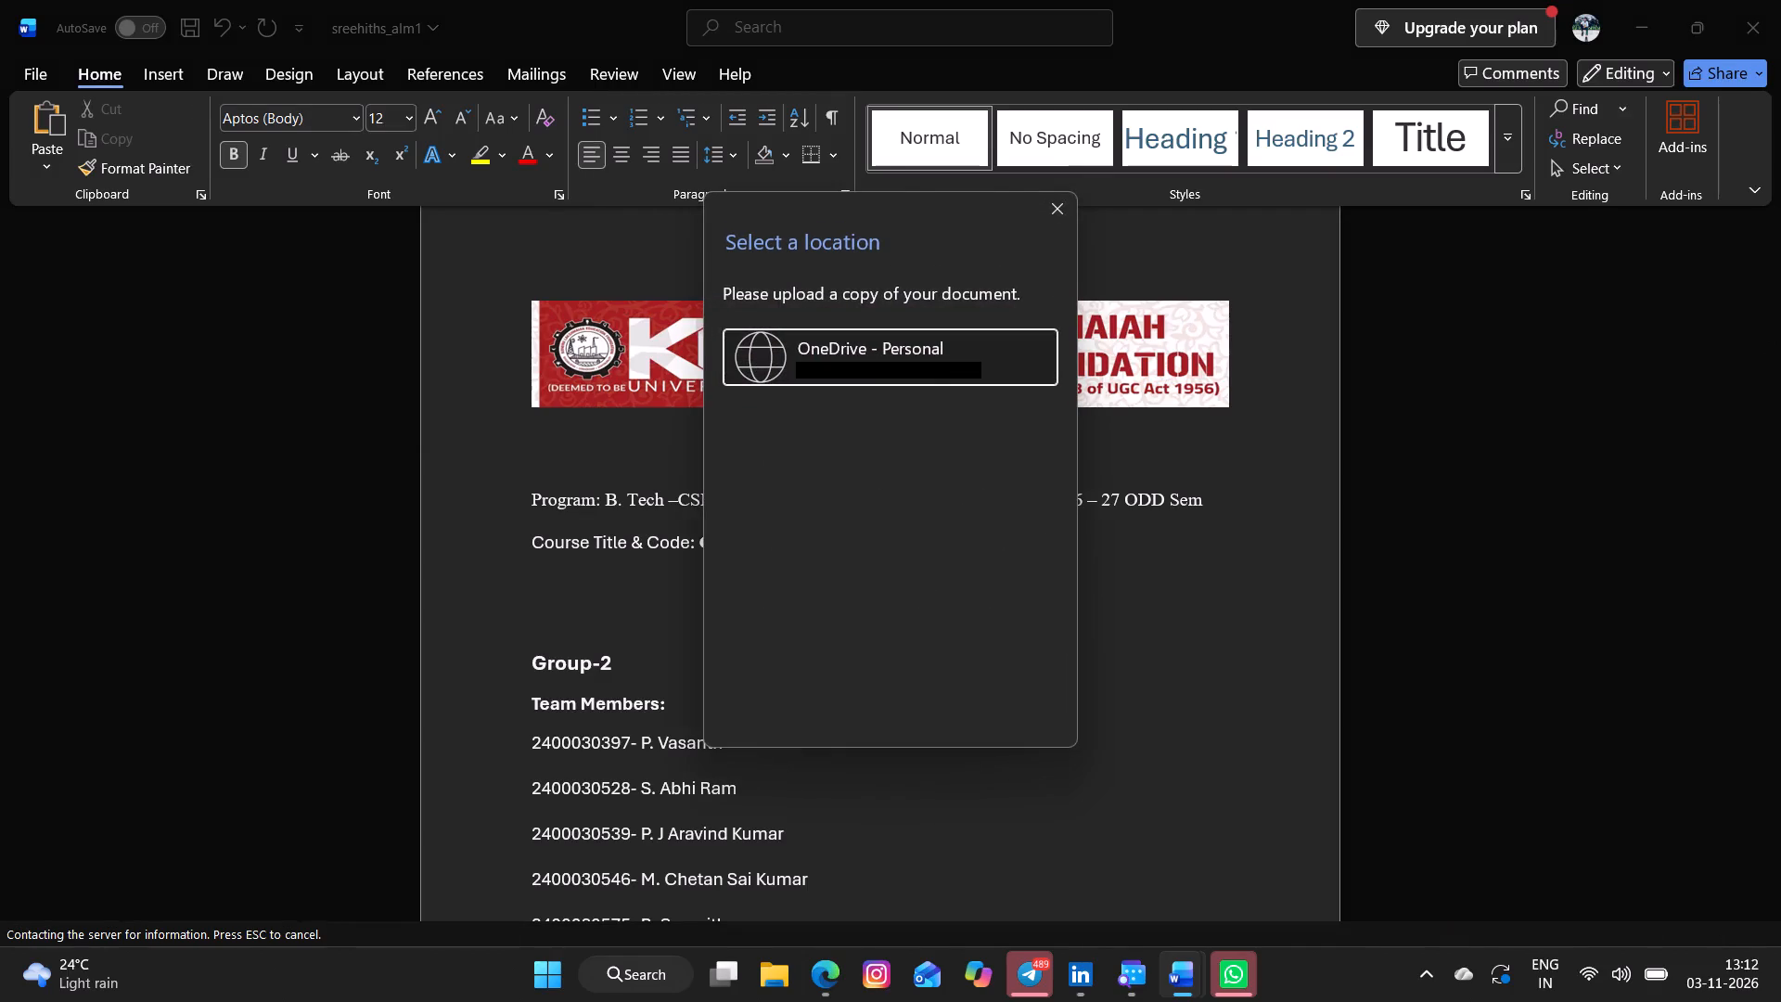
pyautogui.click(883, 336)
pyautogui.click(882, 363)
pyautogui.doubleClick(882, 363)
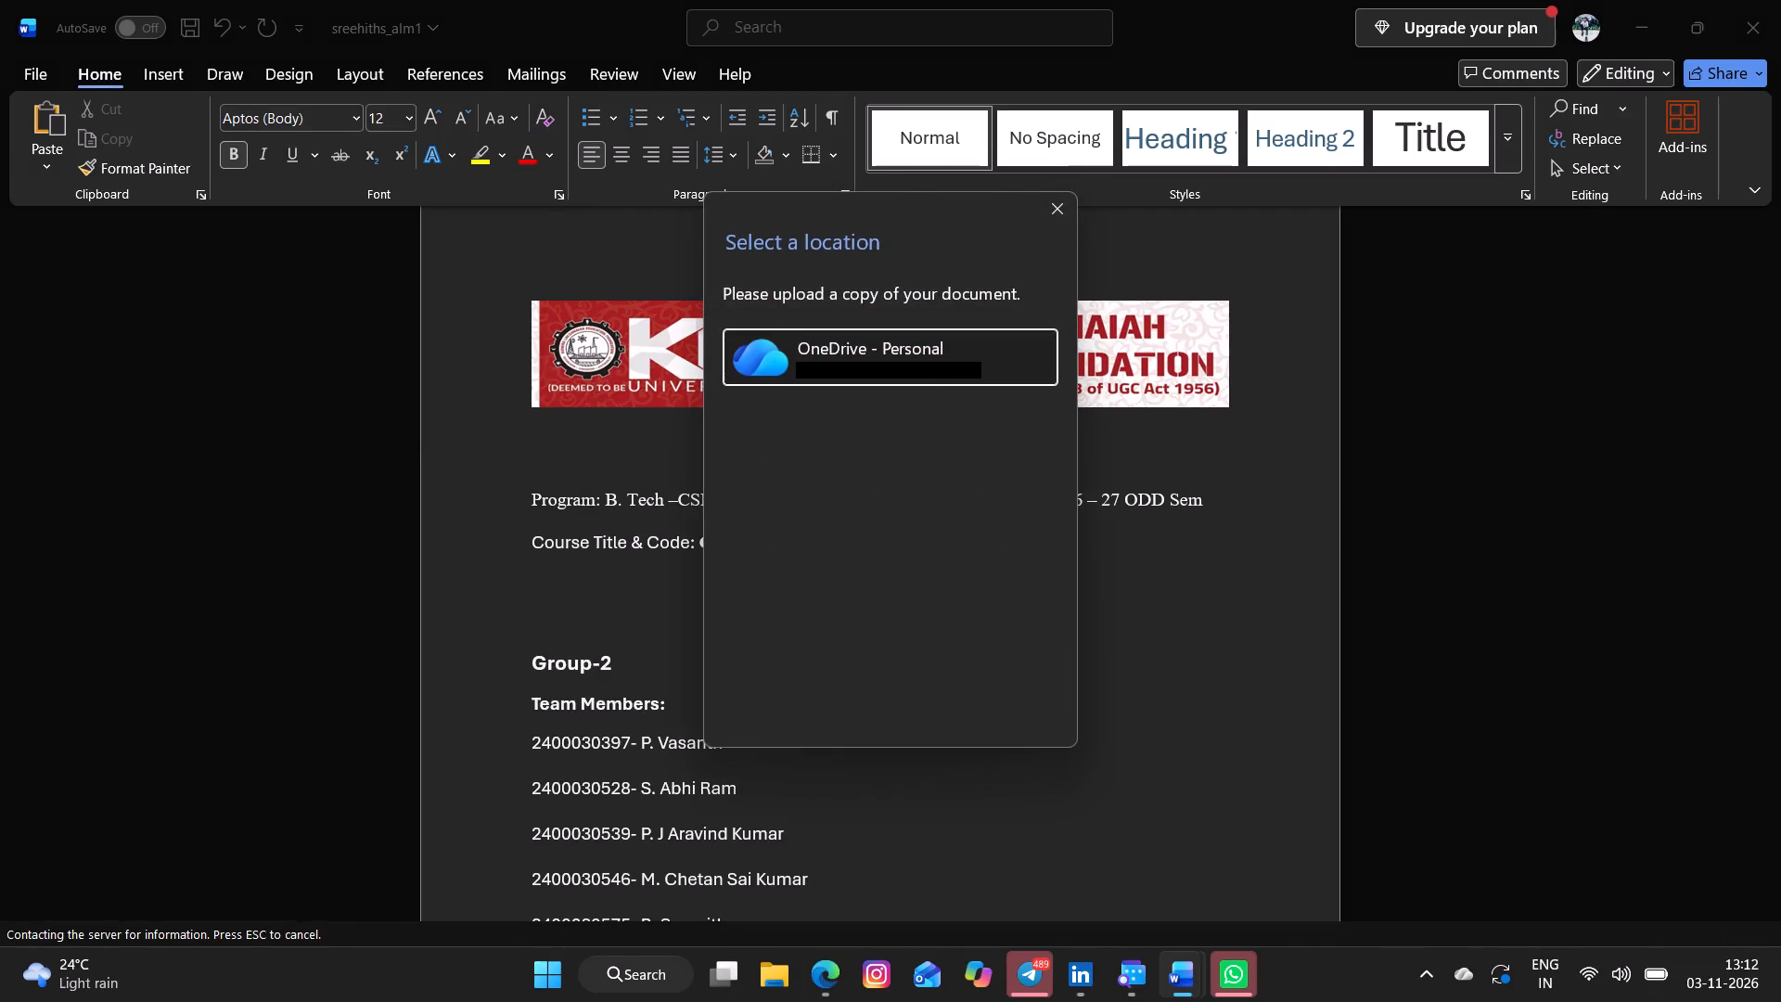
pyautogui.click(882, 363)
pyautogui.click(776, 361)
pyautogui.click(776, 361)
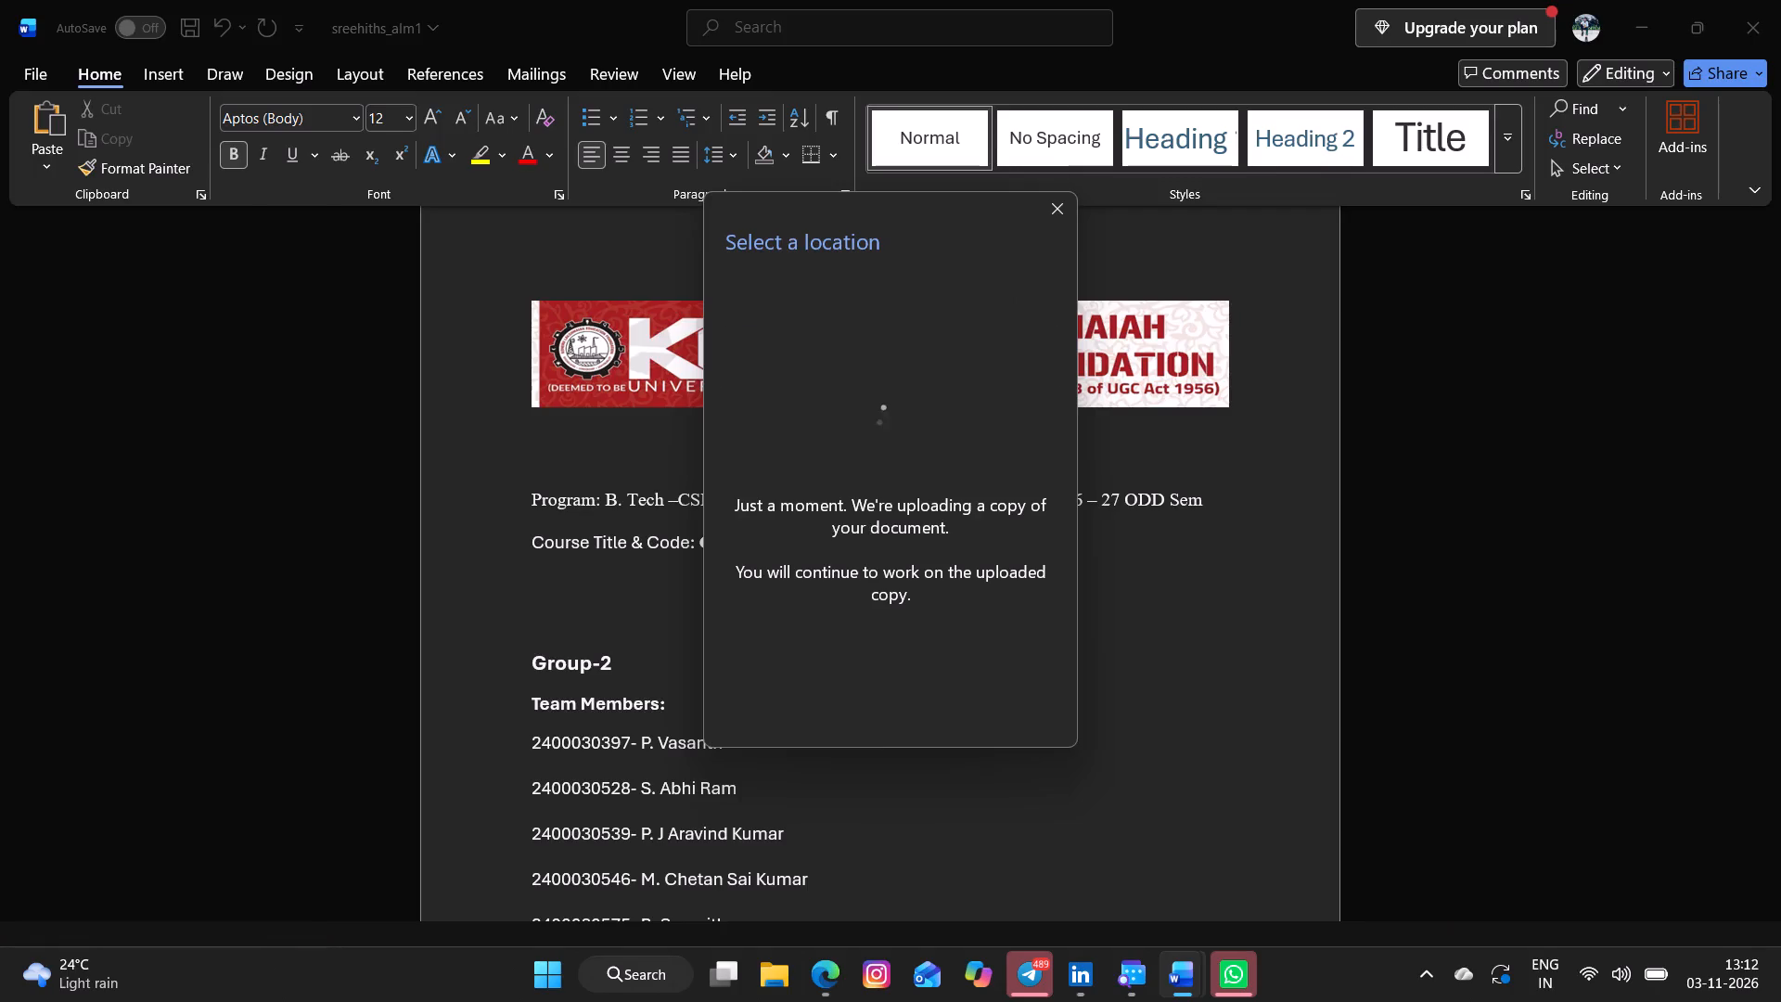
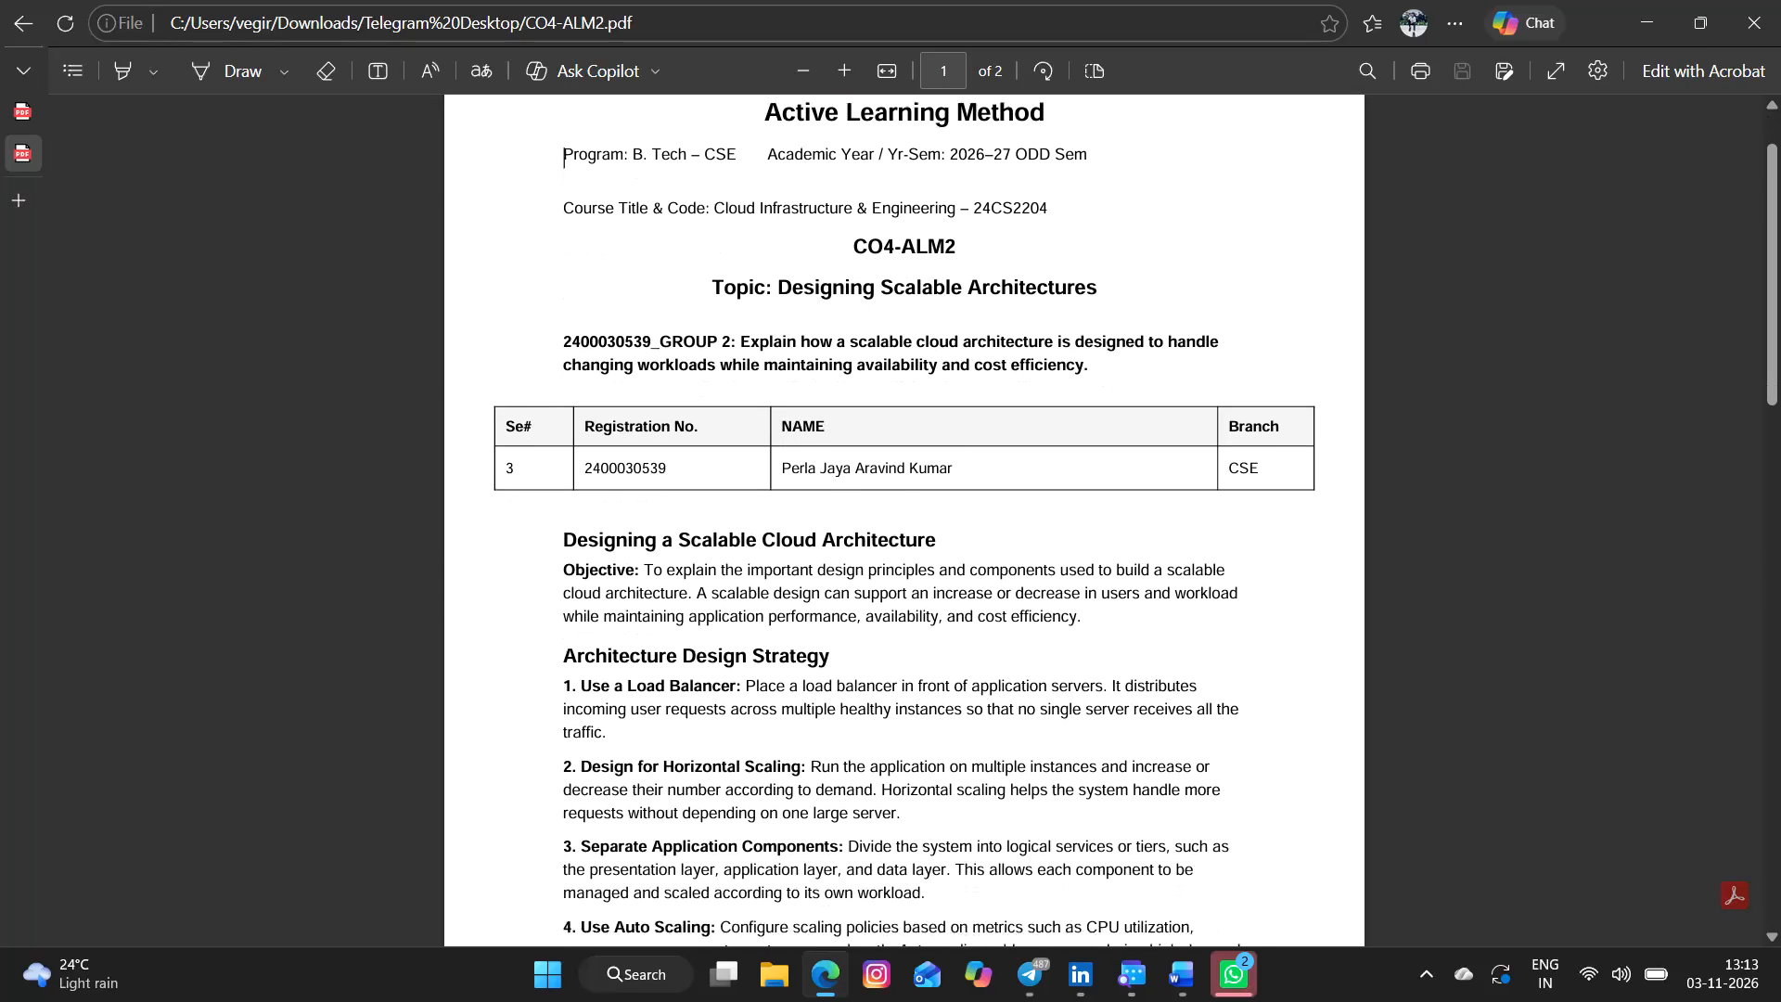
# In CO4-ALM2.pdf, try to select the header block from the Program line through the Se#/Registration No./NAME table.
pyautogui.scroll(-4, 1004, 546)
pyautogui.scroll(10, 1004, 546)
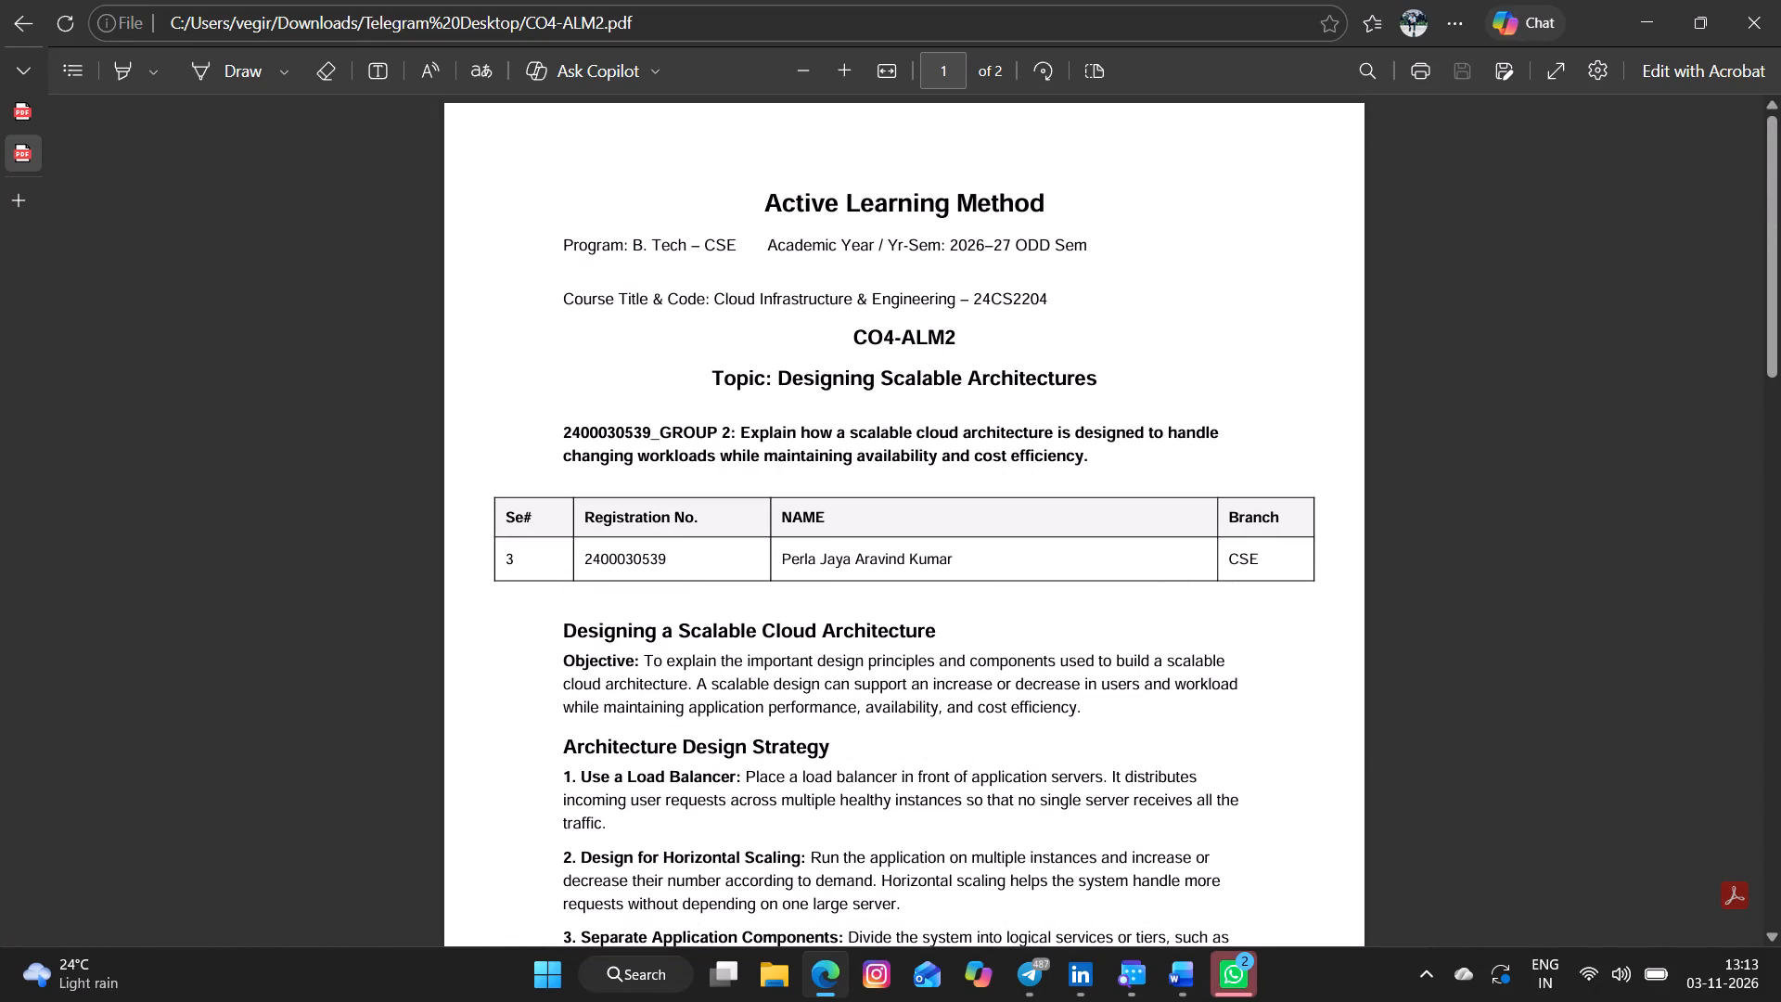
pyautogui.moveTo(549, 231); pyautogui.dragTo(920, 568)
# In the CO4-ALM2 PDF, select the whole text from the "Active Learning Method" heading through the "Suggested cloud services" paragraph.
pyautogui.moveTo(764, 199); pyautogui.dragTo(825, 211)
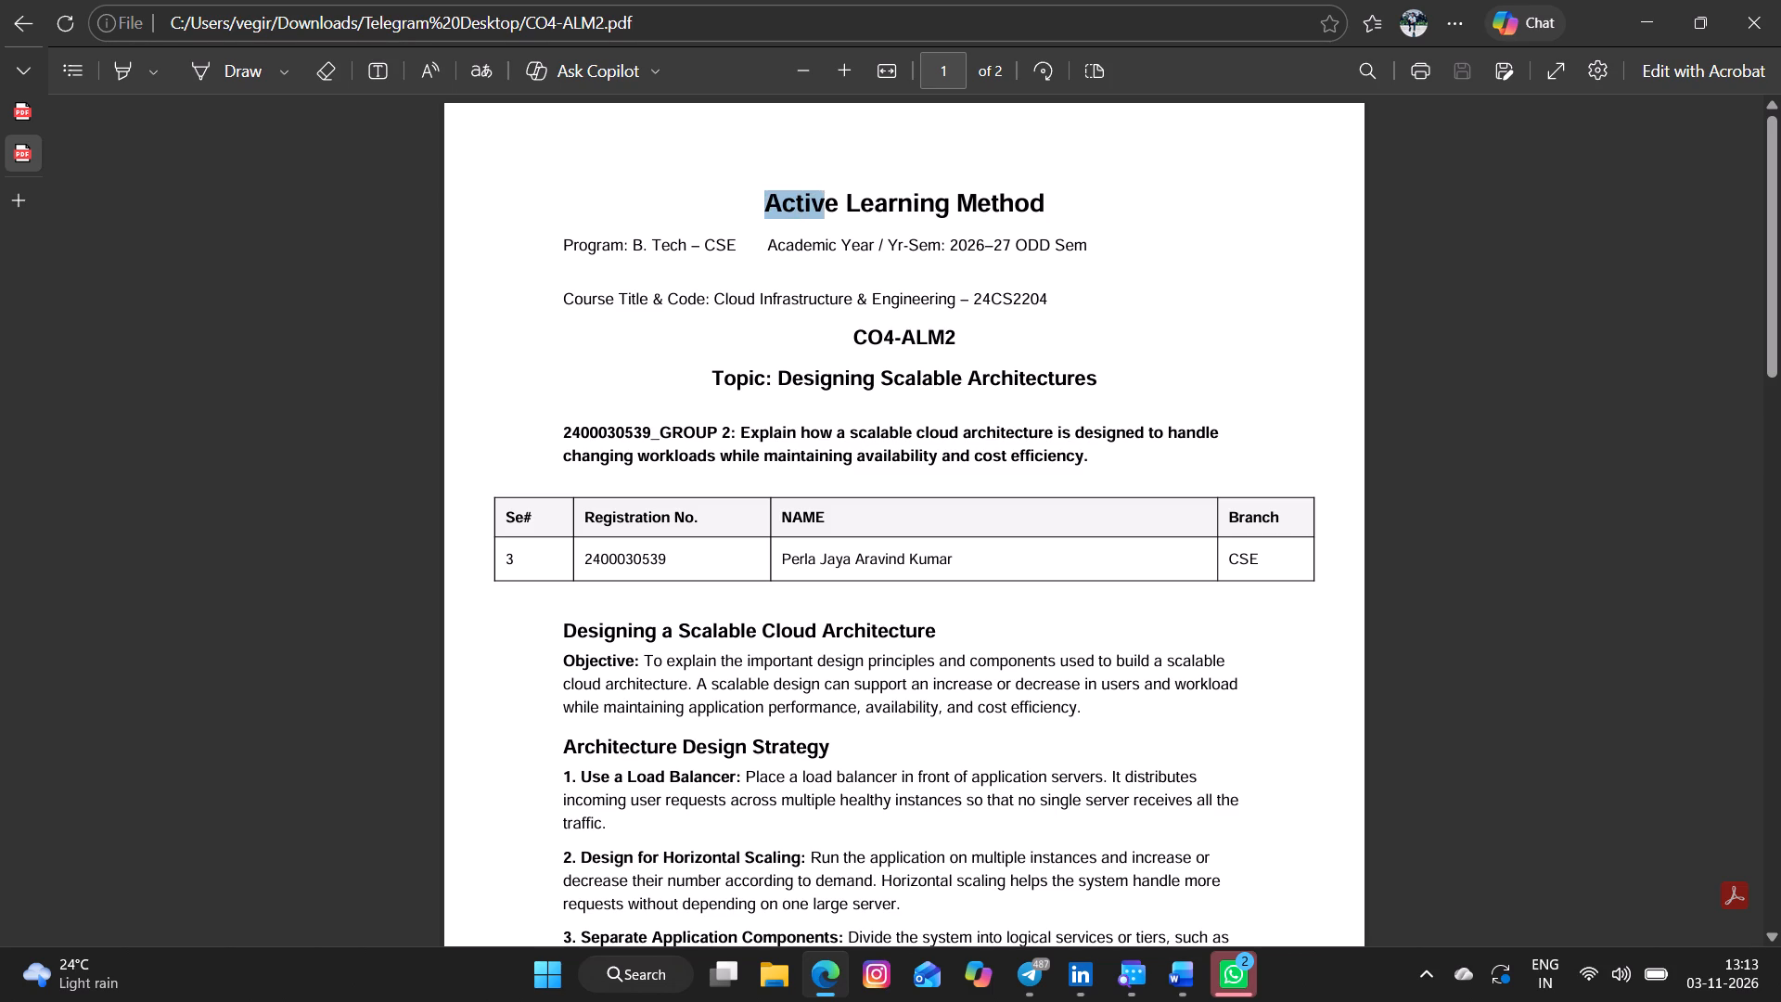
pyautogui.moveTo(825, 211); pyautogui.dragTo(1165, 674)
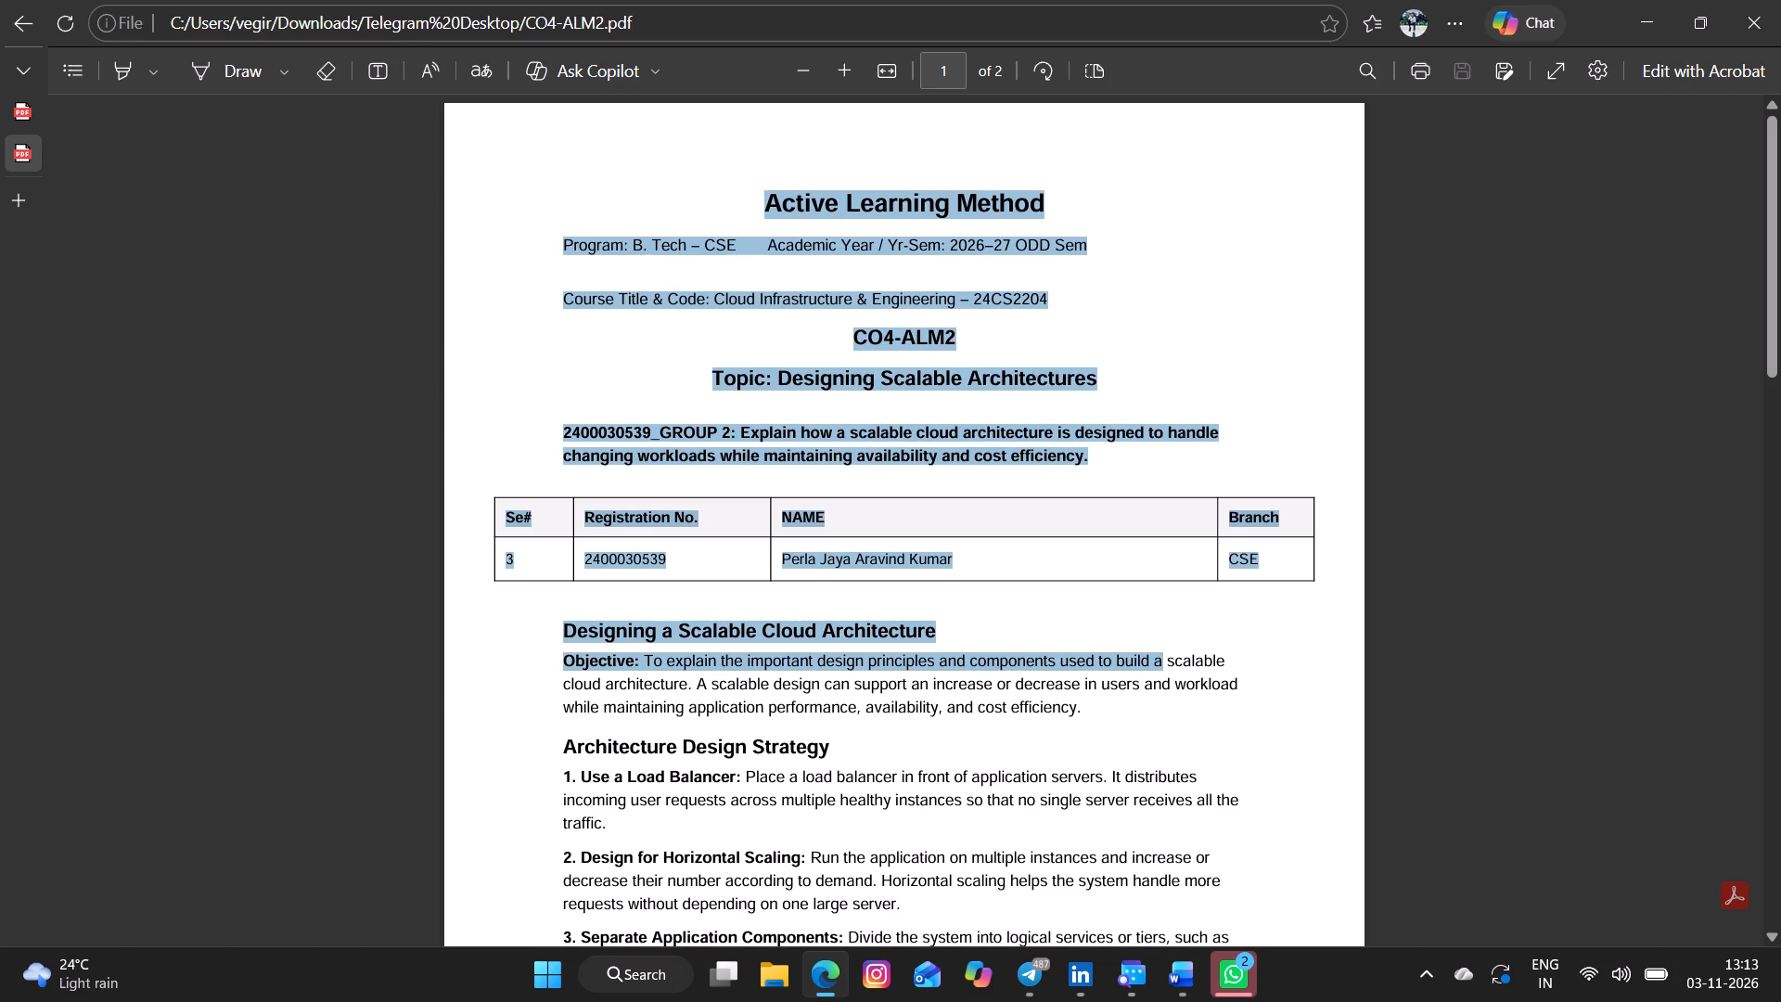
pyautogui.moveTo(1165, 674); pyautogui.dragTo(1179, 1001)
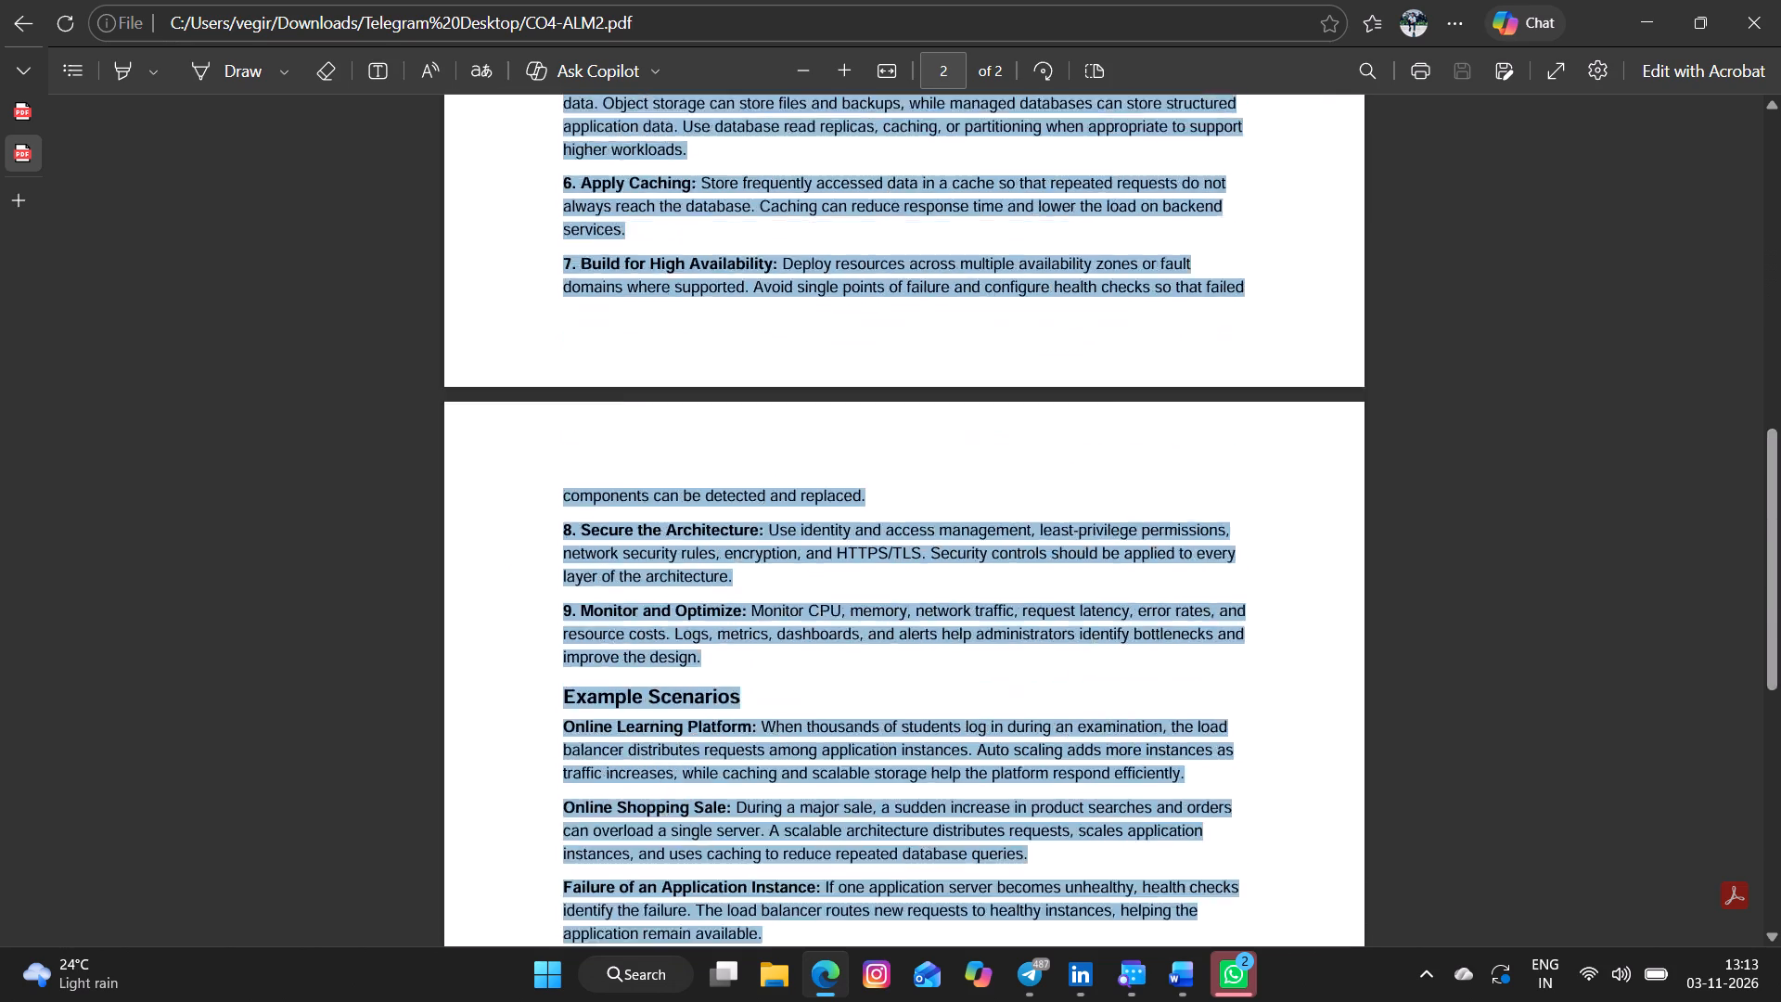
pyautogui.moveTo(1179, 1001); pyautogui.dragTo(839, 661)
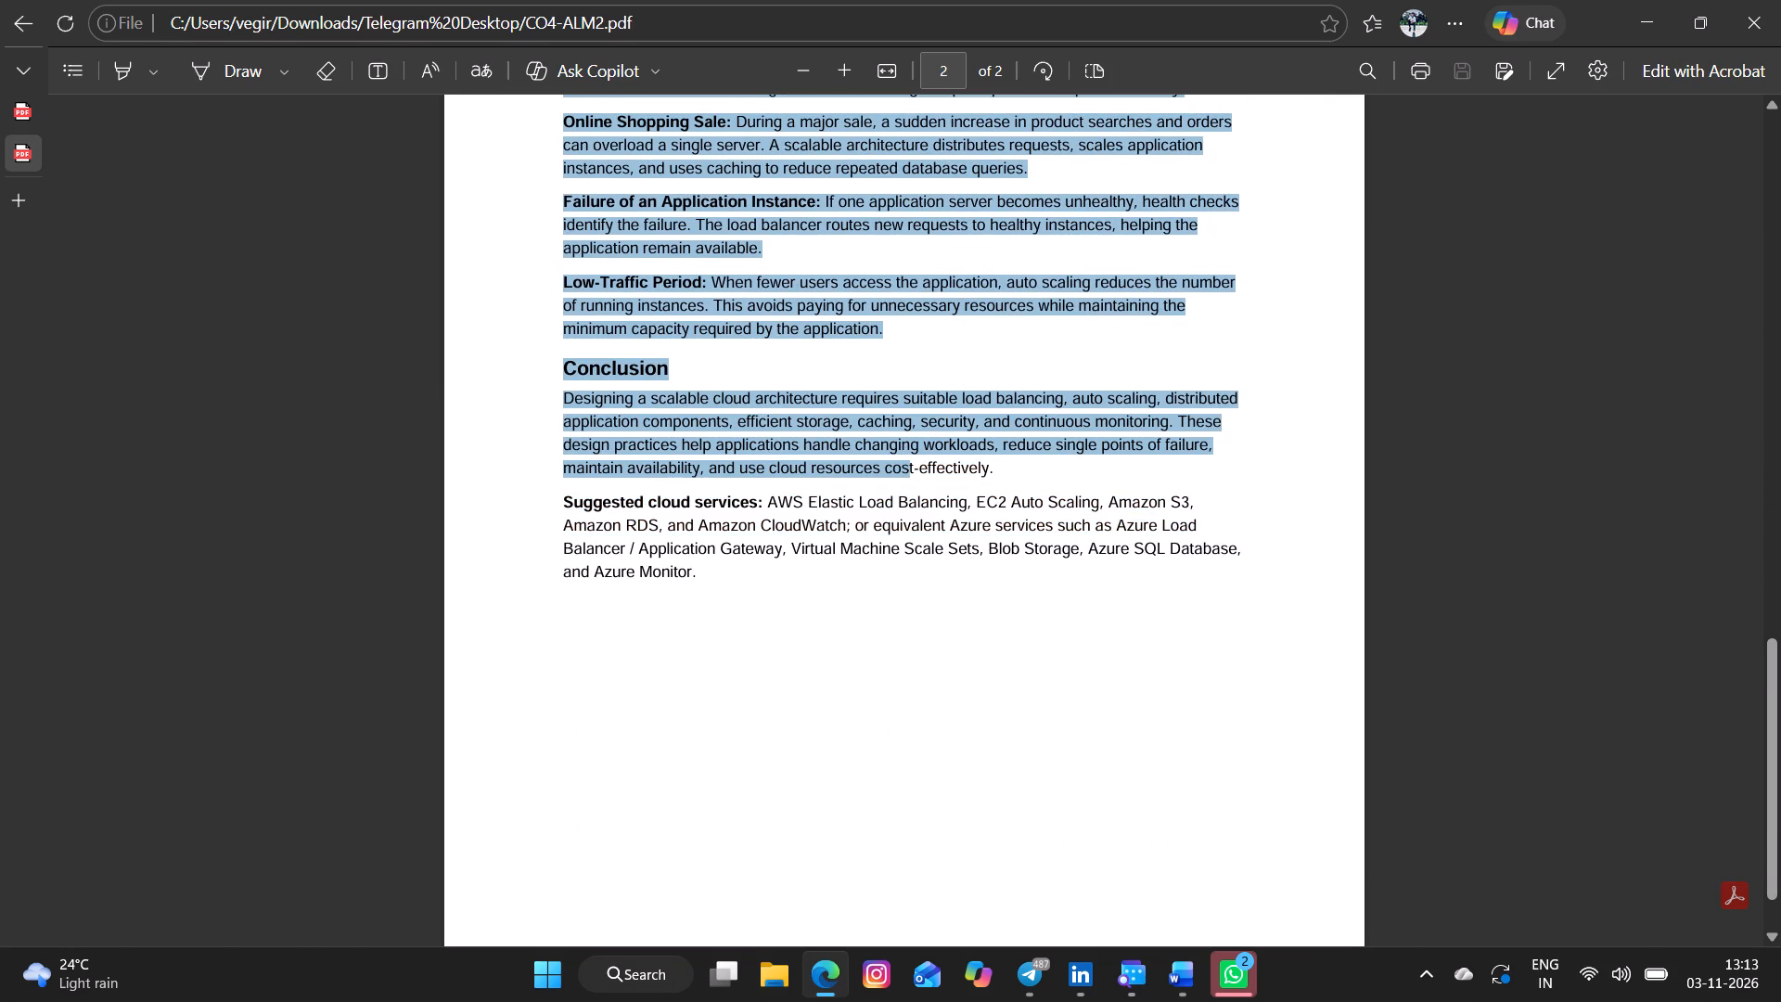
pyautogui.moveTo(839, 661); pyautogui.dragTo(1129, 683)
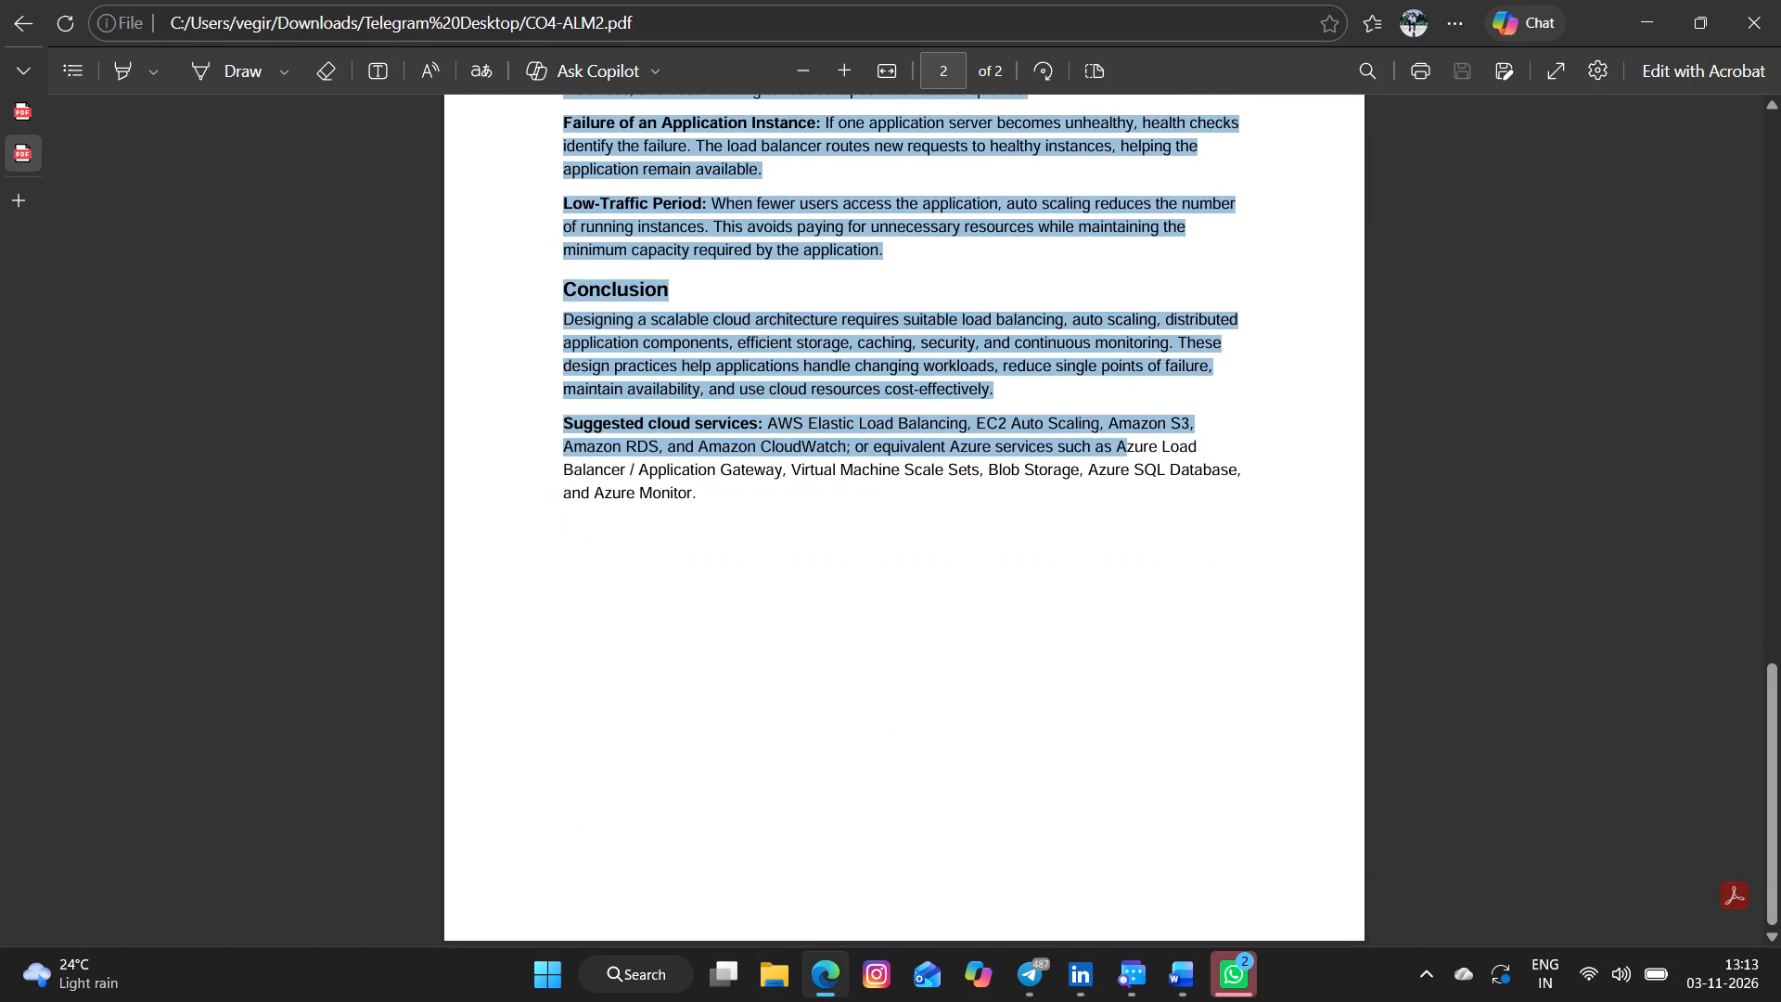
pyautogui.moveTo(1129, 683); pyautogui.dragTo(1121, 696)
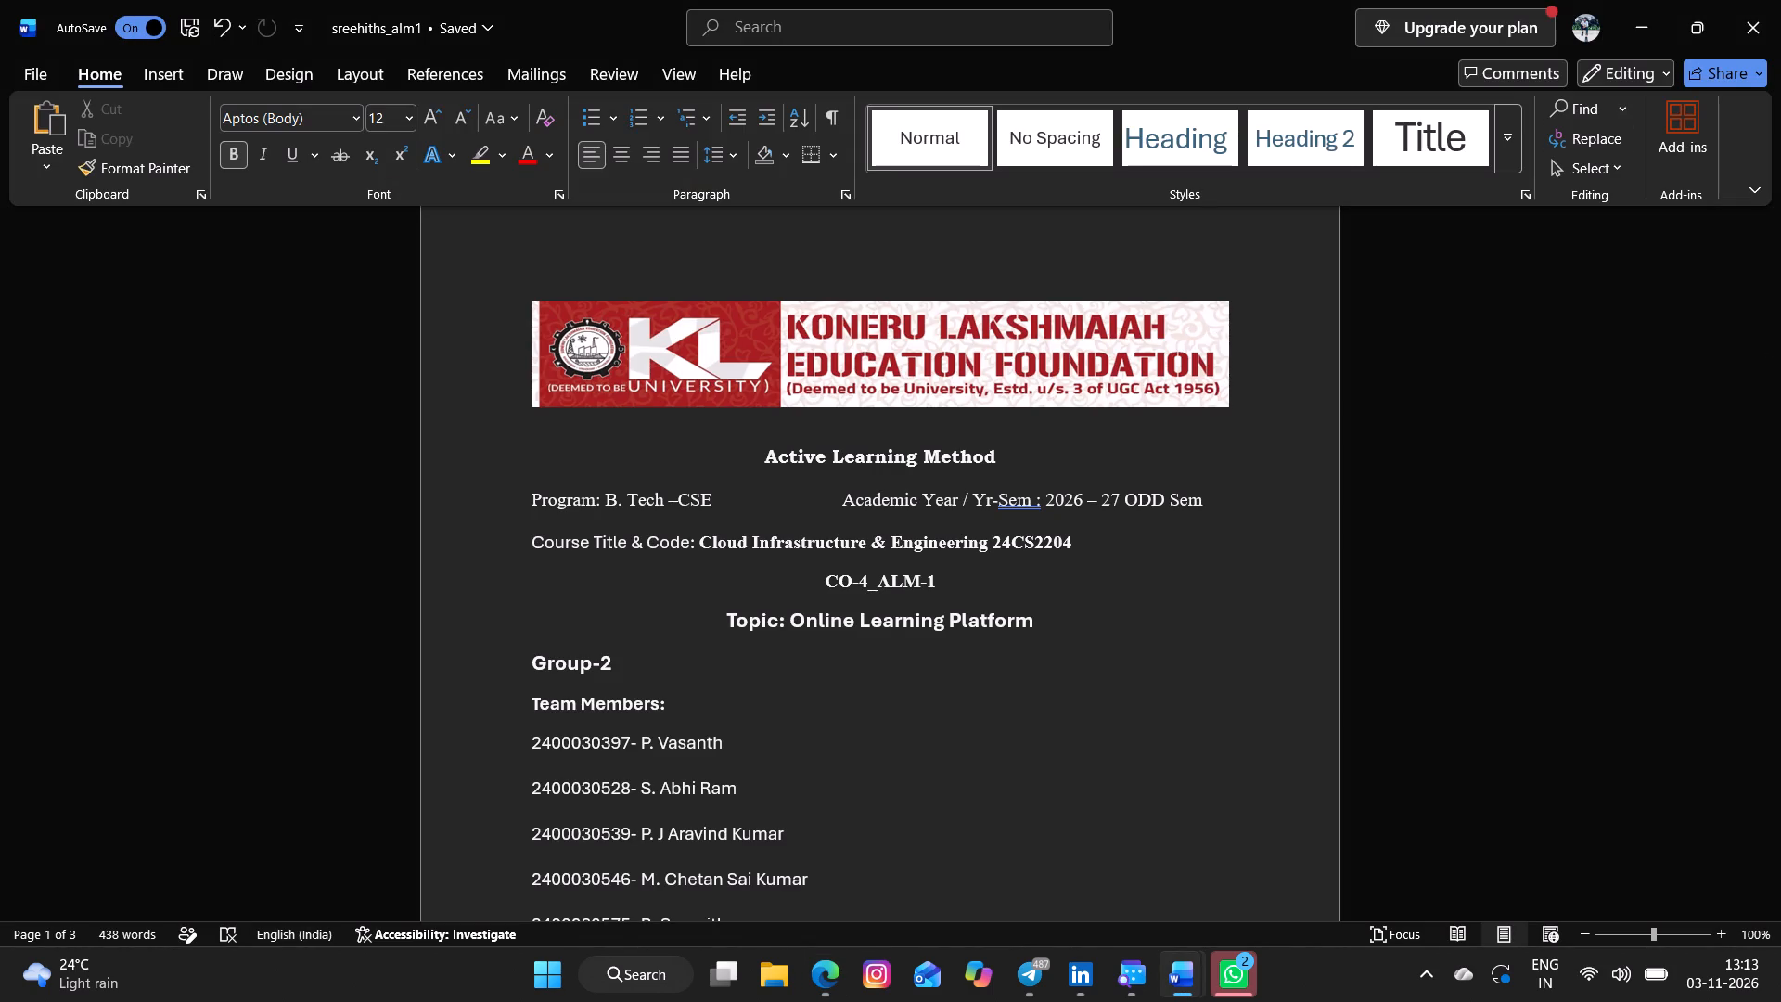
# Switch to the sreehiths_alm1 document in Word and try to open its file name and location details.
pyautogui.click(498, 19)
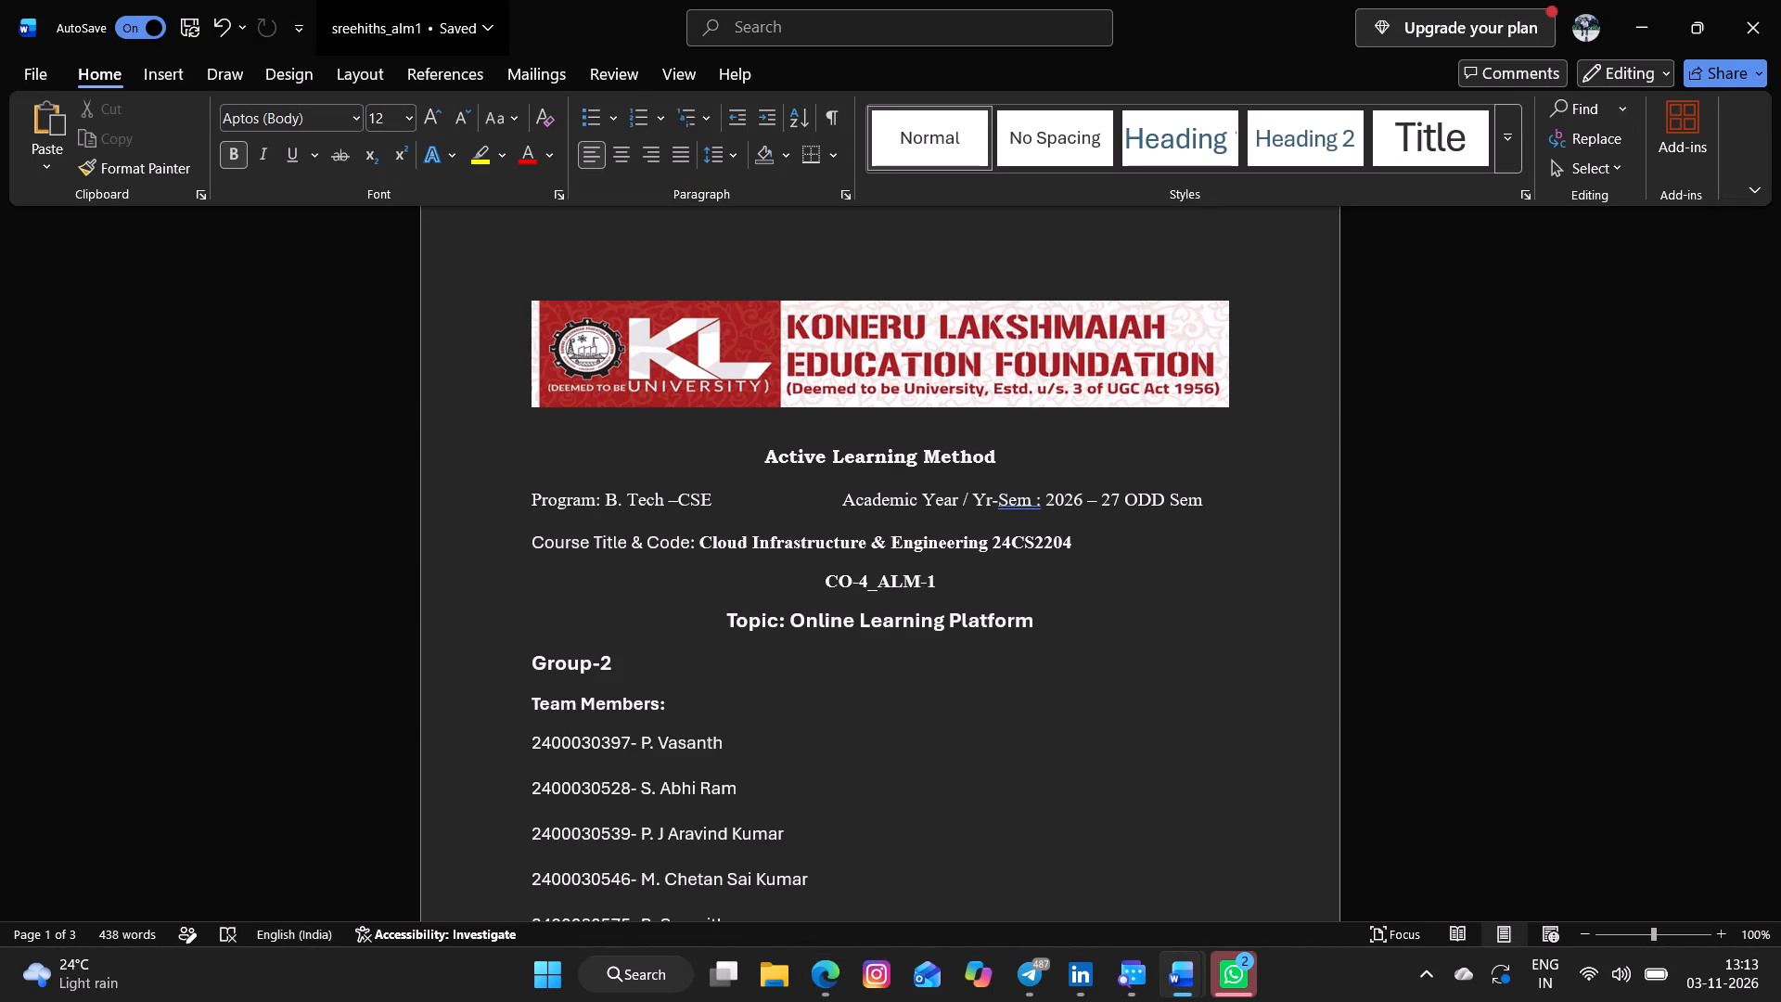
pyautogui.click(481, 26)
pyautogui.click(481, 26)
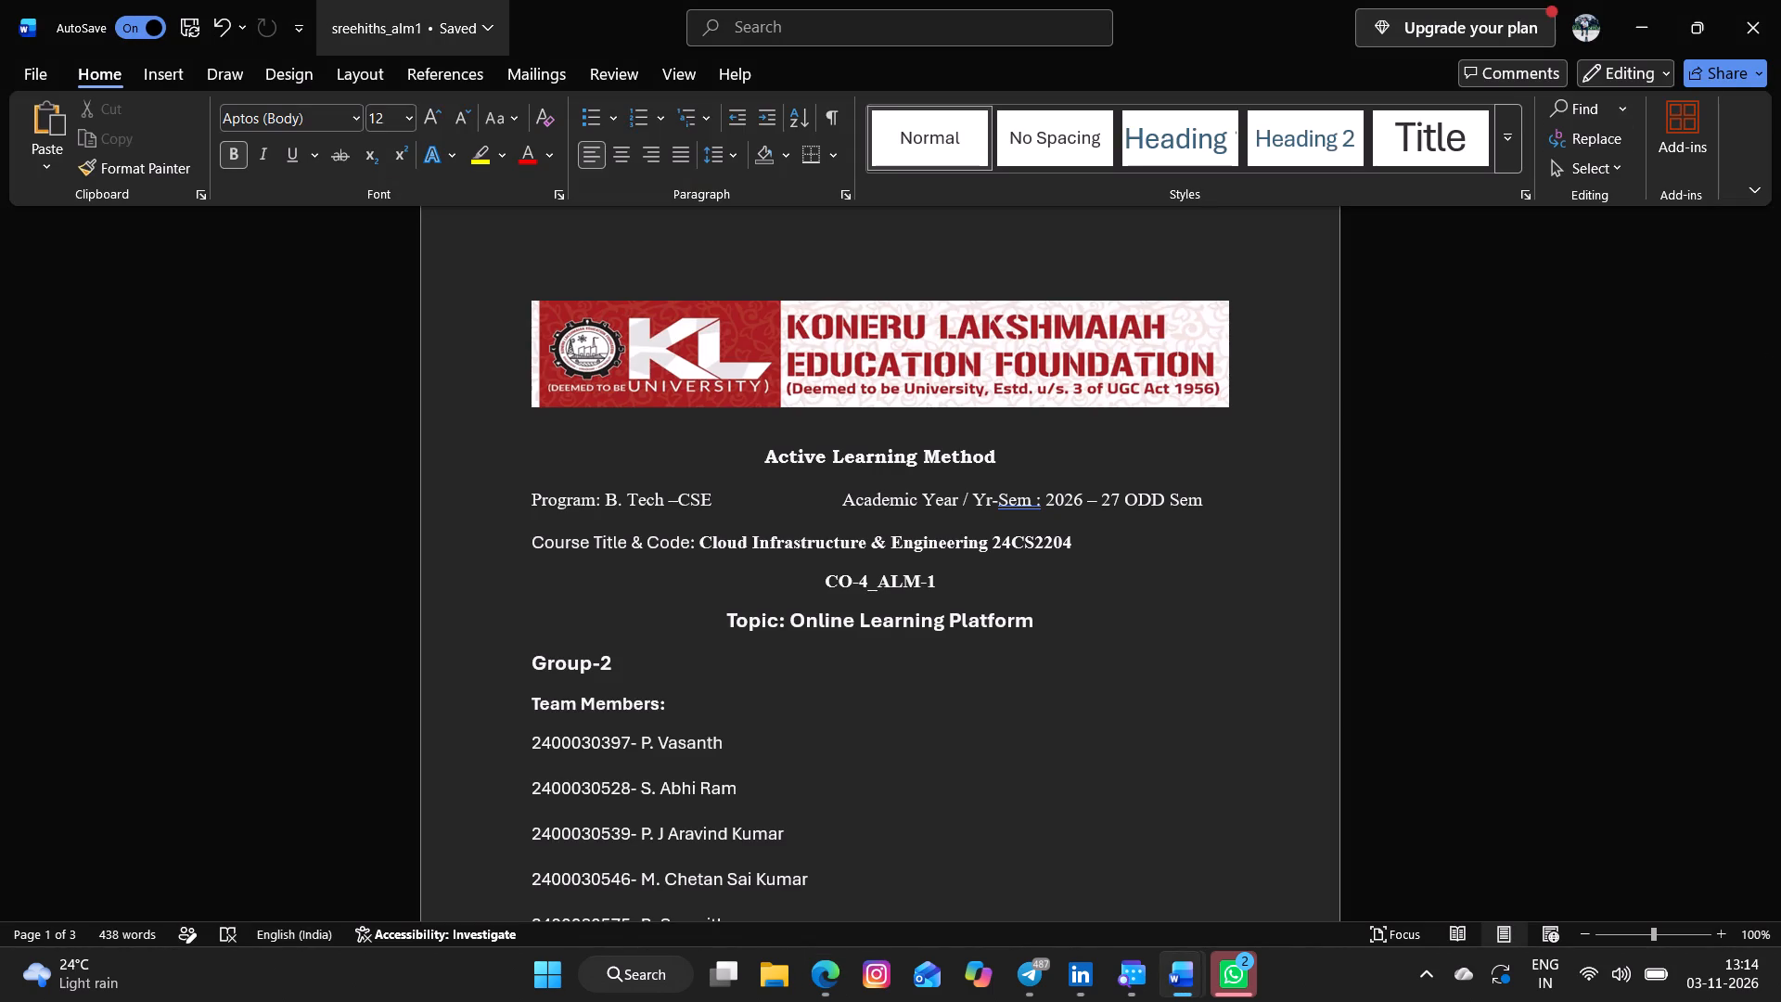
pyautogui.click(416, 25)
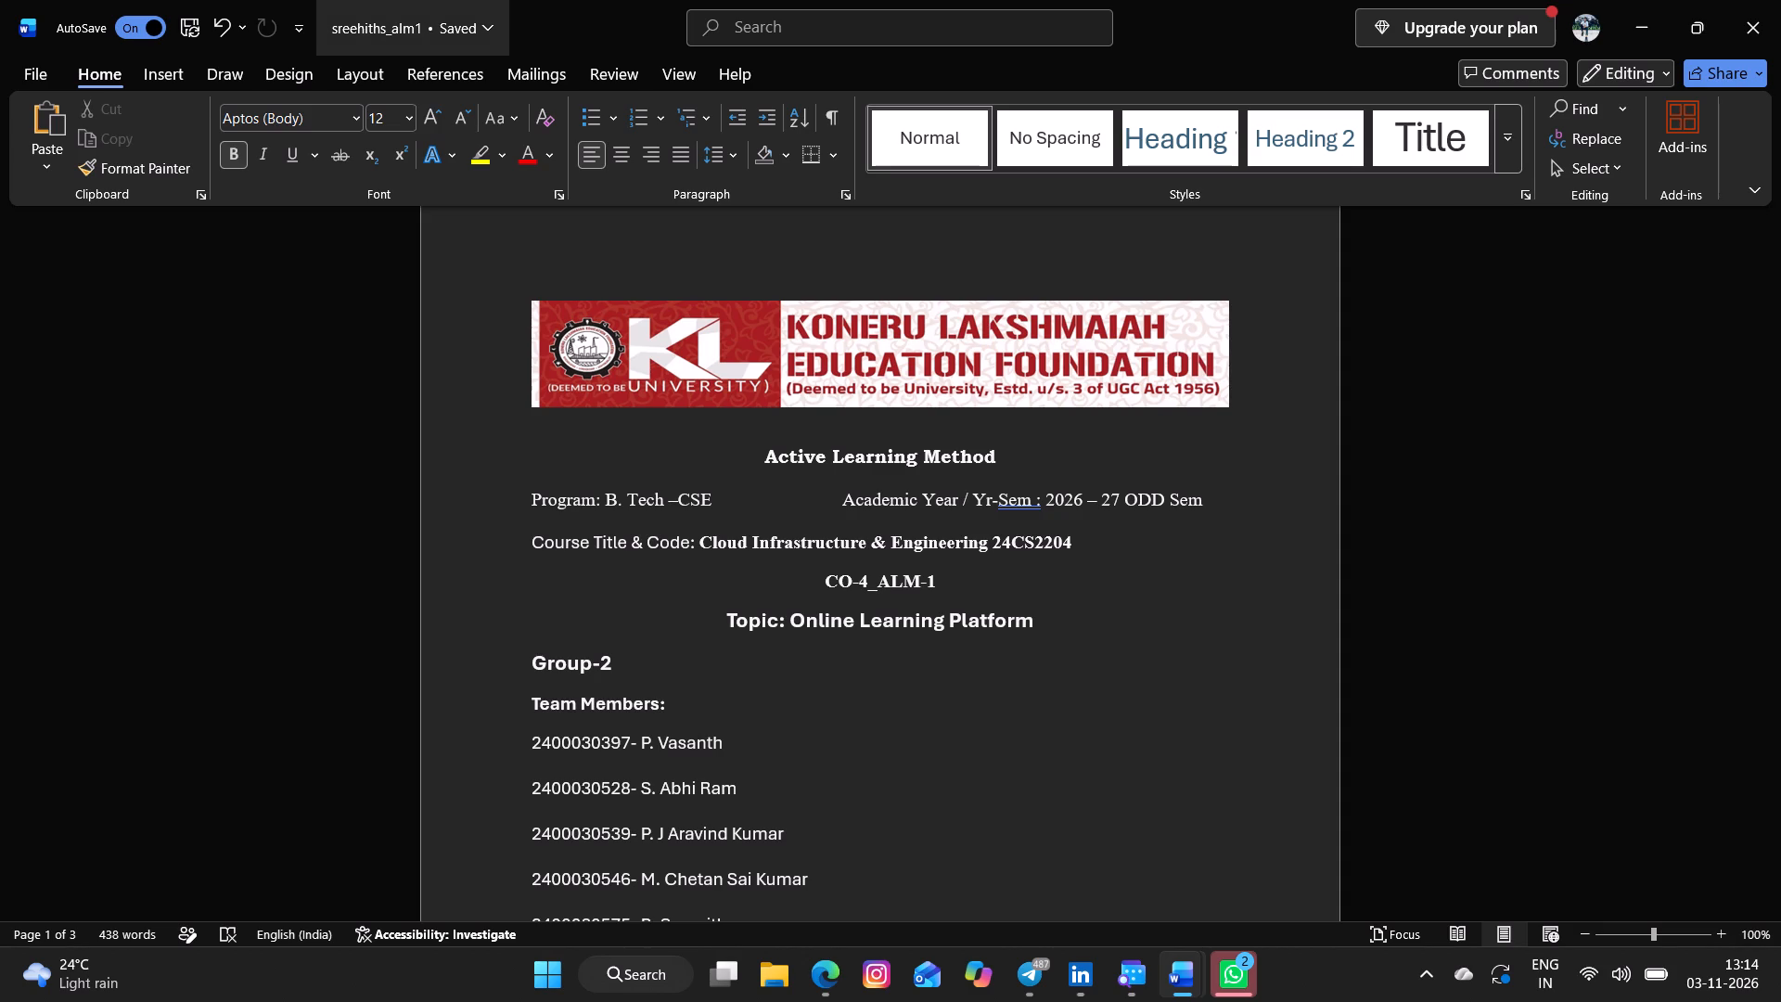
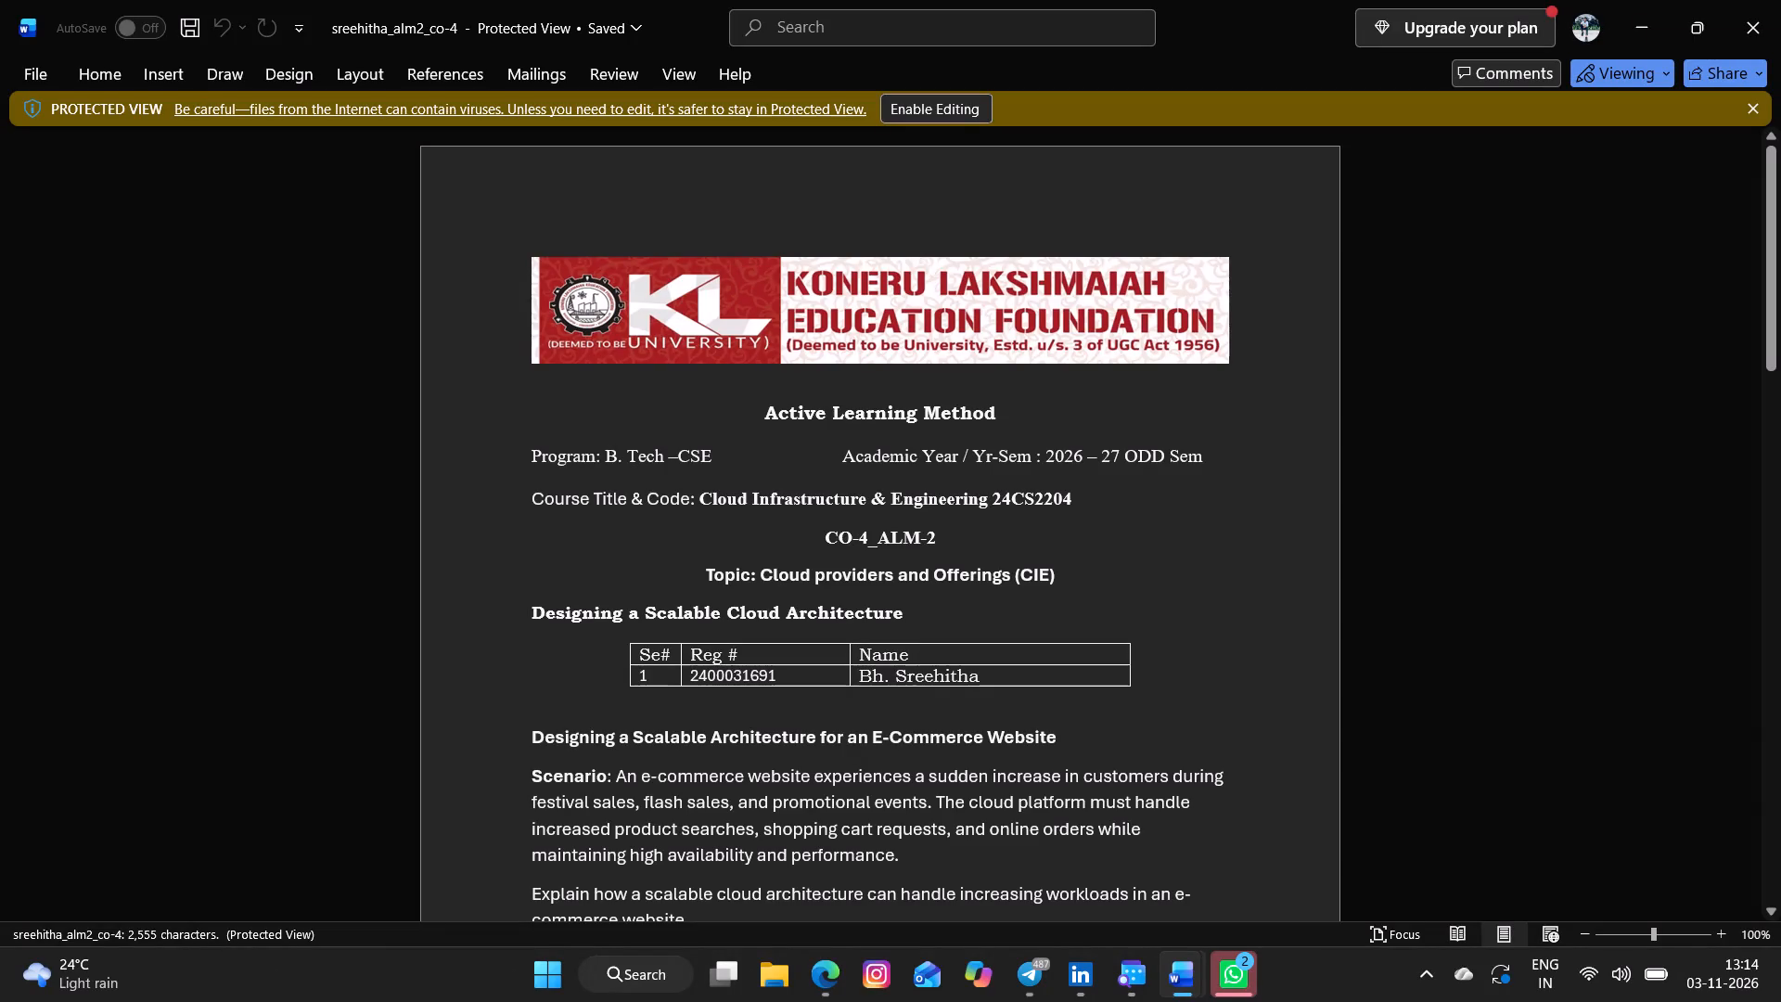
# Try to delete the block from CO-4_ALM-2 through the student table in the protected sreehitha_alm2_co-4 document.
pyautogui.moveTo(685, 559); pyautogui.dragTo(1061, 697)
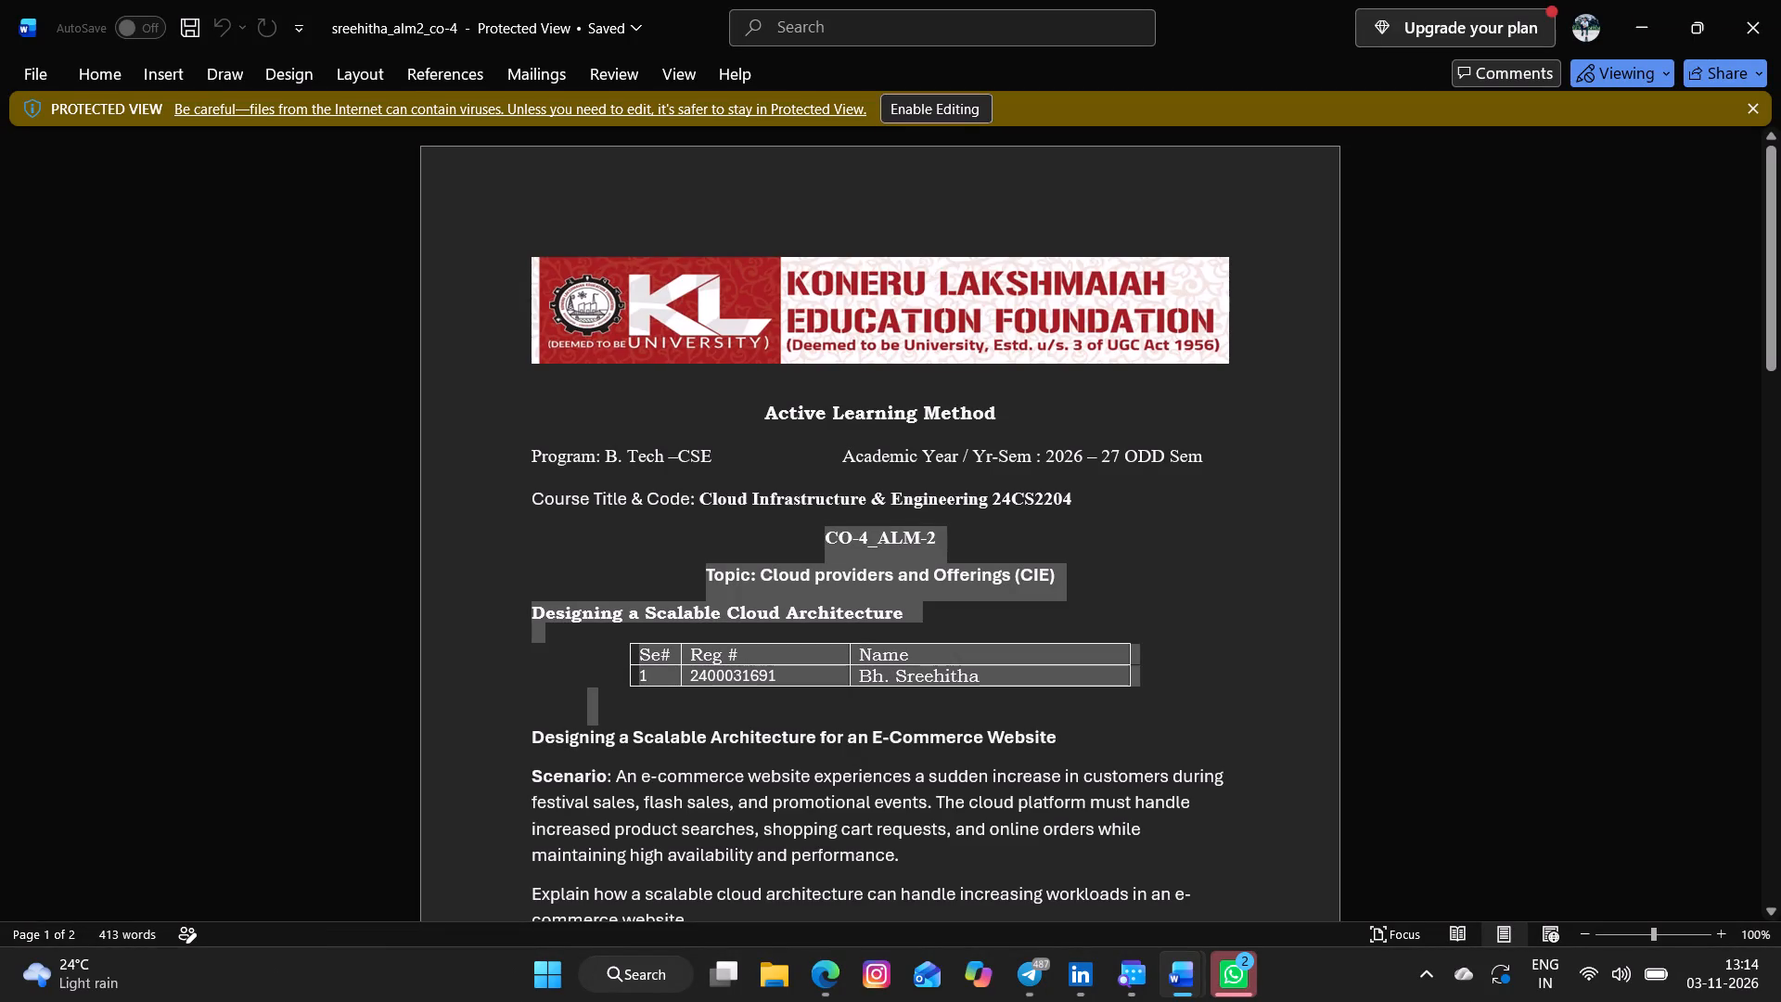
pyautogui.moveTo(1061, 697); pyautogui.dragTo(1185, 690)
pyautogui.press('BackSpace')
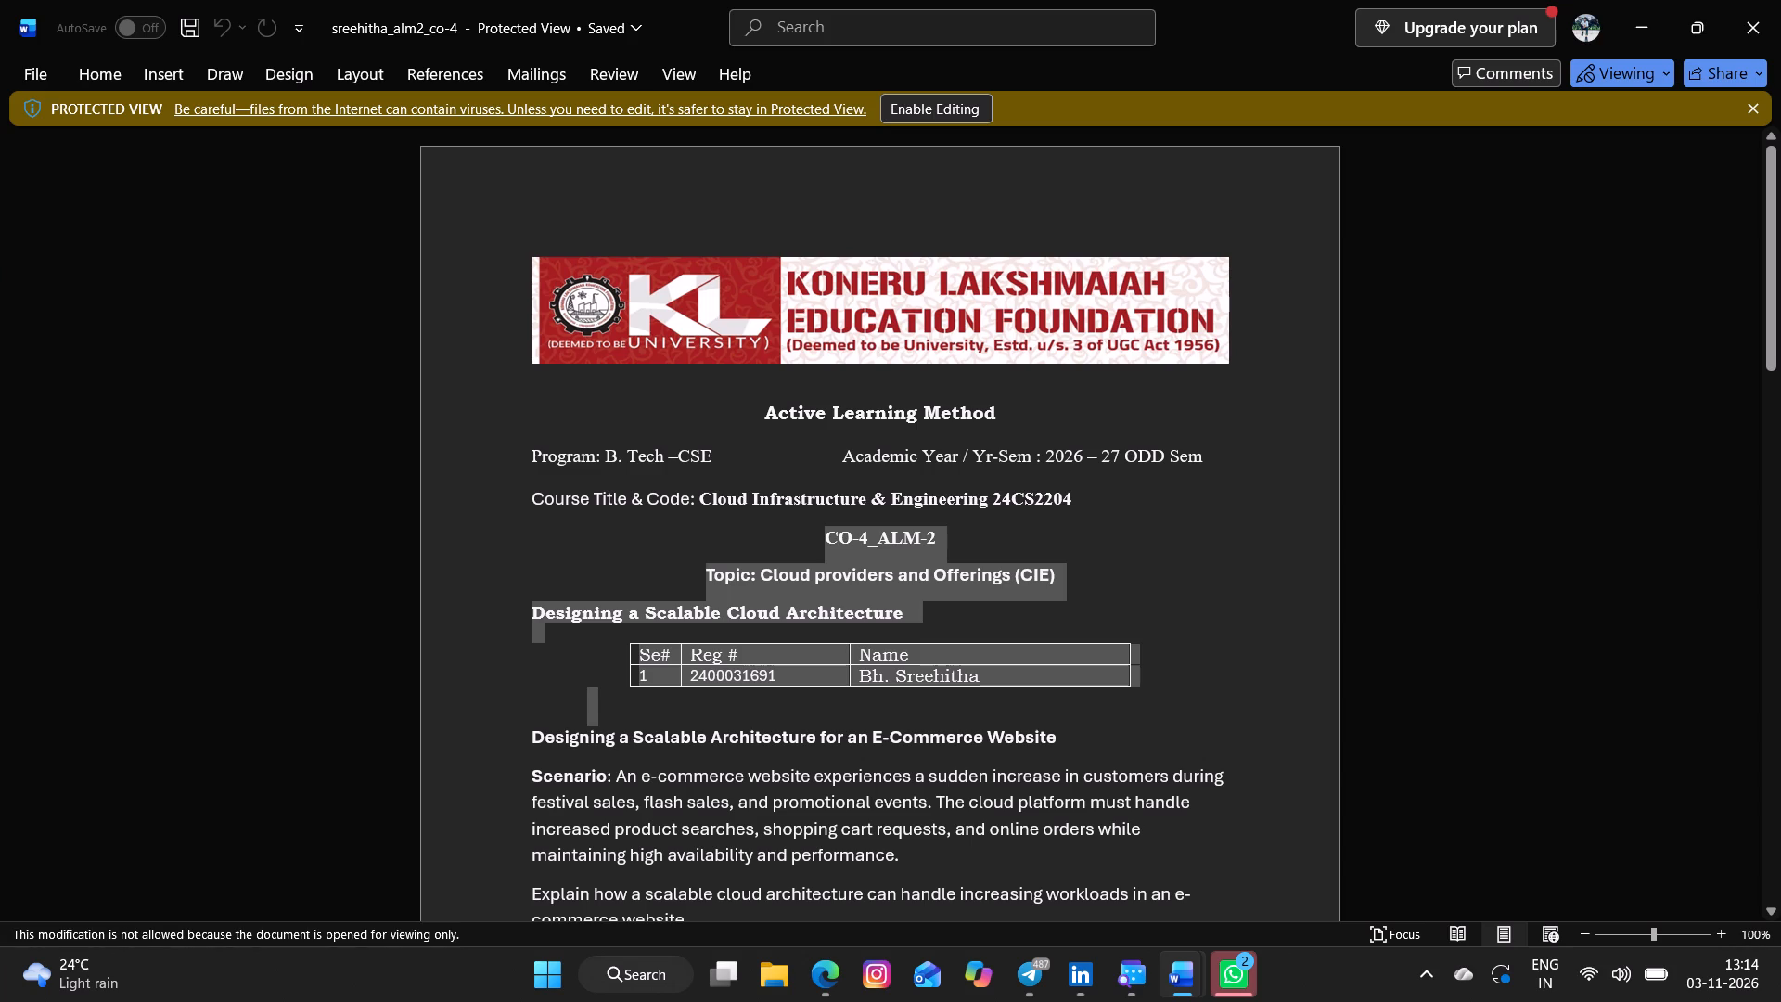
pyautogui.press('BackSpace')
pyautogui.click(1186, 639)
# Enable editing and delete the block from the "Topic: Cloud providers and Offerings (CIE)" line through the student table.
pyautogui.click(960, 115)
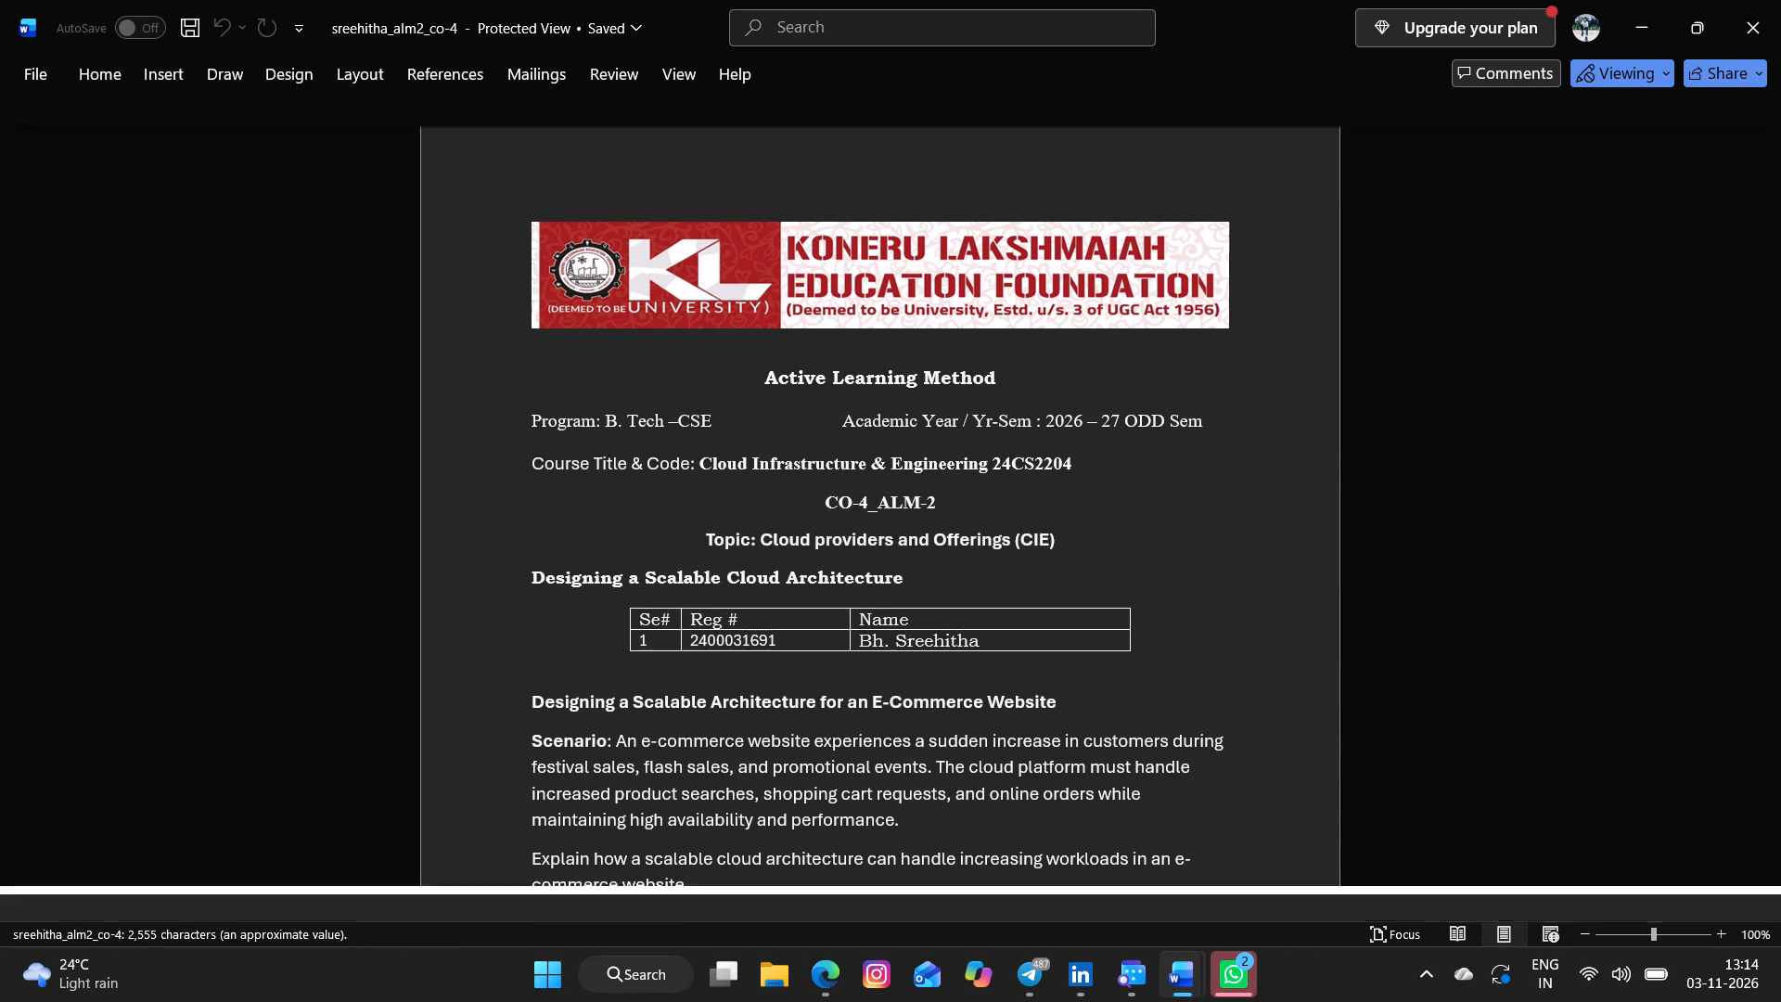
pyautogui.scroll(-1, 965, 442)
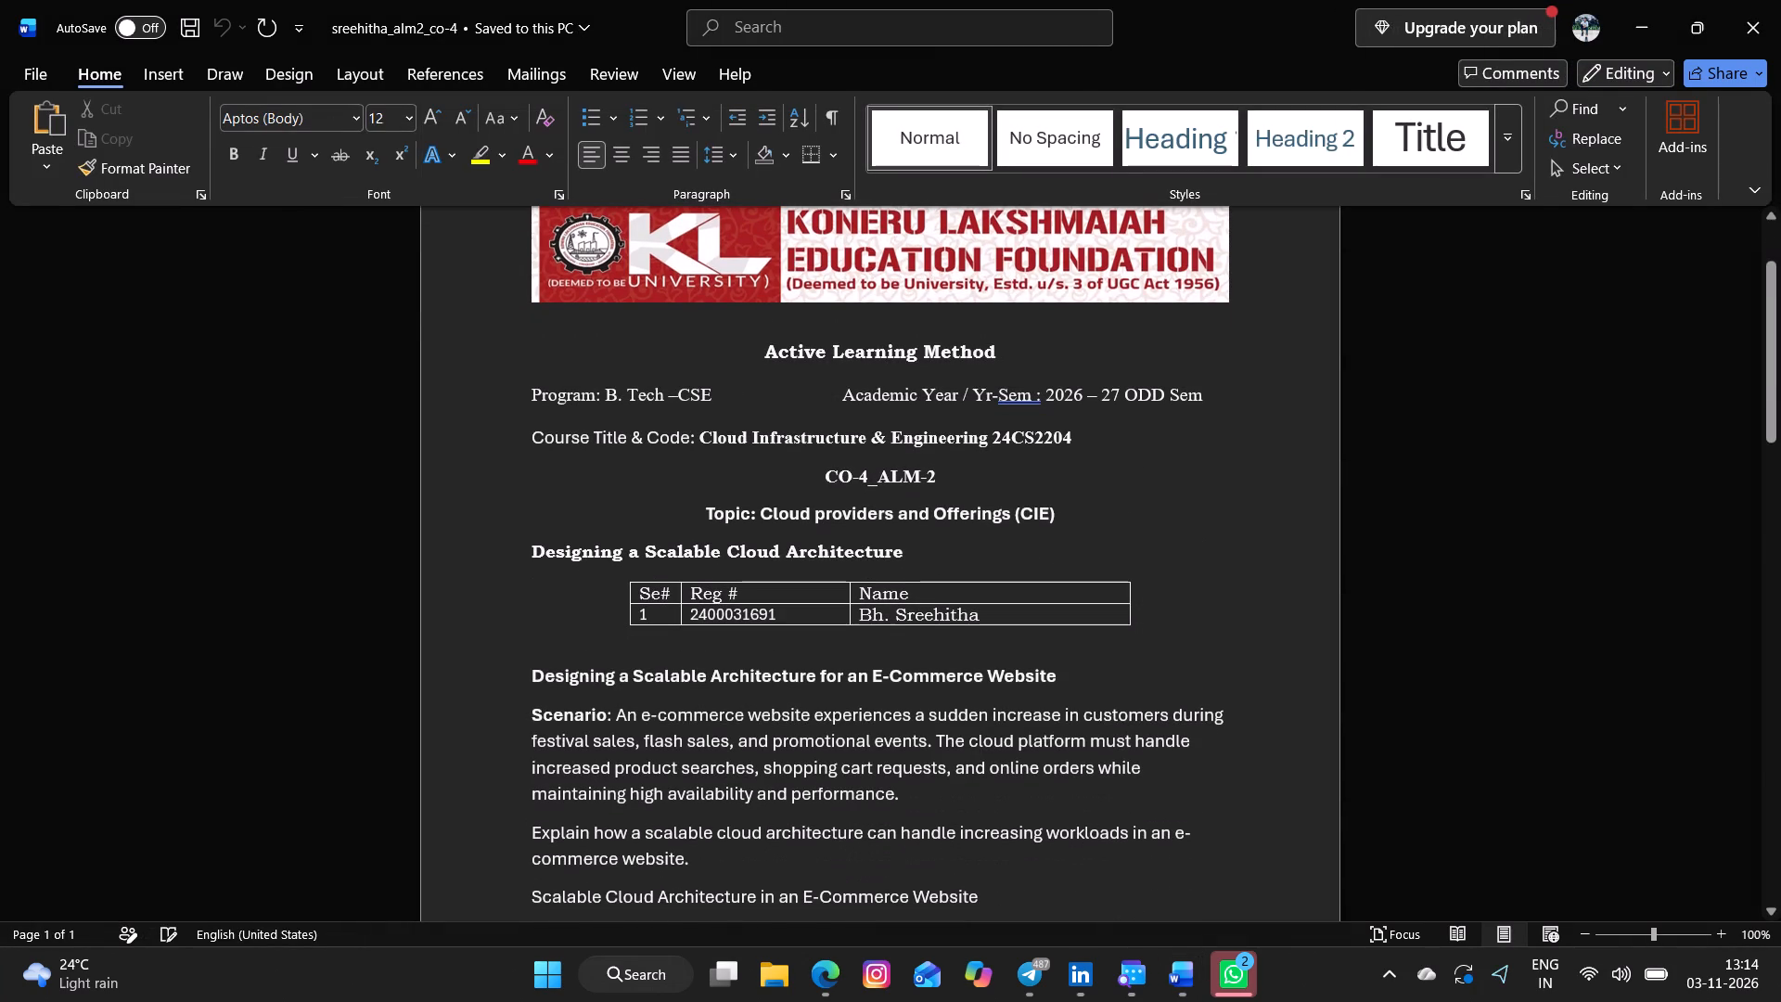
pyautogui.scroll(-1, 965, 442)
pyautogui.moveTo(695, 517); pyautogui.dragTo(1058, 628)
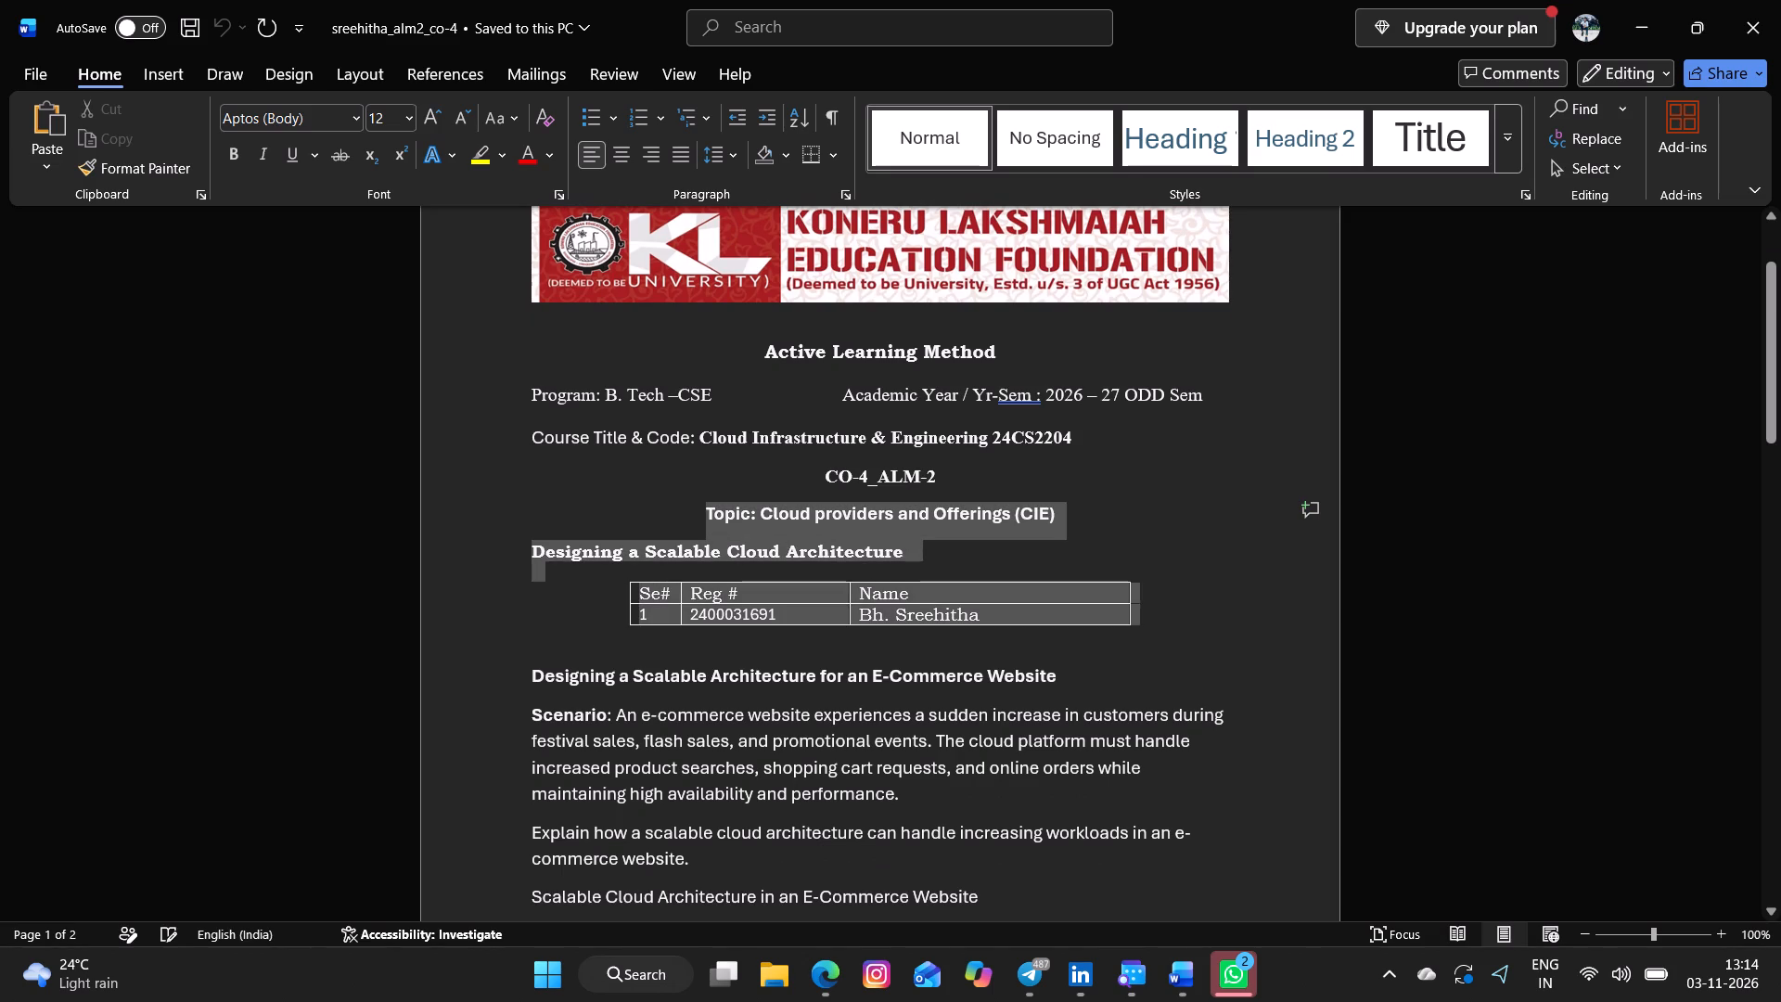
pyautogui.moveTo(1058, 628); pyautogui.dragTo(1126, 637)
pyautogui.press('BackSpace')
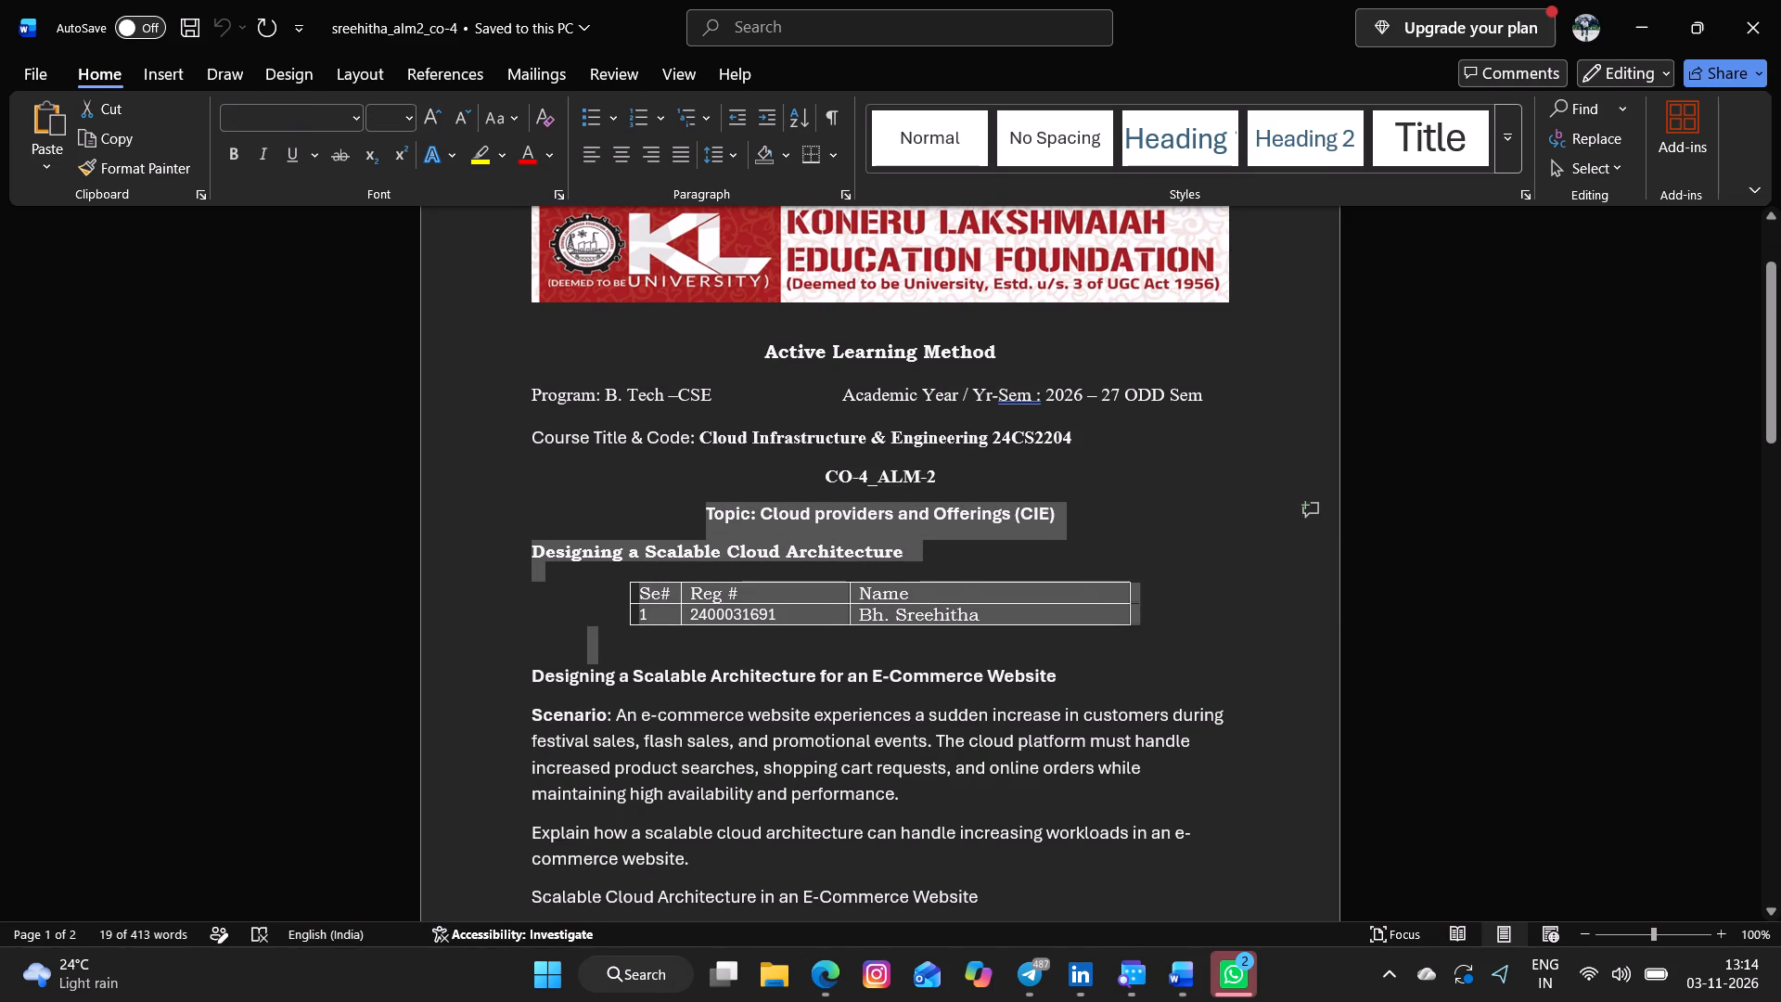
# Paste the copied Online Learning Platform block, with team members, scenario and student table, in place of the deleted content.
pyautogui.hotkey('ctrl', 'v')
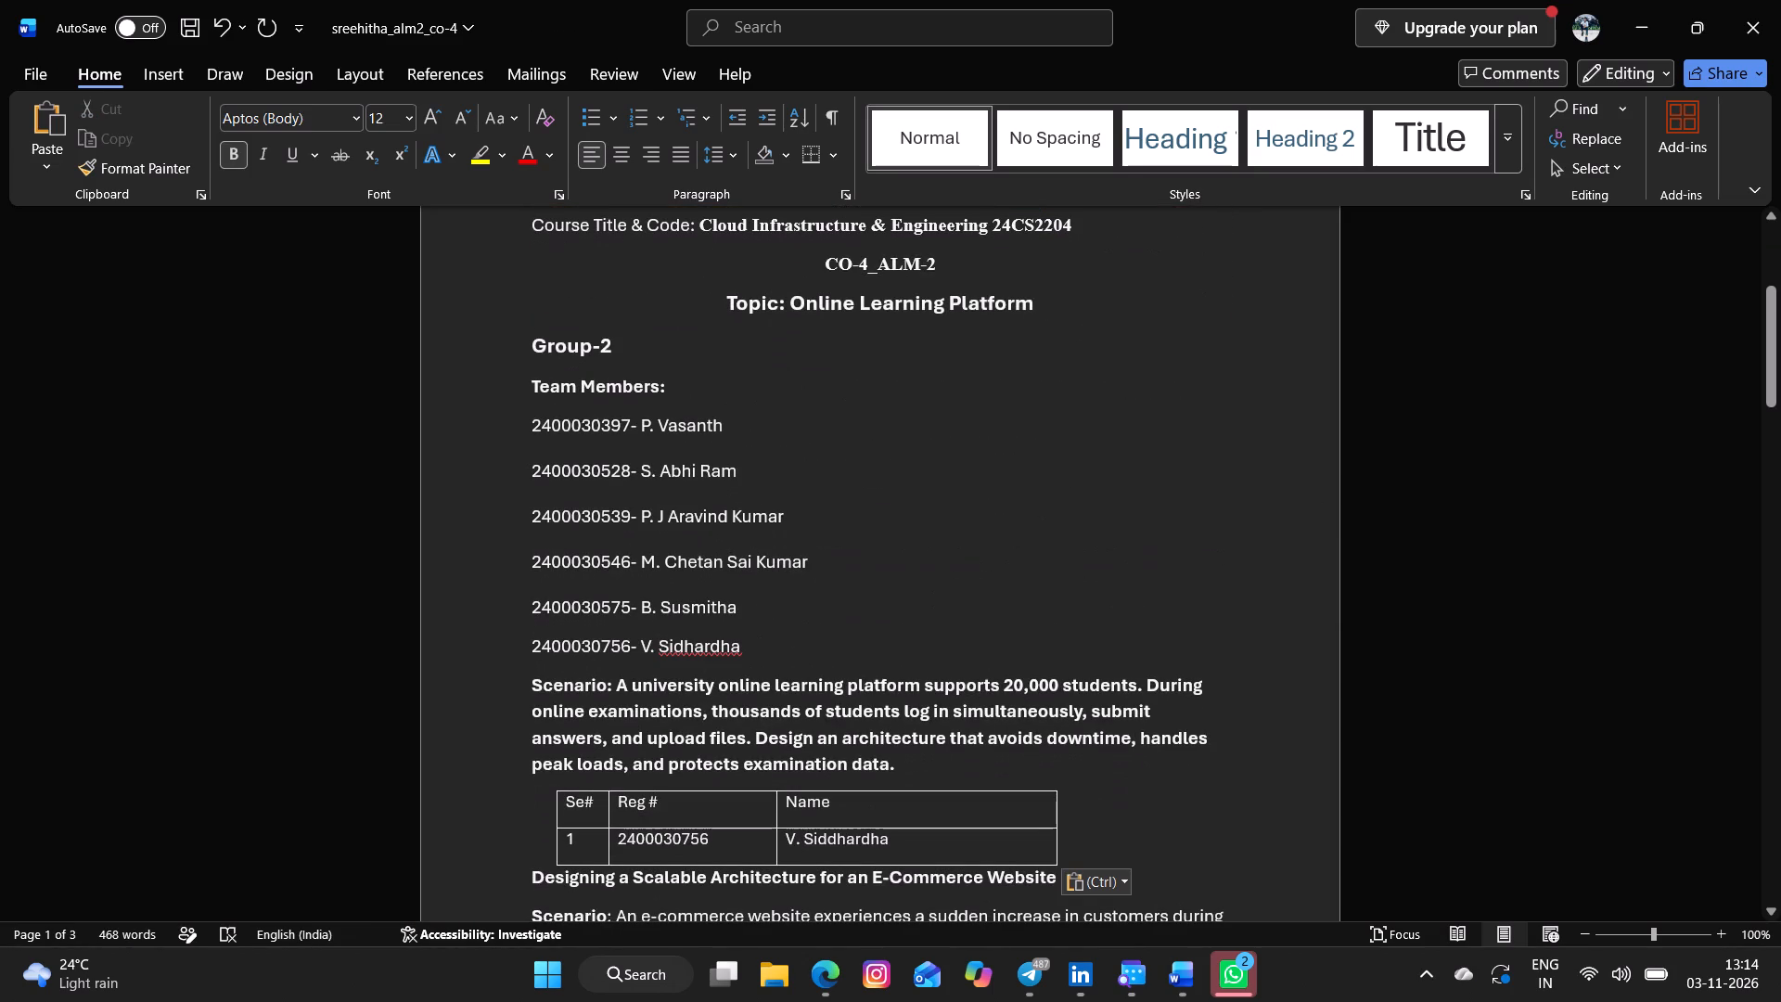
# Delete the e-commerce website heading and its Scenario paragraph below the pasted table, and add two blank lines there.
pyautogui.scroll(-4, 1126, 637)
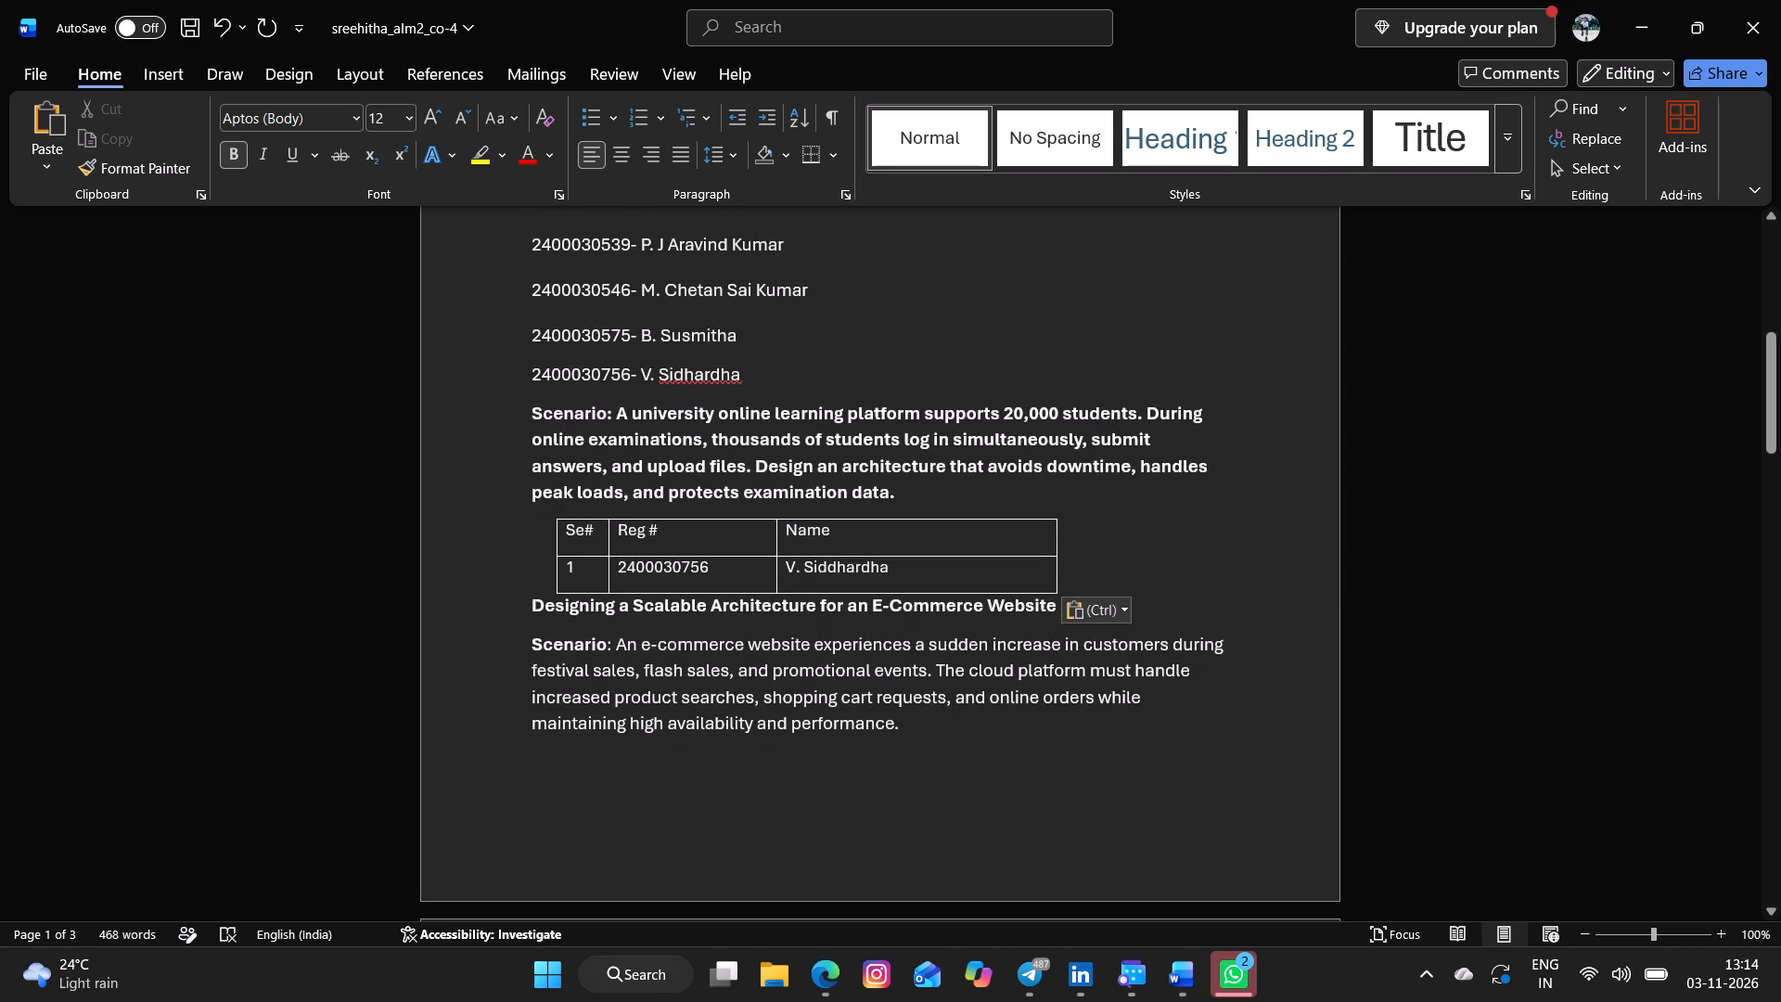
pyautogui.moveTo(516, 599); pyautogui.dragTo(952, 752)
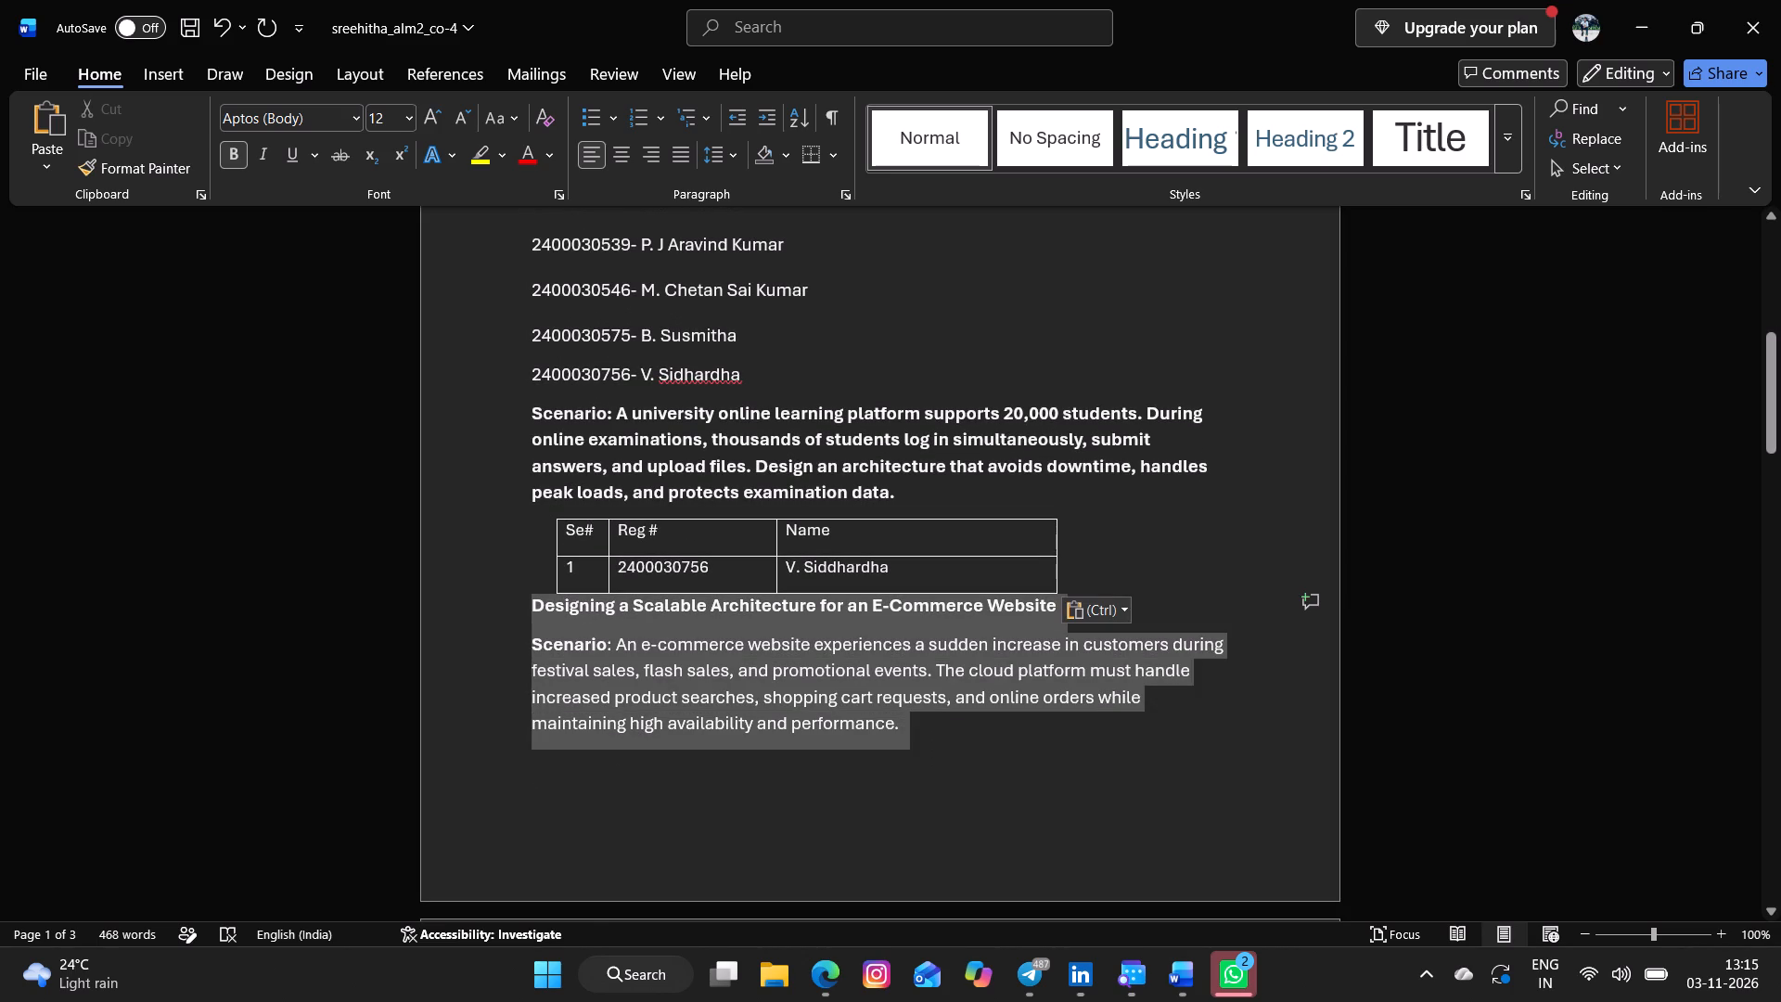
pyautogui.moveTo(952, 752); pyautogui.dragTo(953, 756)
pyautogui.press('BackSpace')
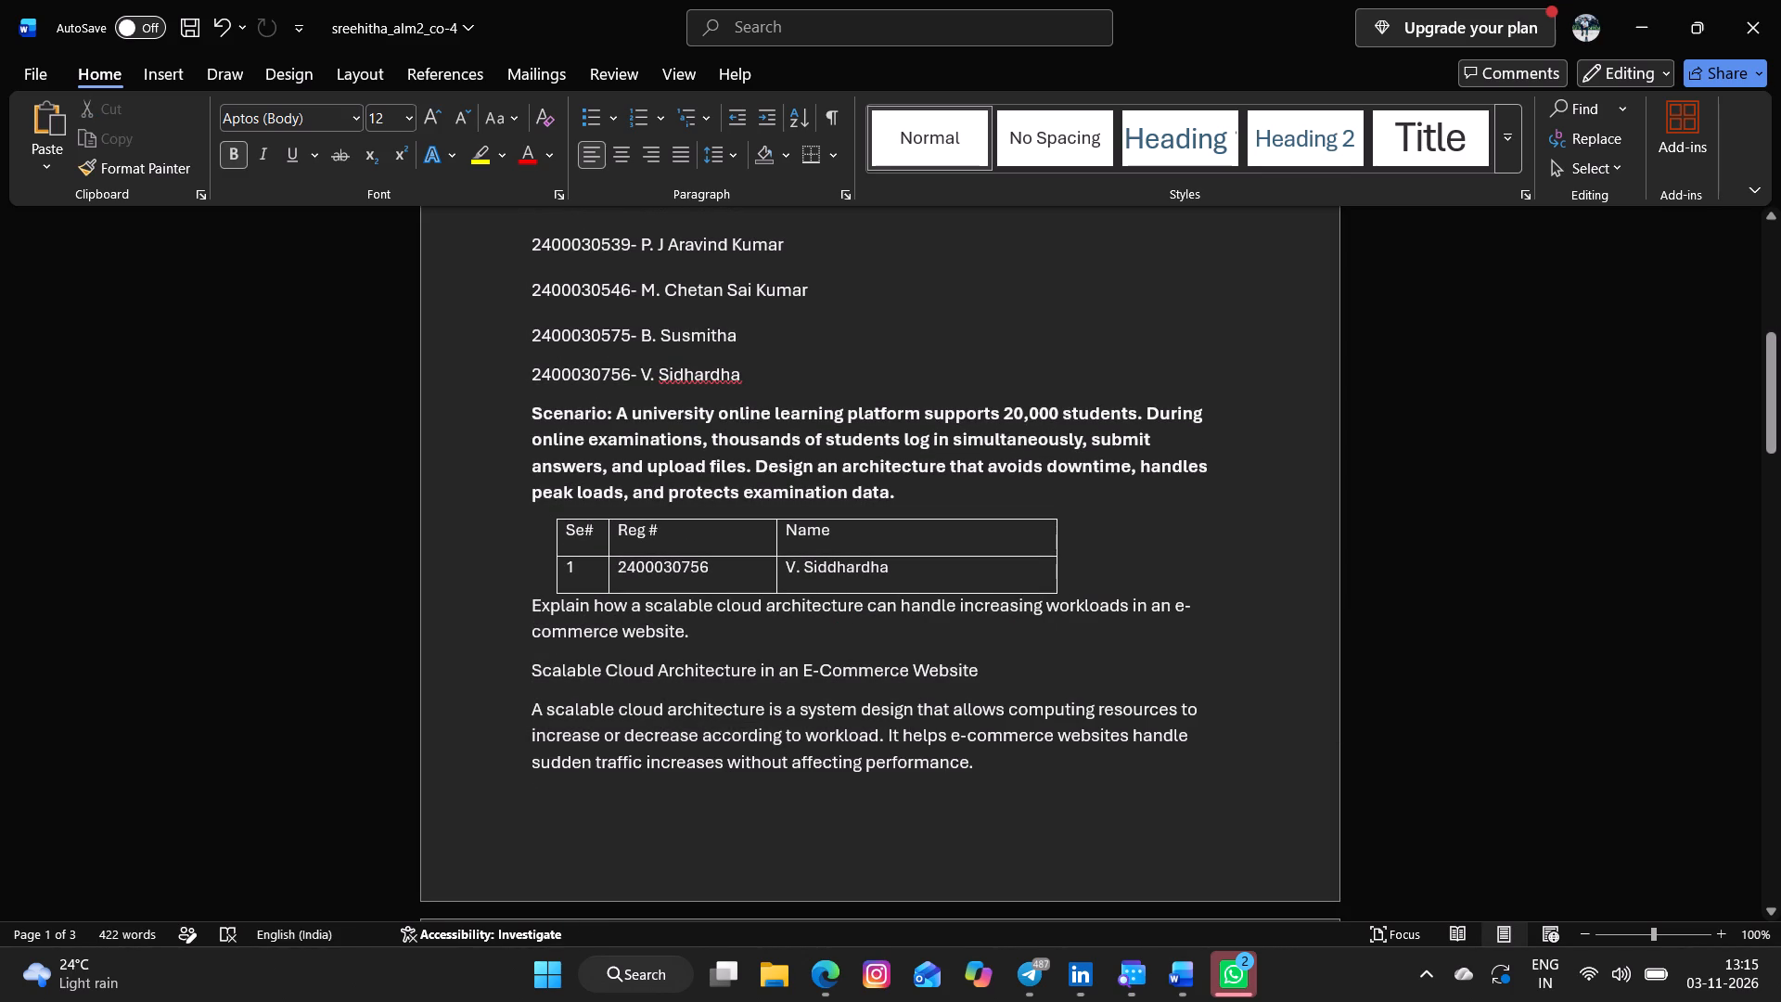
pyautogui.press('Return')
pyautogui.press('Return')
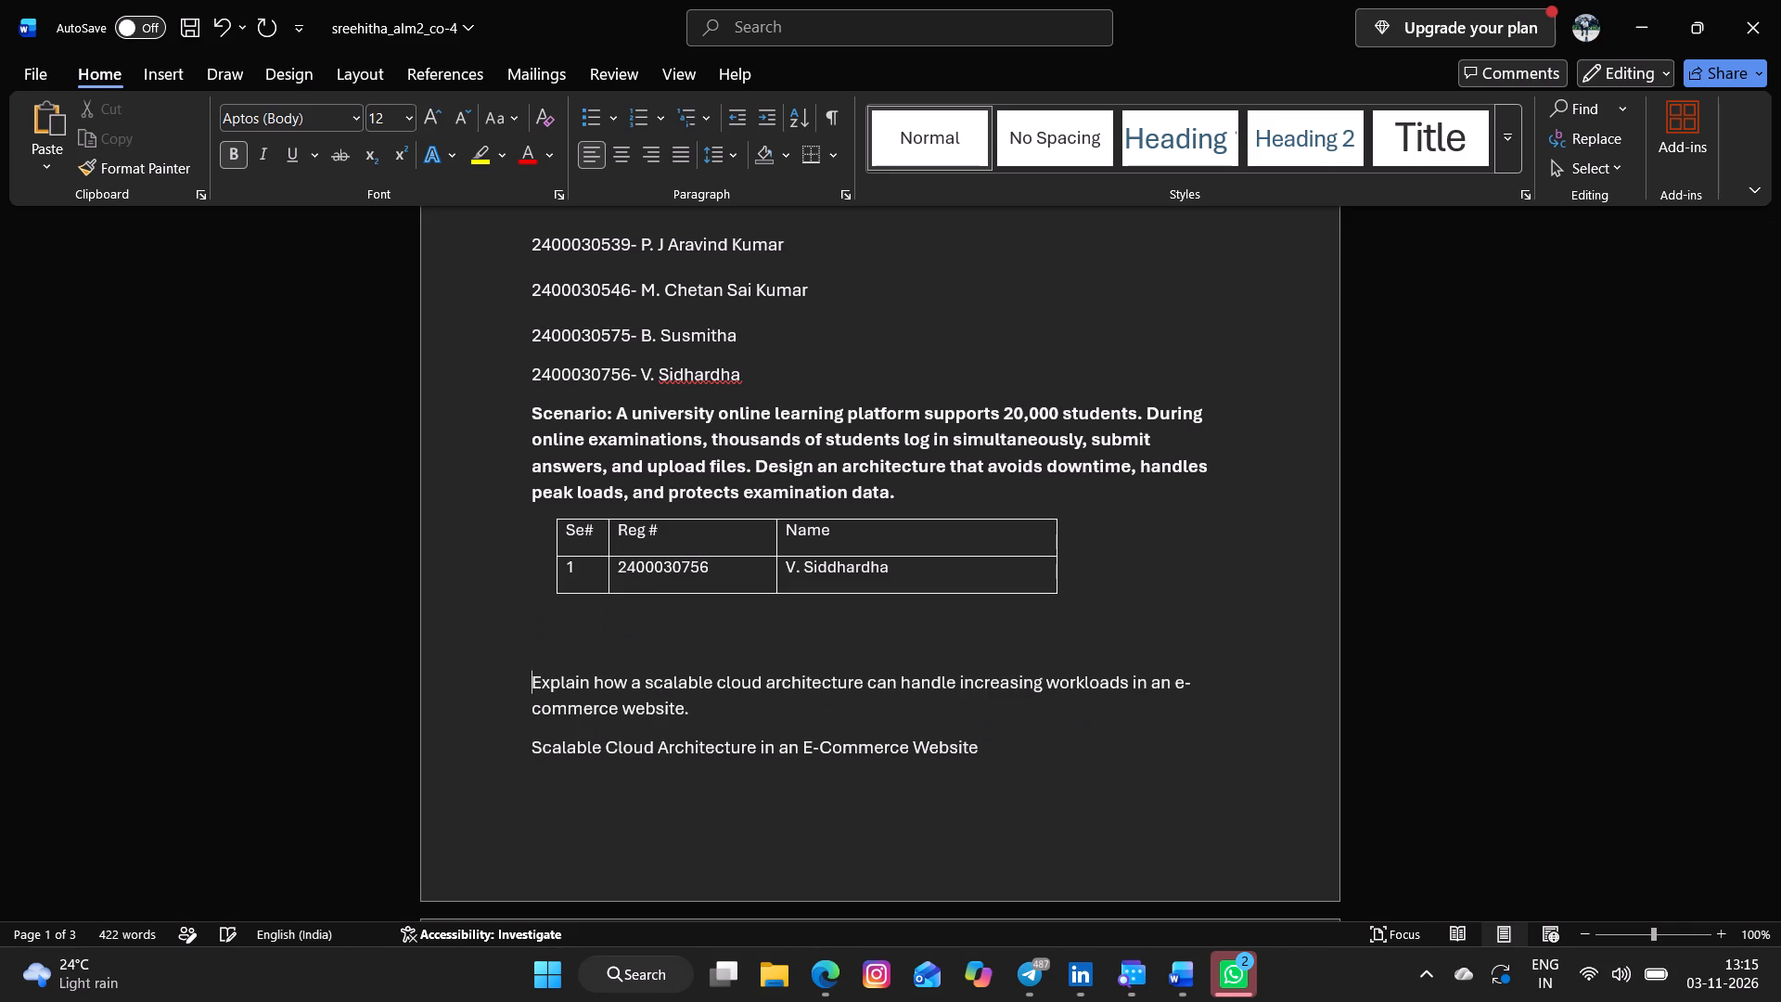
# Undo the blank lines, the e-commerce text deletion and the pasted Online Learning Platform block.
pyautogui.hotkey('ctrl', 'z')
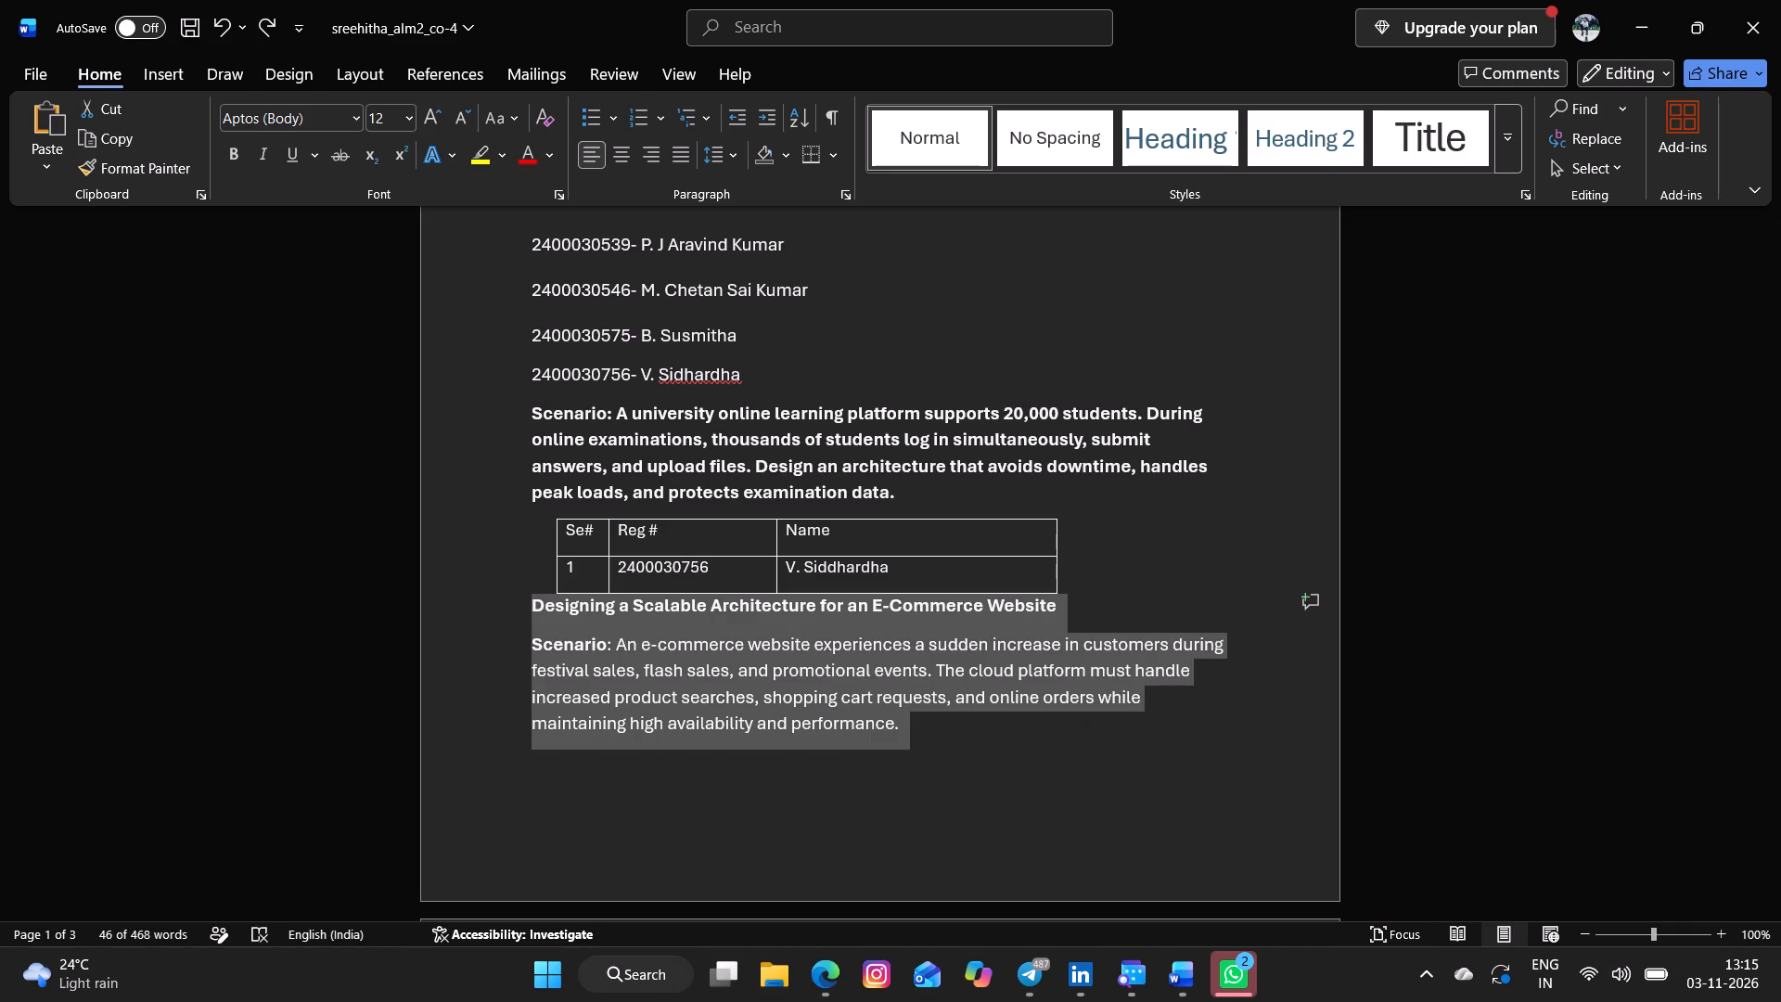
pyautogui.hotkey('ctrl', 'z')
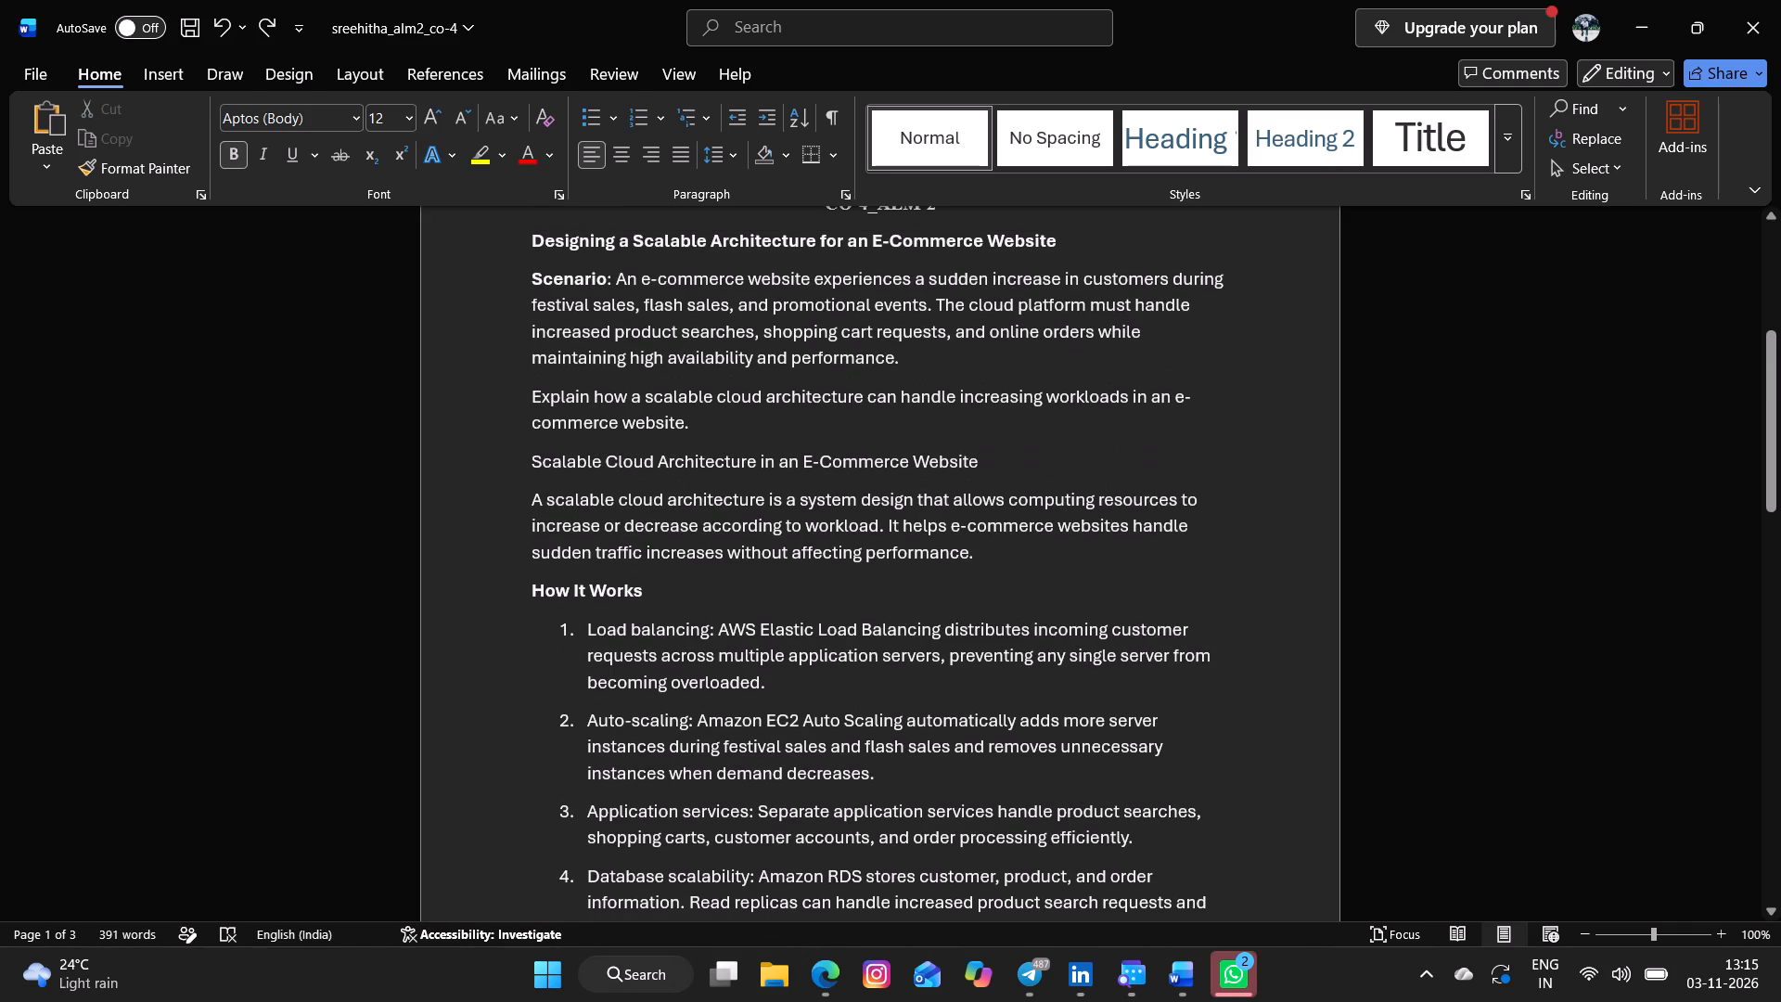
# Add a new line under CO-4_ALM-2 and paste the copied Online Learning Platform topic, Group-2 members, scenario and student table.
pyautogui.scroll(2, 856, 513)
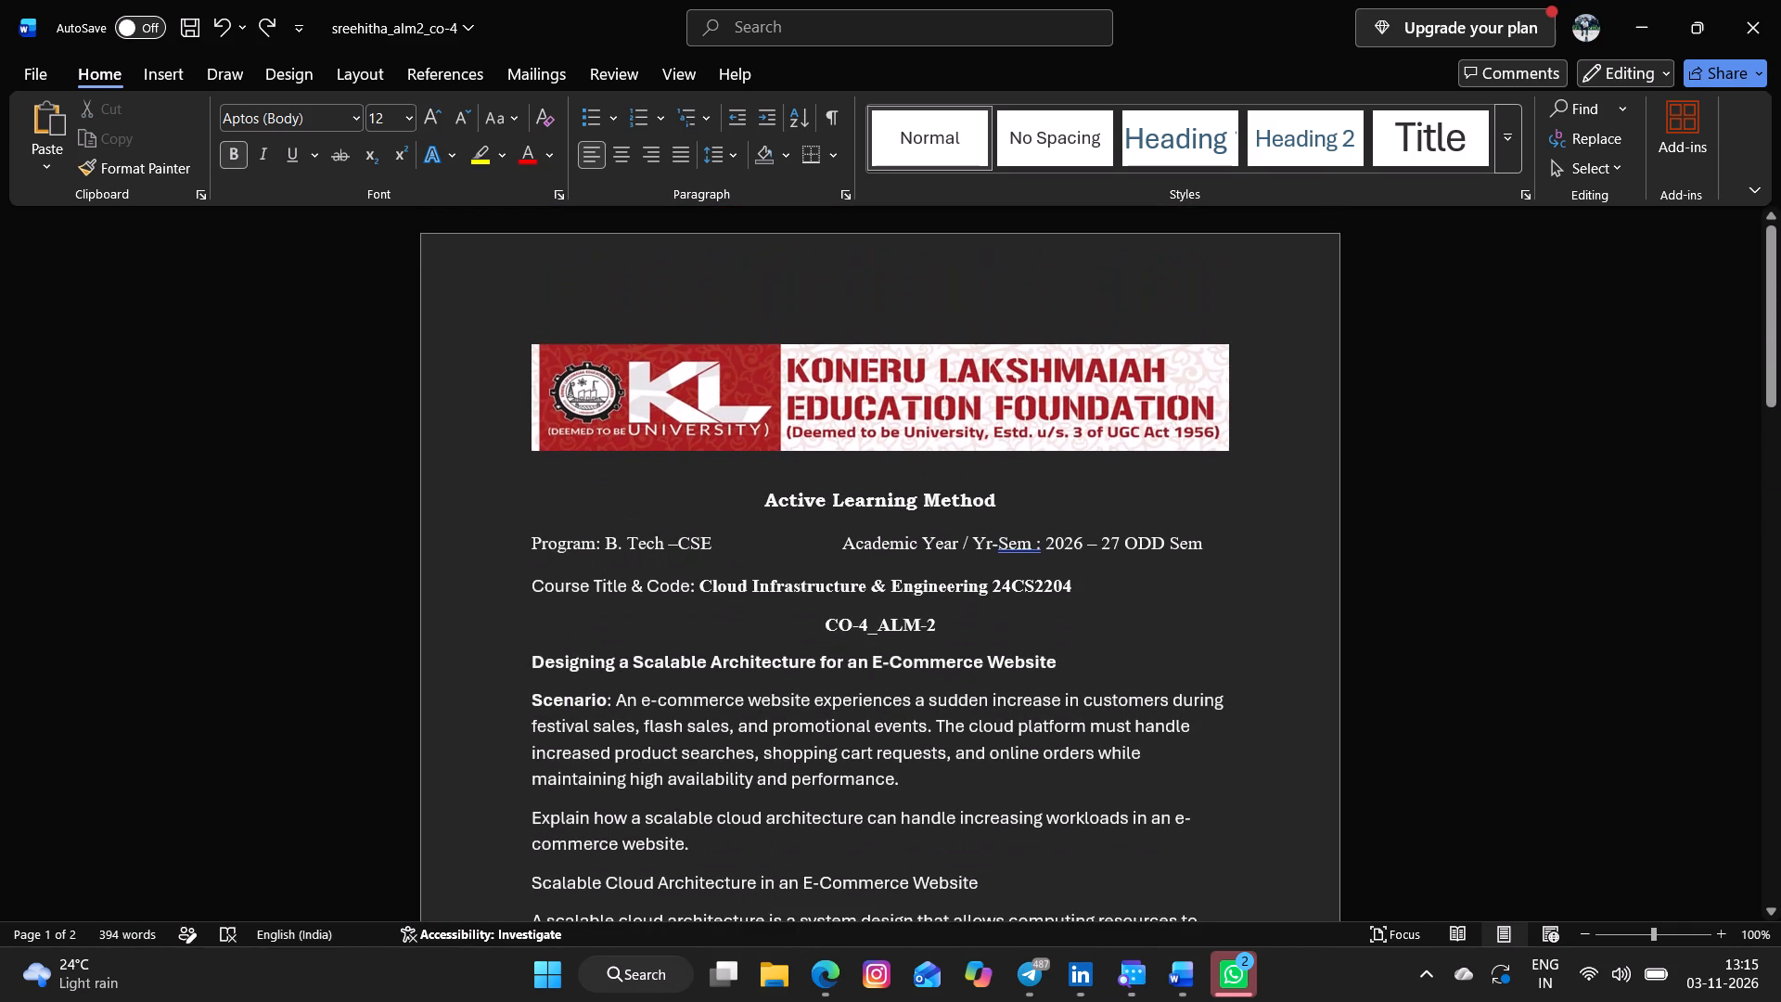
pyautogui.scroll(1, 856, 513)
pyautogui.hotkey('ctrl', 'x')
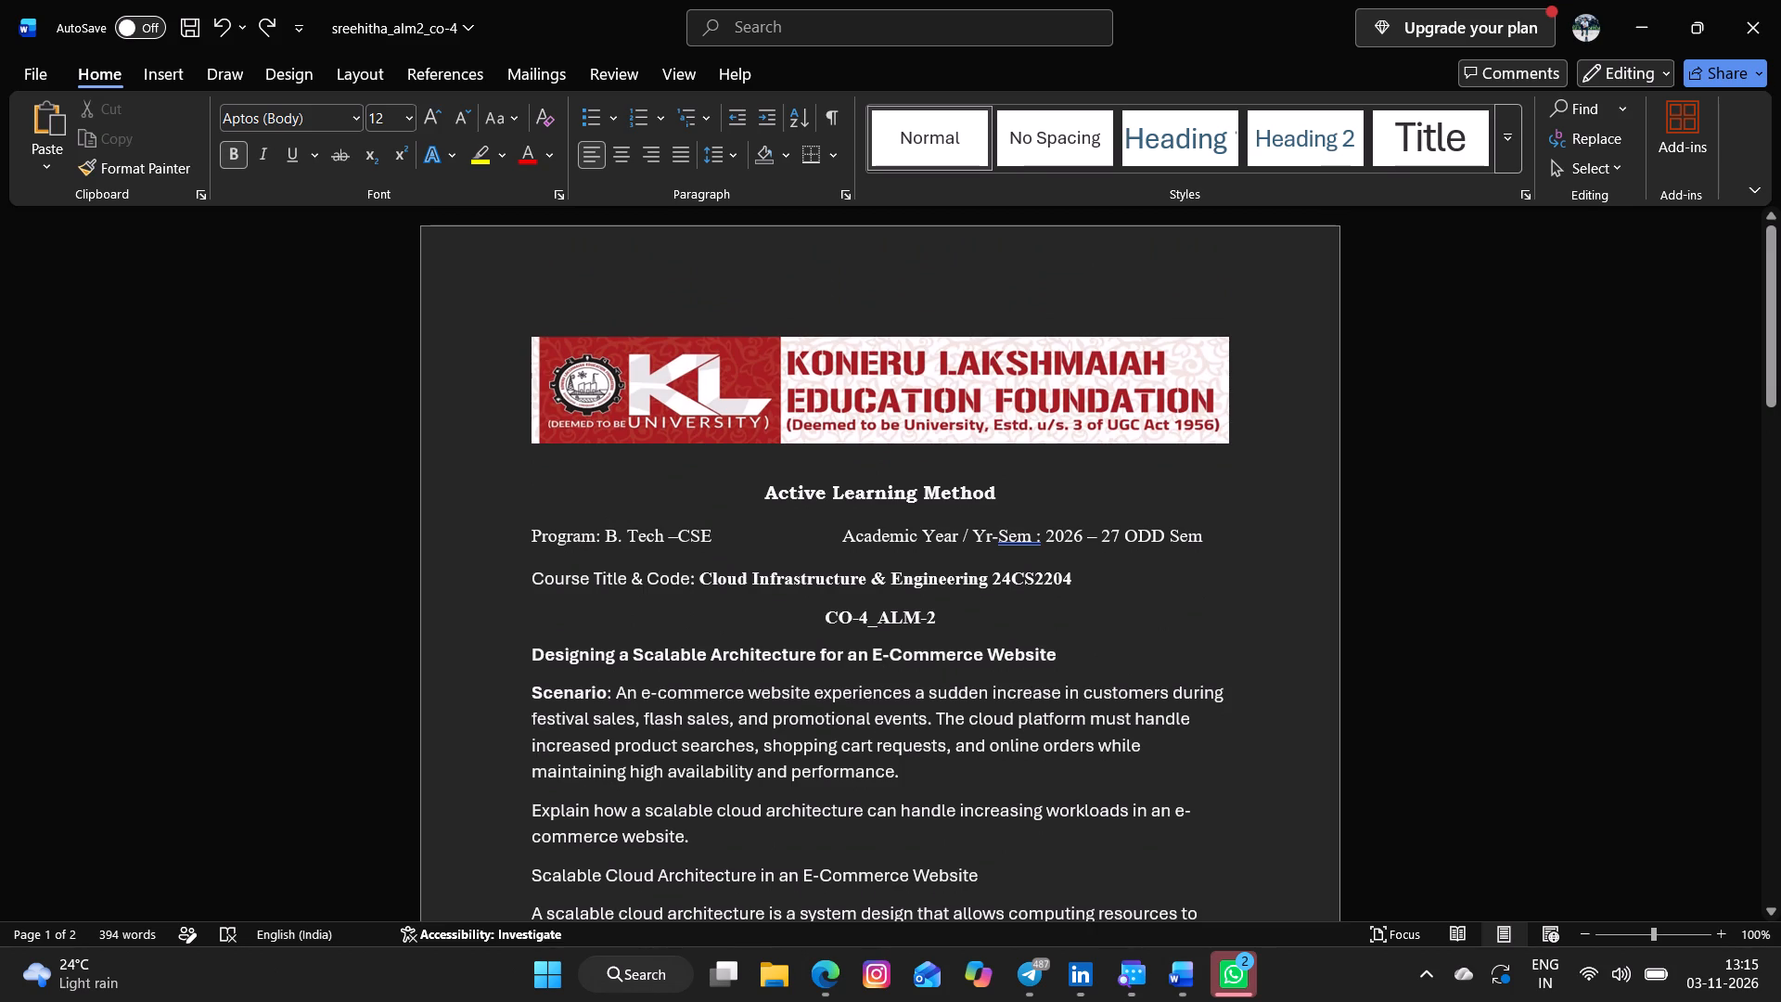
pyautogui.moveTo(537, 643); pyautogui.dragTo(905, 706)
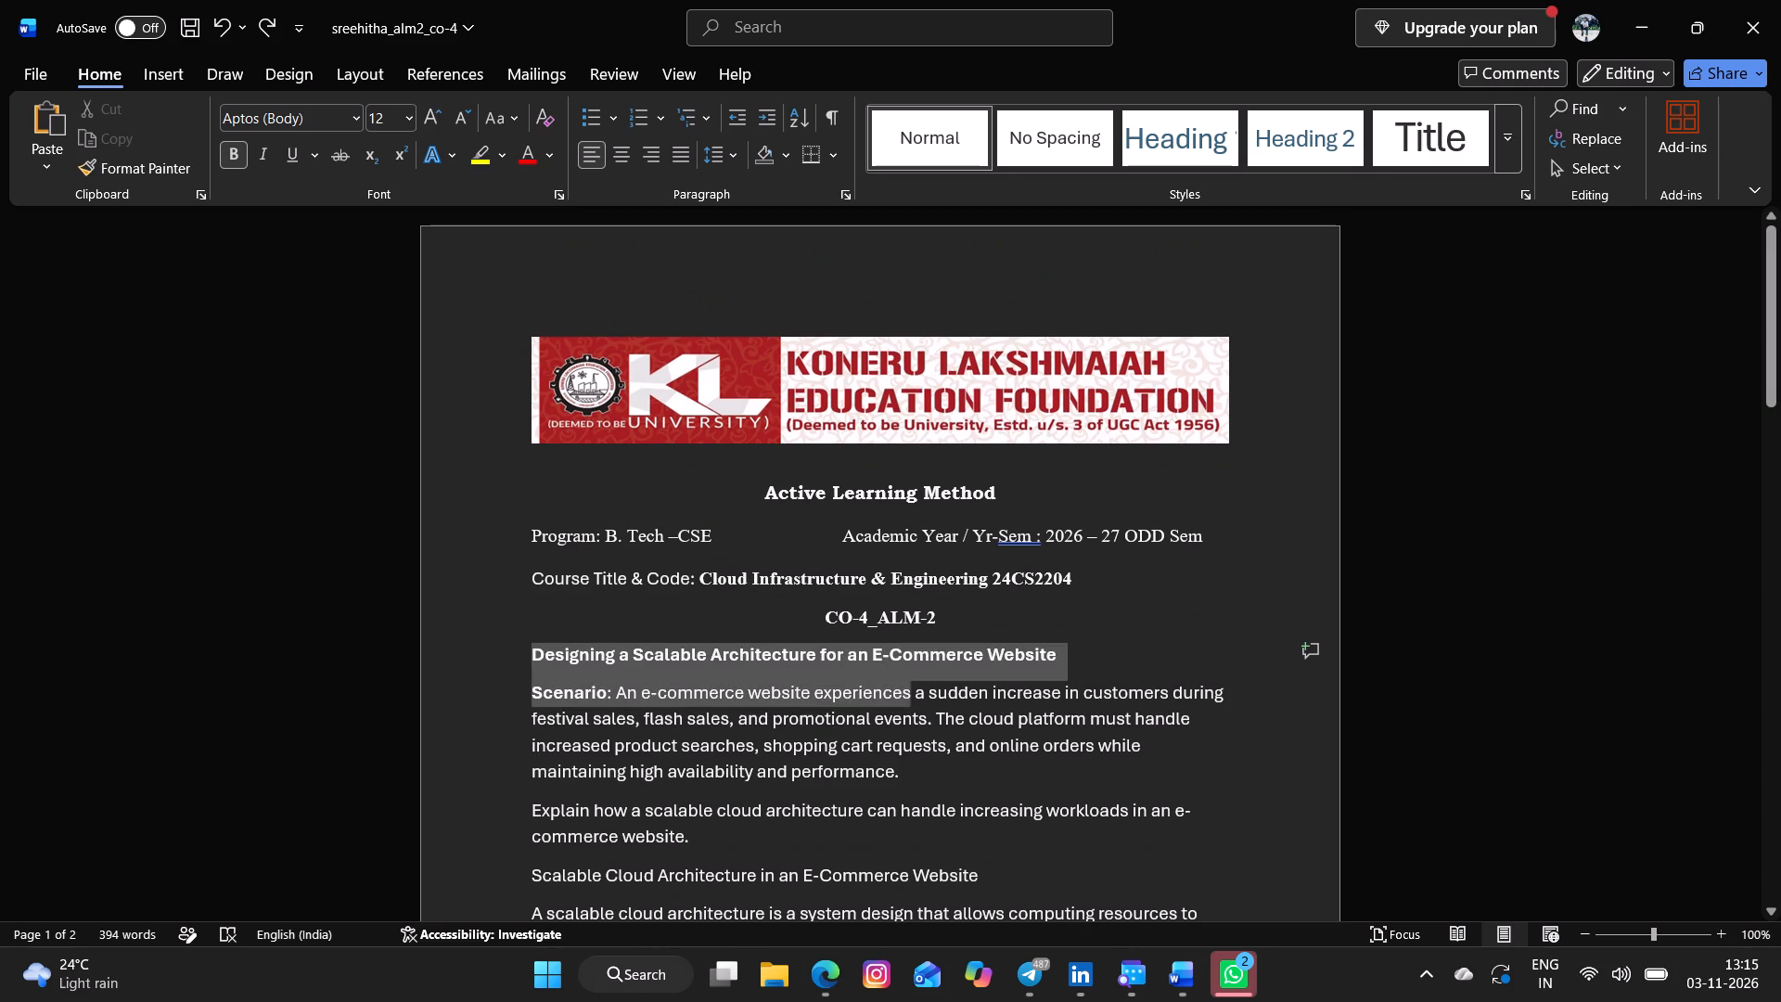
pyautogui.moveTo(905, 706); pyautogui.dragTo(900, 689)
pyautogui.moveTo(900, 689); pyautogui.dragTo(354, 649)
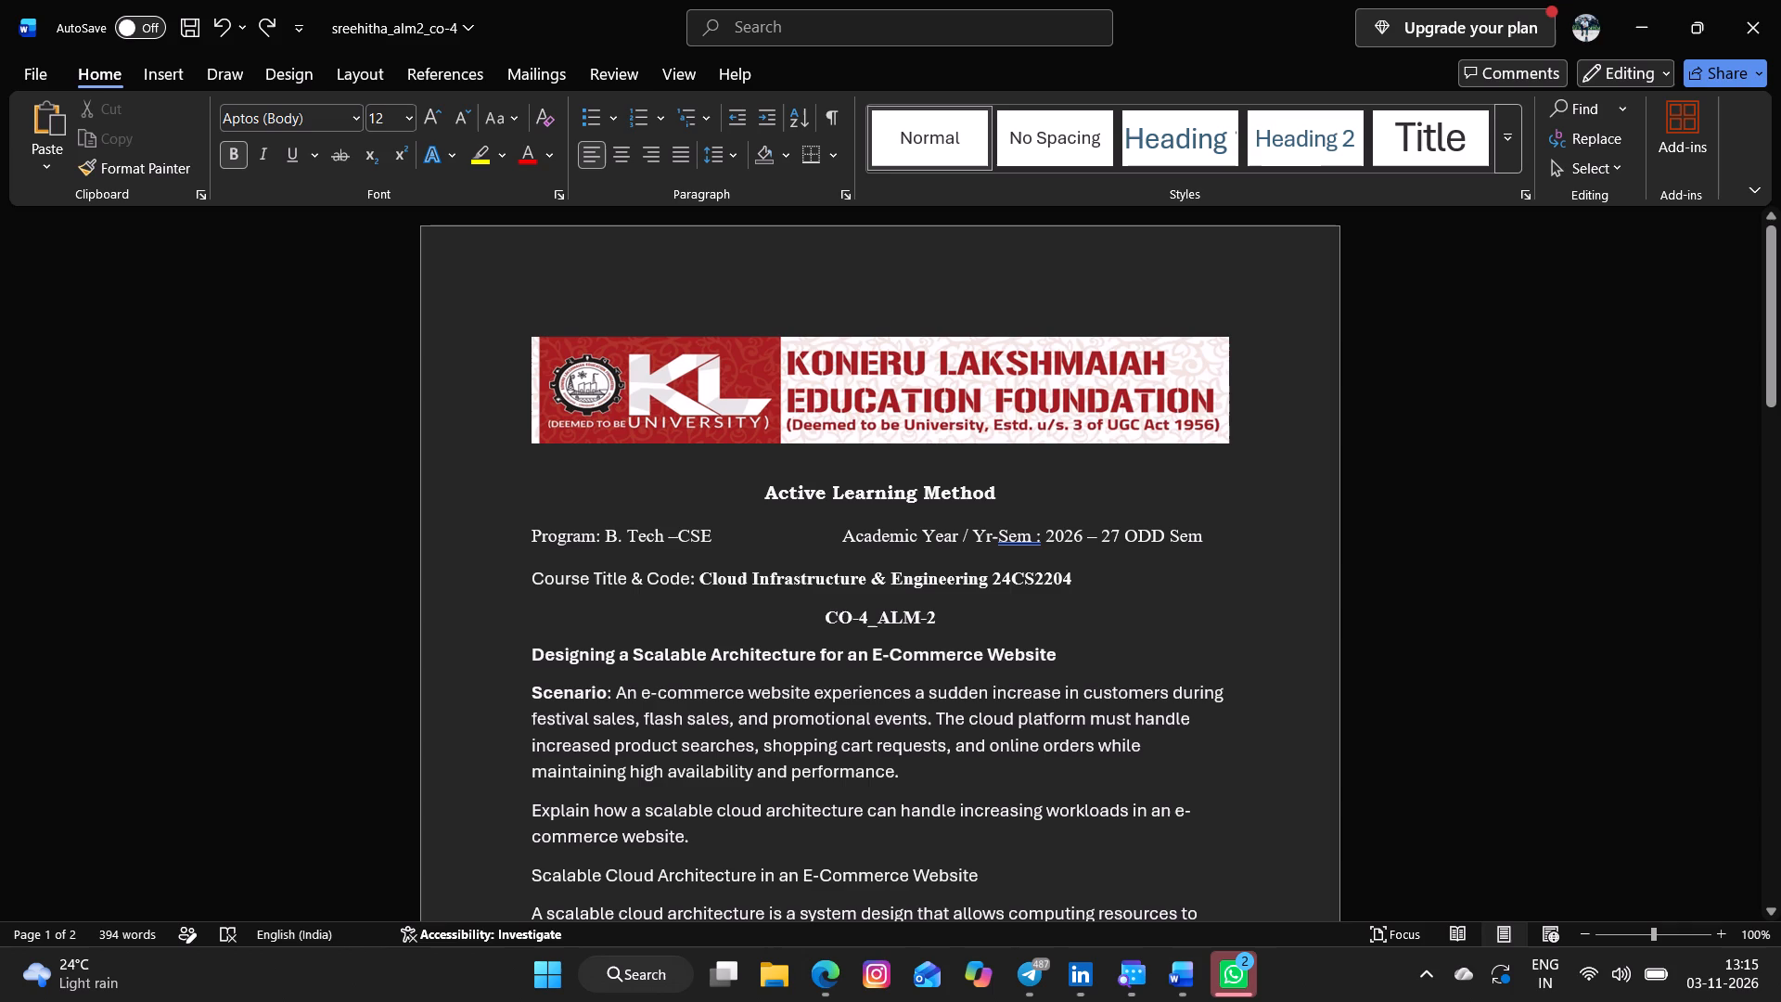
pyautogui.click(947, 621)
pyautogui.press('Return')
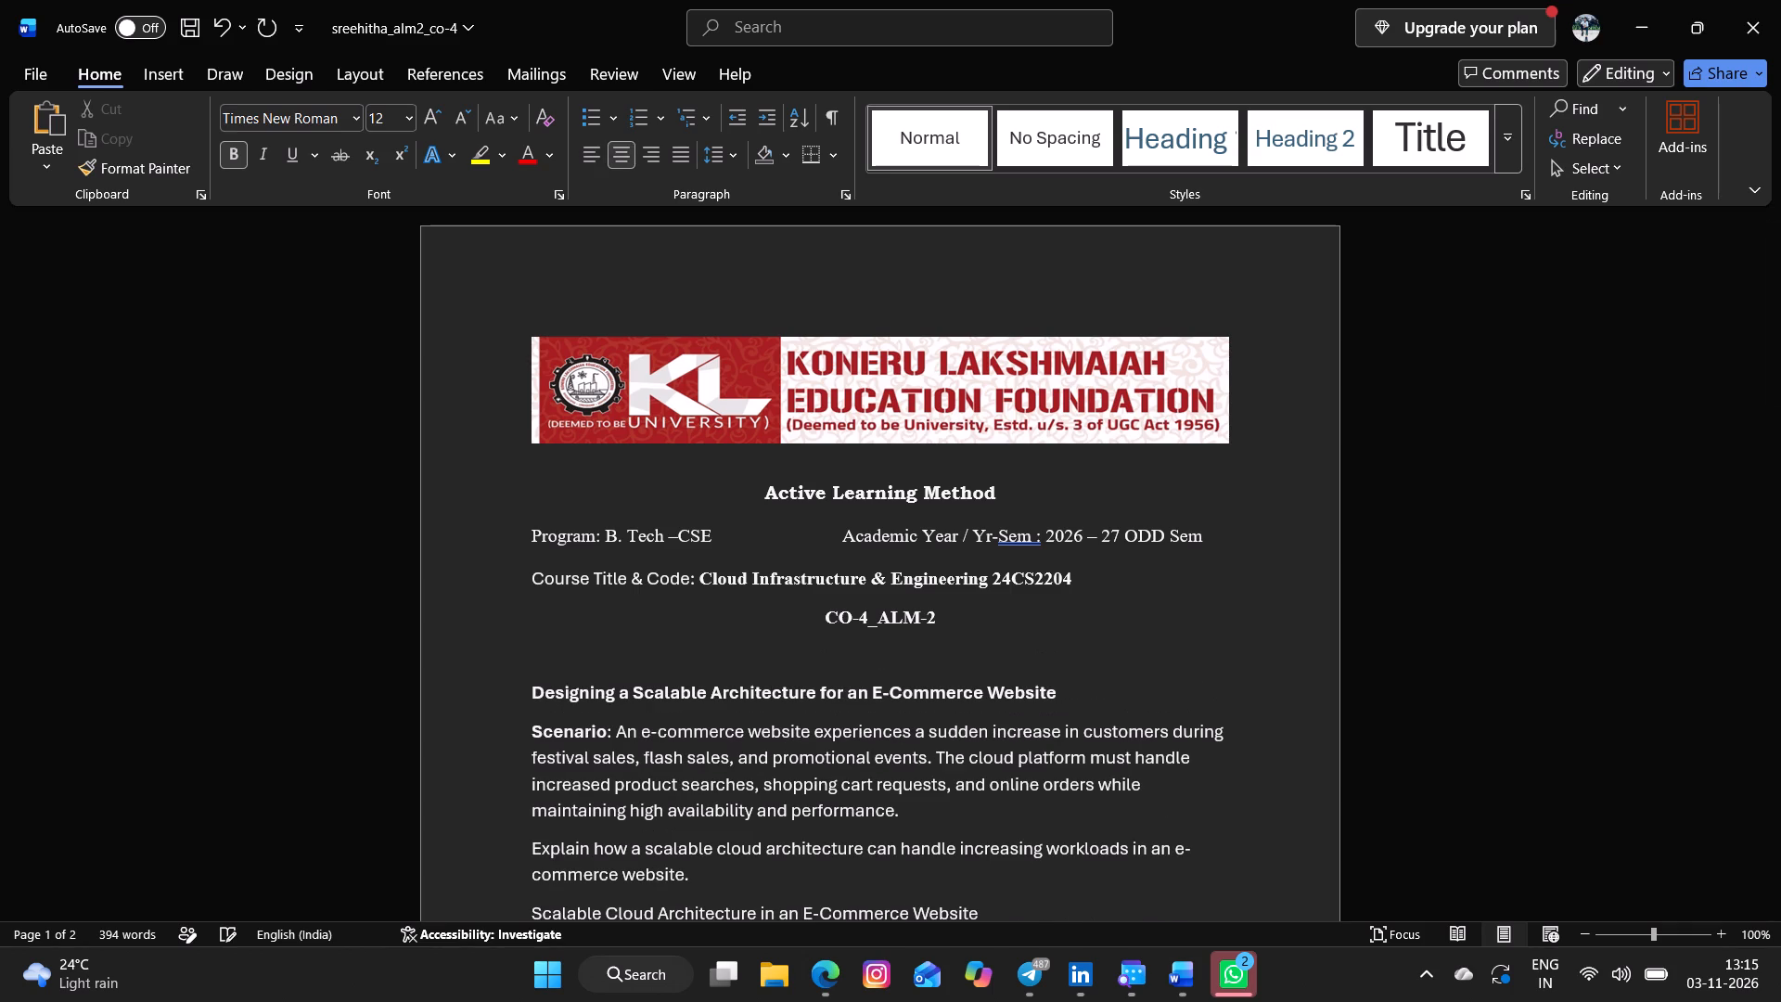
pyautogui.hotkey('ctrl', 'v')
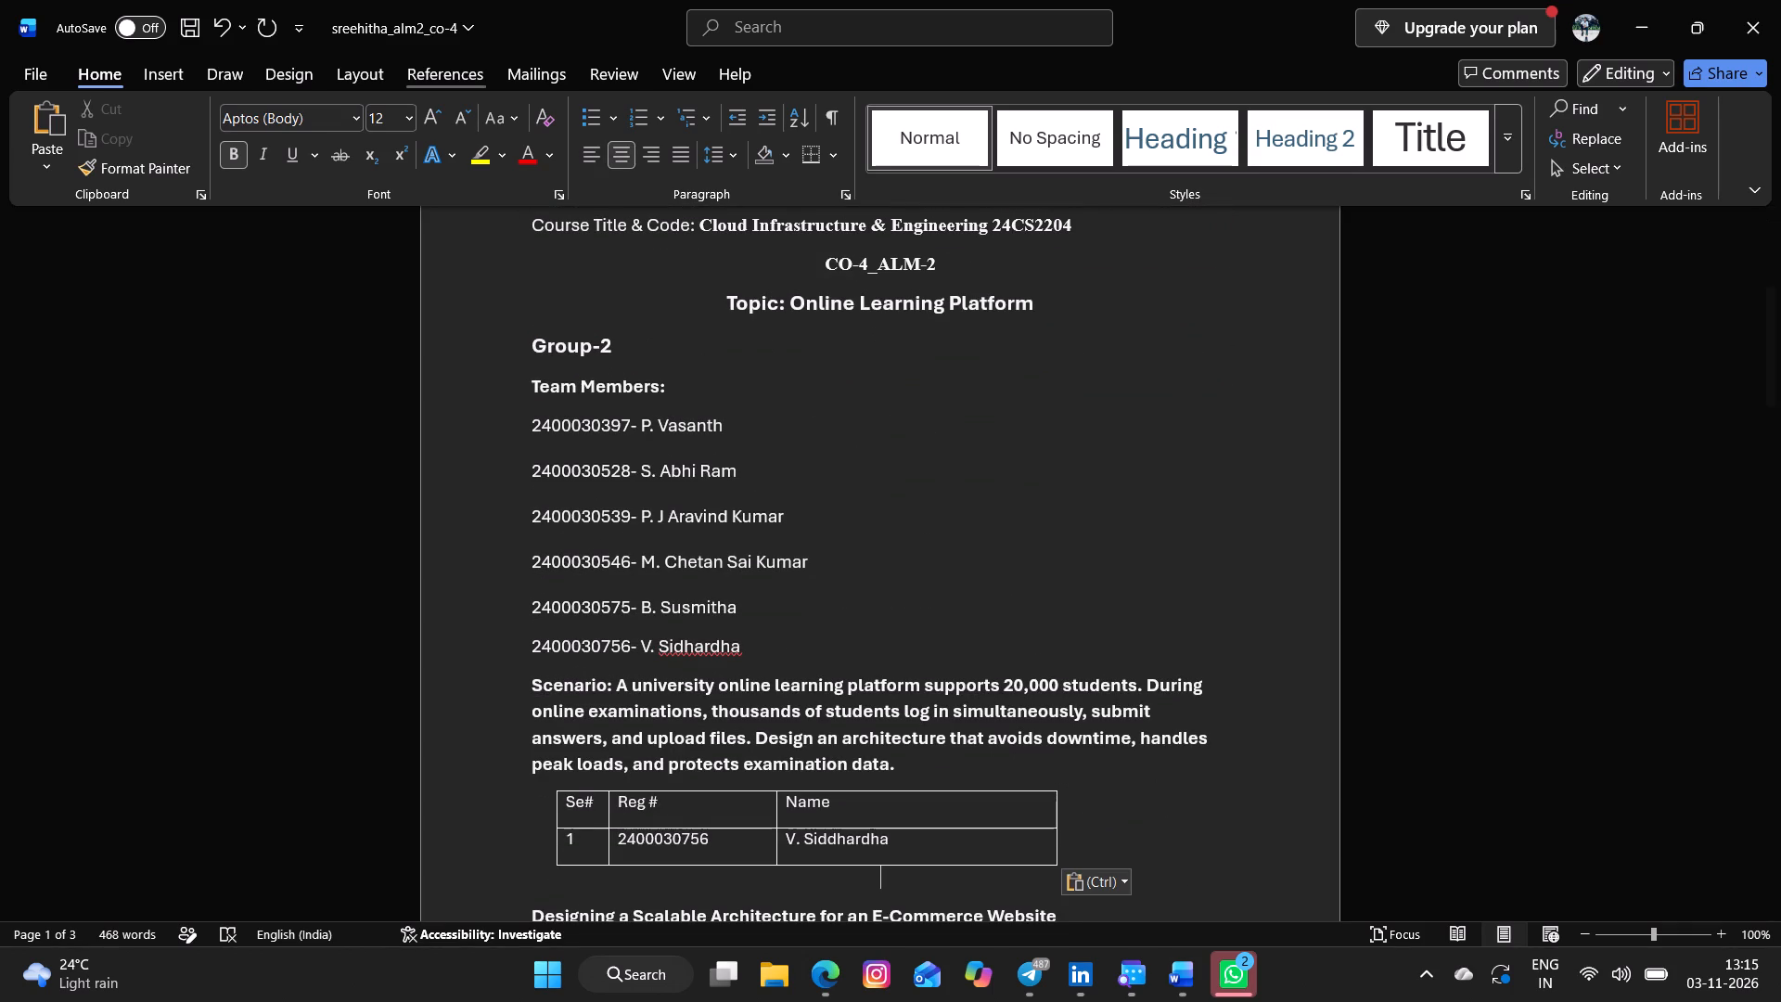
# Upload a copy of the sreehitha_alm2_co-4 document to the personal OneDrive.
pyautogui.click(443, 44)
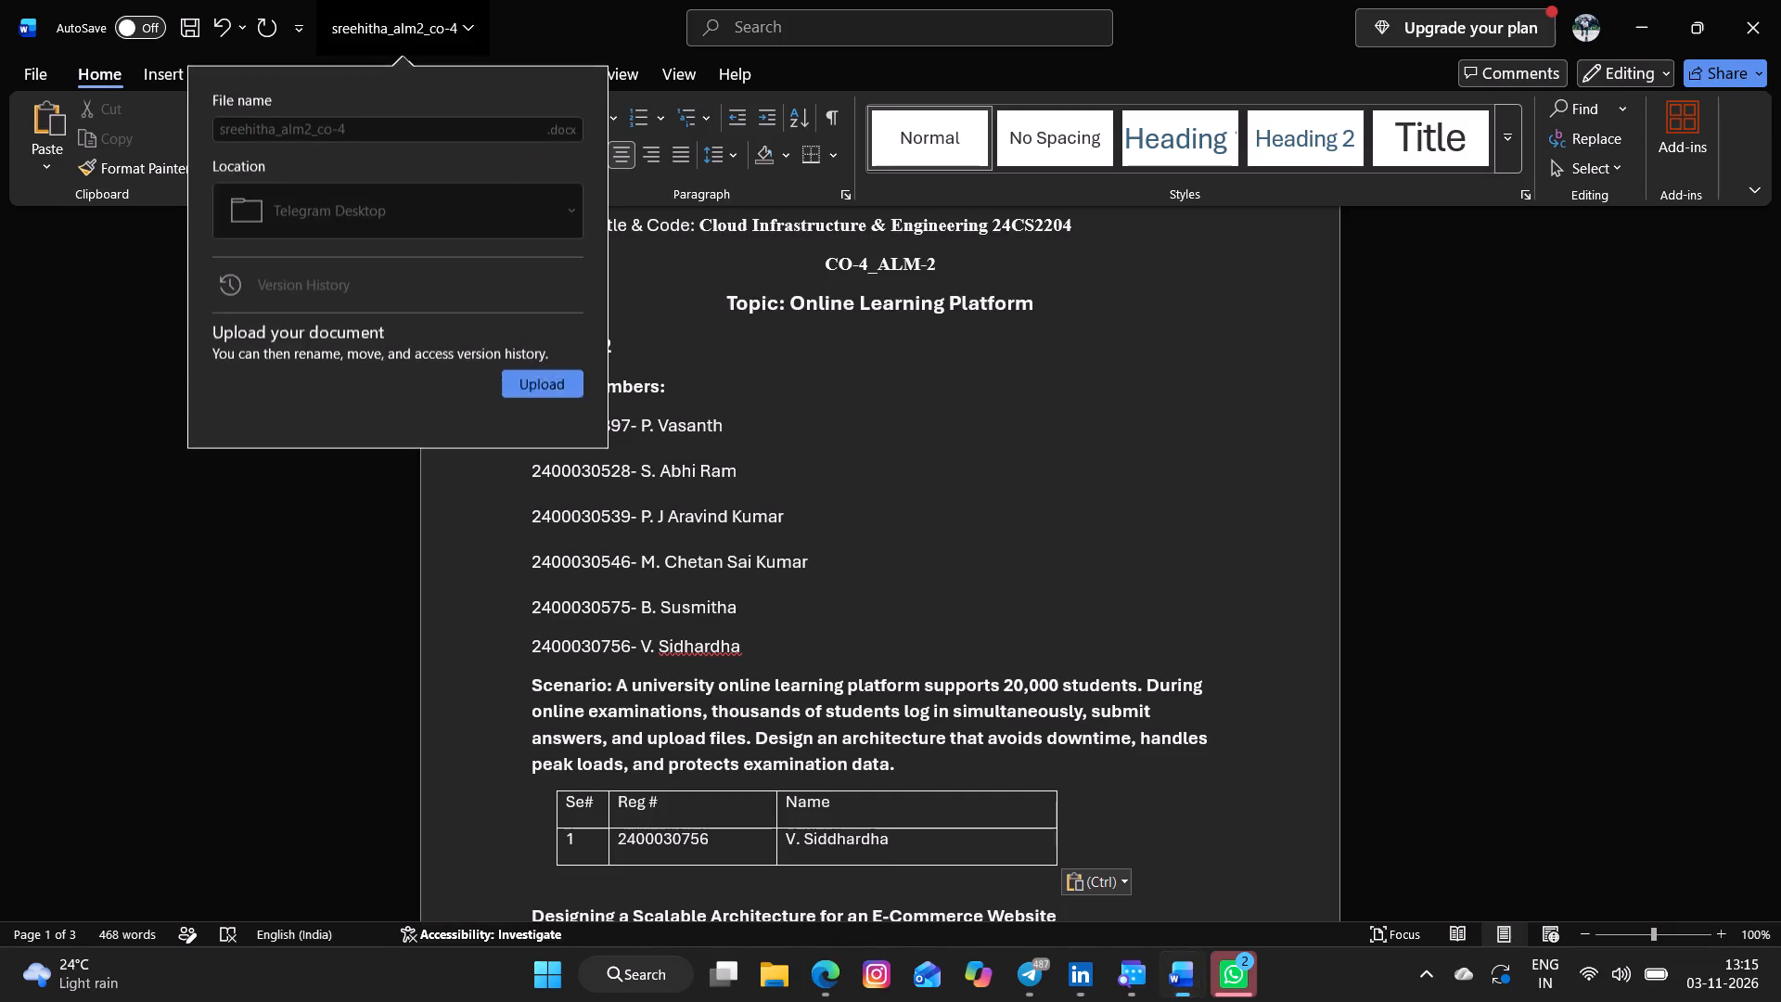
pyautogui.click(558, 382)
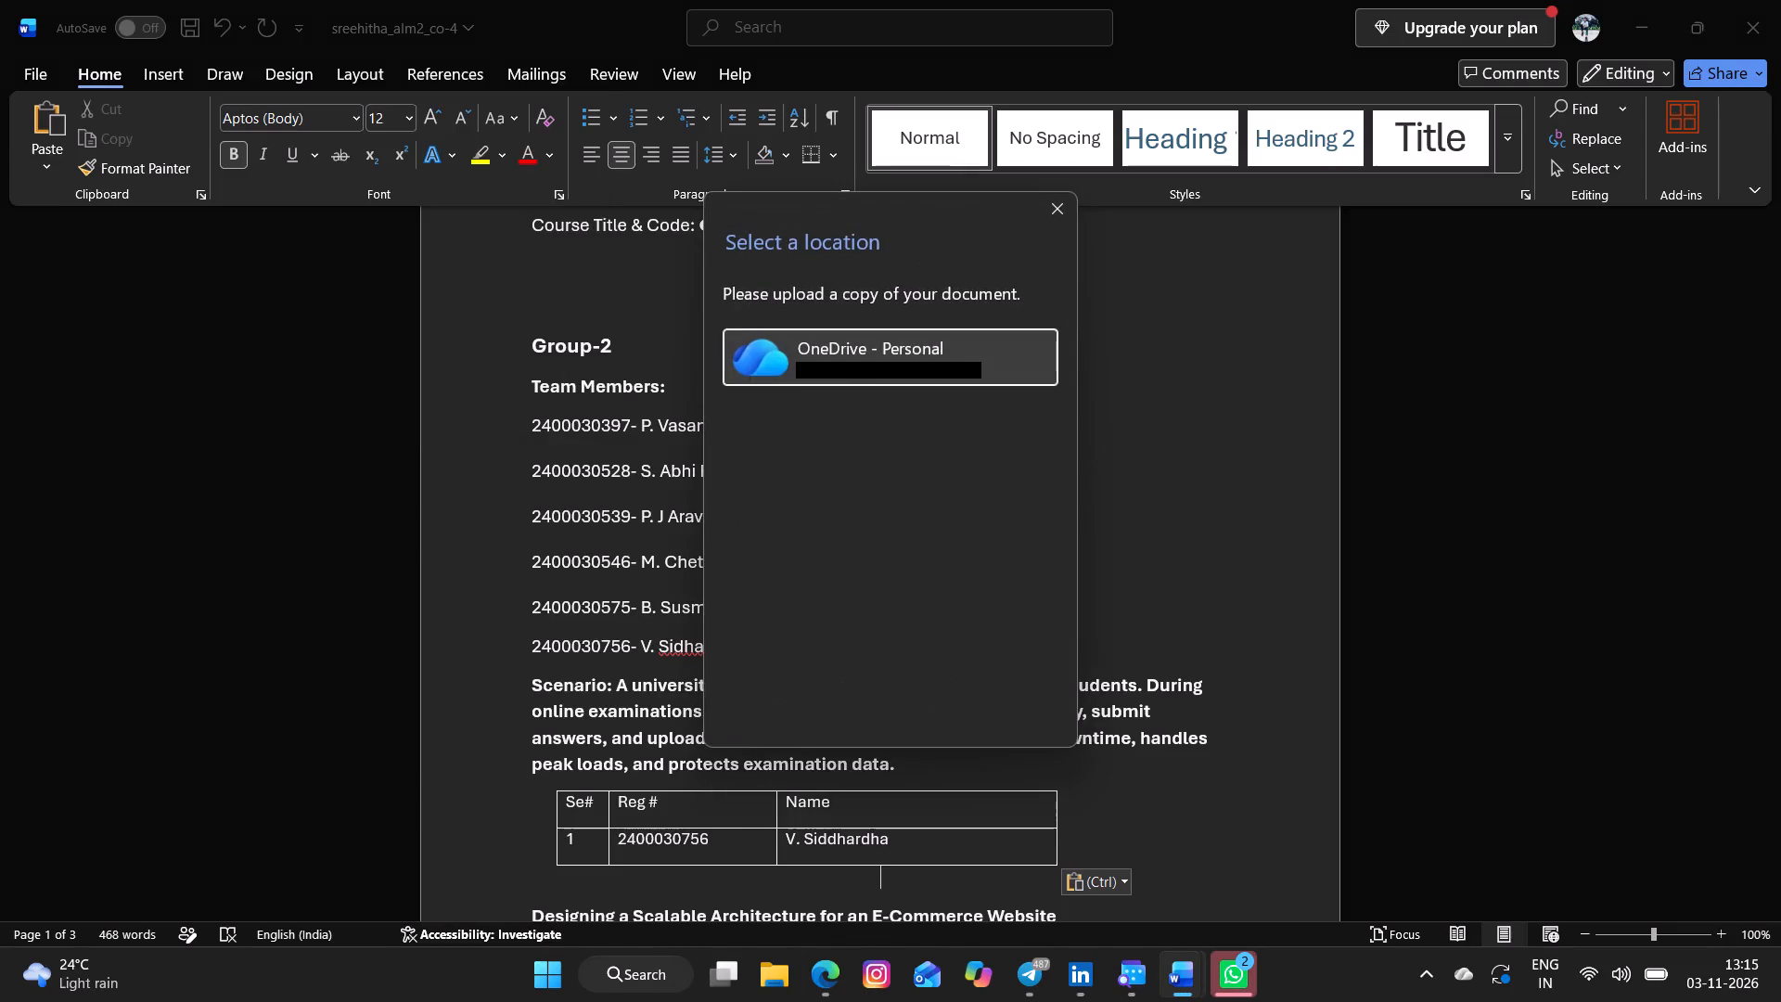
pyautogui.click(834, 375)
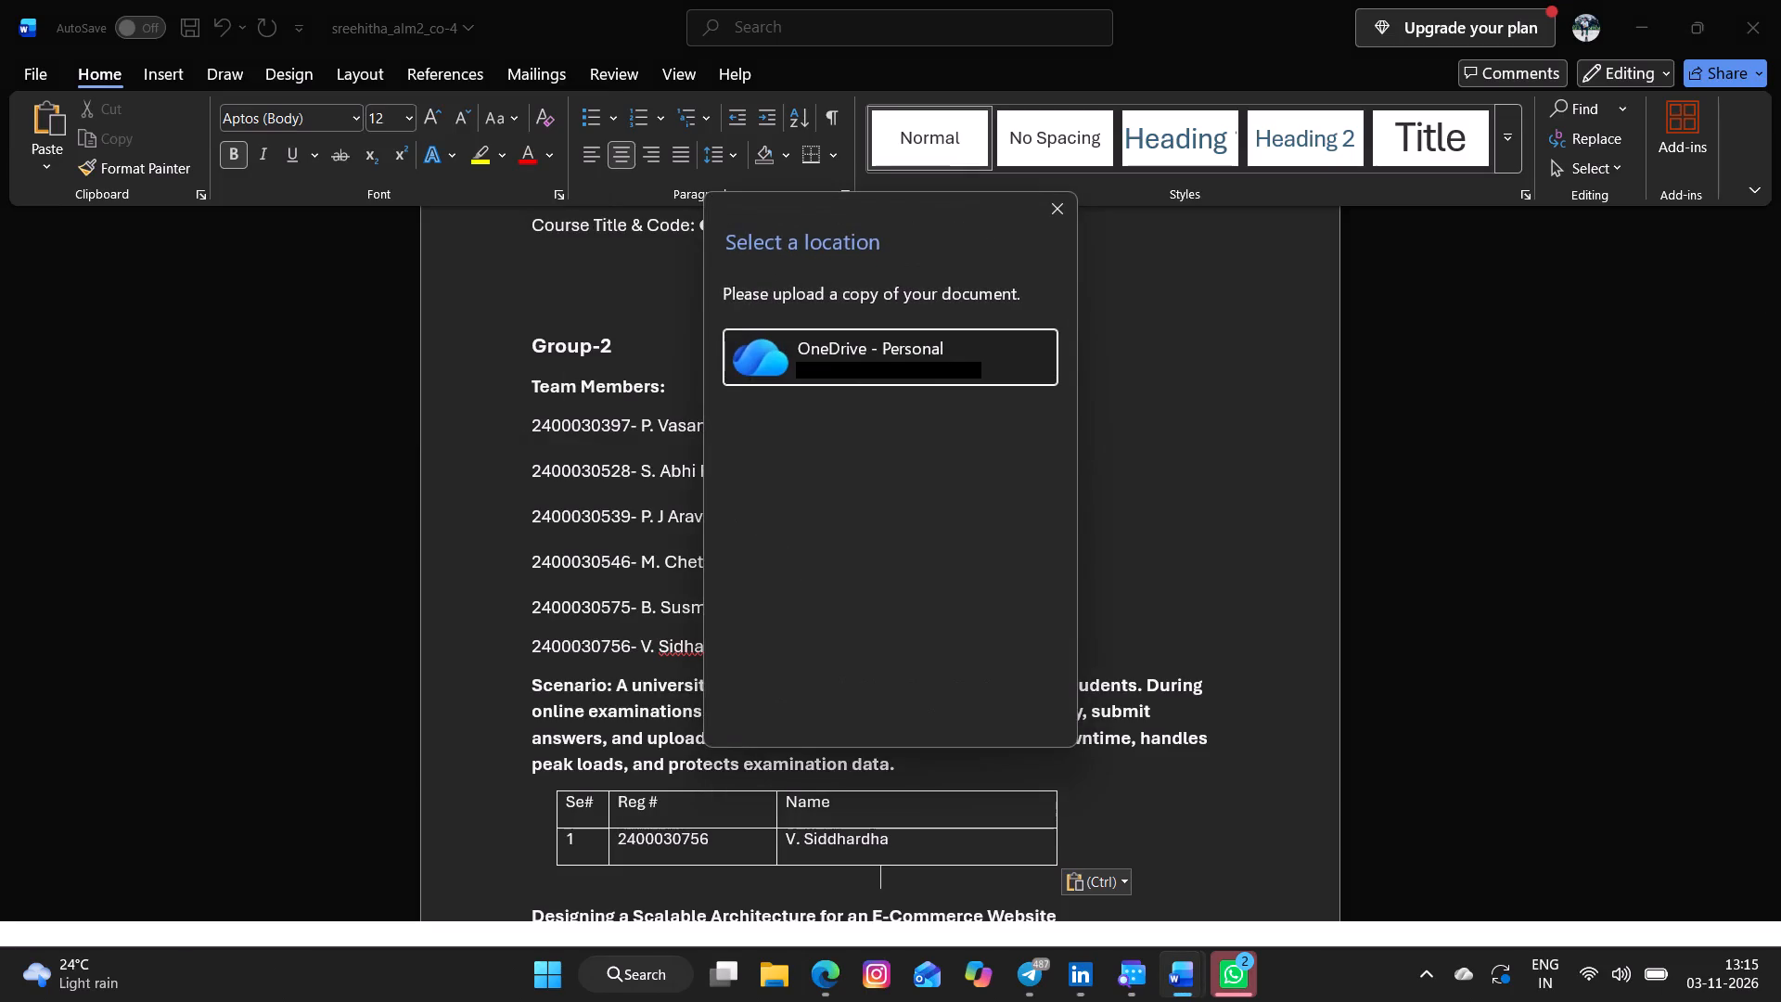
pyautogui.click(834, 375)
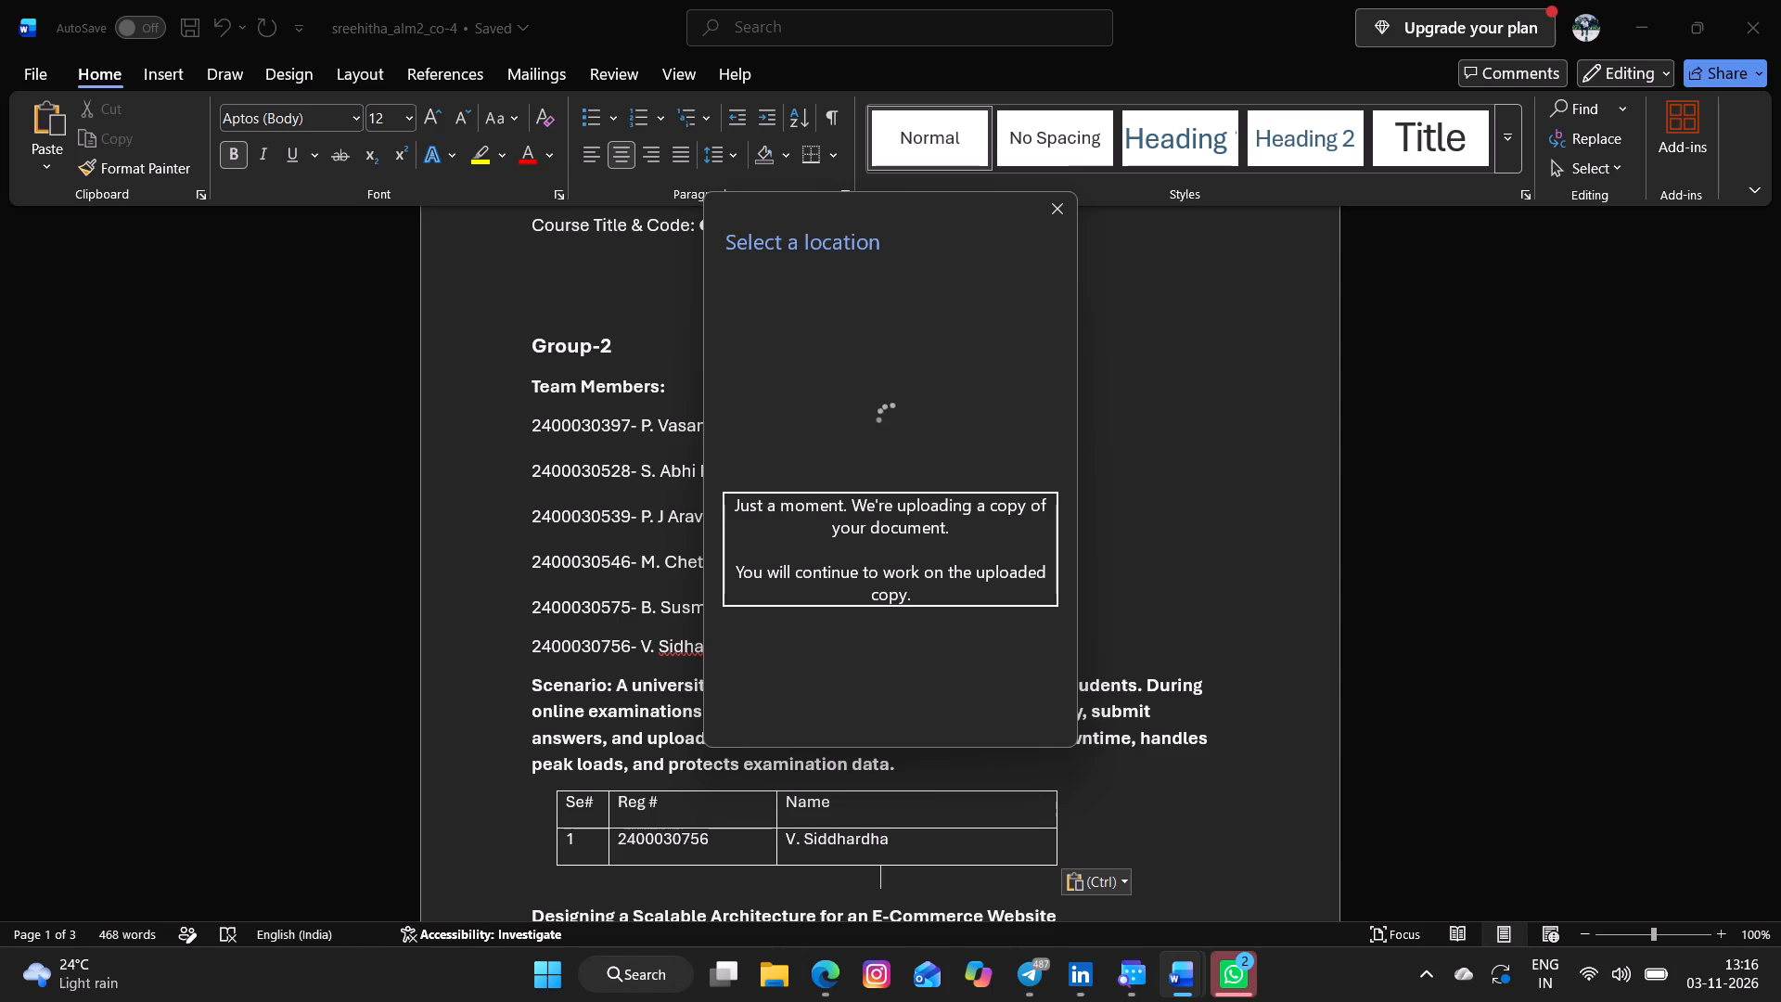
# Switch to File Explorer and view the available actions for the recent sreehitha_alm2_co-4 document.
pyautogui.click(534, 957)
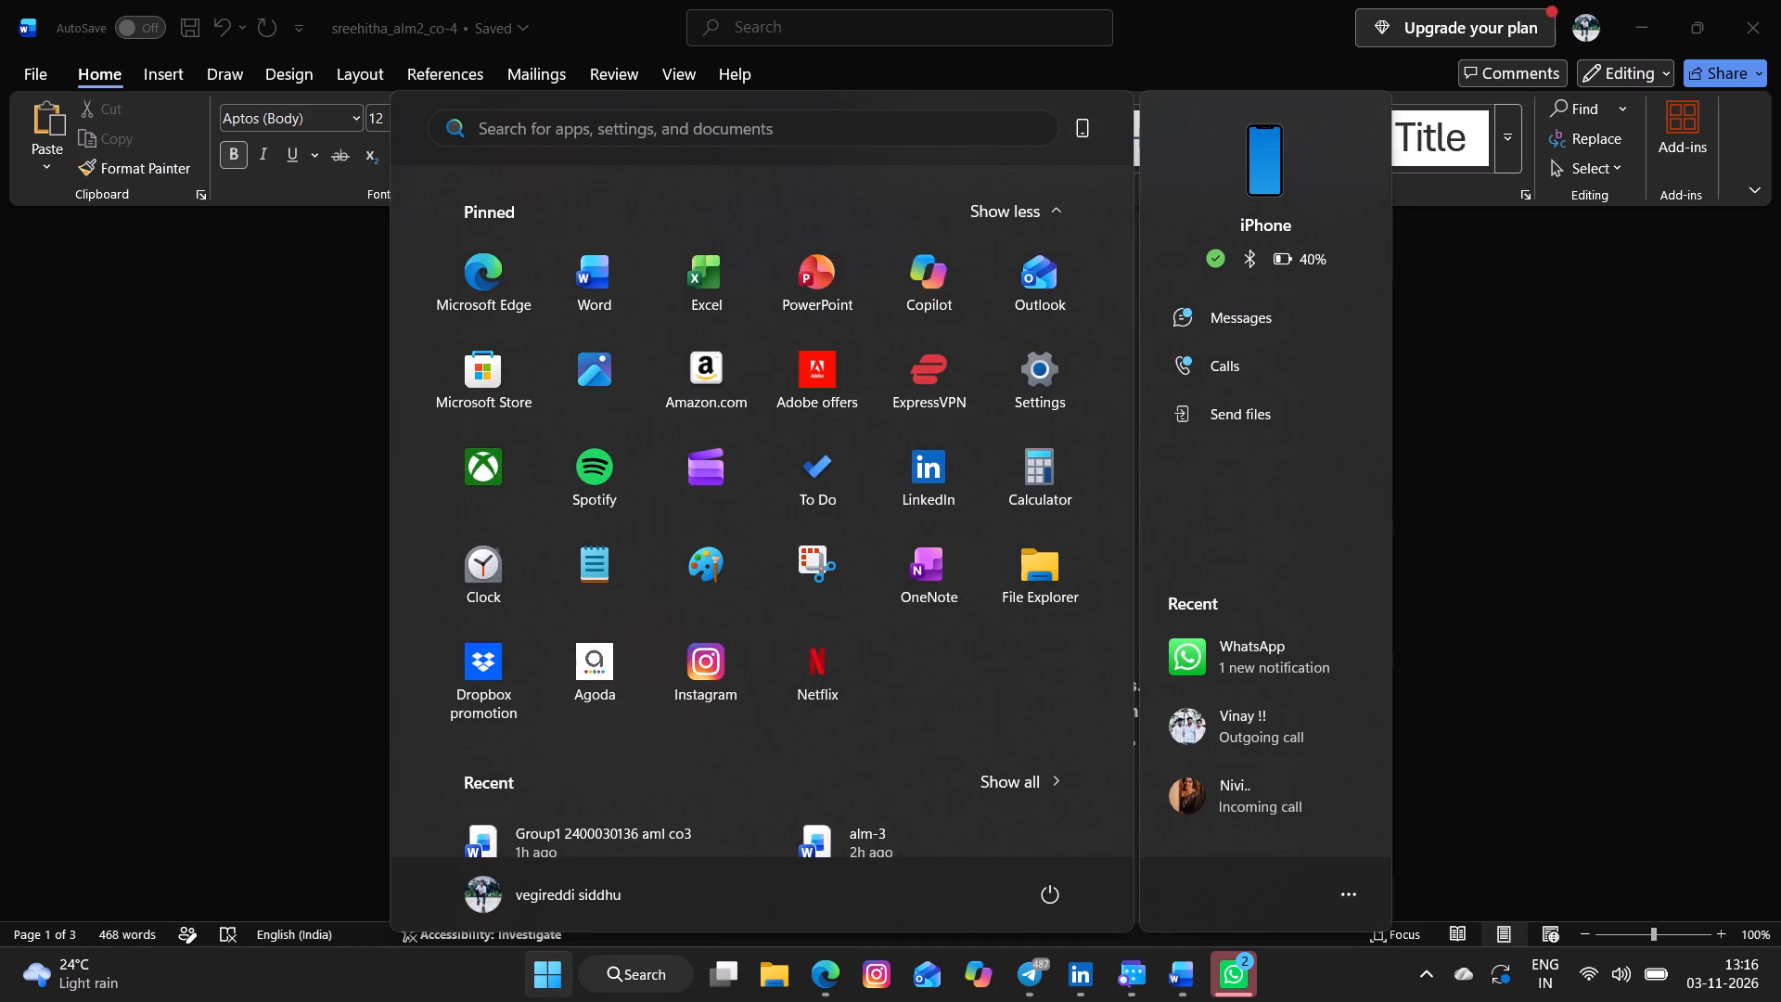
pyautogui.click(751, 992)
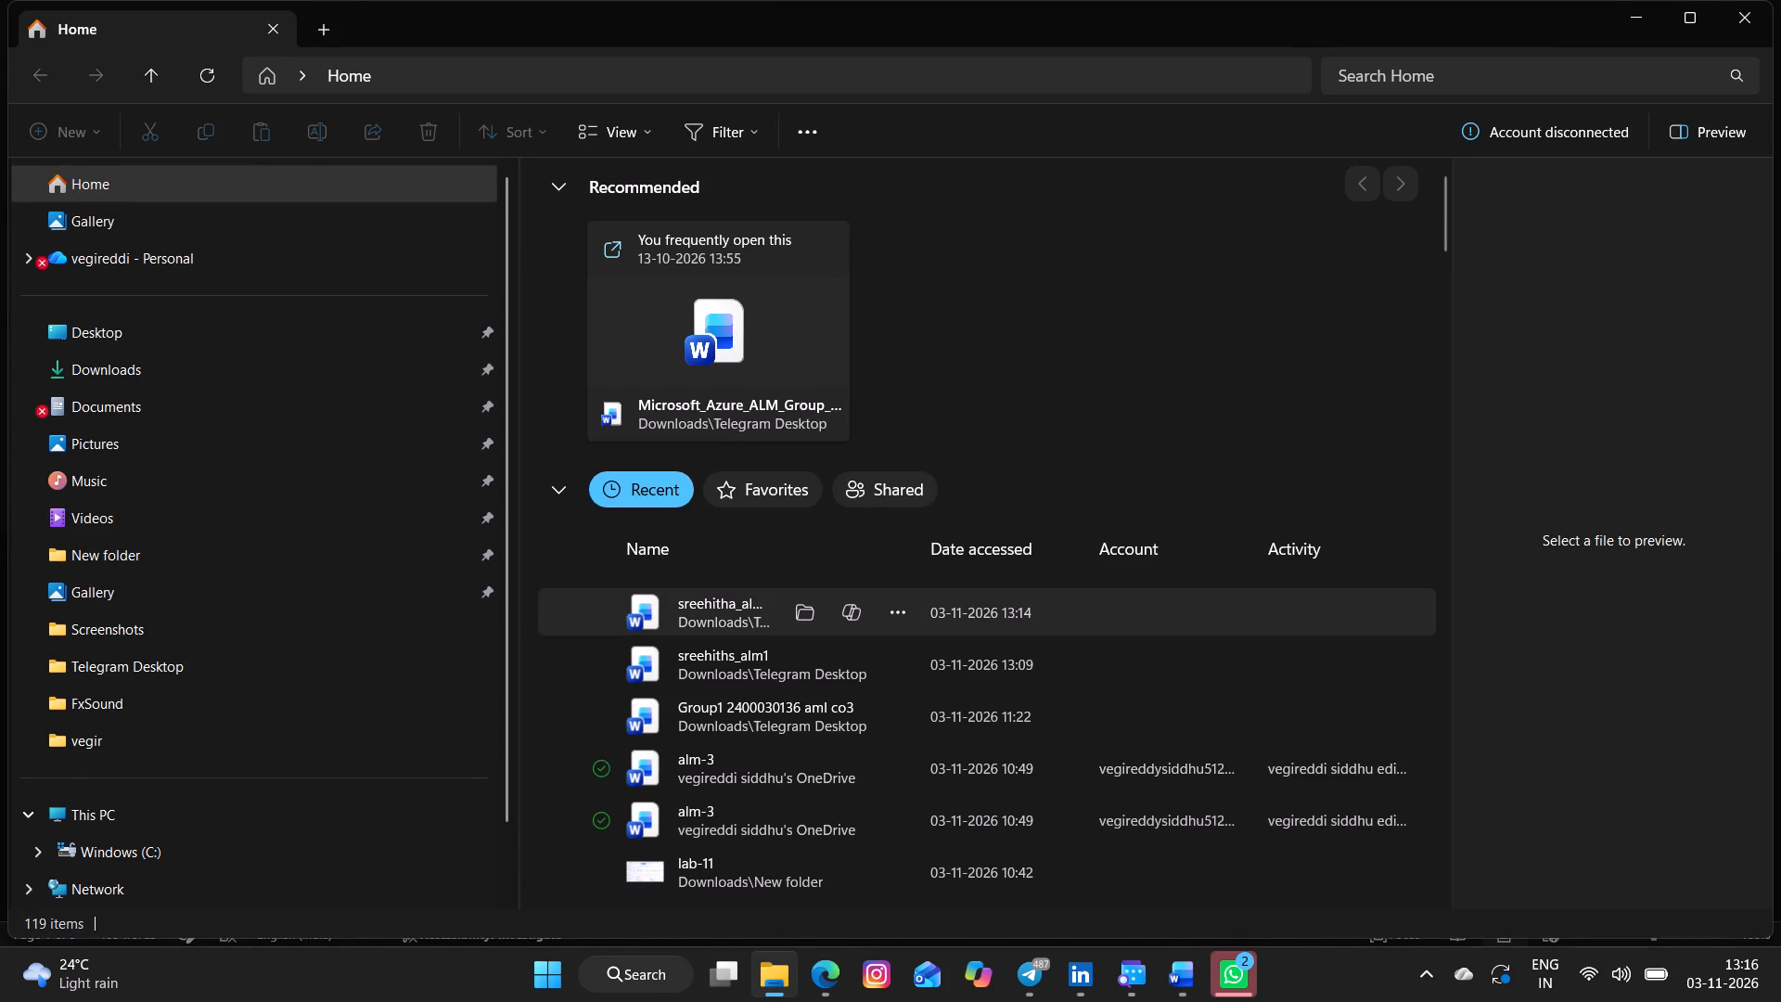
pyautogui.rightClick(742, 598)
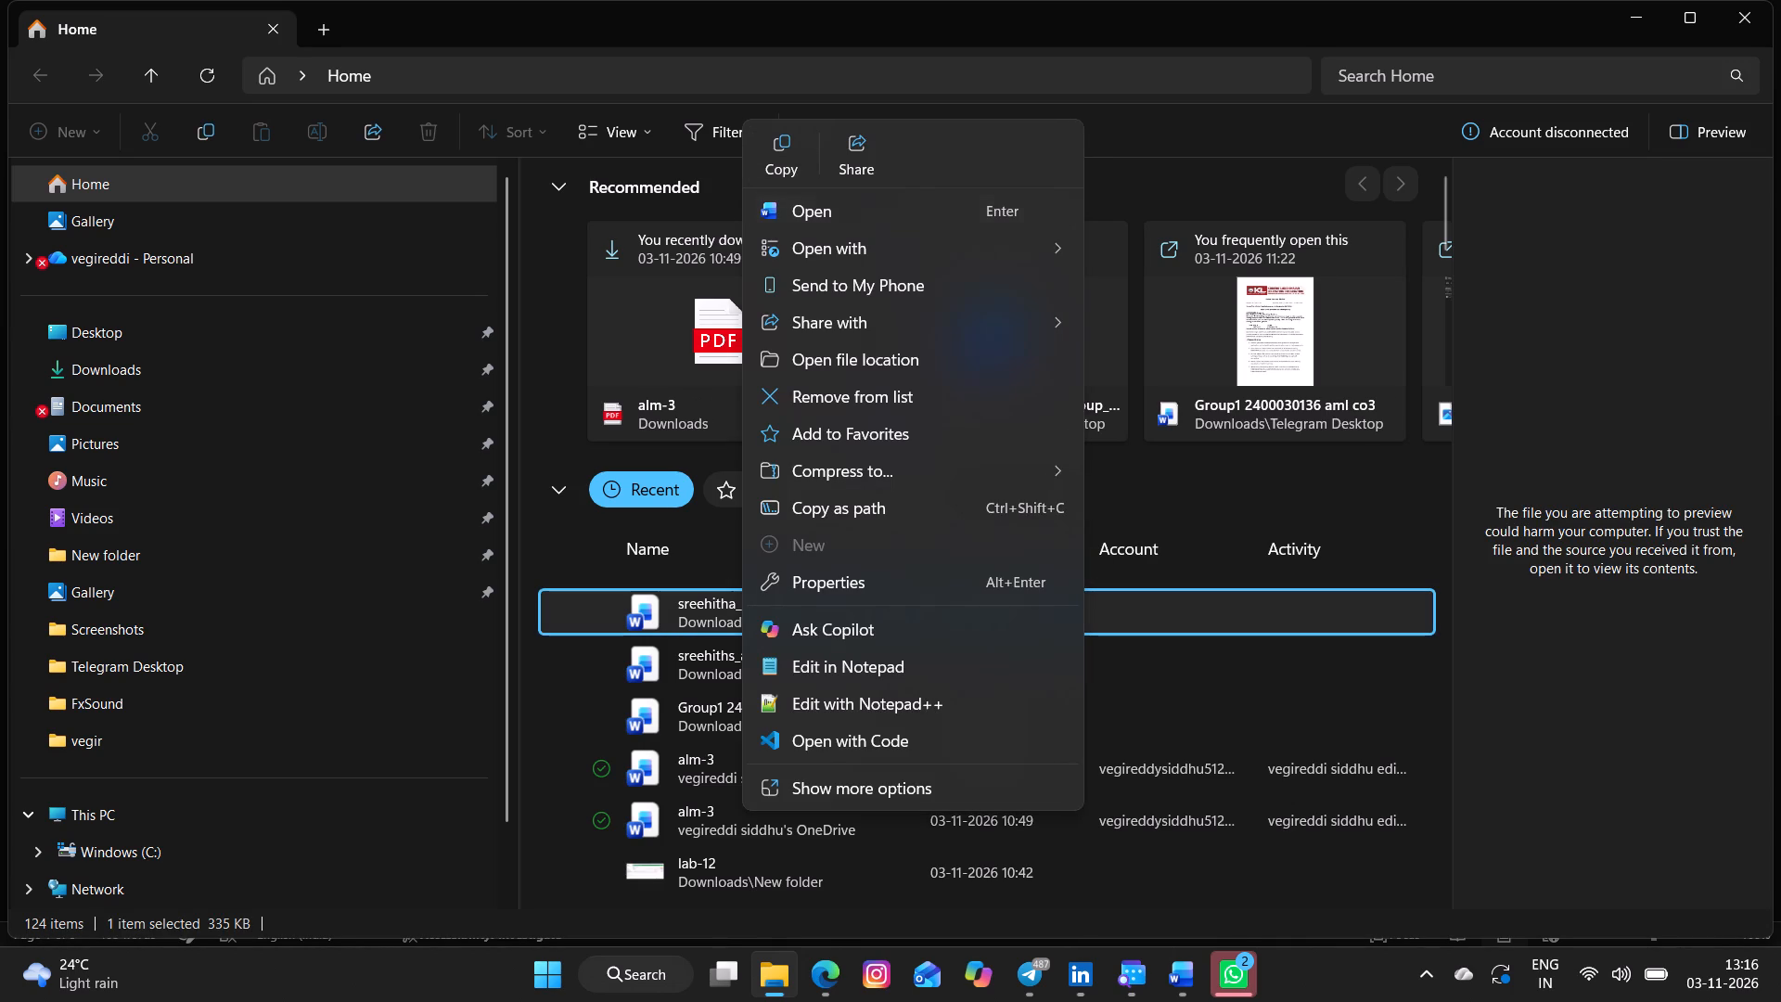
pyautogui.click(1177, 502)
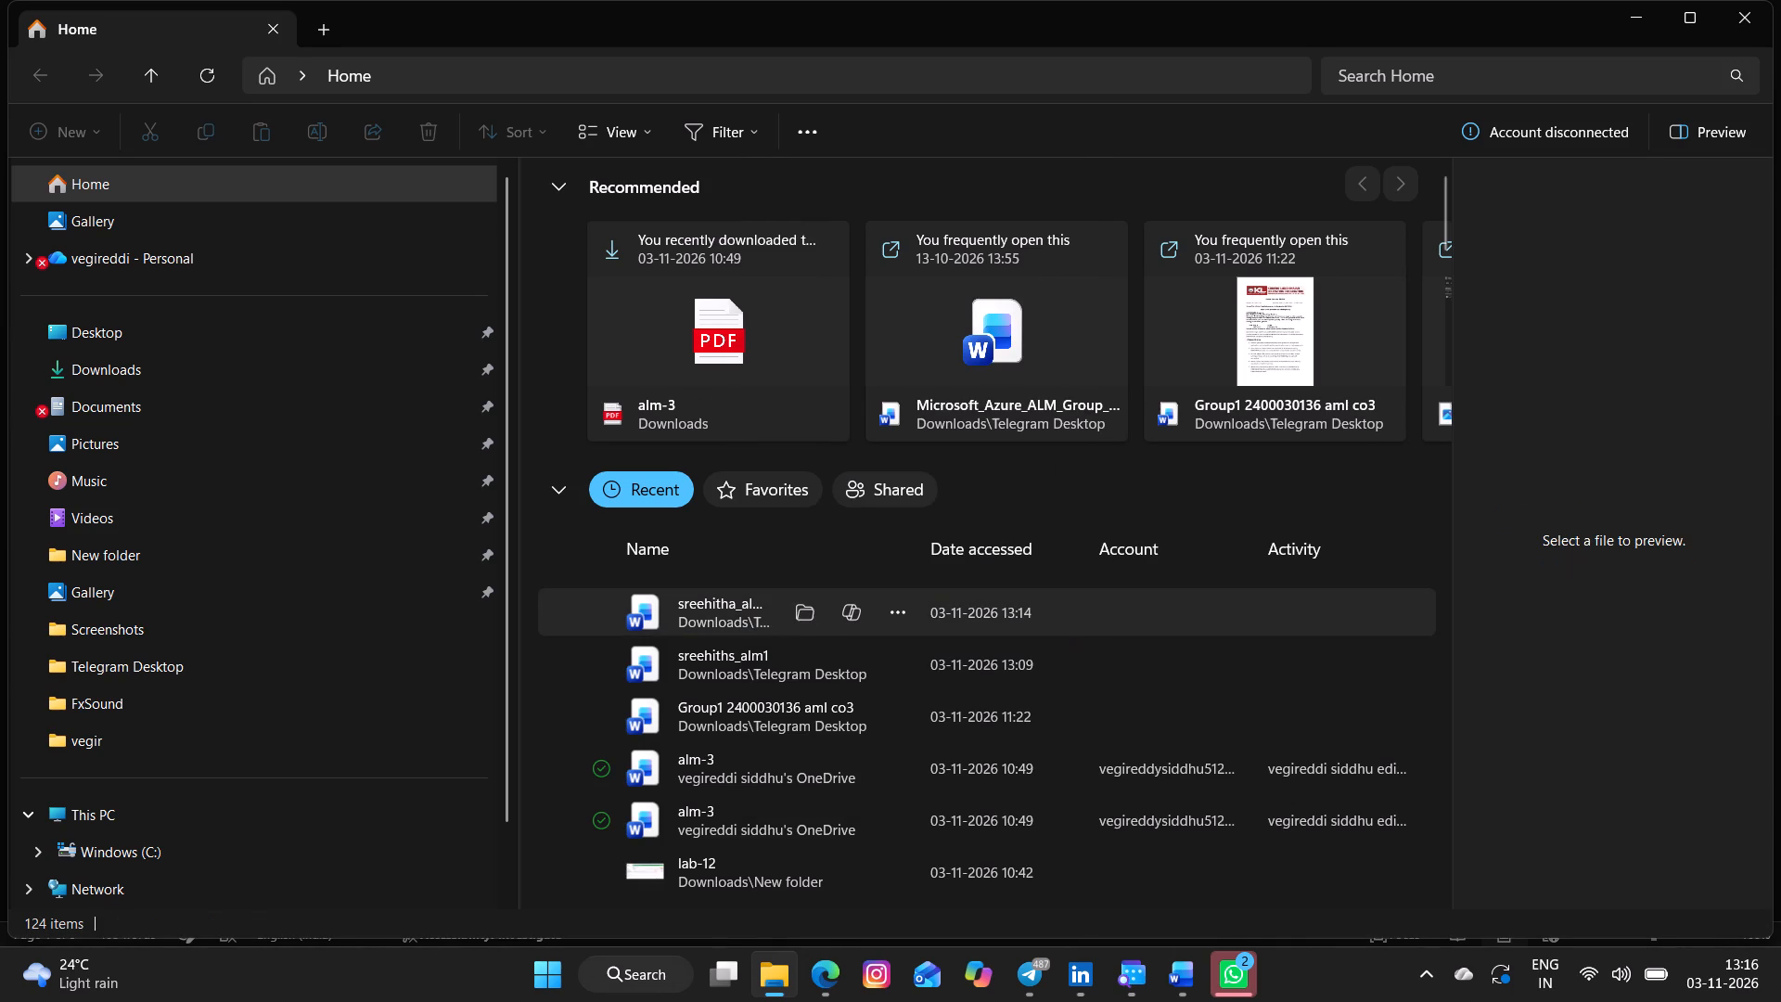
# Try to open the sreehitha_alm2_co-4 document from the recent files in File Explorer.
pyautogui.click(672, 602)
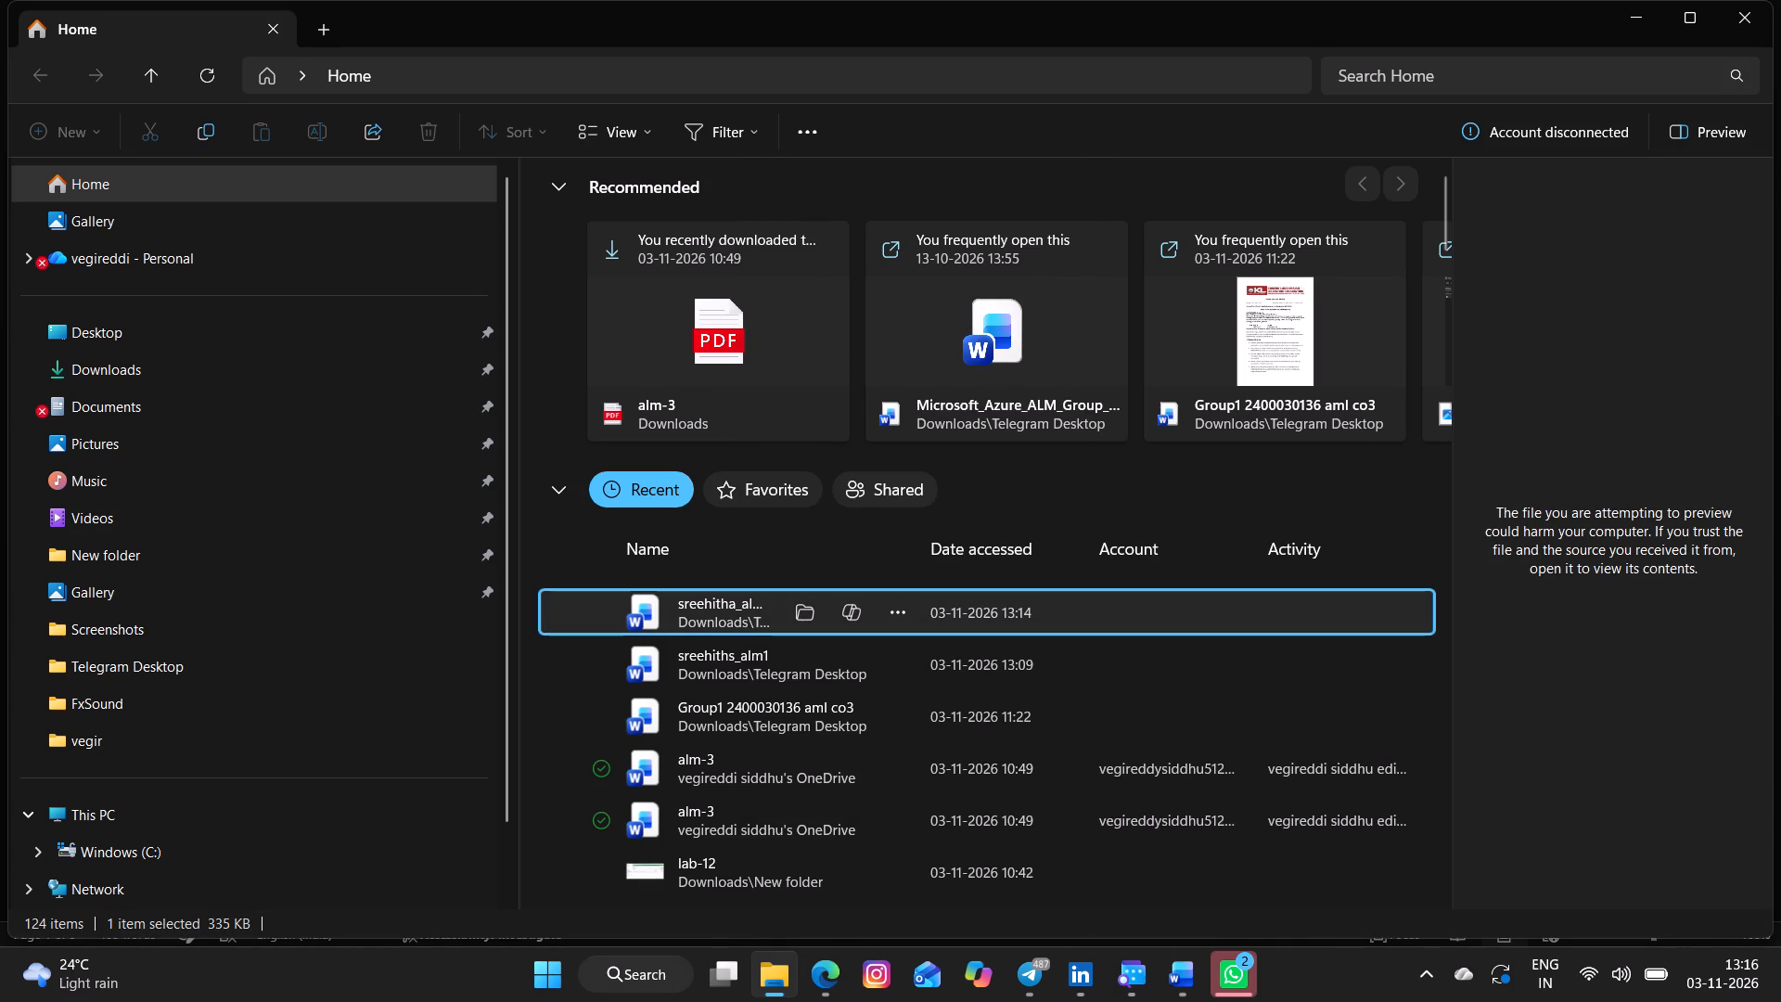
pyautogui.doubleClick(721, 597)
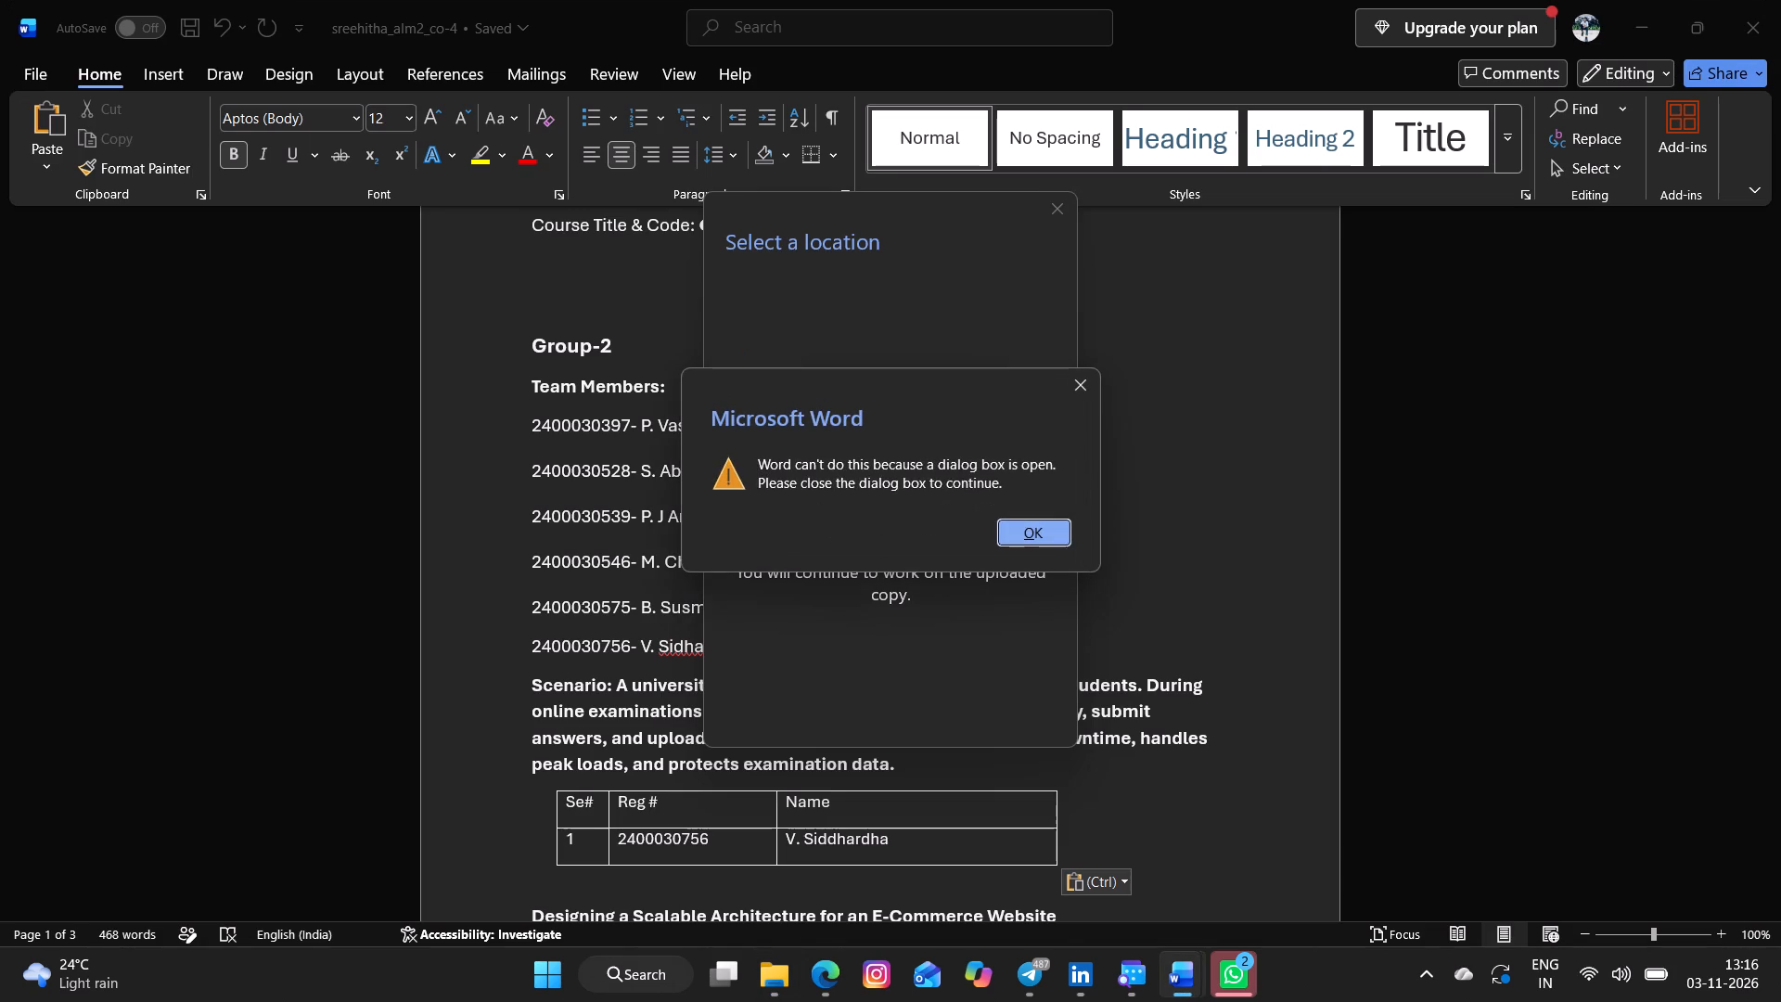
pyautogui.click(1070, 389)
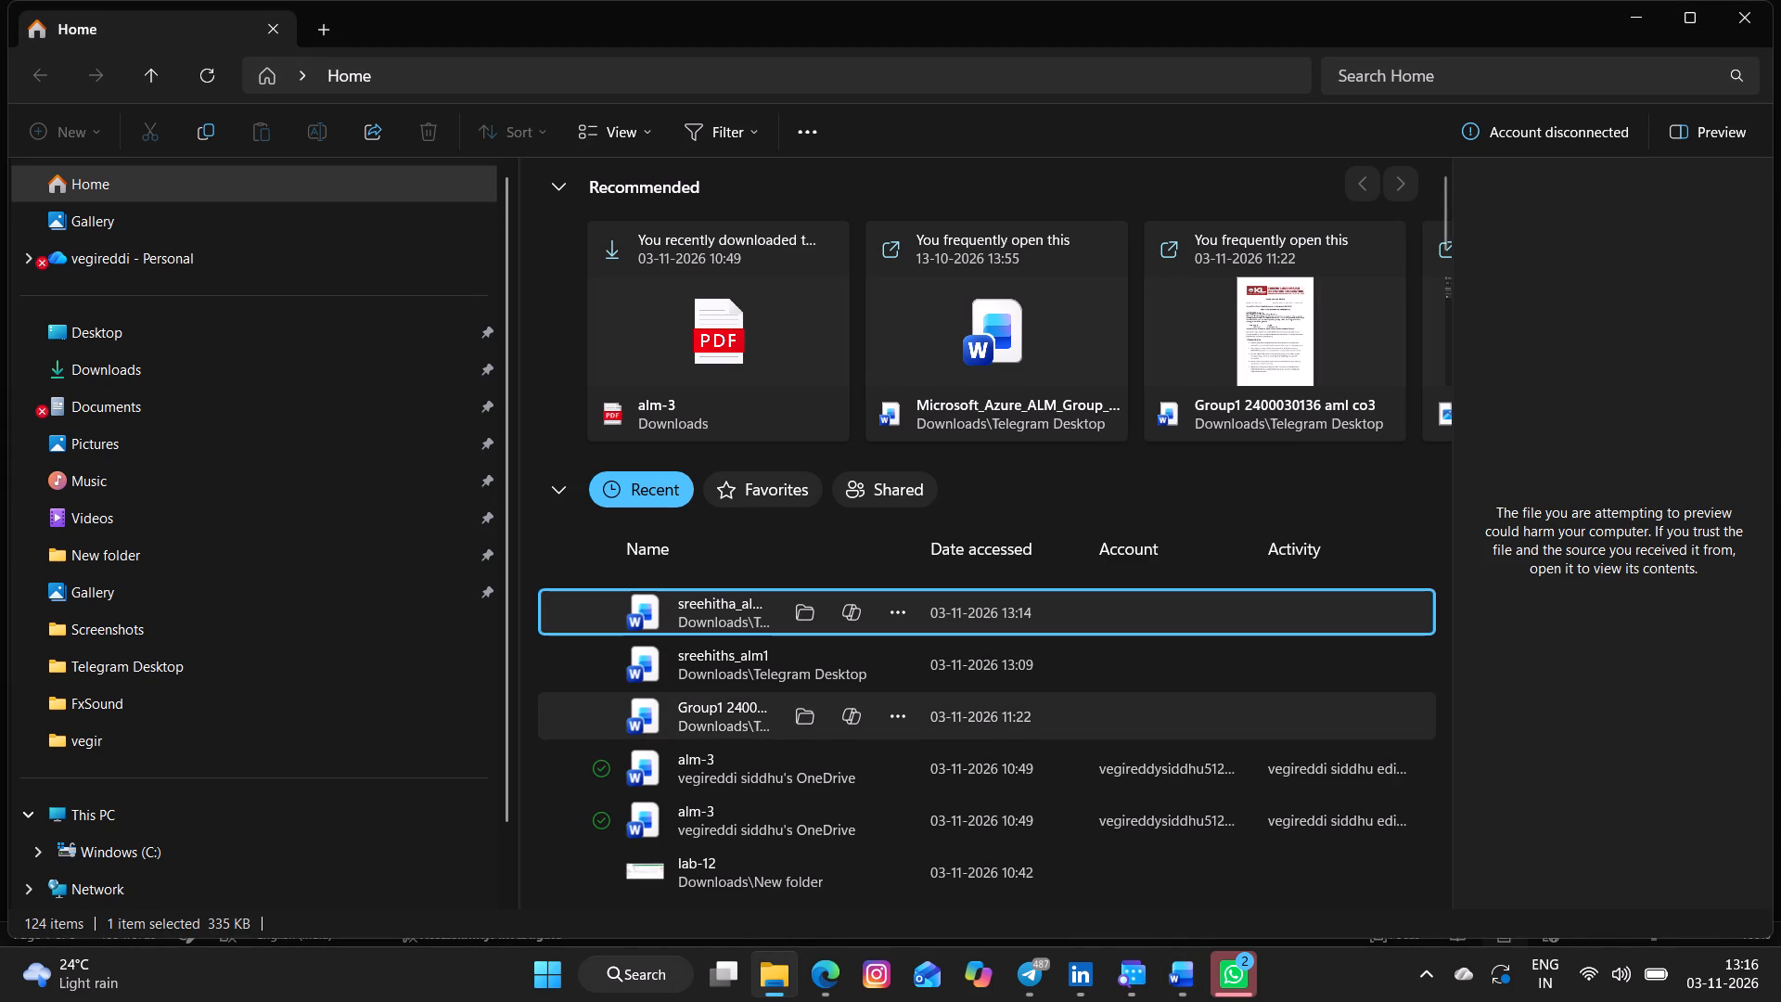
# In File Explorer, check the available file actions for sreehiths_alm1 among the recent files.
pyautogui.rightClick(750, 655)
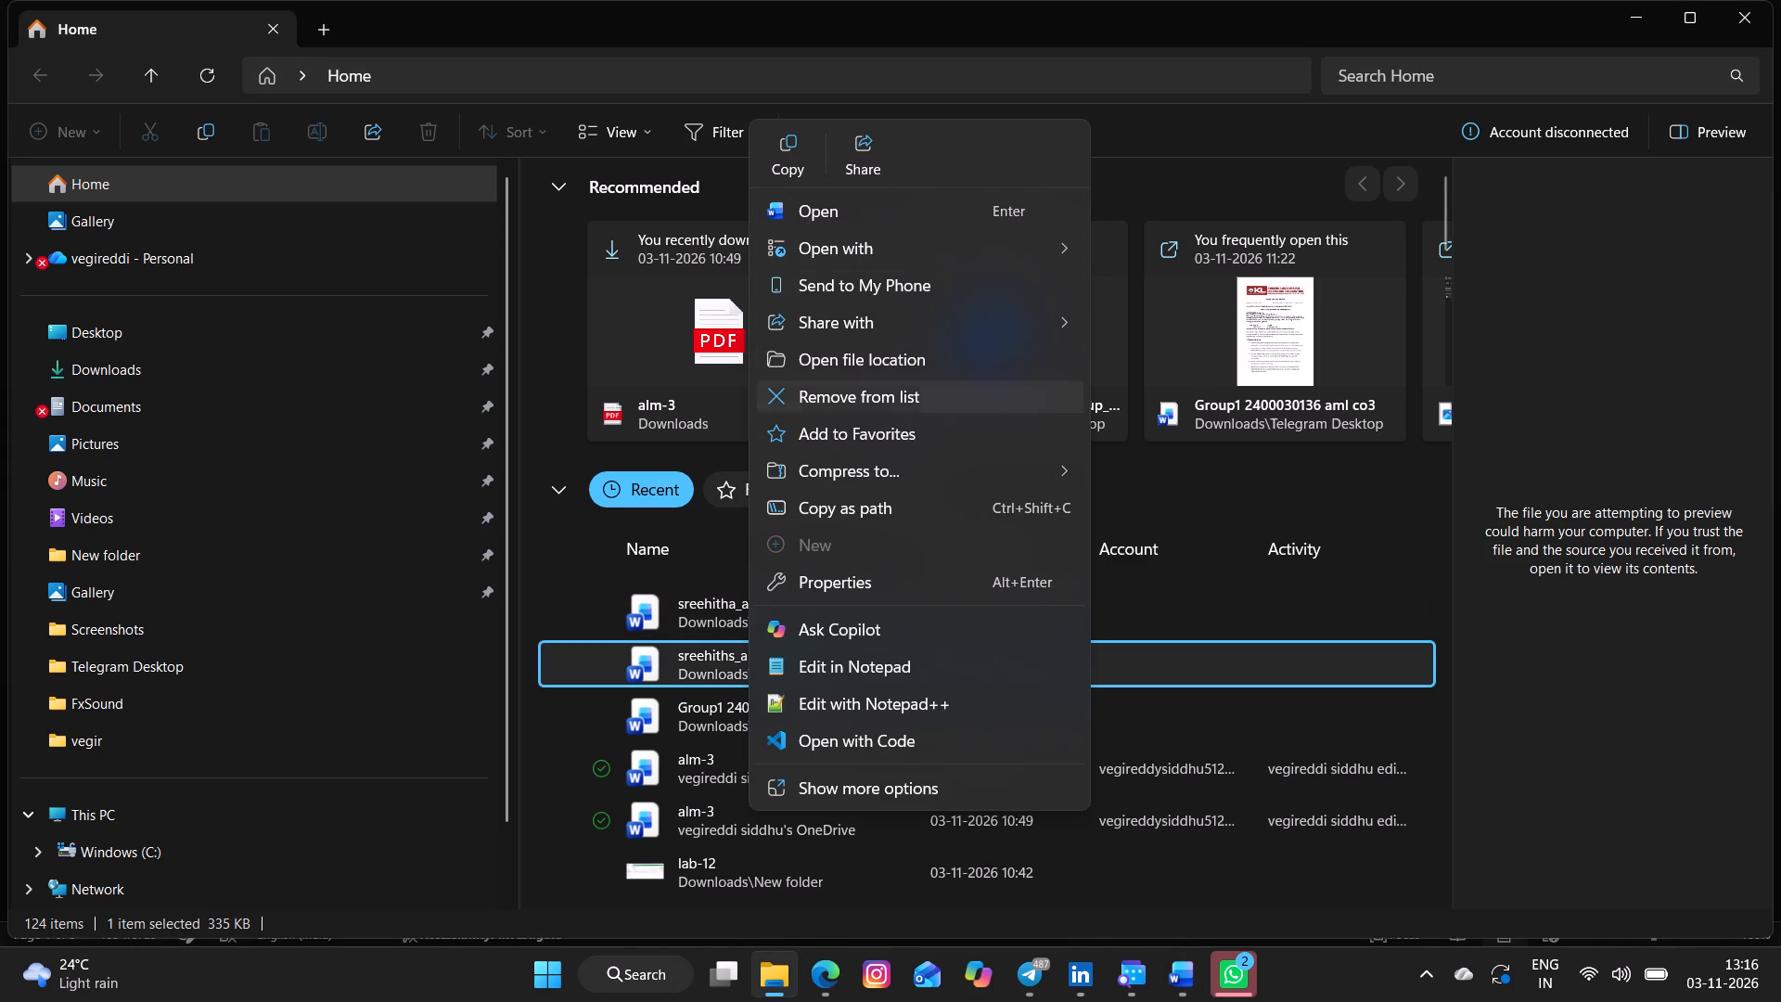
pyautogui.click(1245, 703)
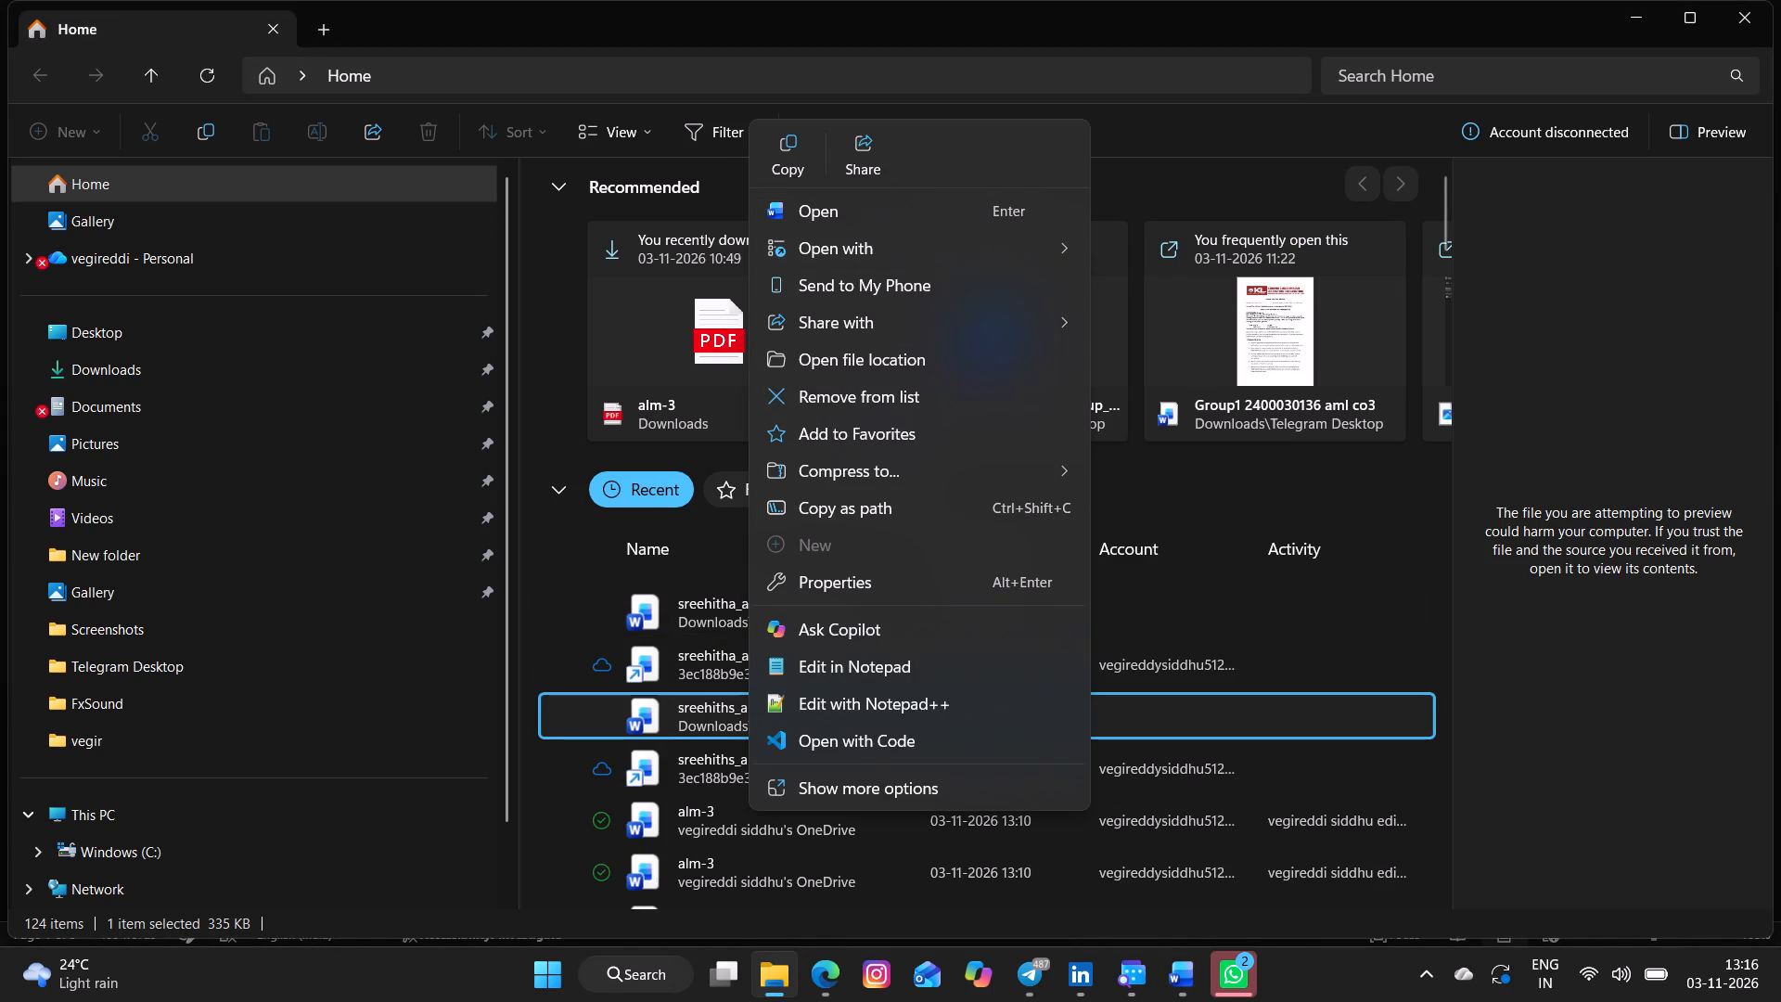
pyautogui.click(898, 720)
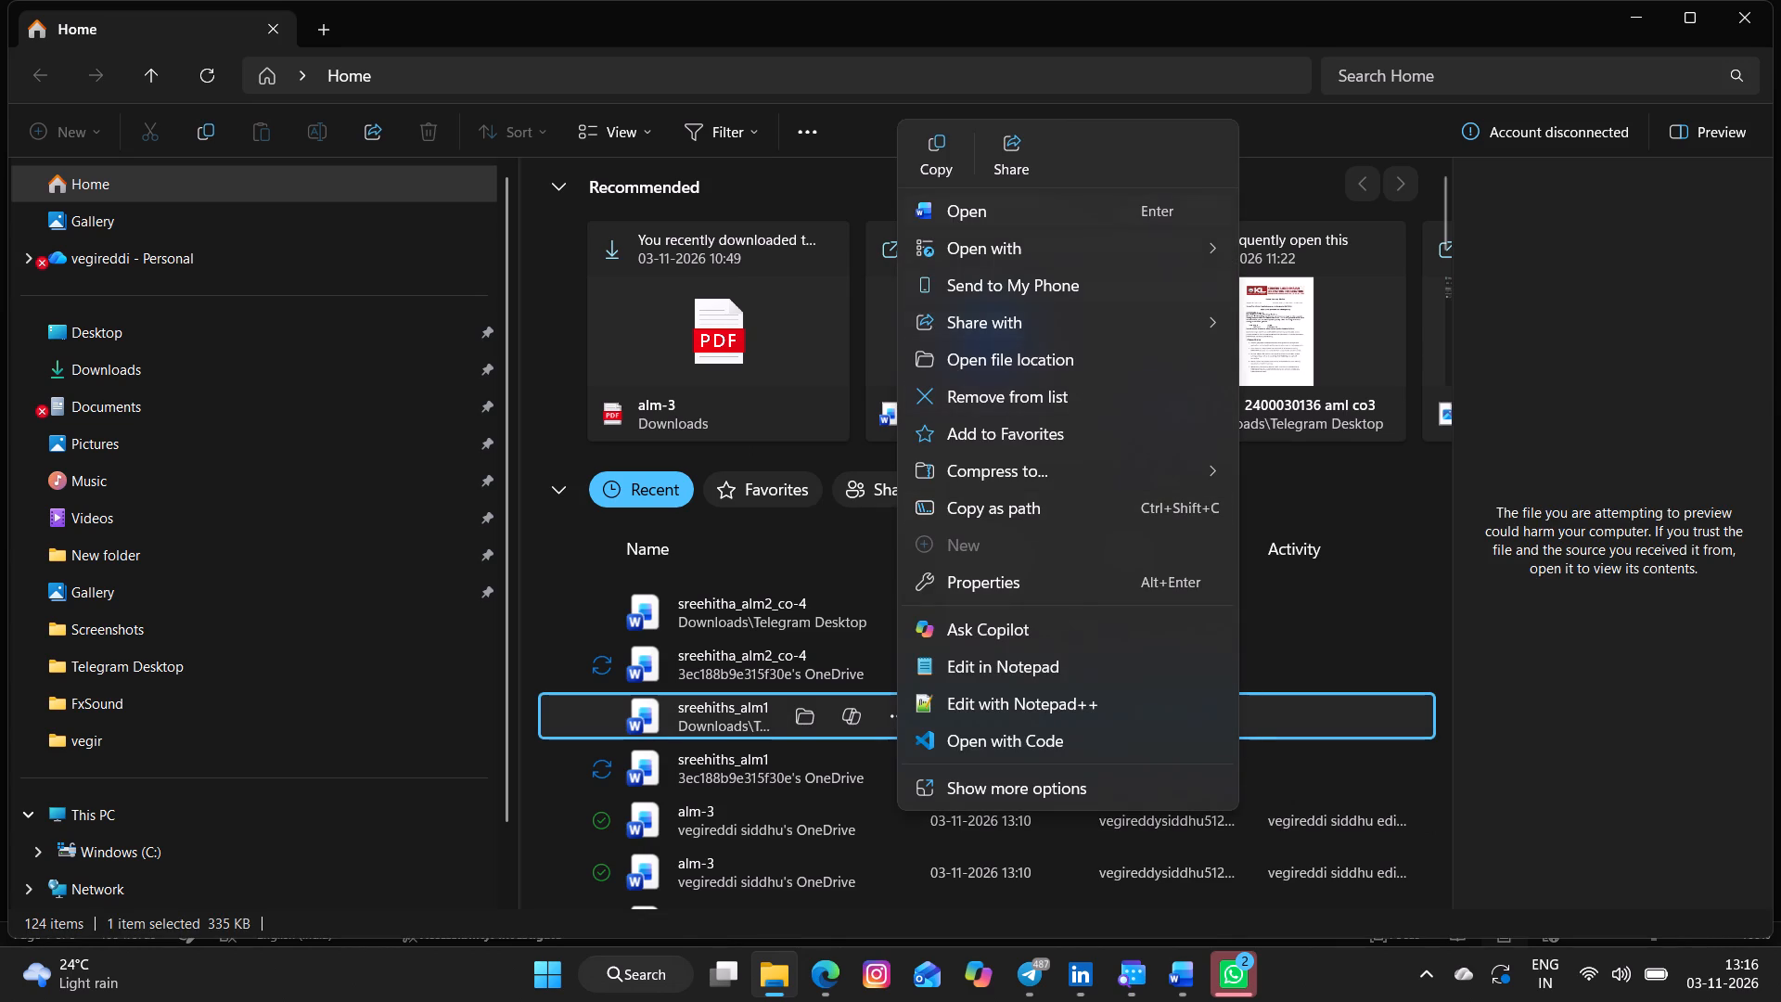
pyautogui.click(1513, 702)
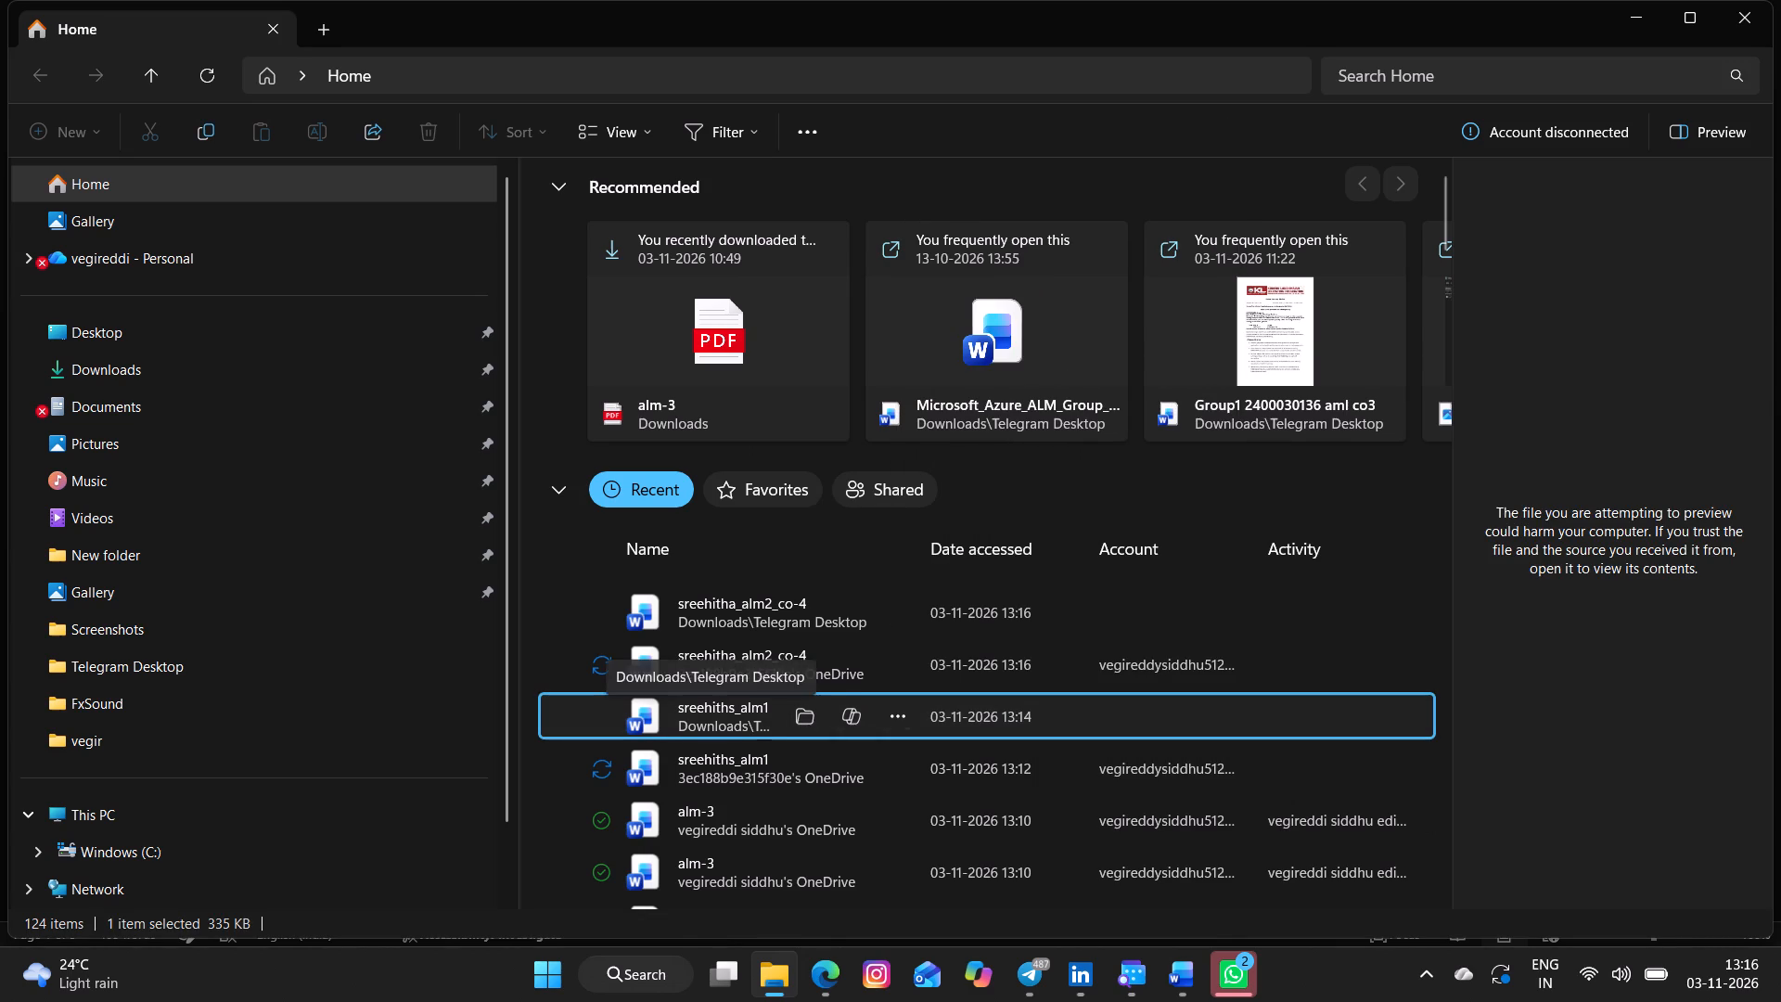
pyautogui.rightClick(763, 703)
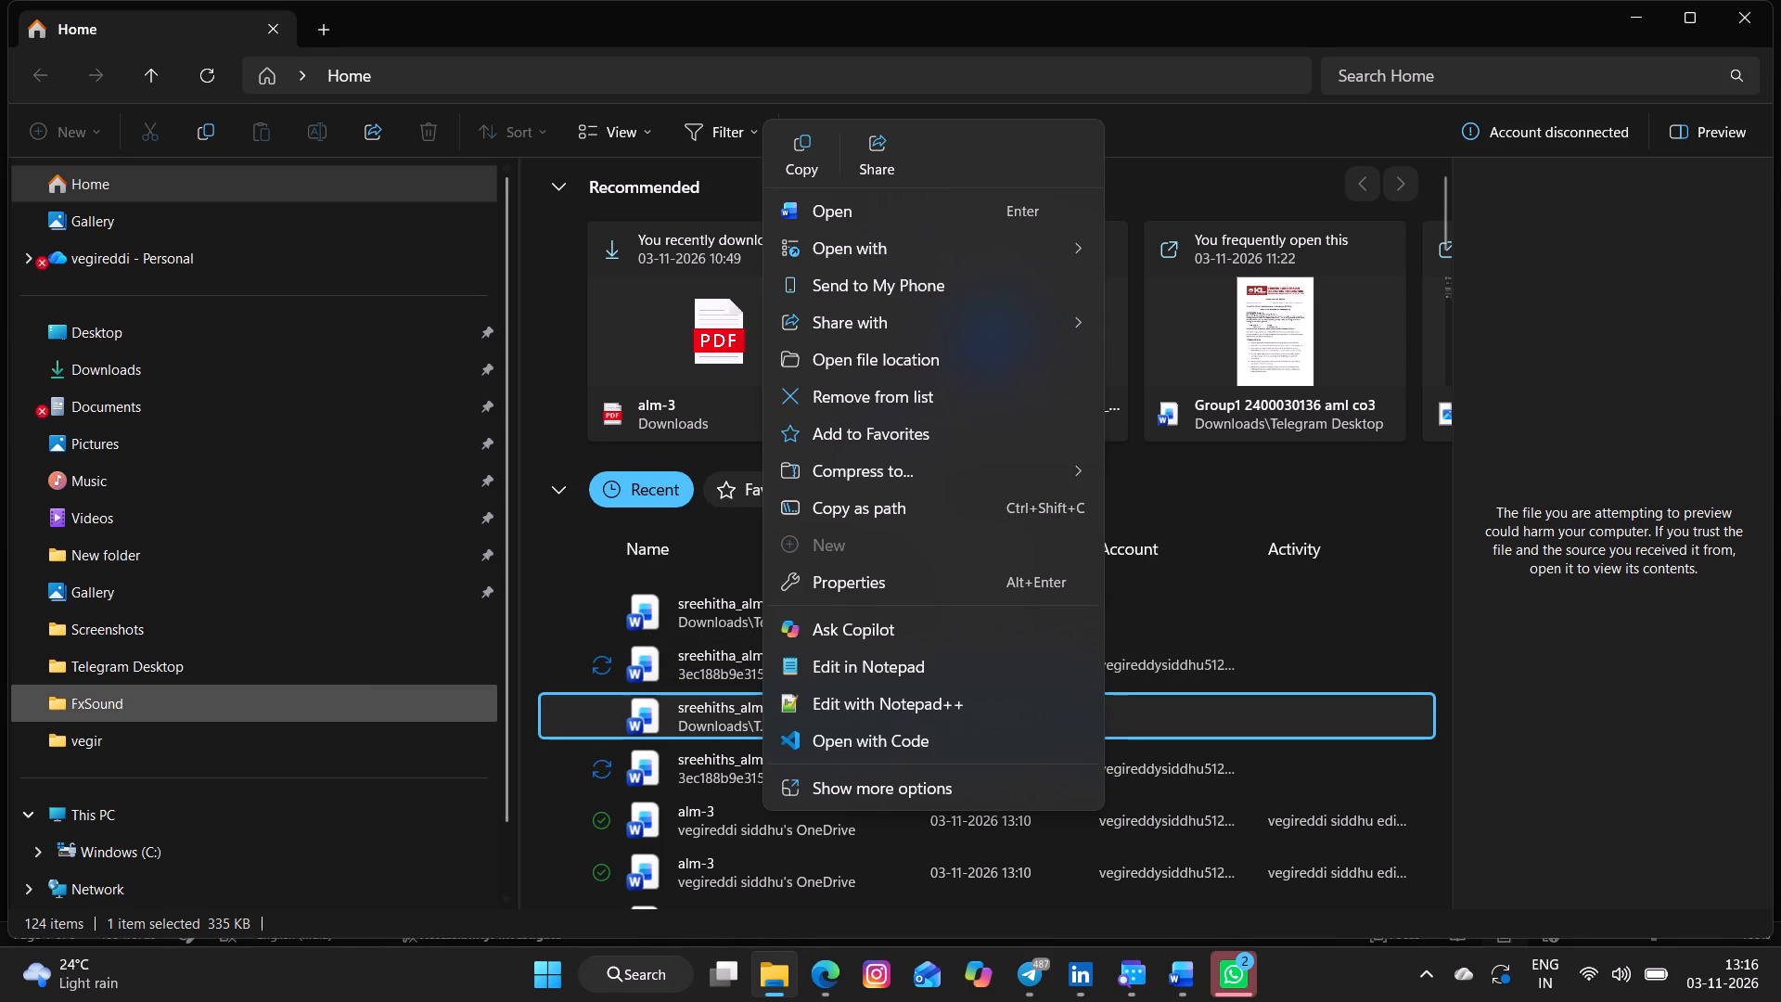
# Browse the Desktop and Downloads folders, and open the OneDrive Documents folder holding the uploaded ALM documents.
pyautogui.moveTo(458, 697); pyautogui.dragTo(325, 508)
pyautogui.scroll(-2, 325, 508)
pyautogui.click(278, 340)
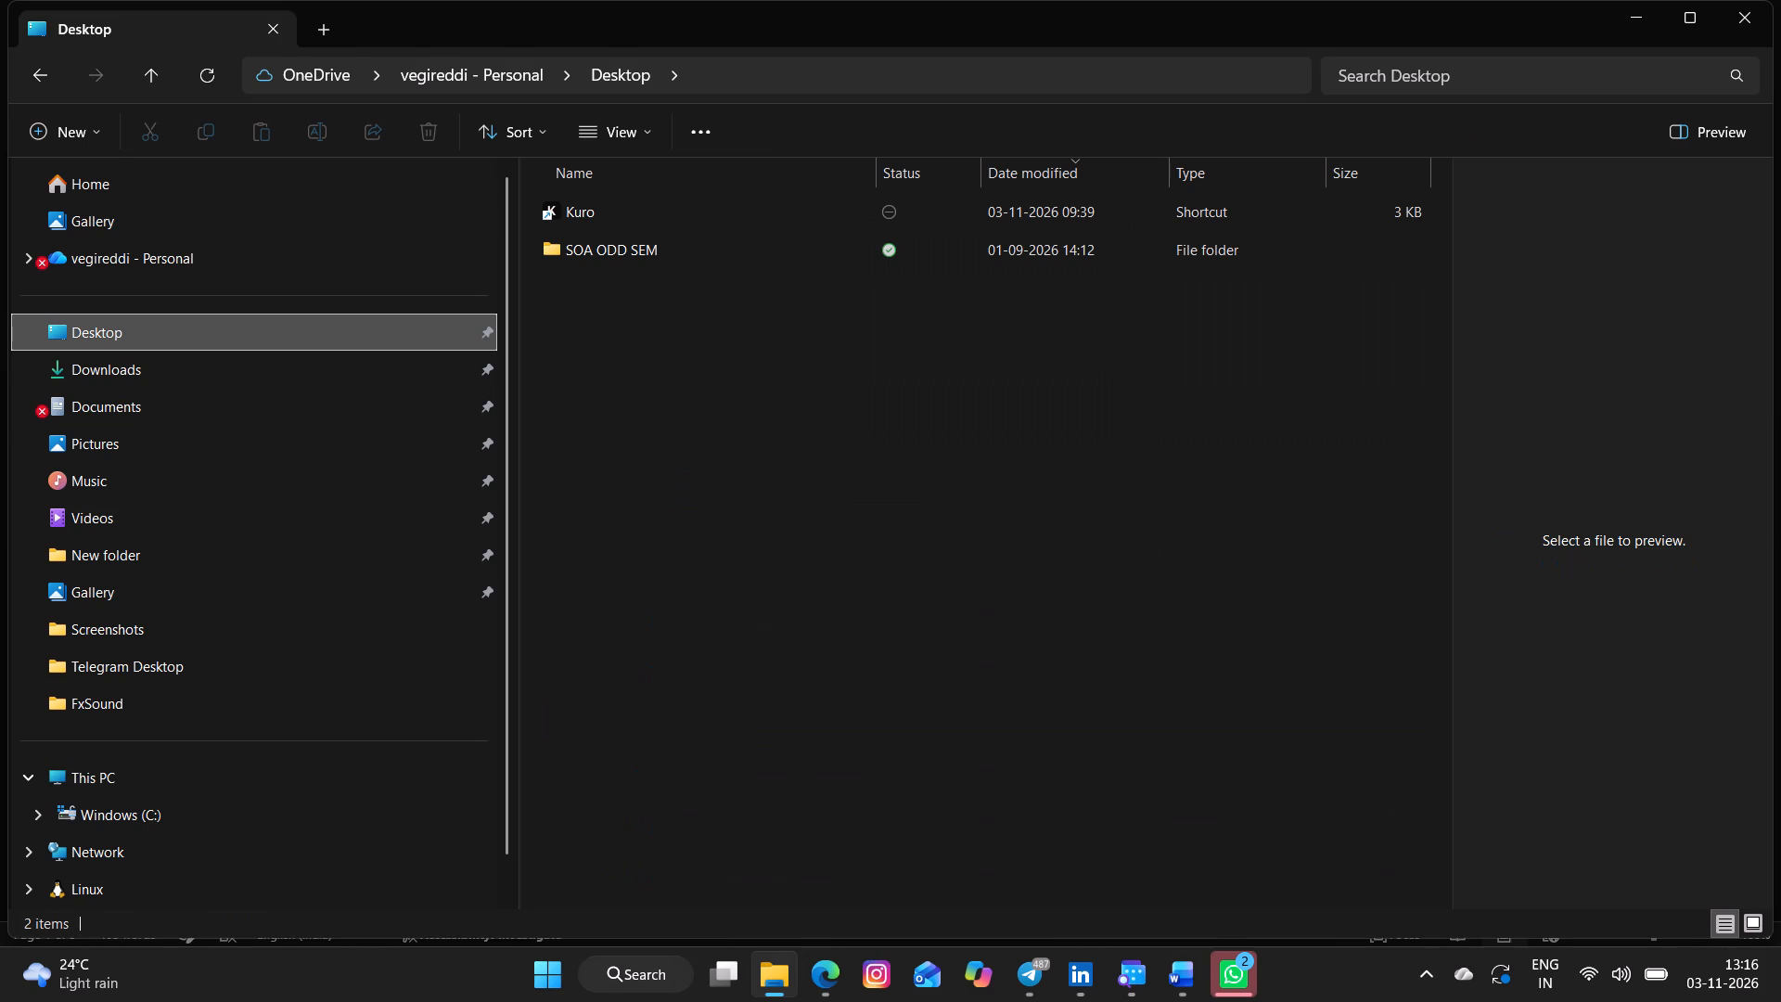
pyautogui.click(278, 340)
pyautogui.click(266, 370)
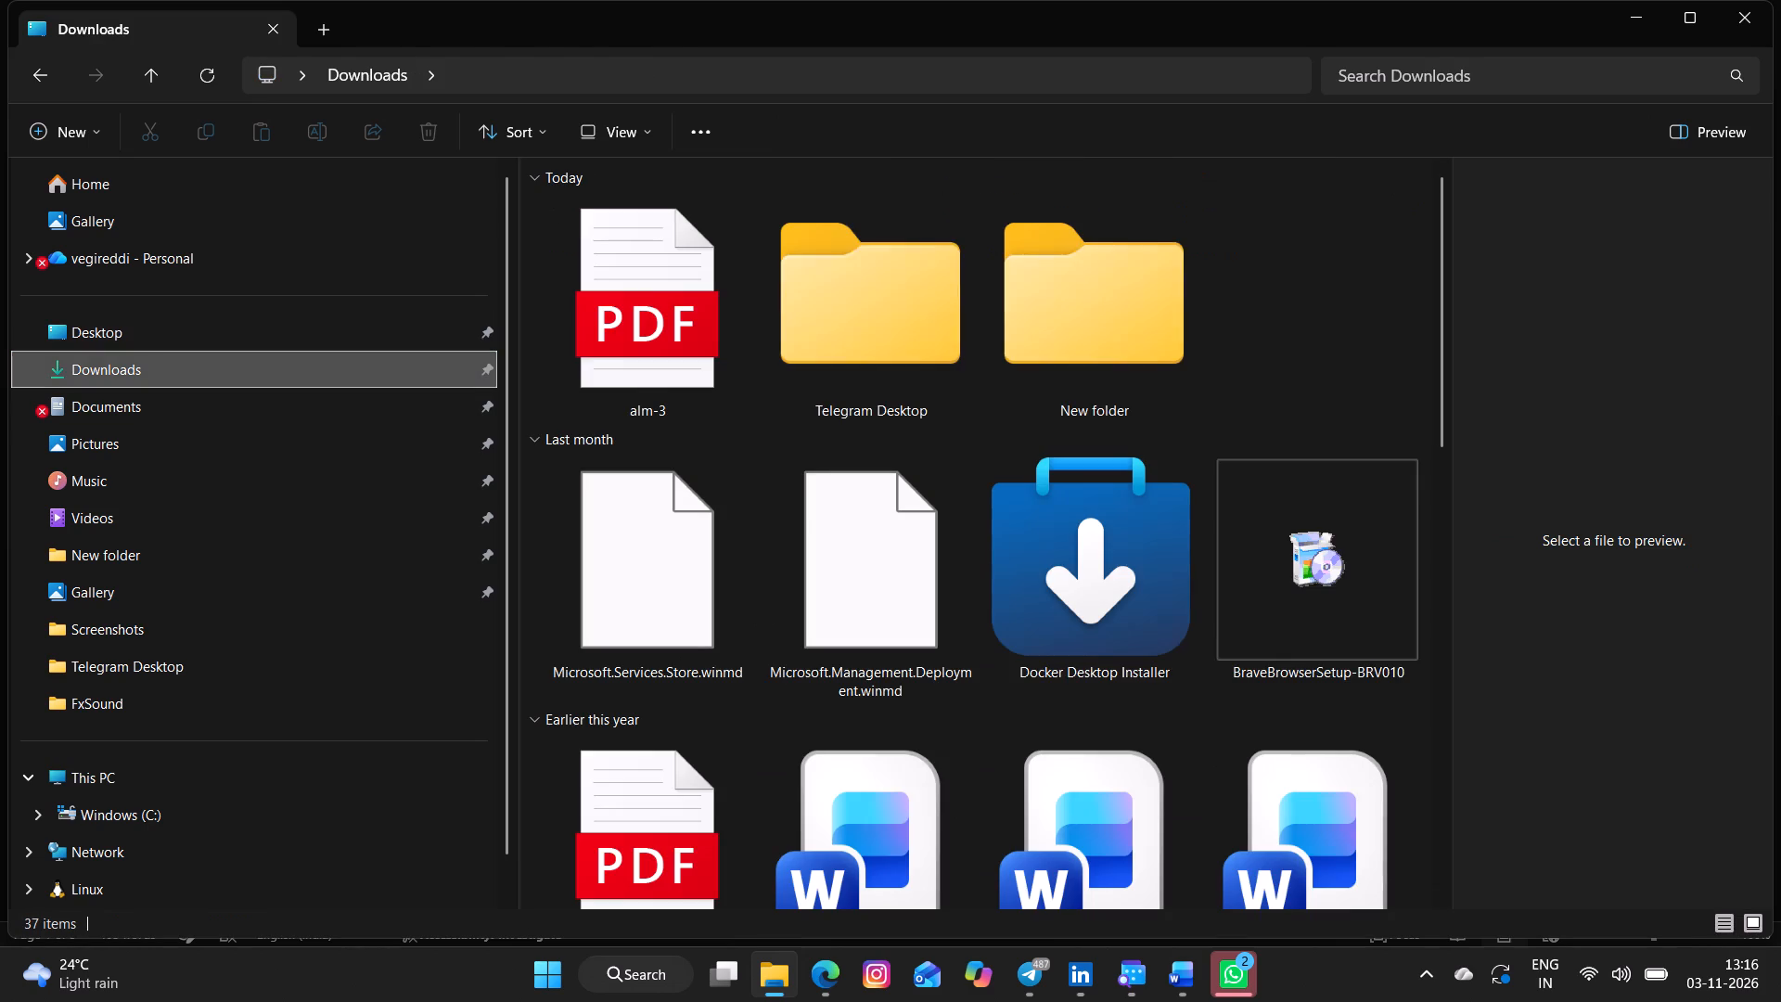
pyautogui.click(281, 412)
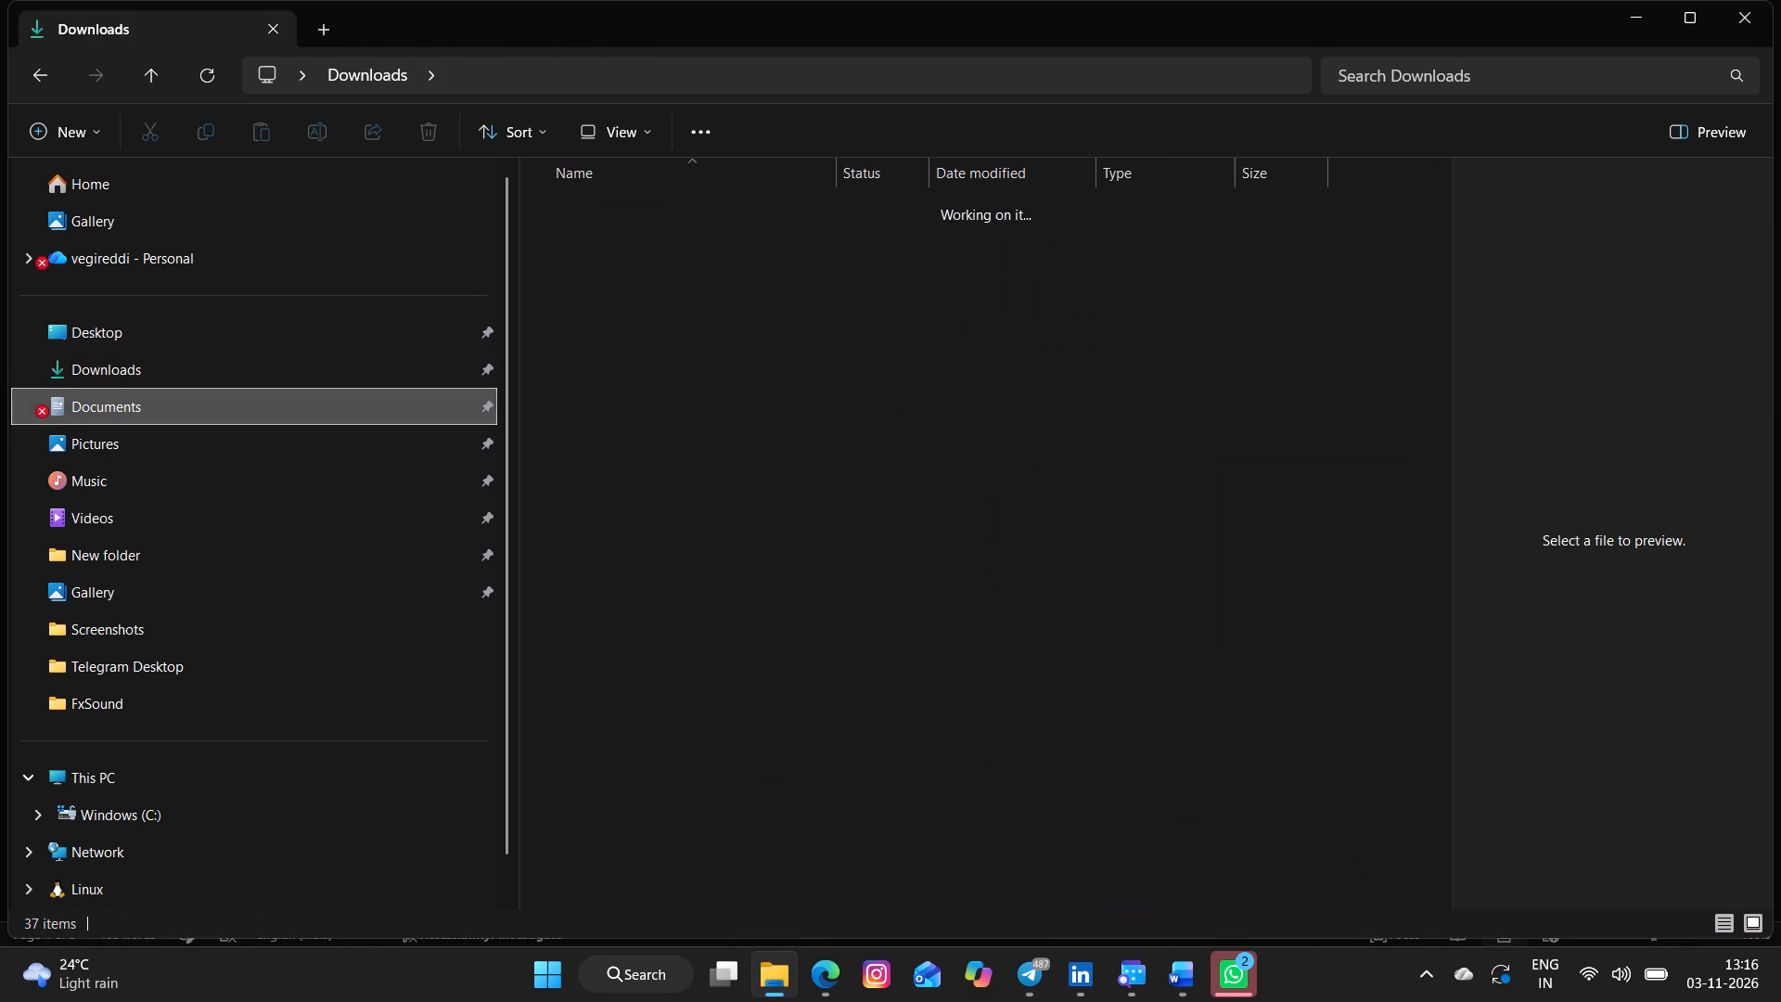
pyautogui.click(281, 412)
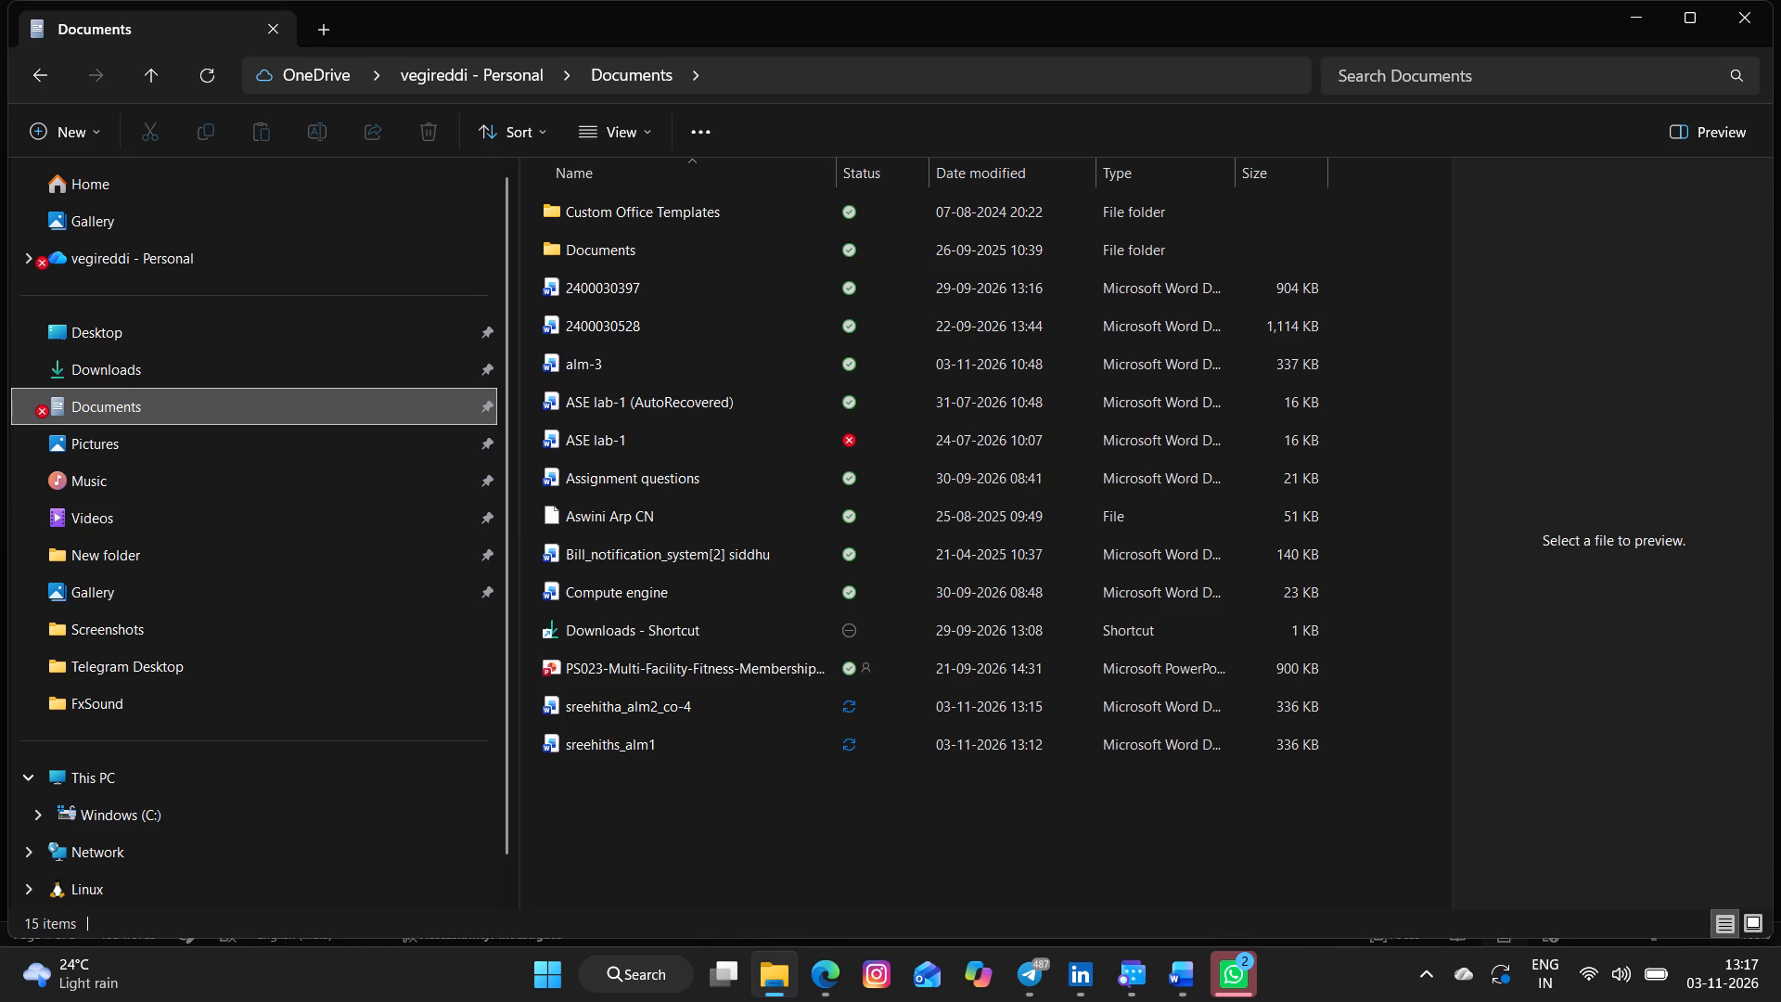
# Rename sreehitha_alm2_co-4 in the OneDrive Documents folder as co4-alm2, closing the document in Word to release the file.
pyautogui.click(647, 709)
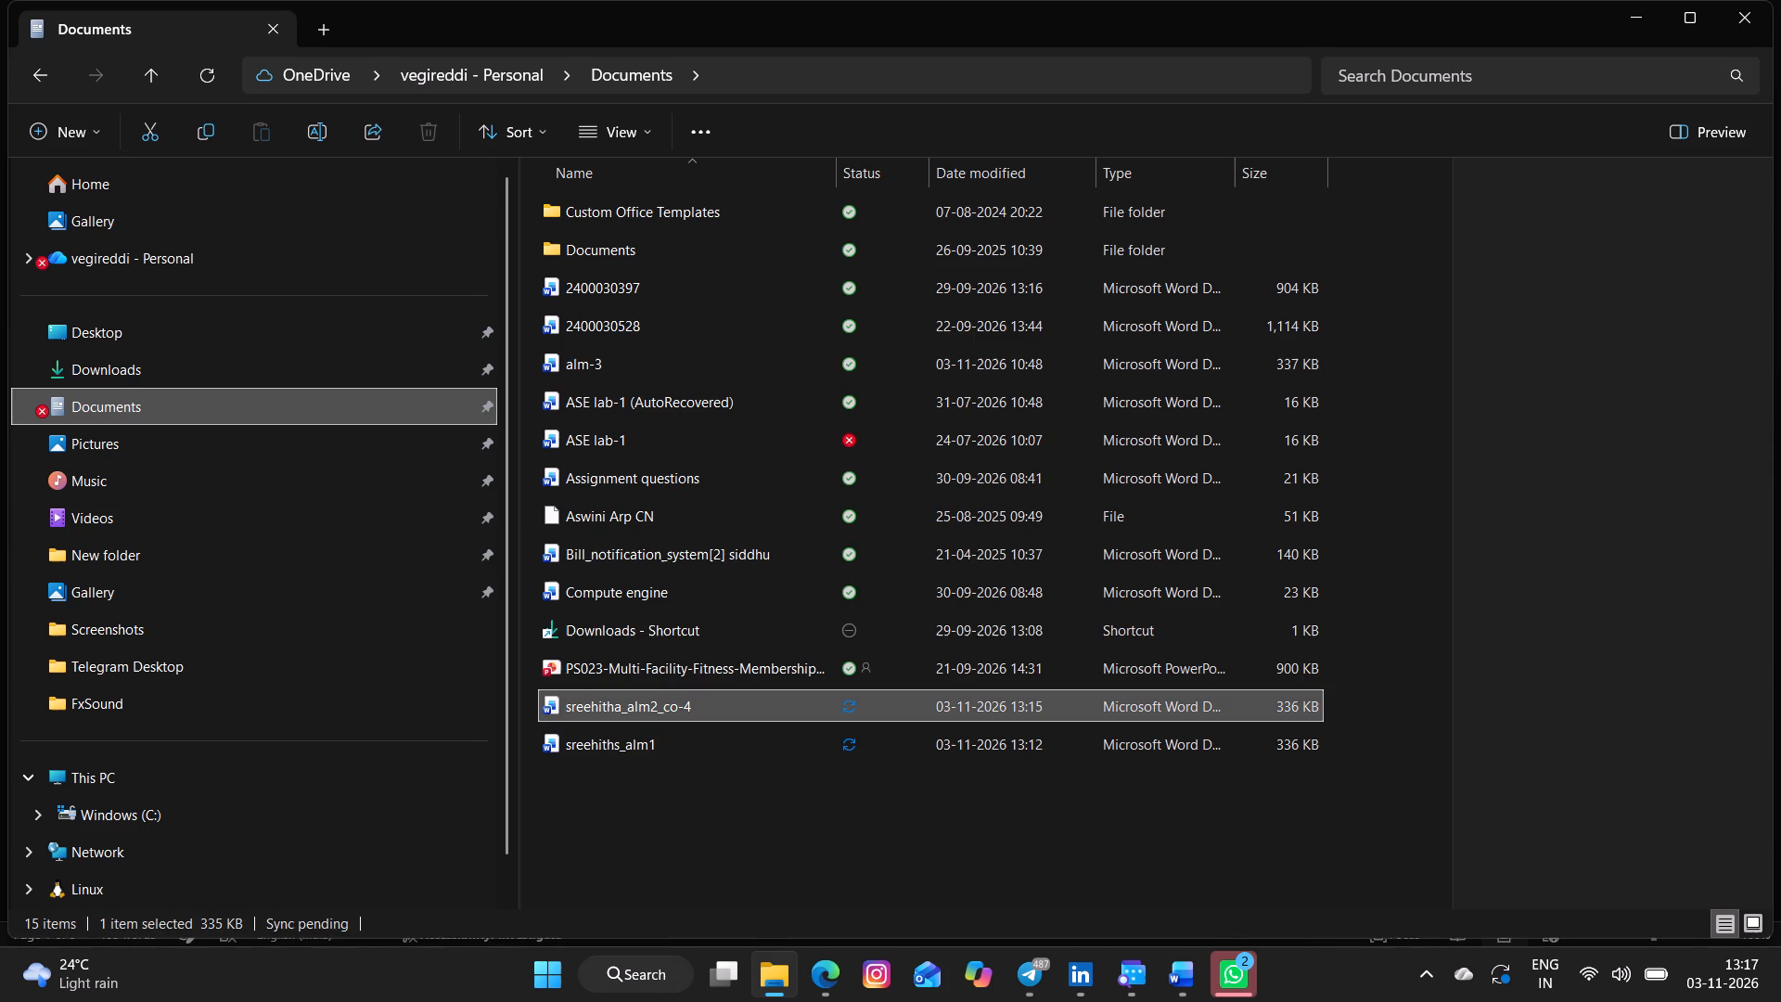
pyautogui.click(714, 135)
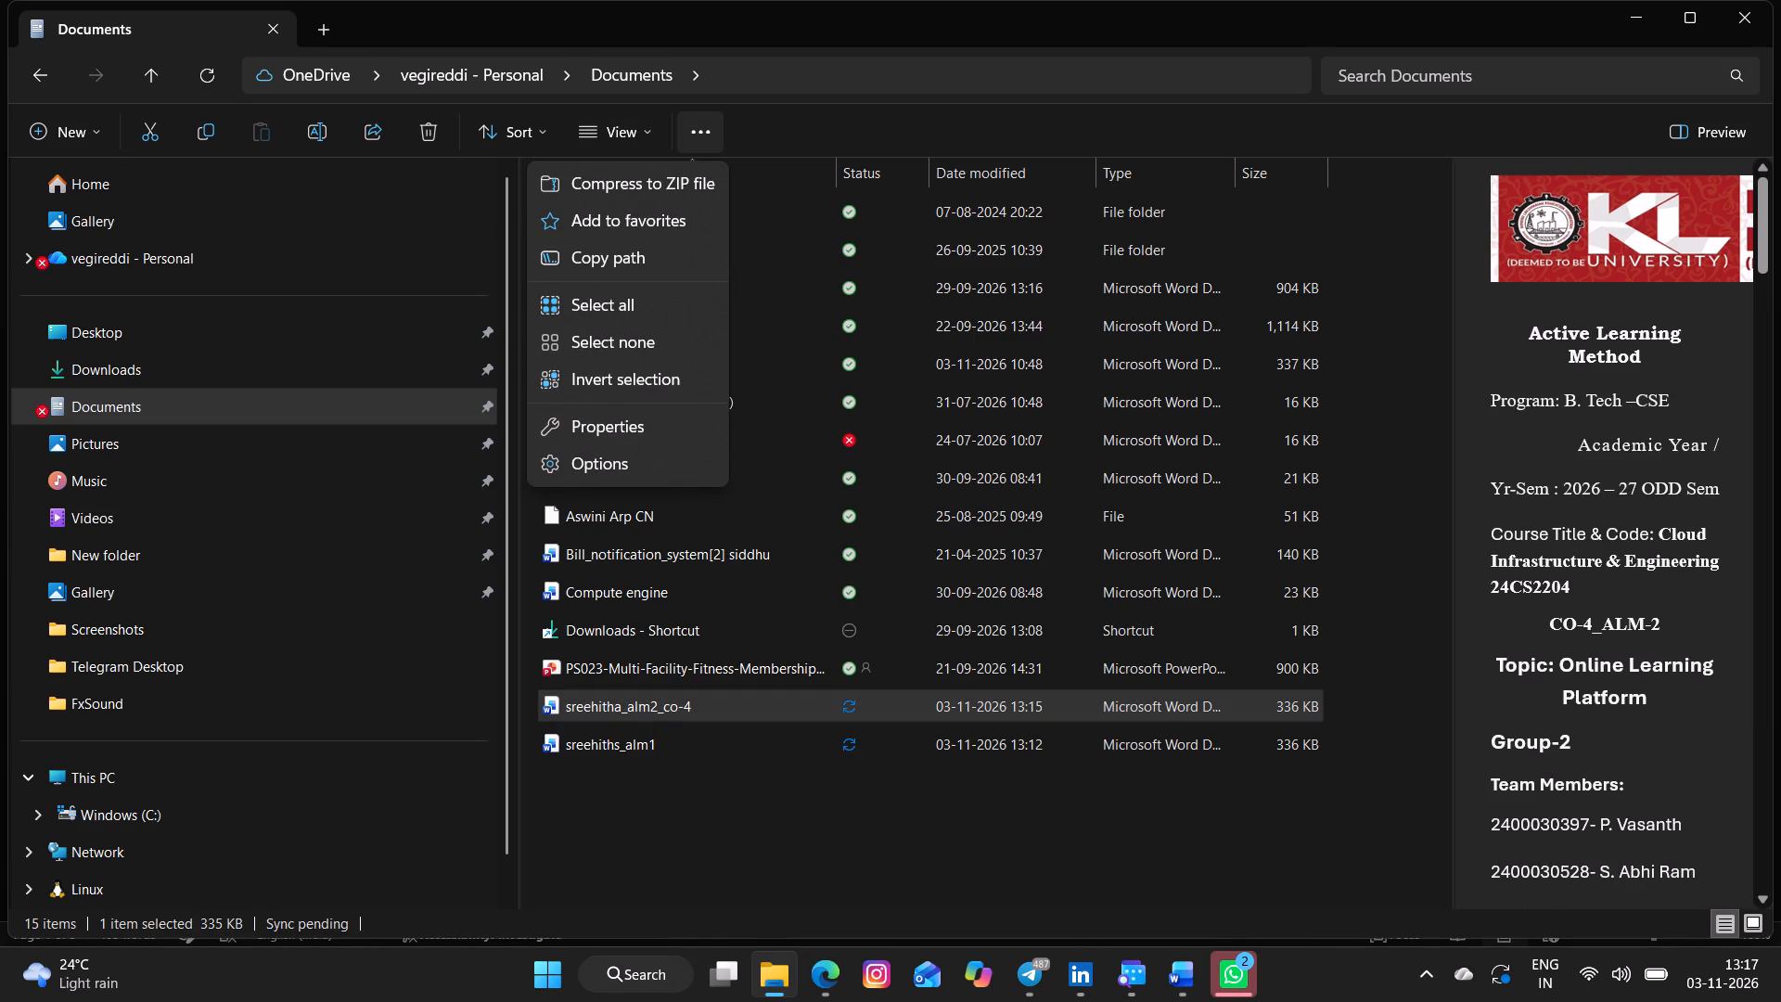
pyautogui.click(612, 703)
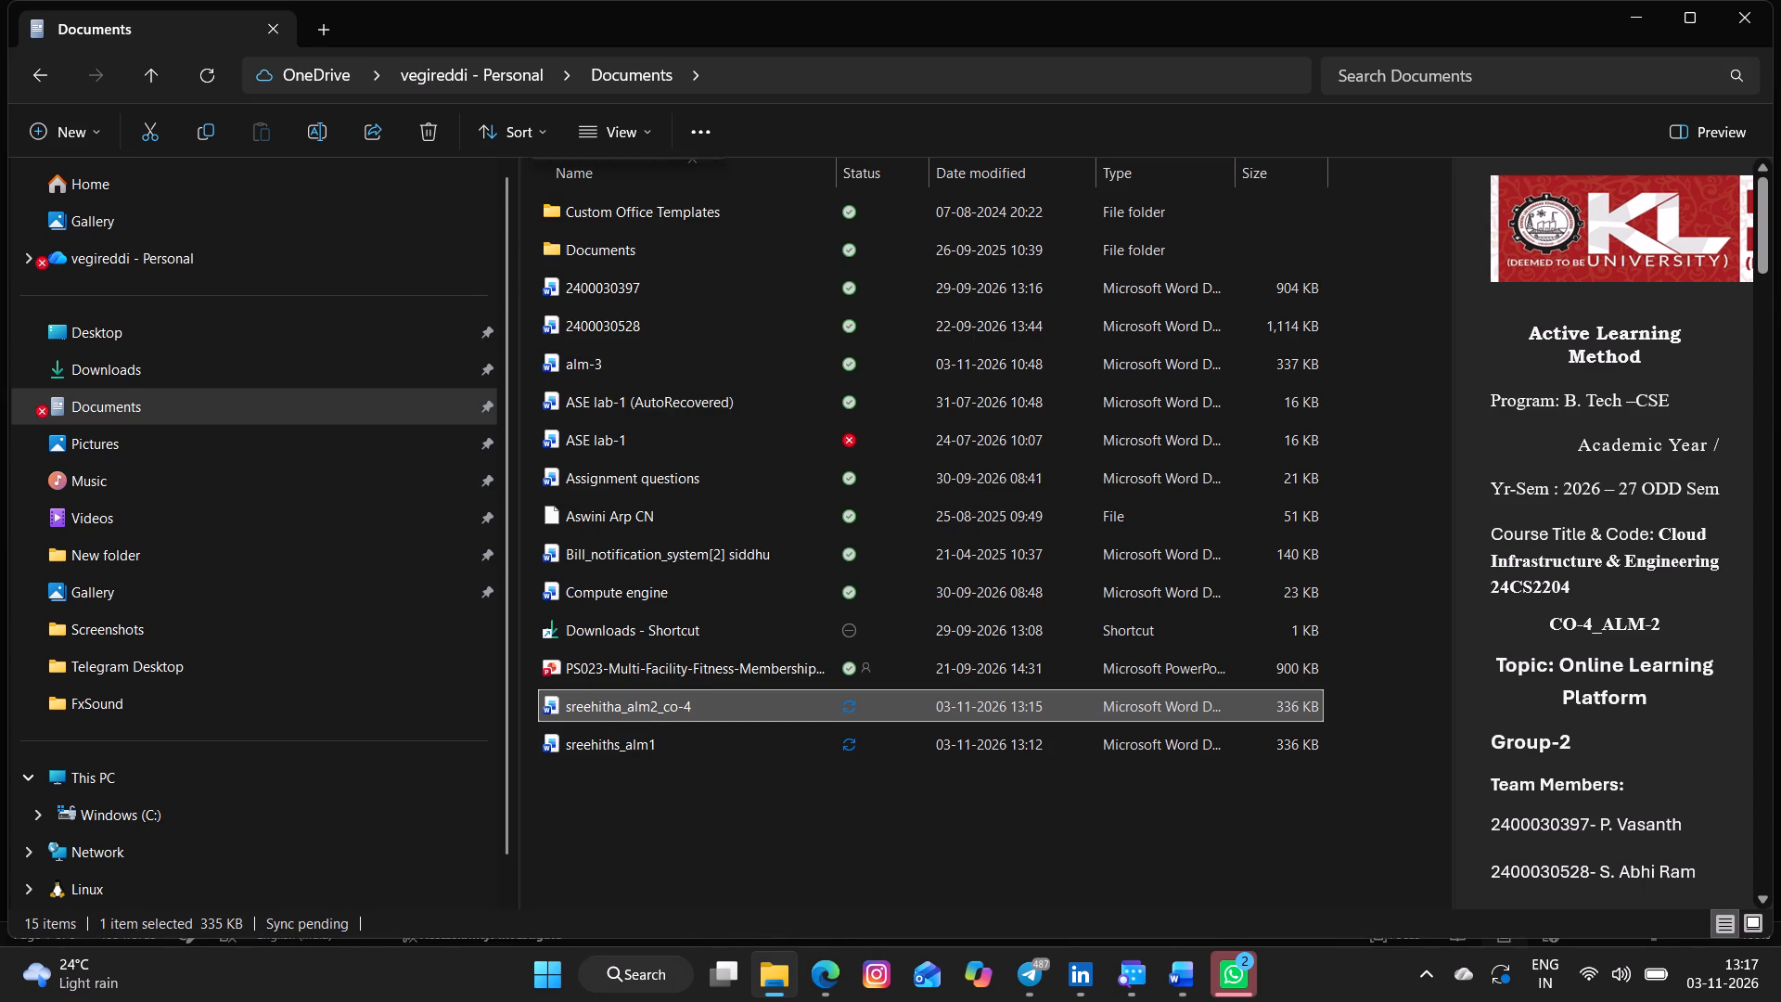
pyautogui.click(612, 703)
pyautogui.press('BackSpace')
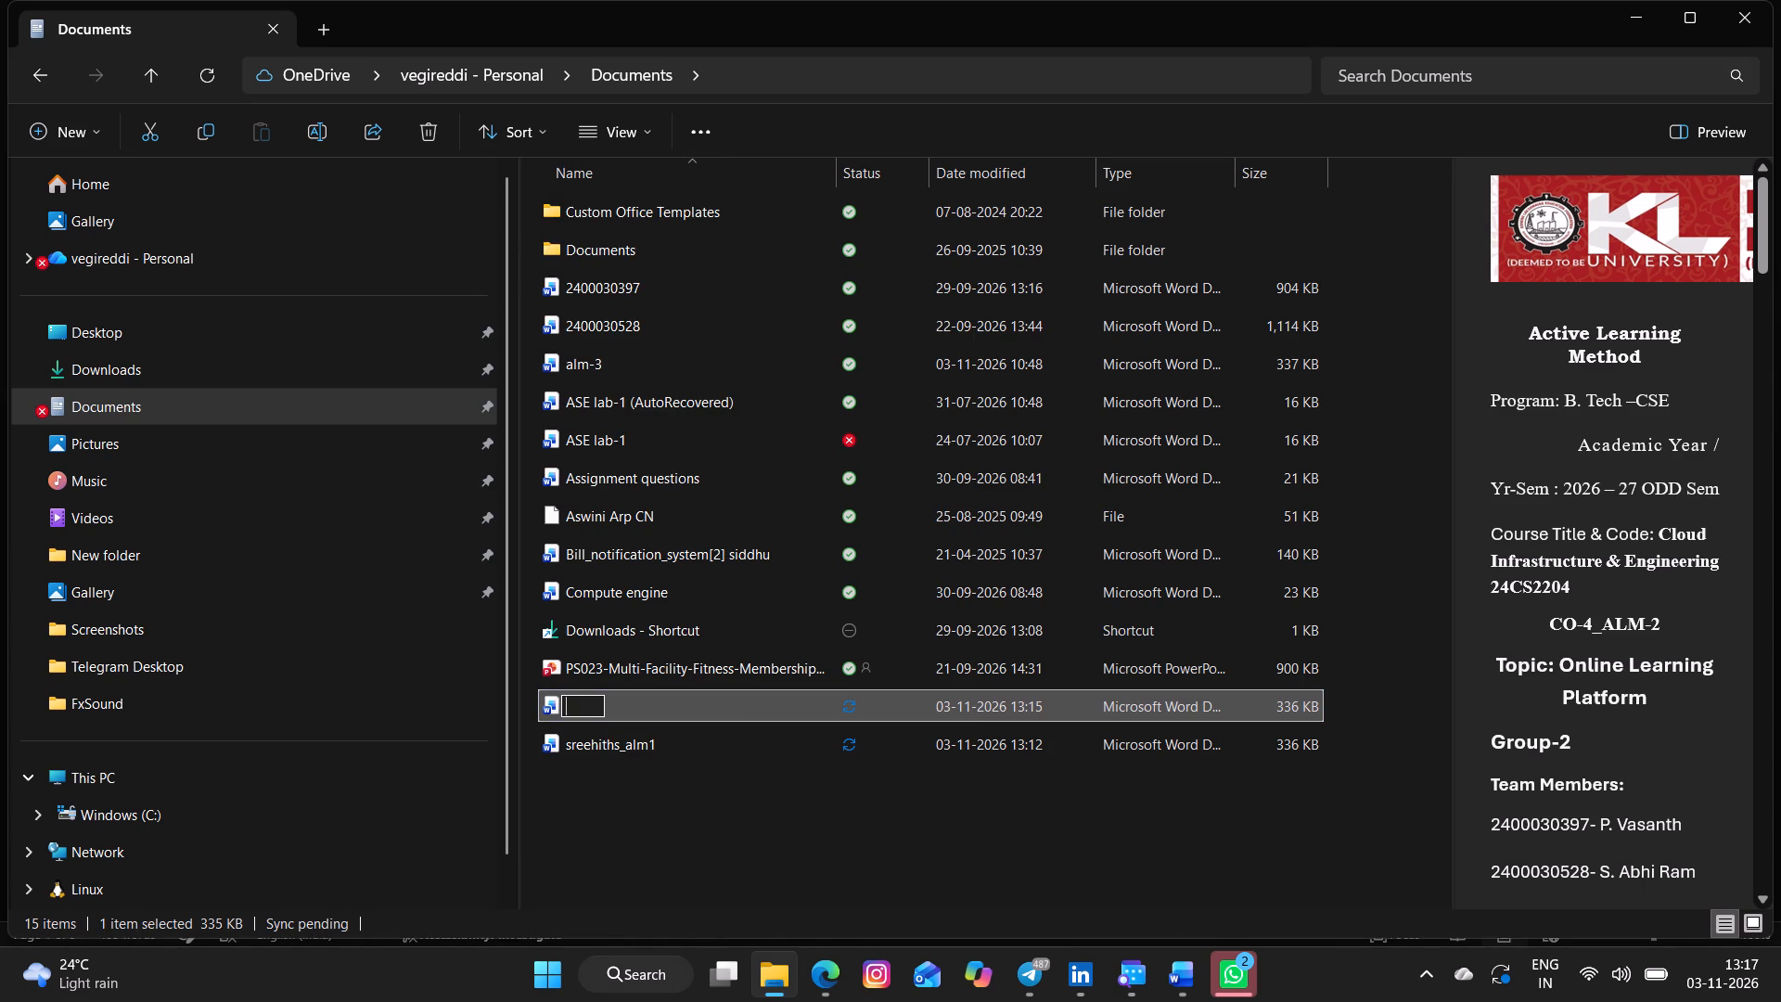
pyautogui.write('co')
pyautogui.press('4')
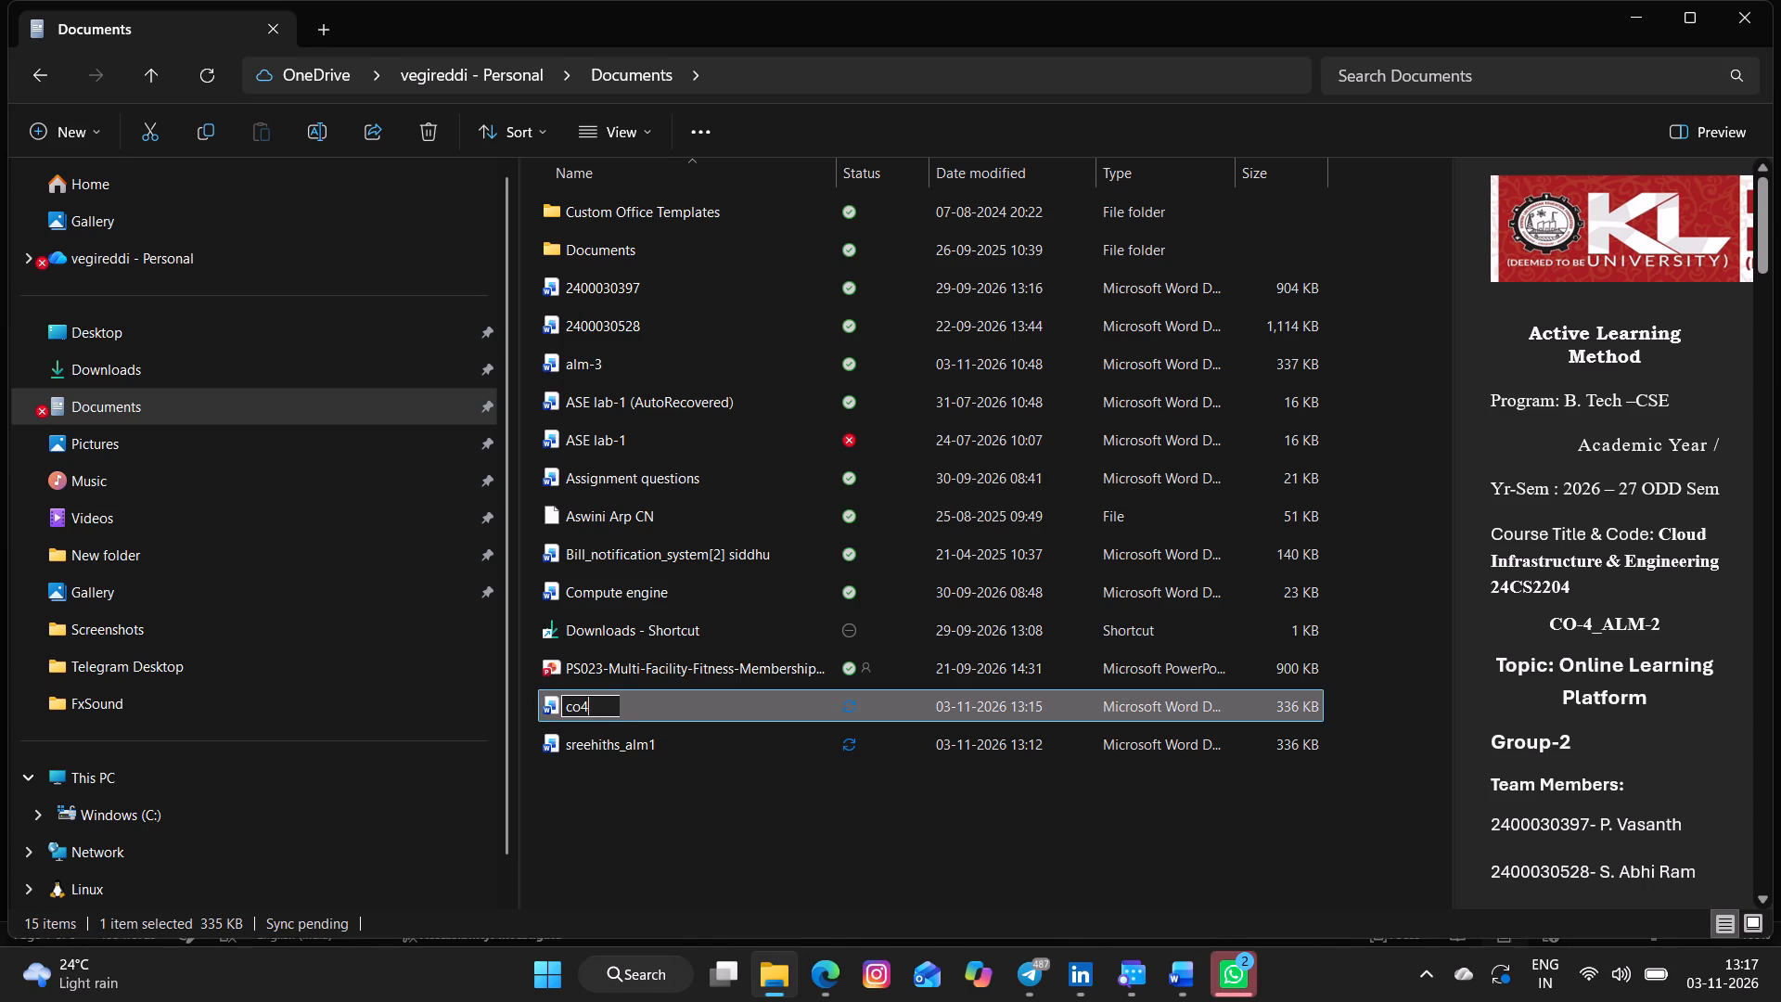
pyautogui.write('-alm')
pyautogui.press('2')
pyautogui.press('Return')
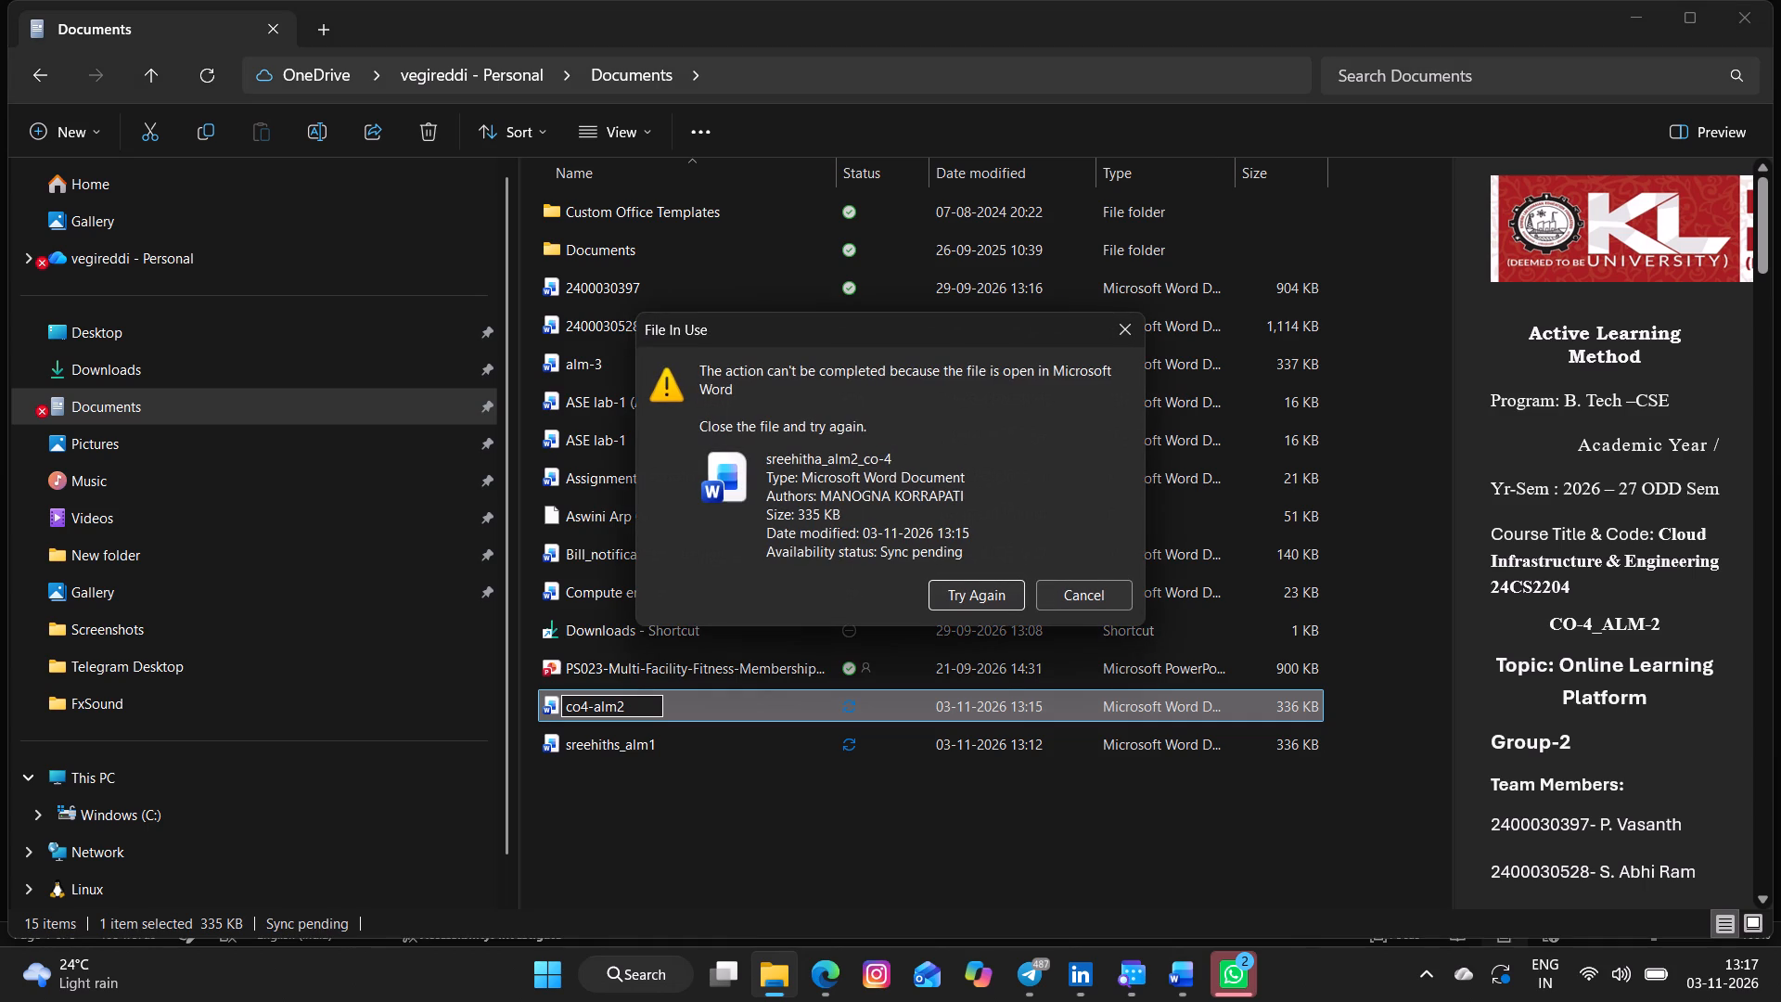
pyautogui.click(977, 590)
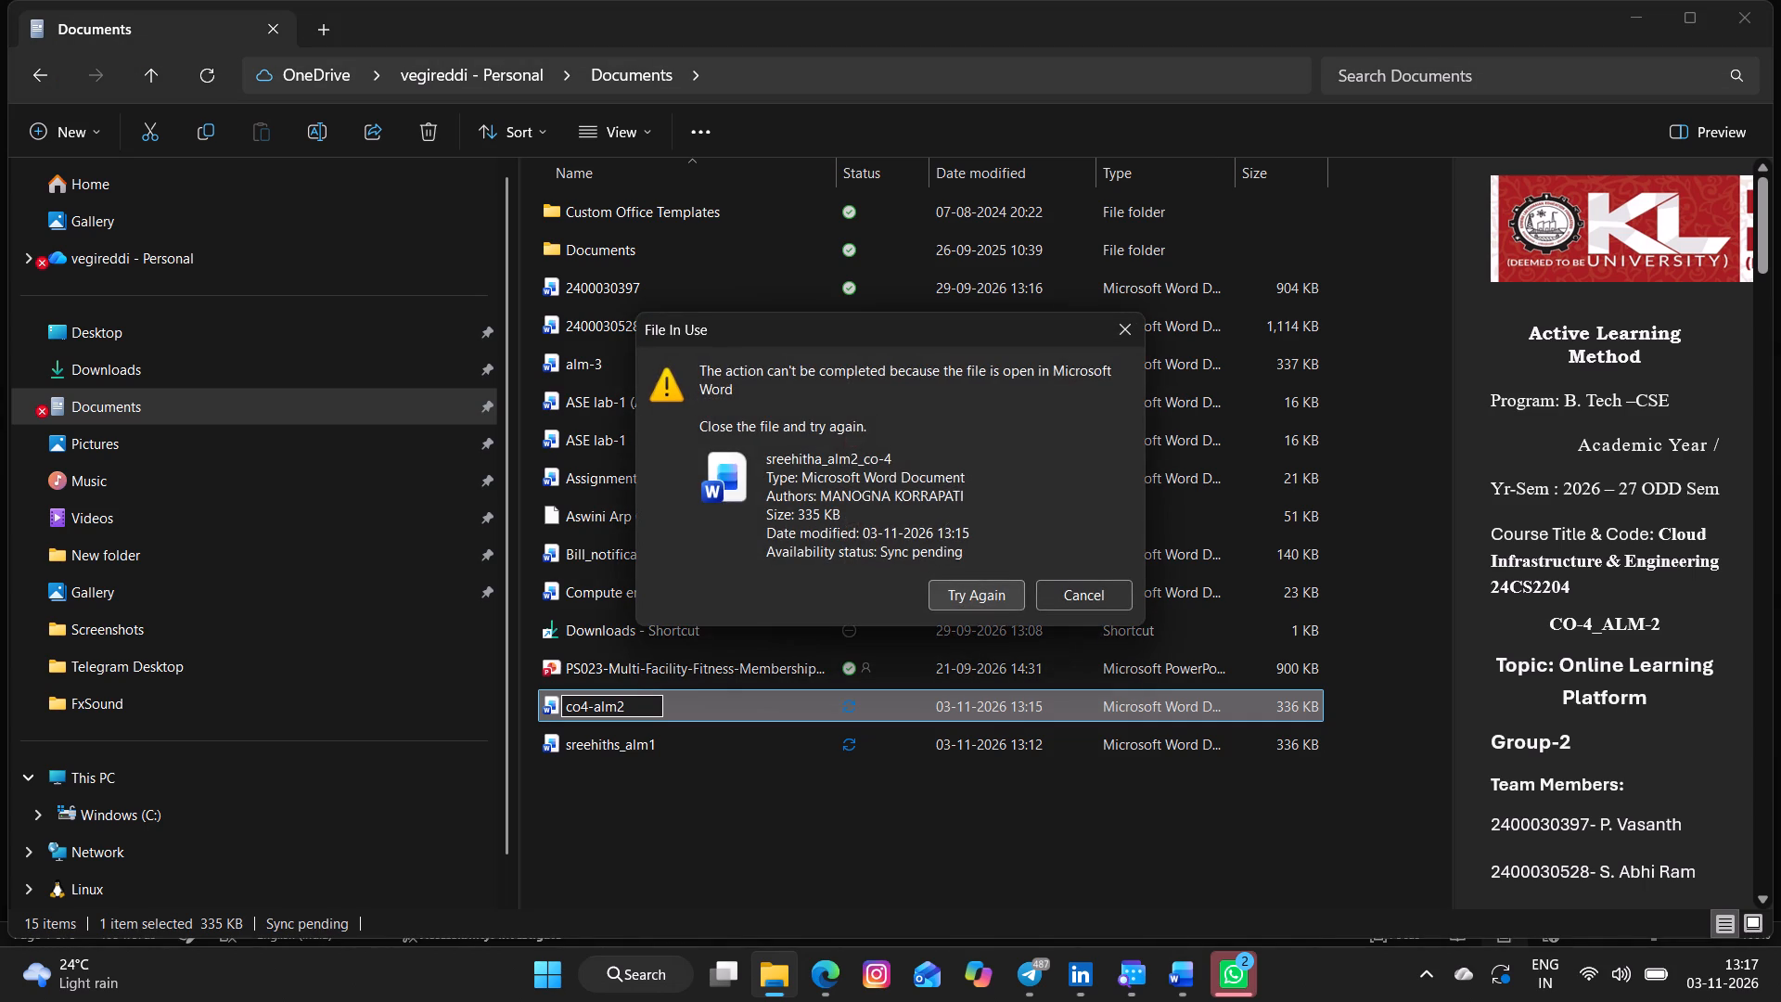
pyautogui.click(977, 590)
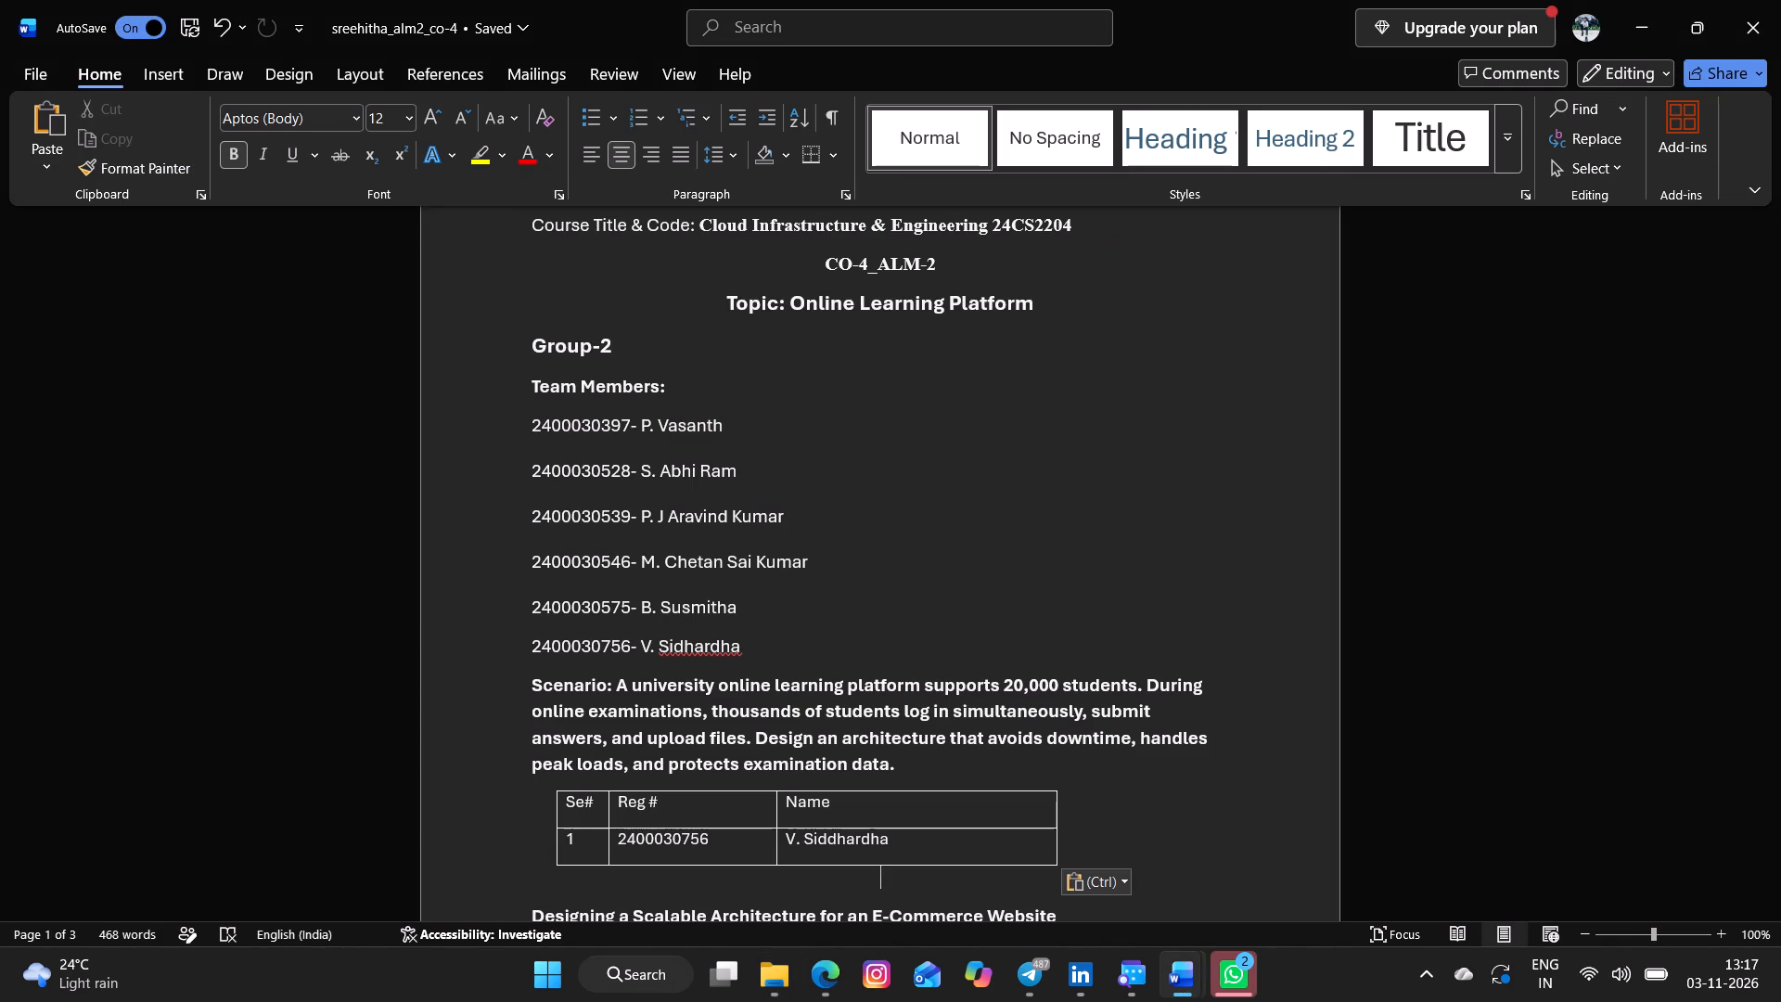
pyautogui.click(47, 76)
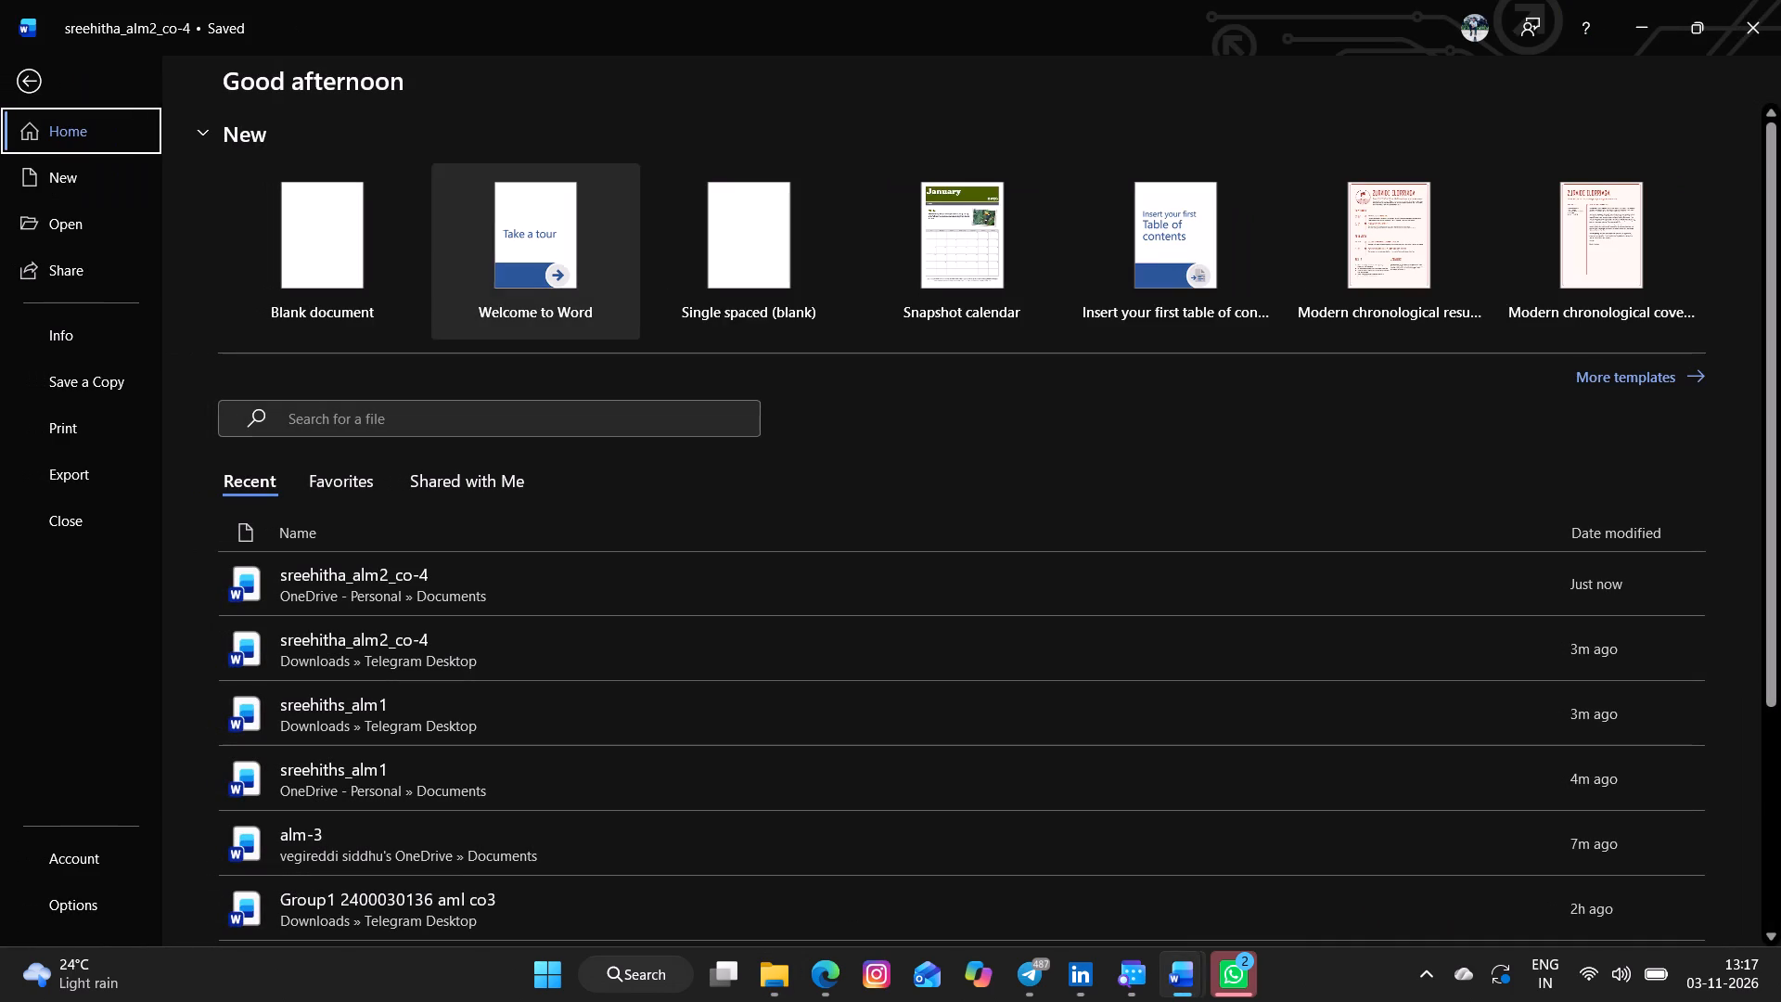
pyautogui.click(1752, 16)
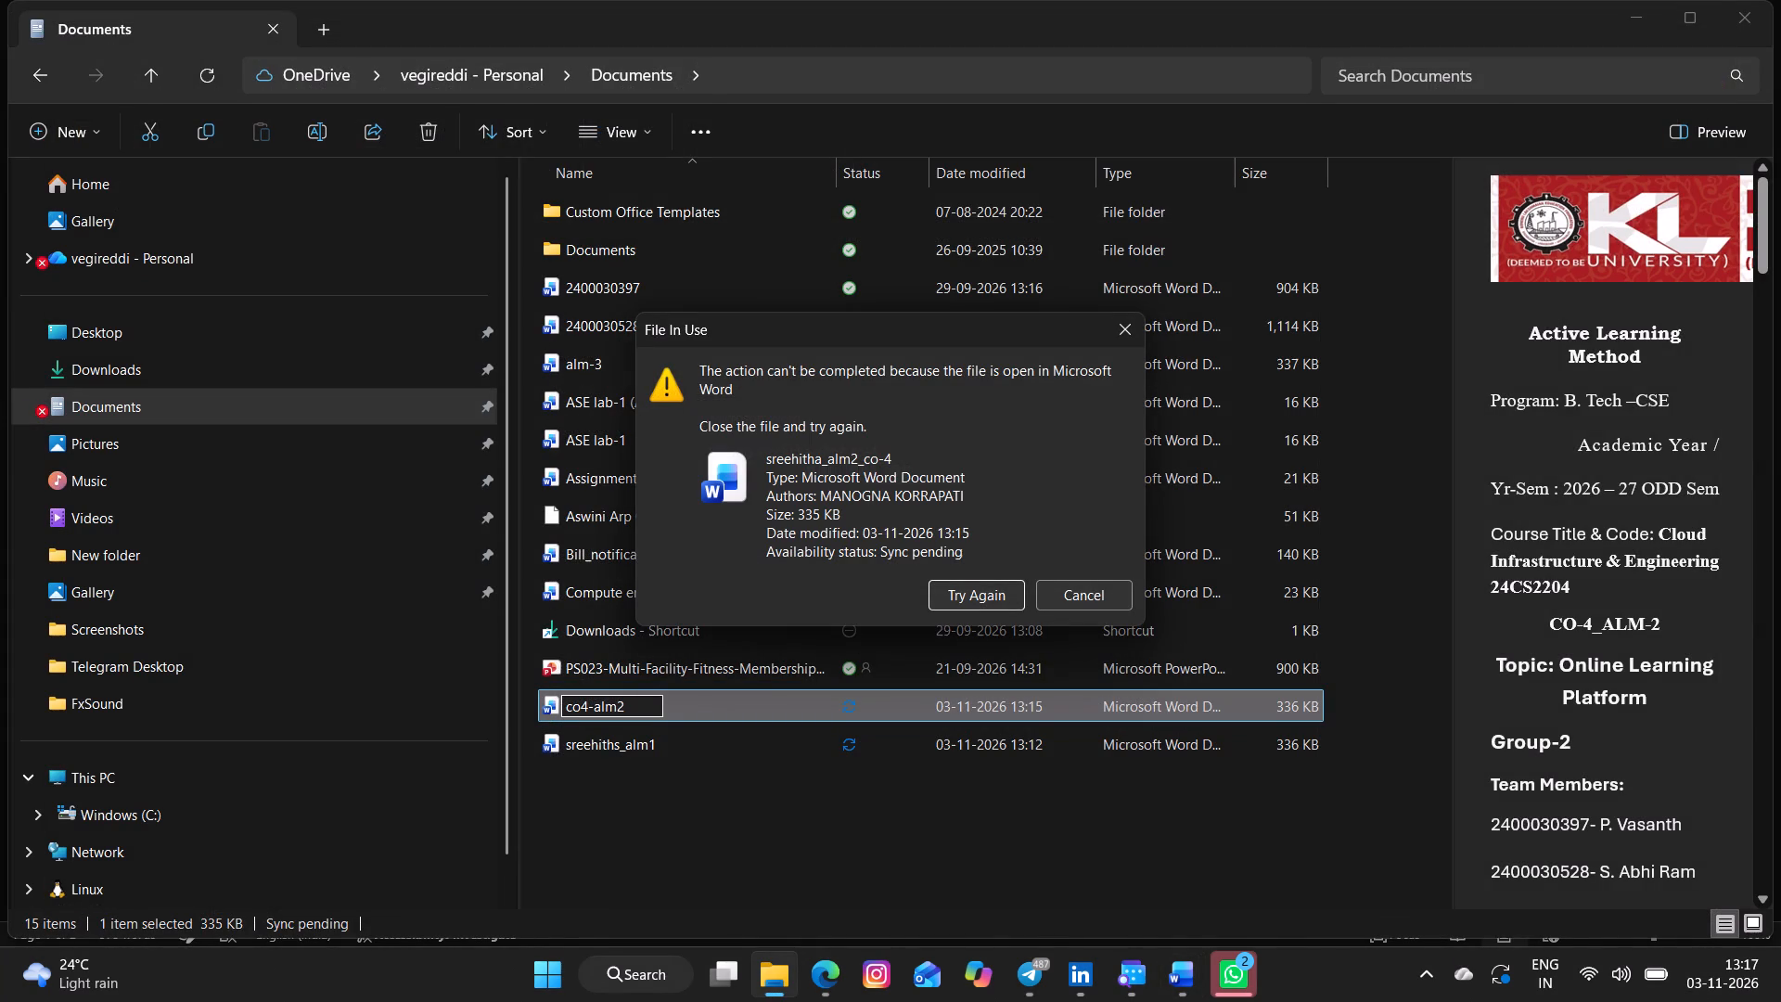
pyautogui.click(981, 594)
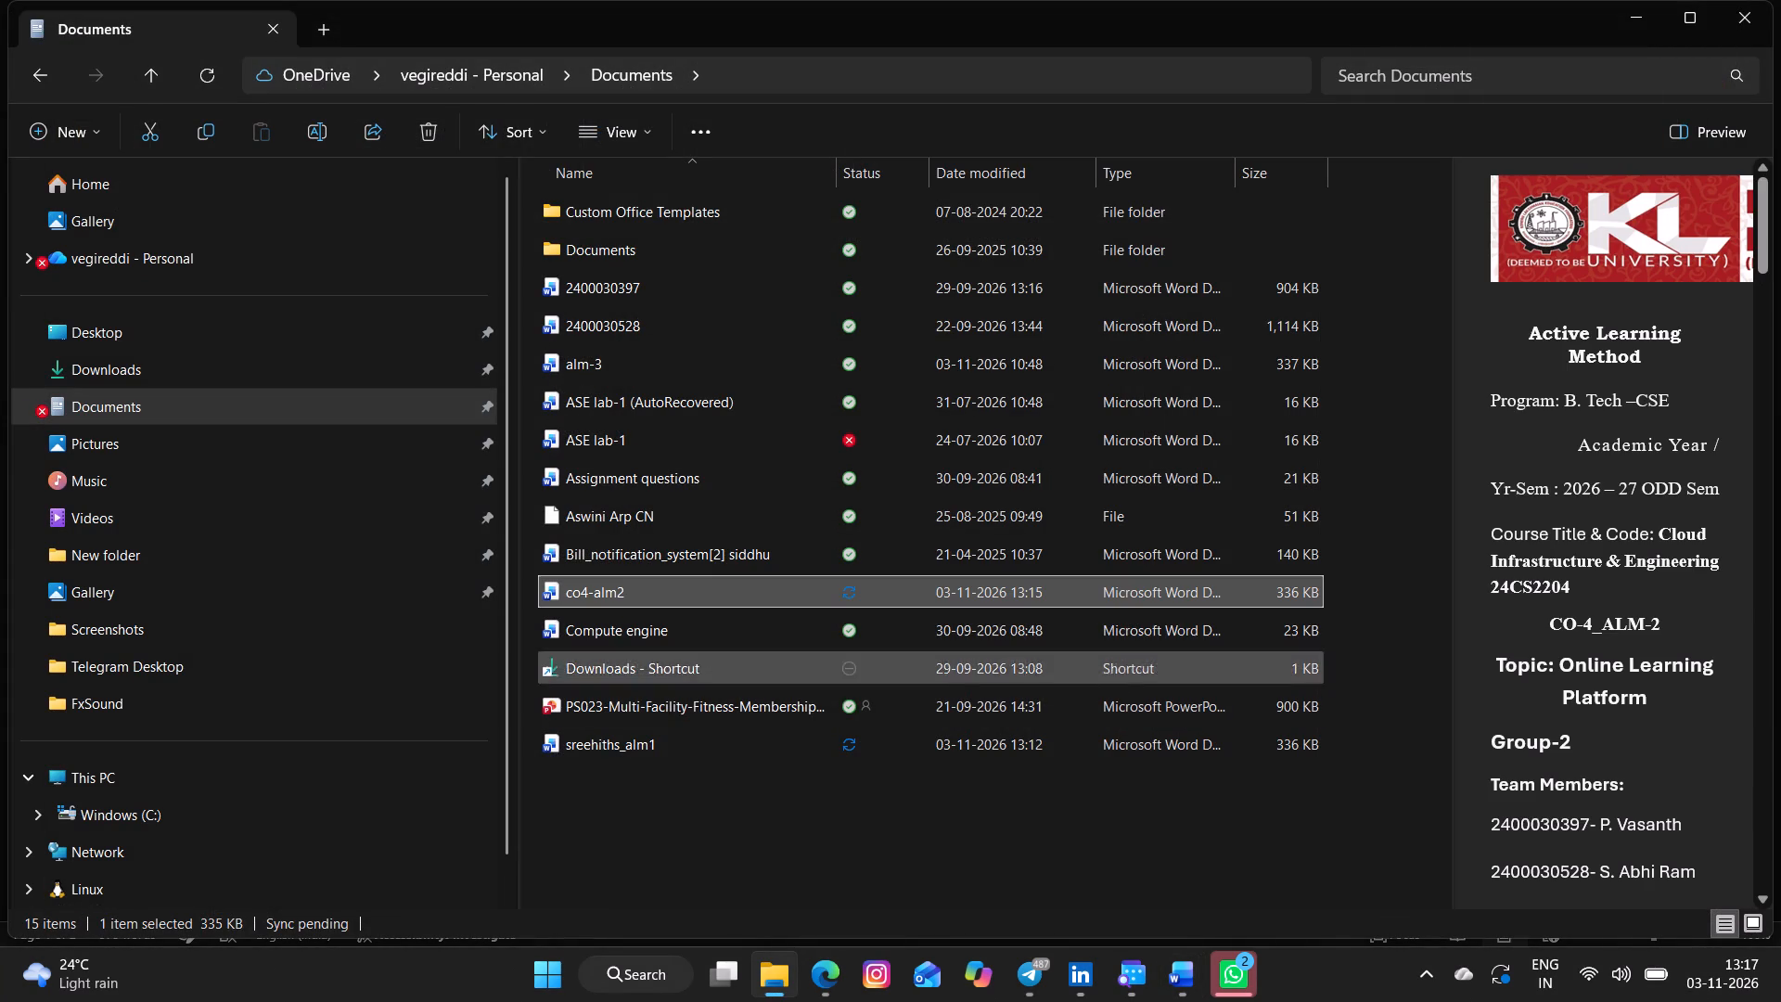
# Rename sreehiths_alm1 in the same folder as co4-alm1, closing its open document in Word to release the file.
pyautogui.click(602, 743)
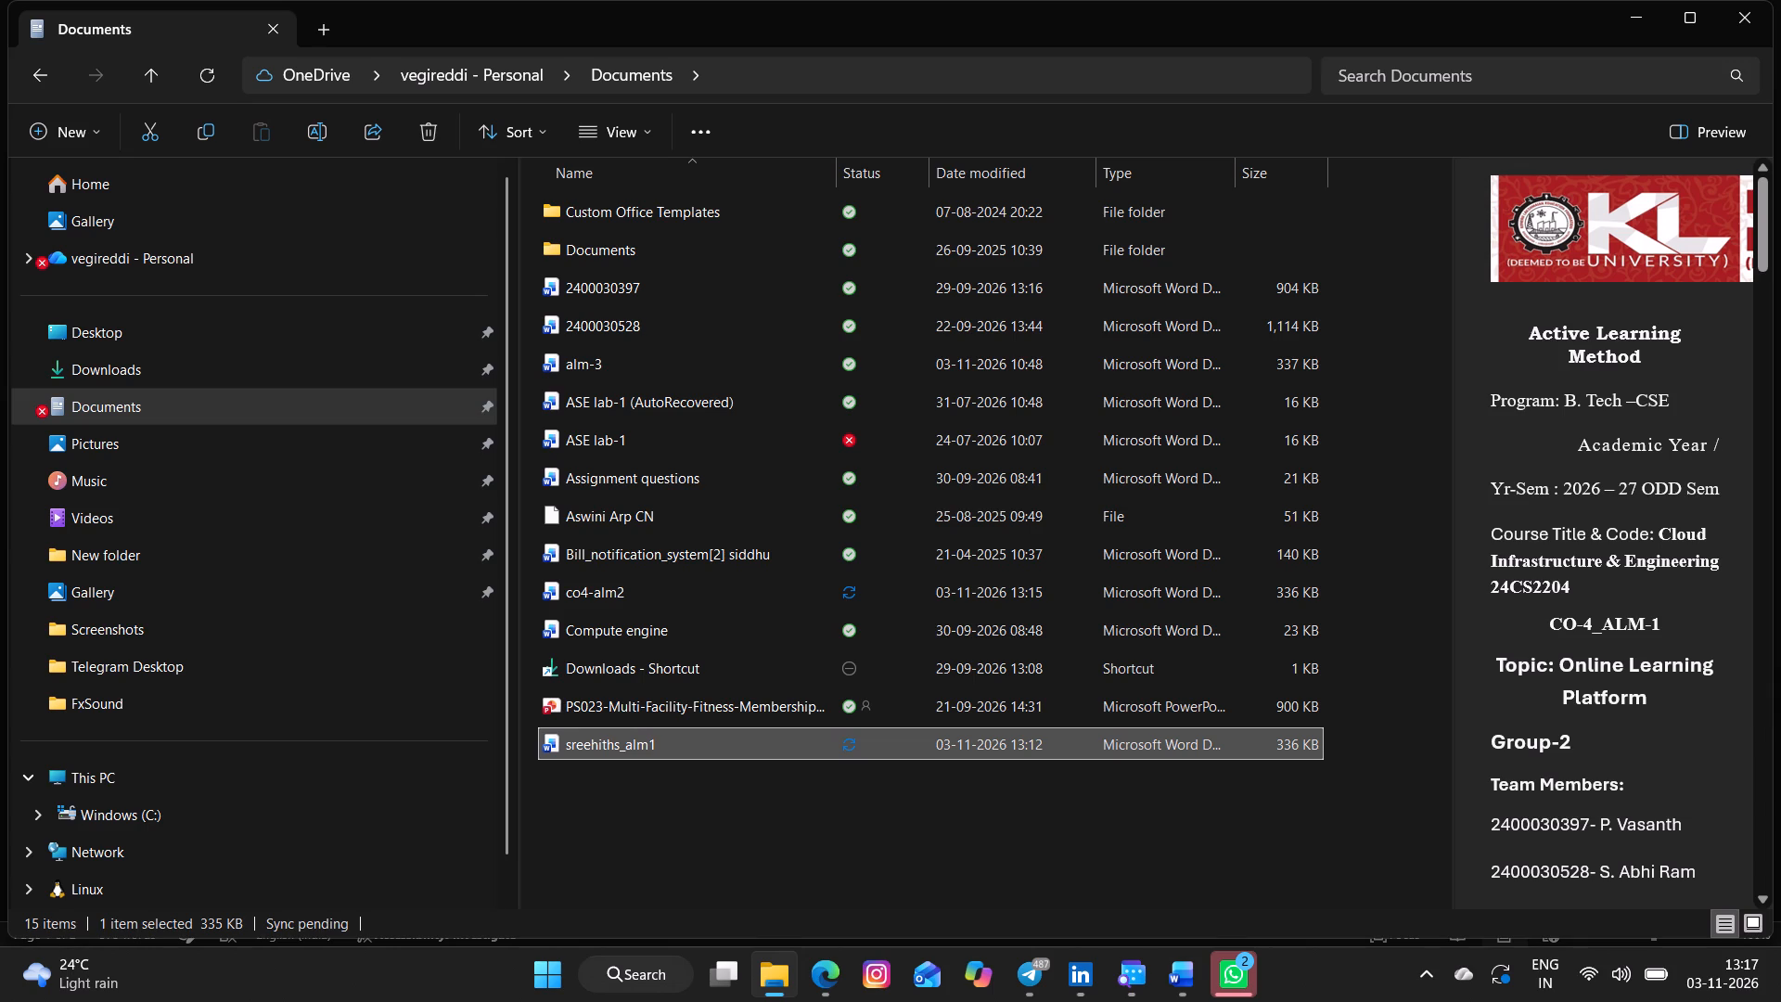
pyautogui.click(602, 743)
pyautogui.press('BackSpace')
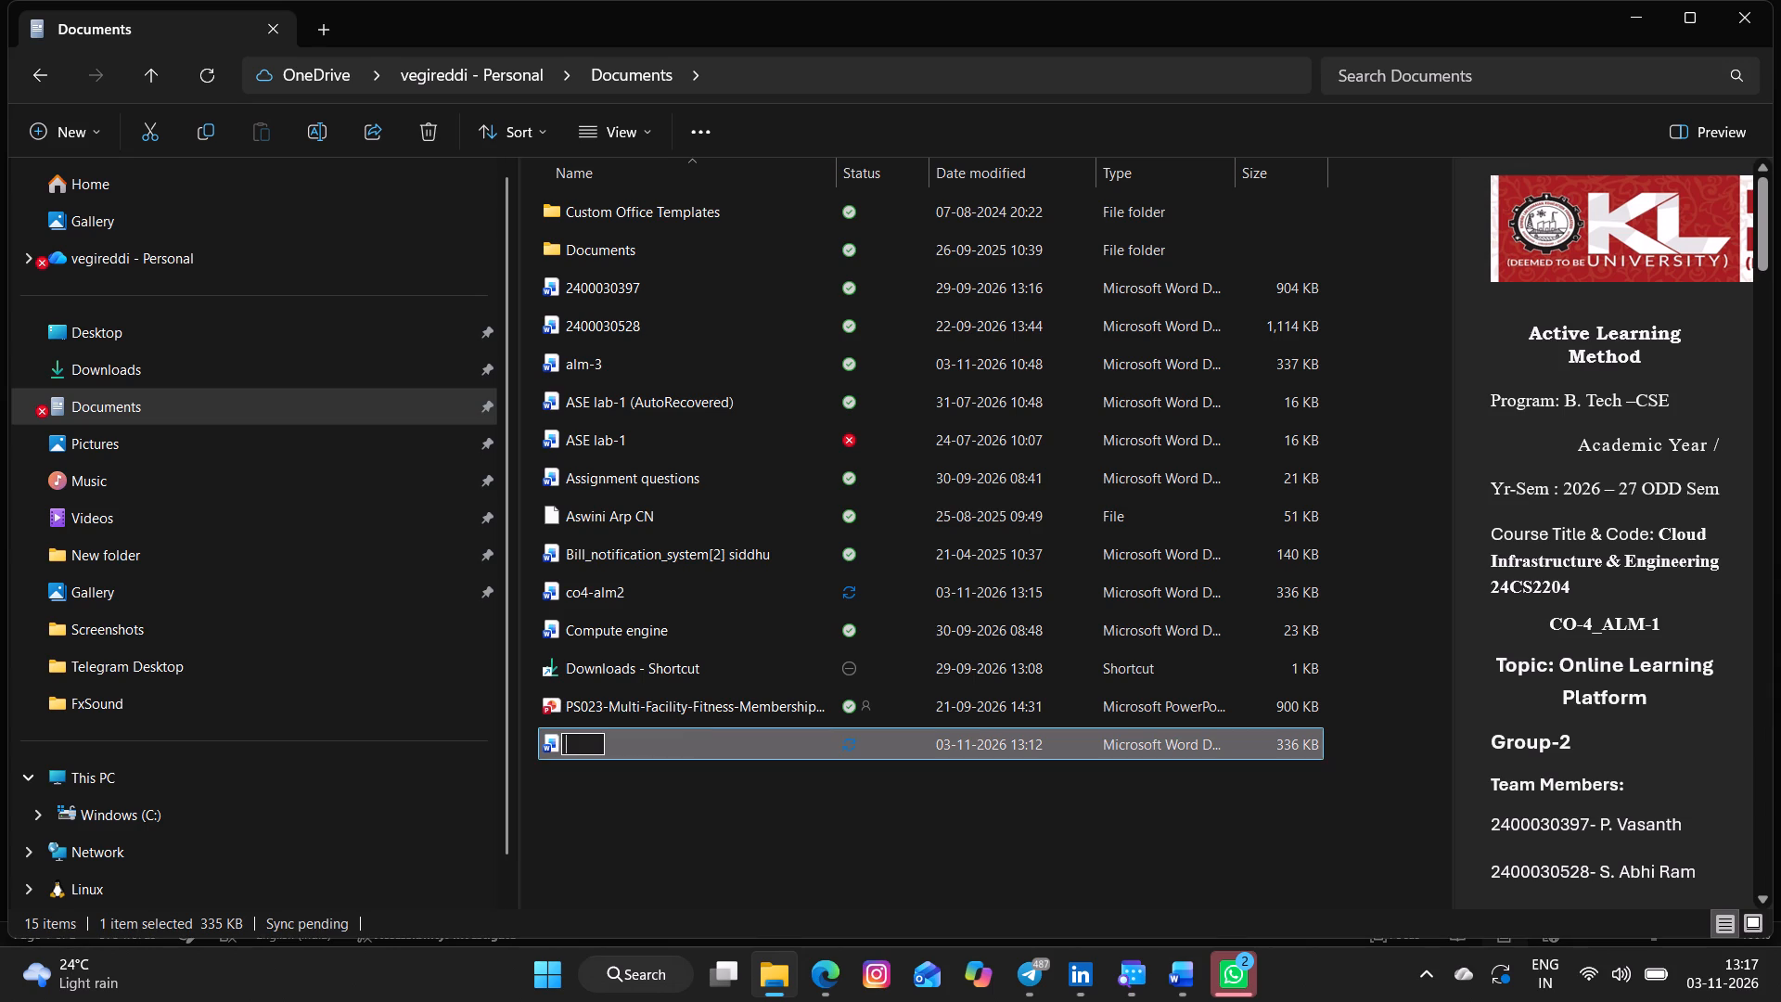
pyautogui.write('co')
pyautogui.press('4')
pyautogui.write('-alm2')
pyautogui.press('BackSpace')
pyautogui.press('1')
pyautogui.press('Return')
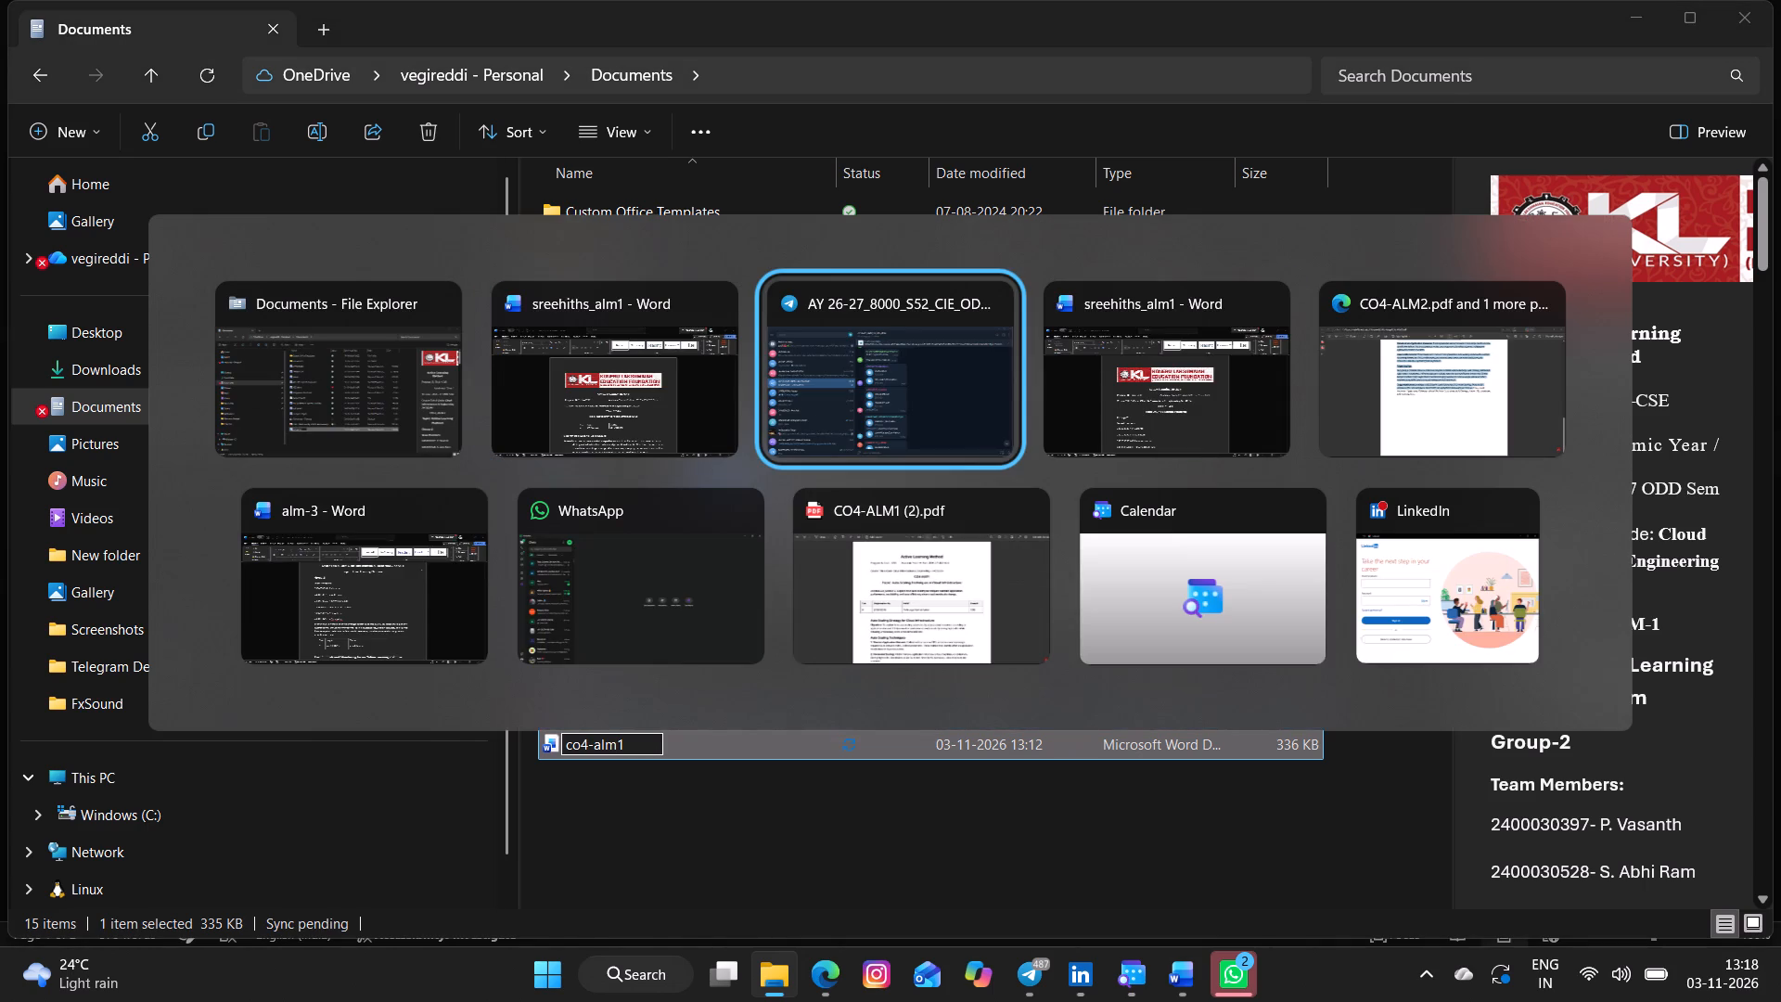
pyautogui.click(1777, 11)
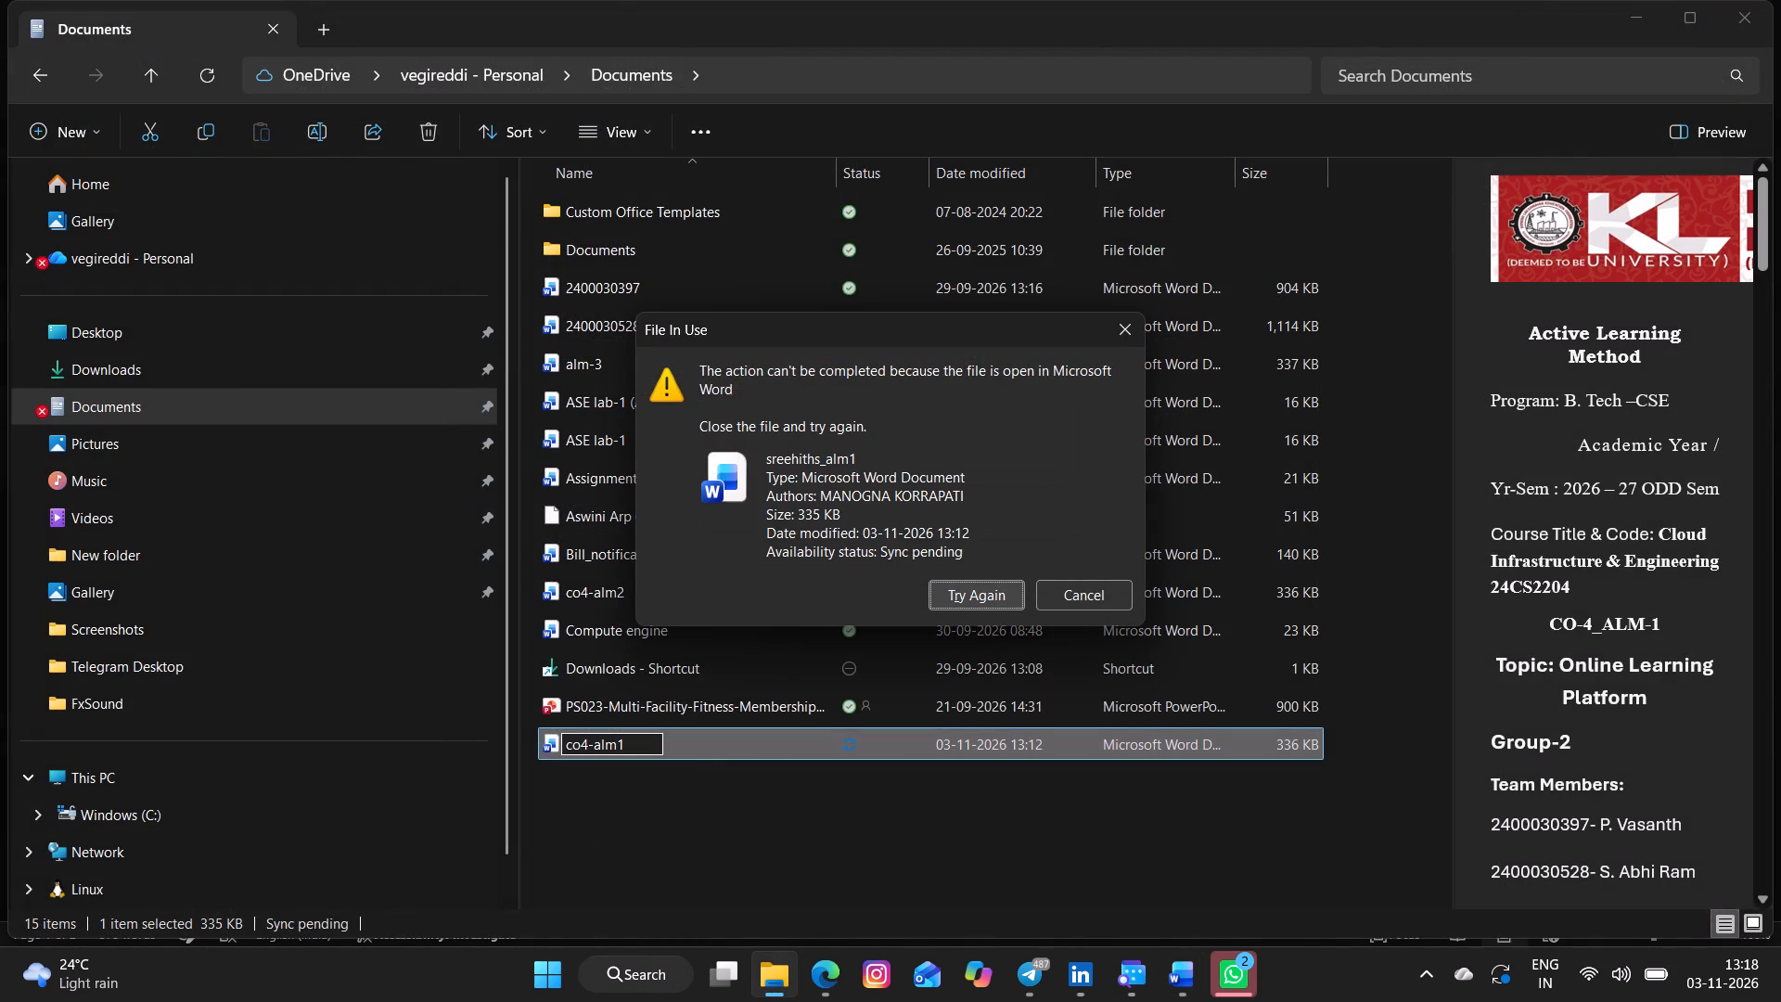
pyautogui.click(983, 596)
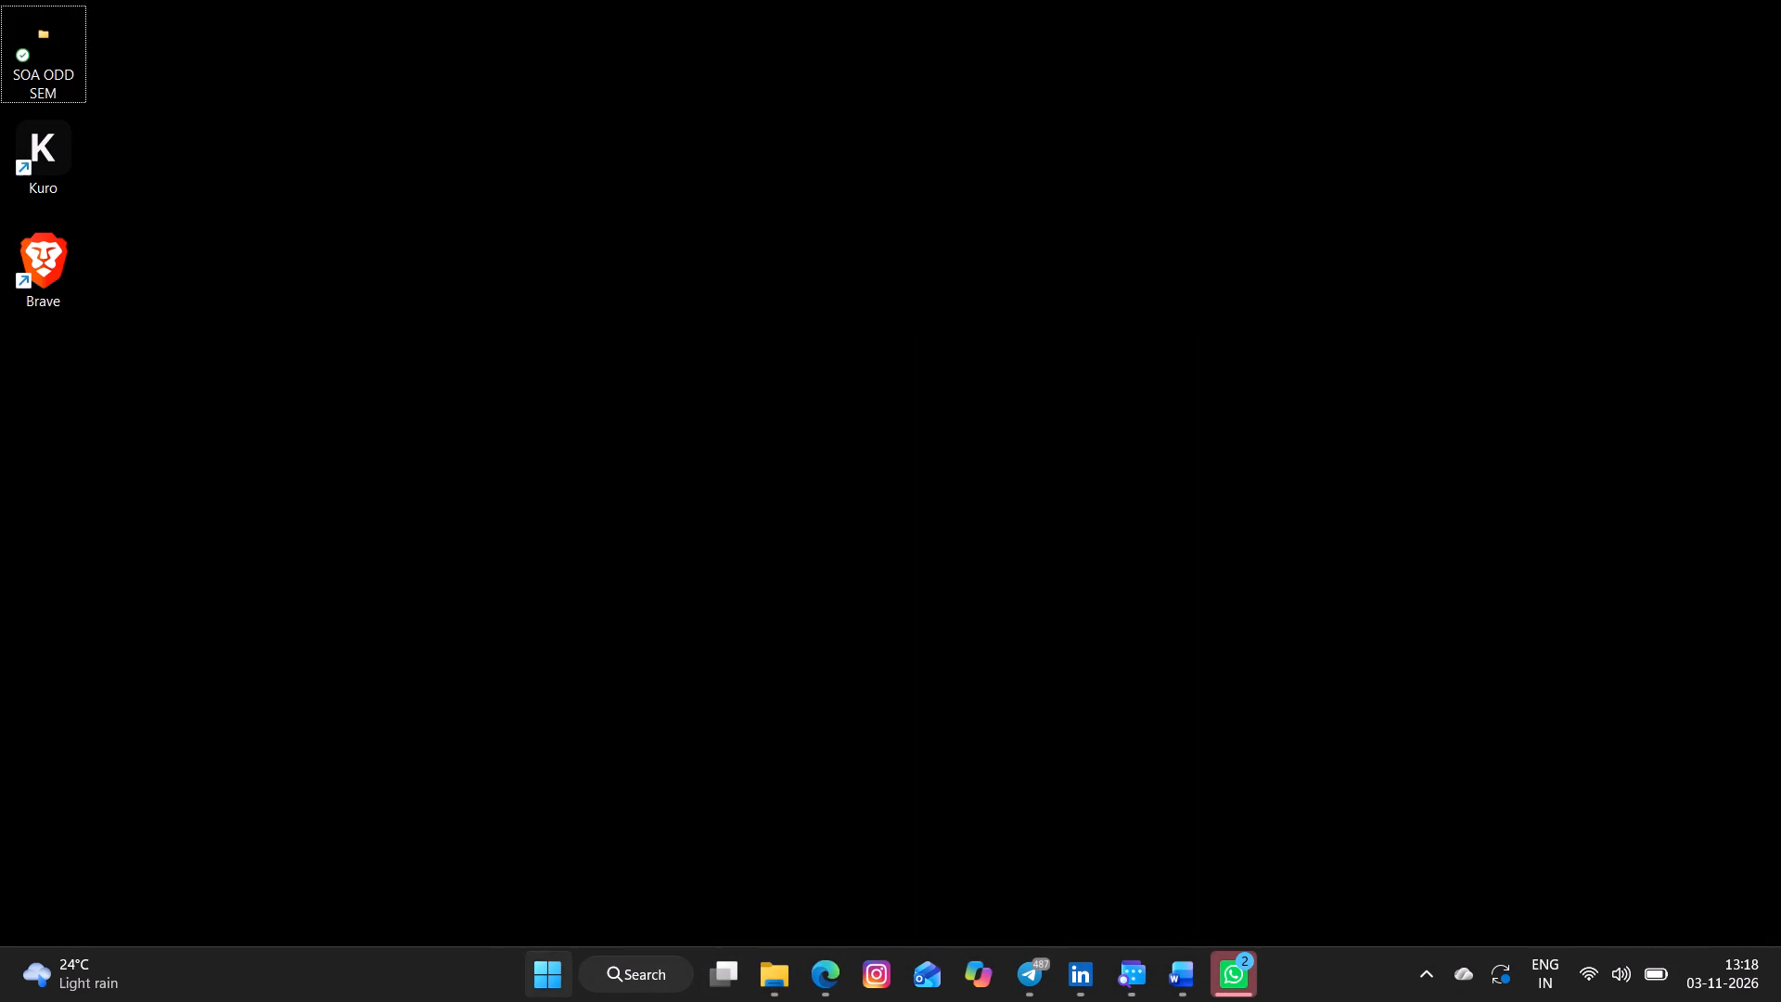
# Search for Google Chrome and open it with the Person 1 profile.
pyautogui.click(544, 961)
pyautogui.write('ch')
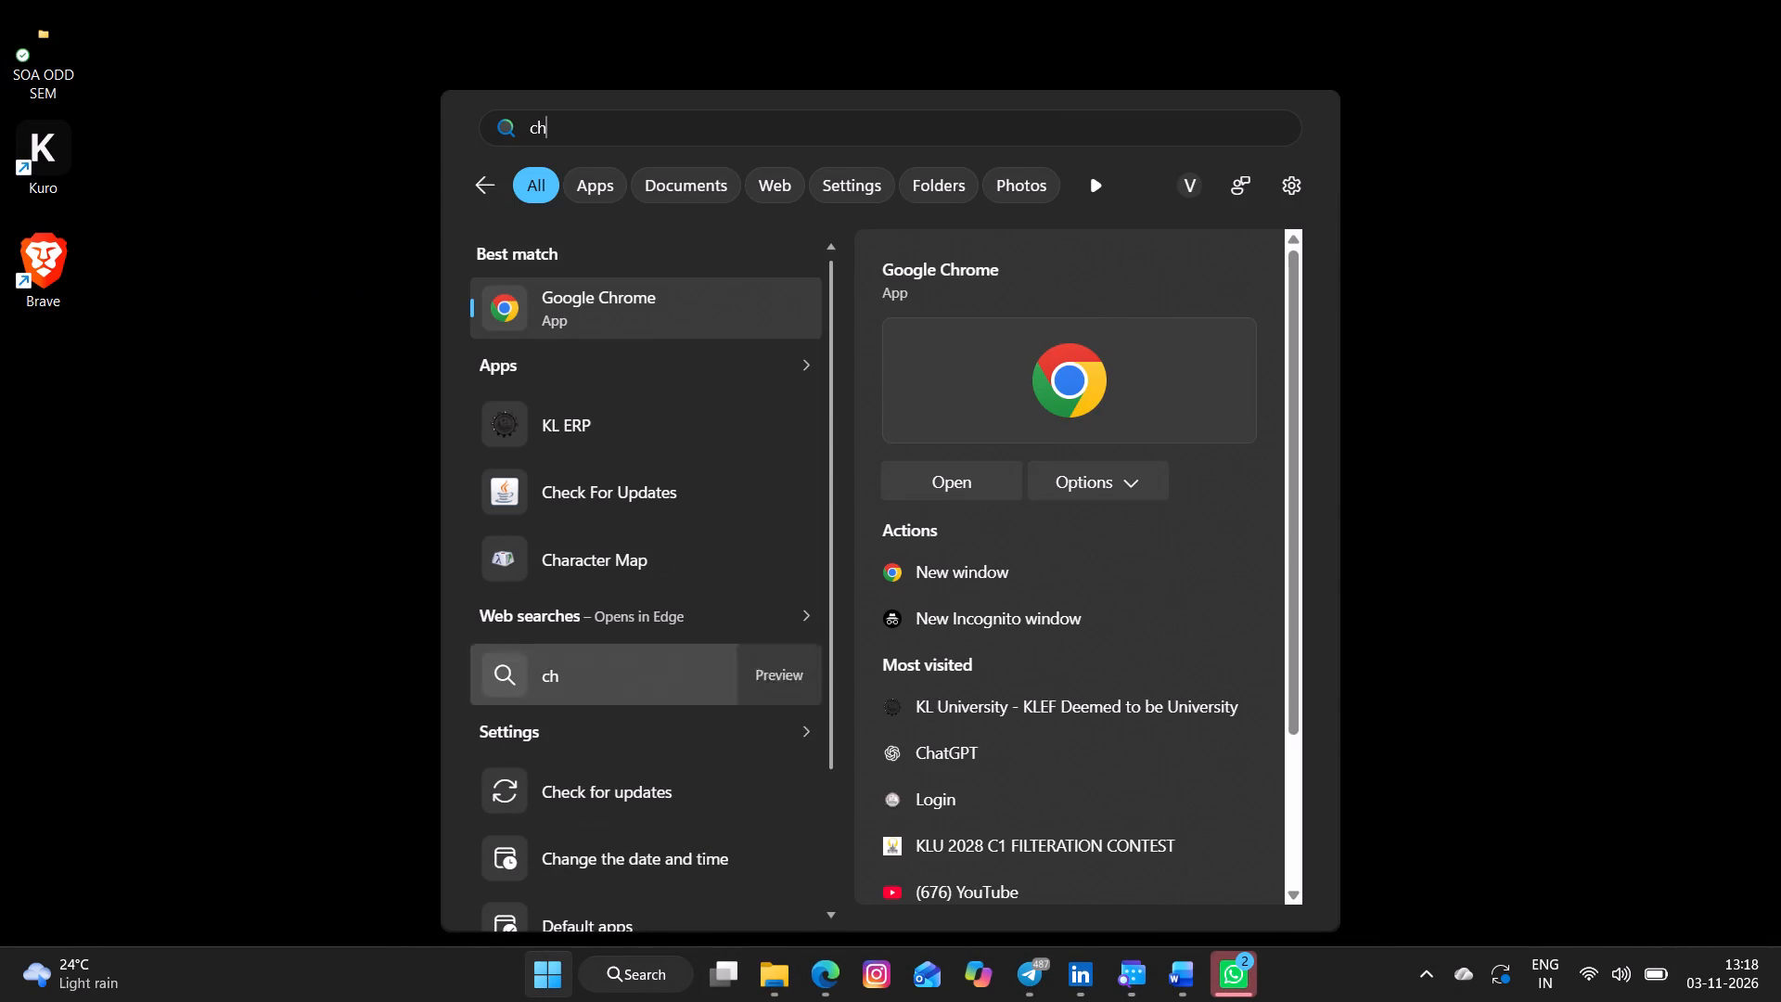
pyautogui.click(984, 483)
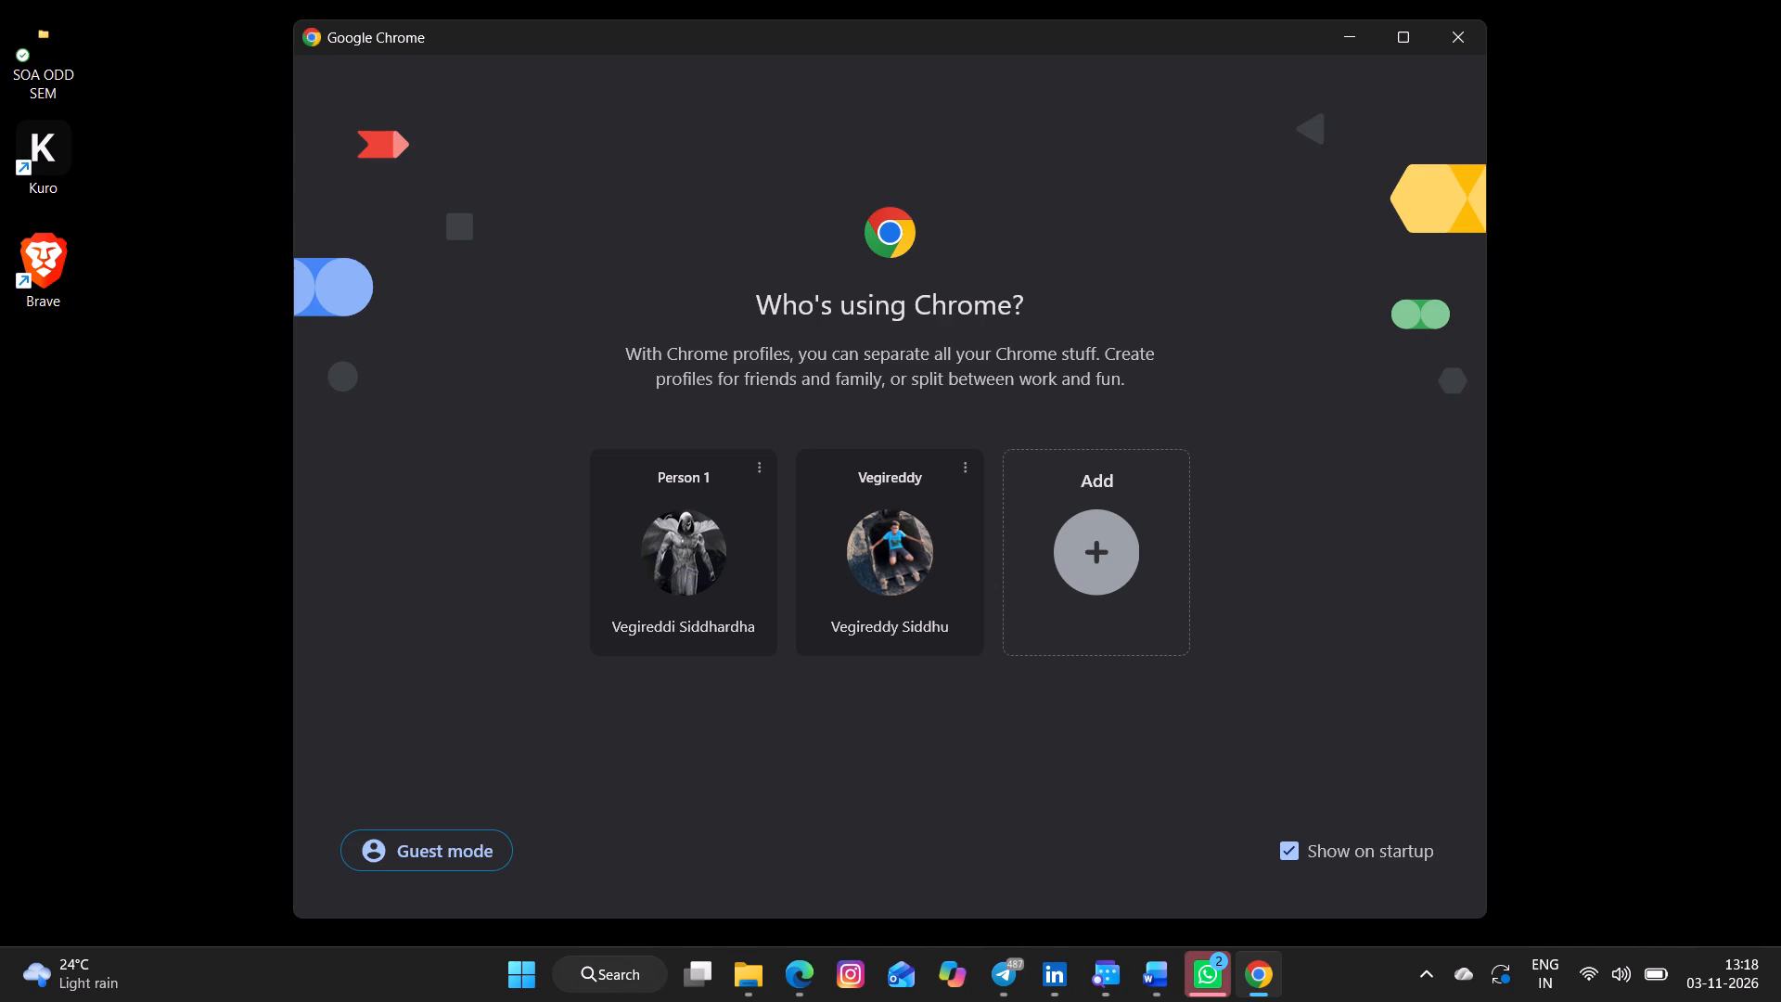
pyautogui.click(762, 596)
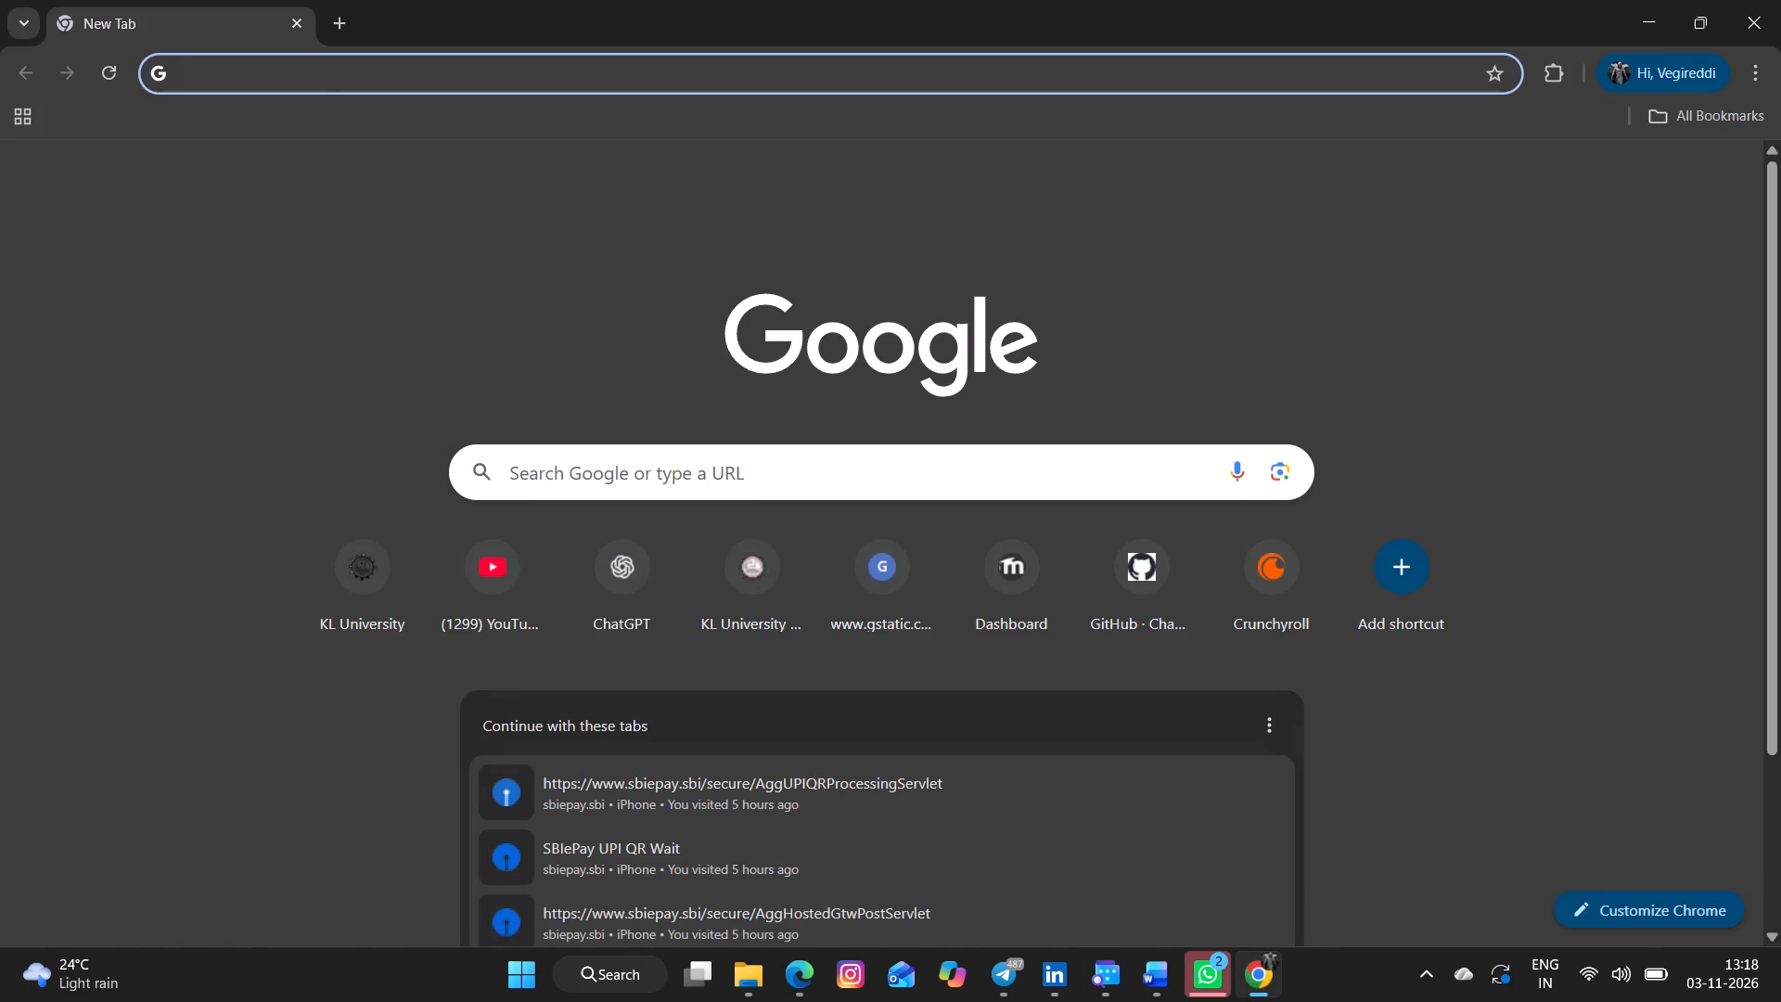
# Open the KL University website and go to the Quick Links at the bottom of its home page.
pyautogui.moveTo(762, 596); pyautogui.dragTo(483, 592)
pyautogui.click(415, 591)
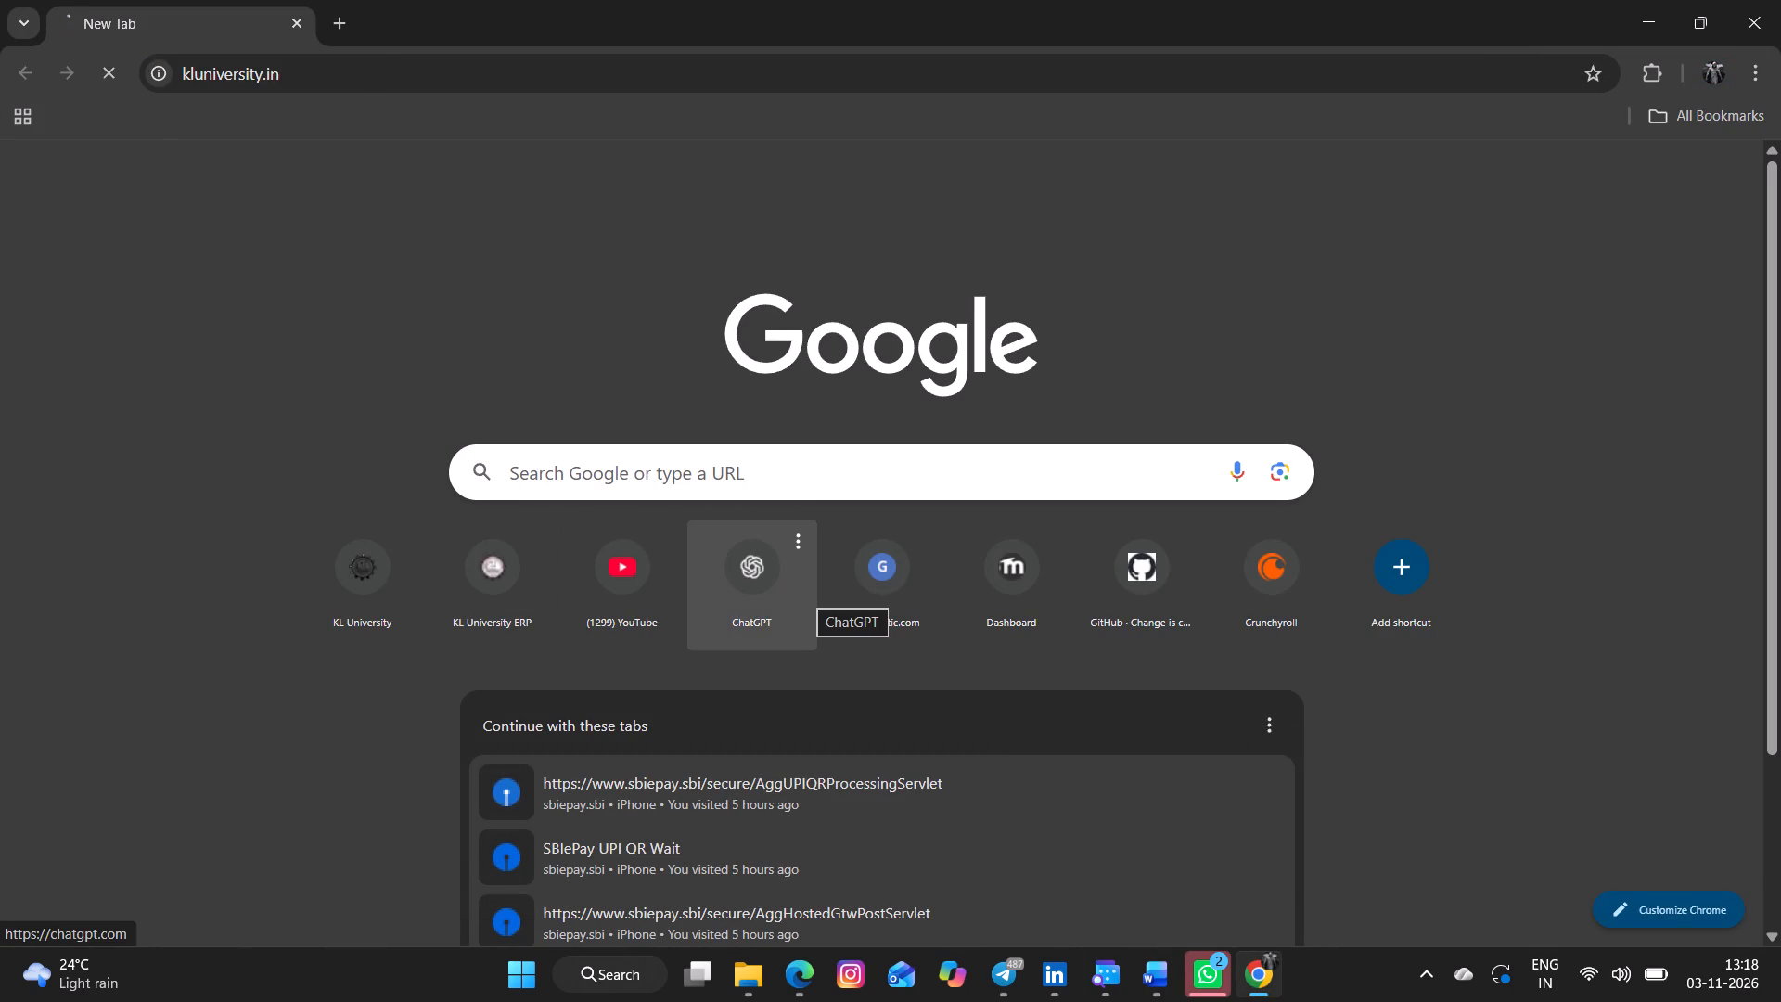
pyautogui.click(370, 552)
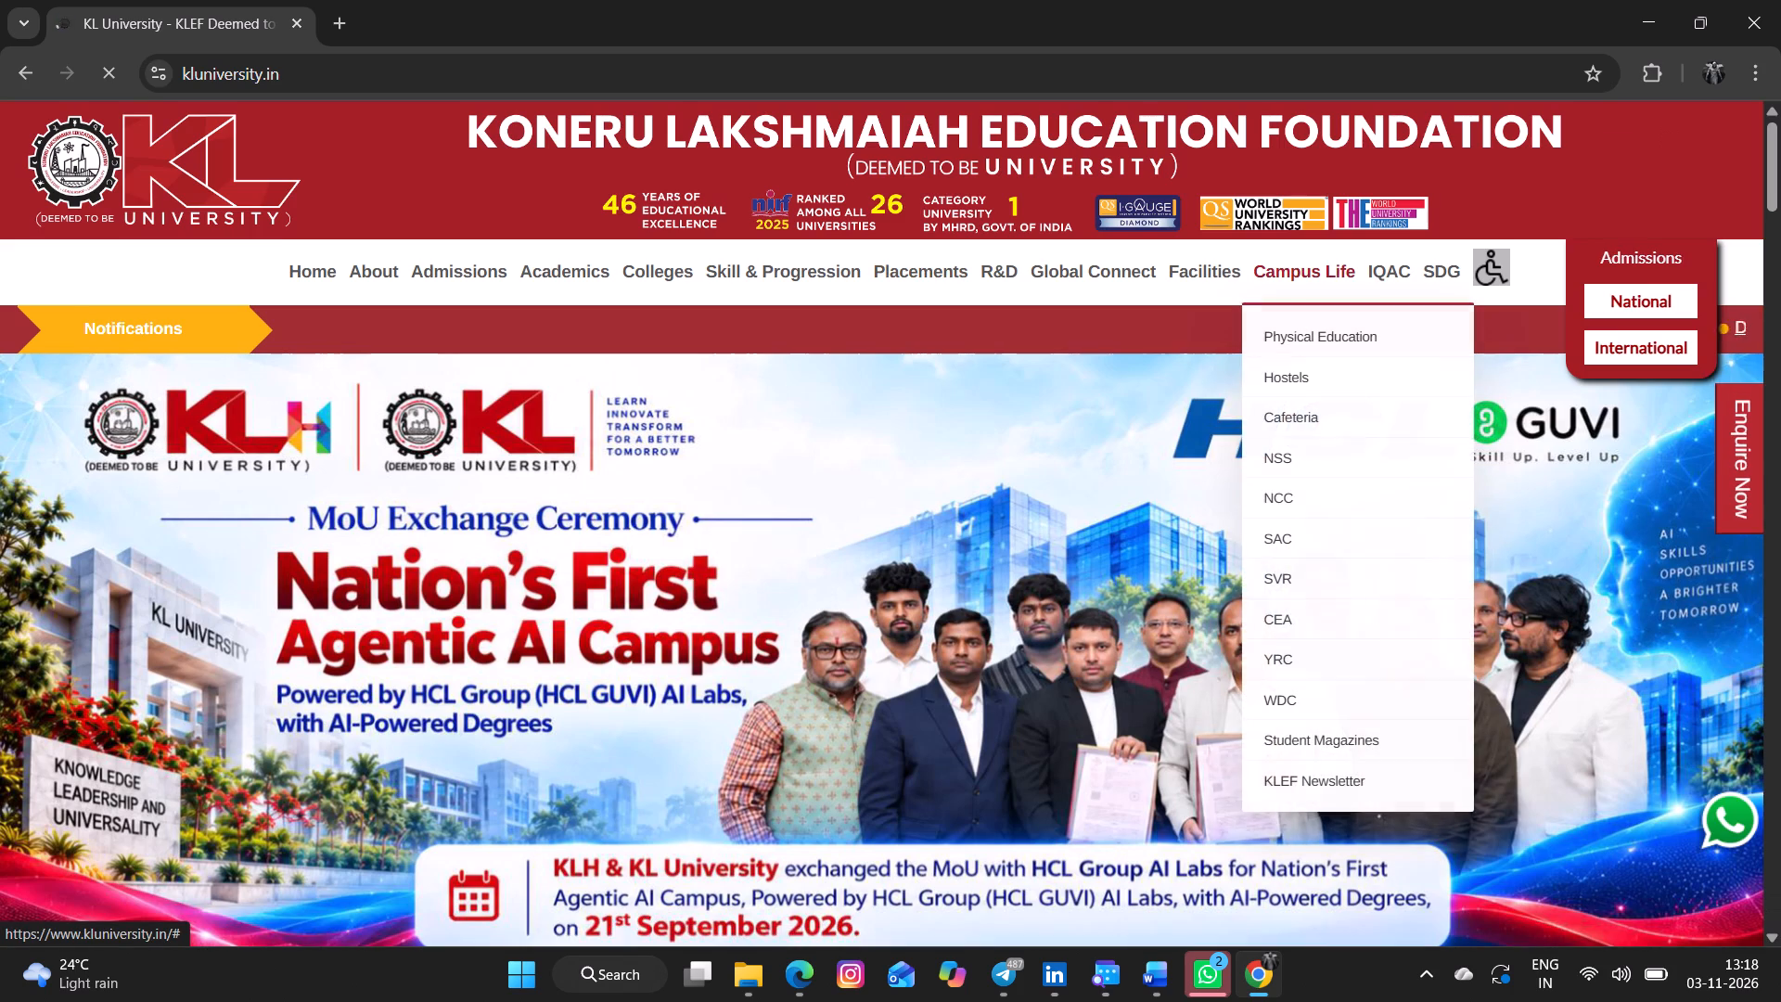
pyautogui.scroll(-15, 984, 443)
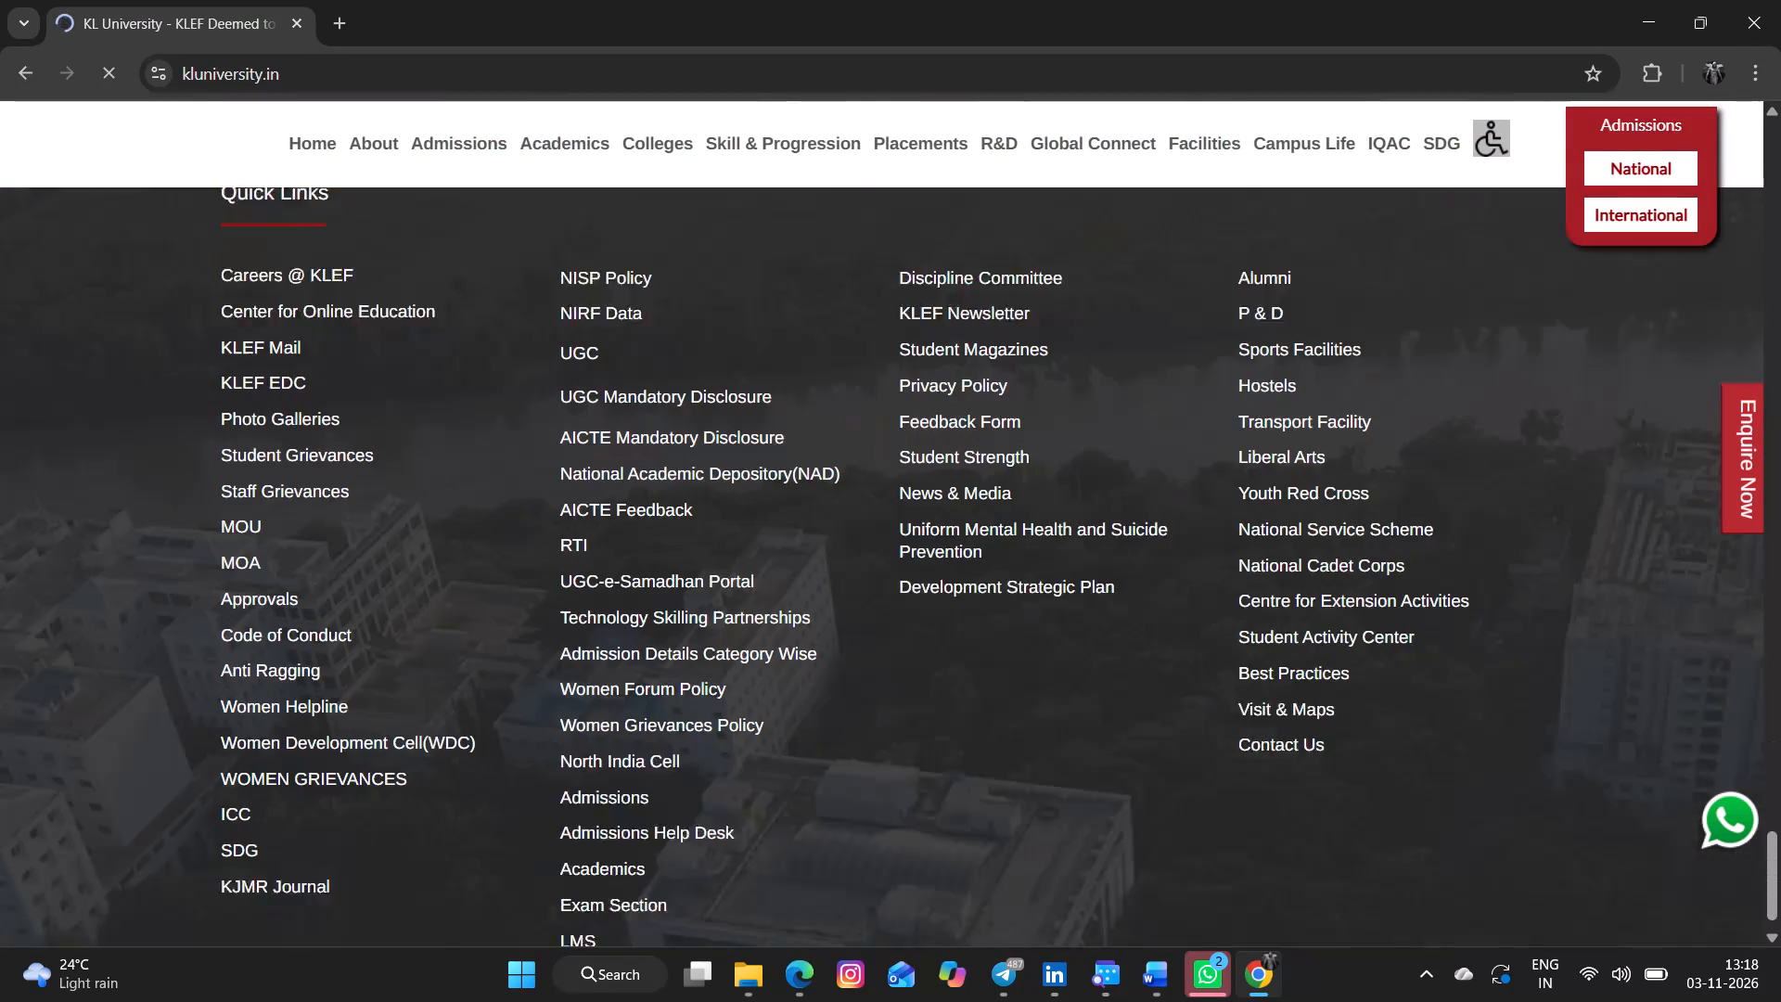
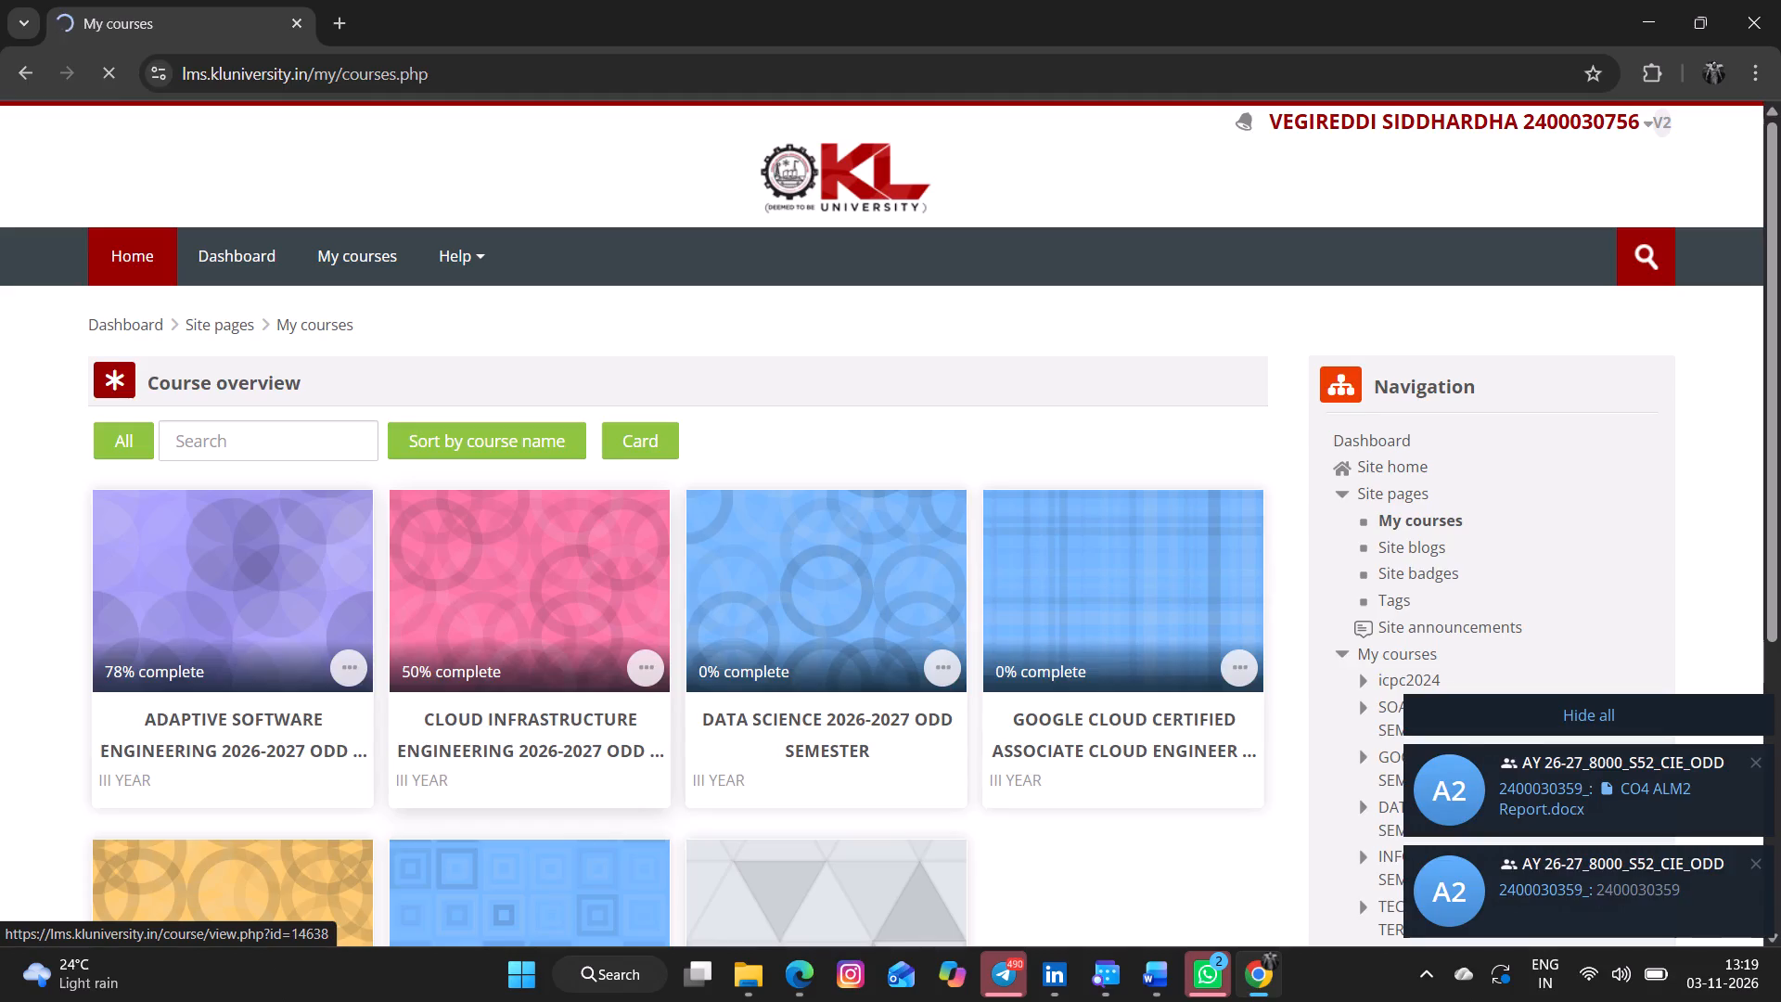
# Open the CO-4 ALM-1 assignment in the Cloud Infrastructure Engineering 2026-2027 course and start adding a file submission.
pyautogui.click(602, 717)
pyautogui.scroll(-5, 602, 717)
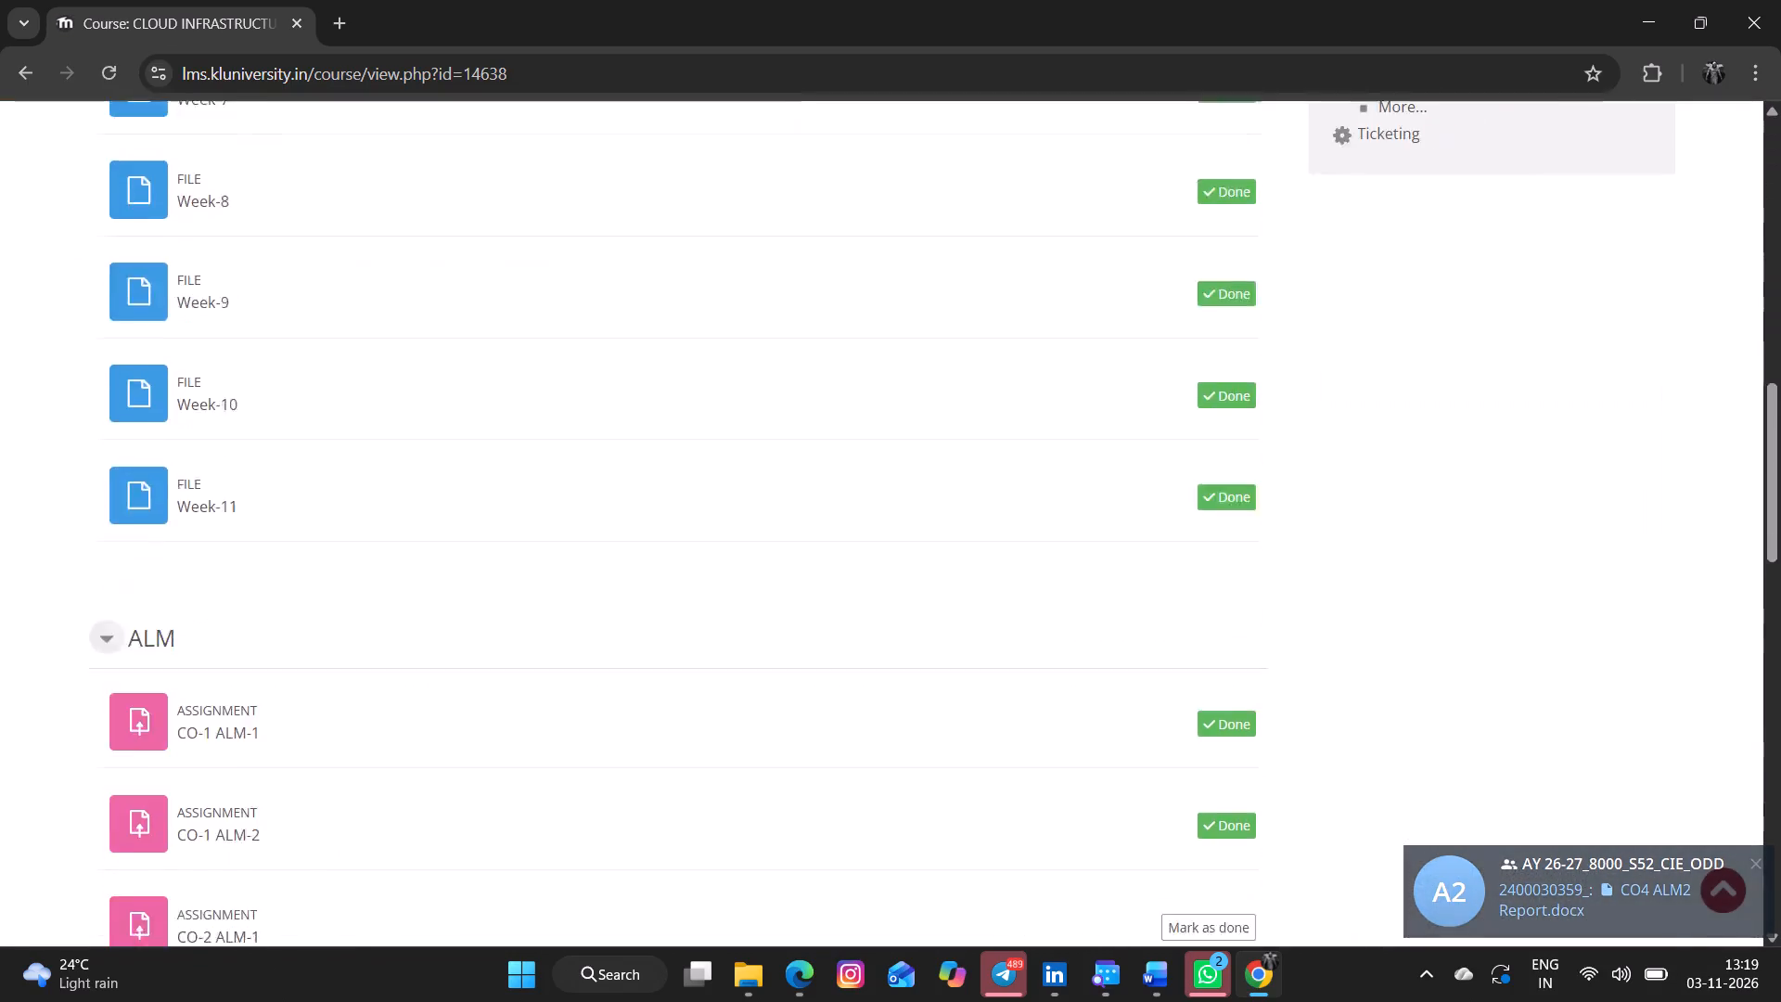
pyautogui.scroll(-4, 602, 717)
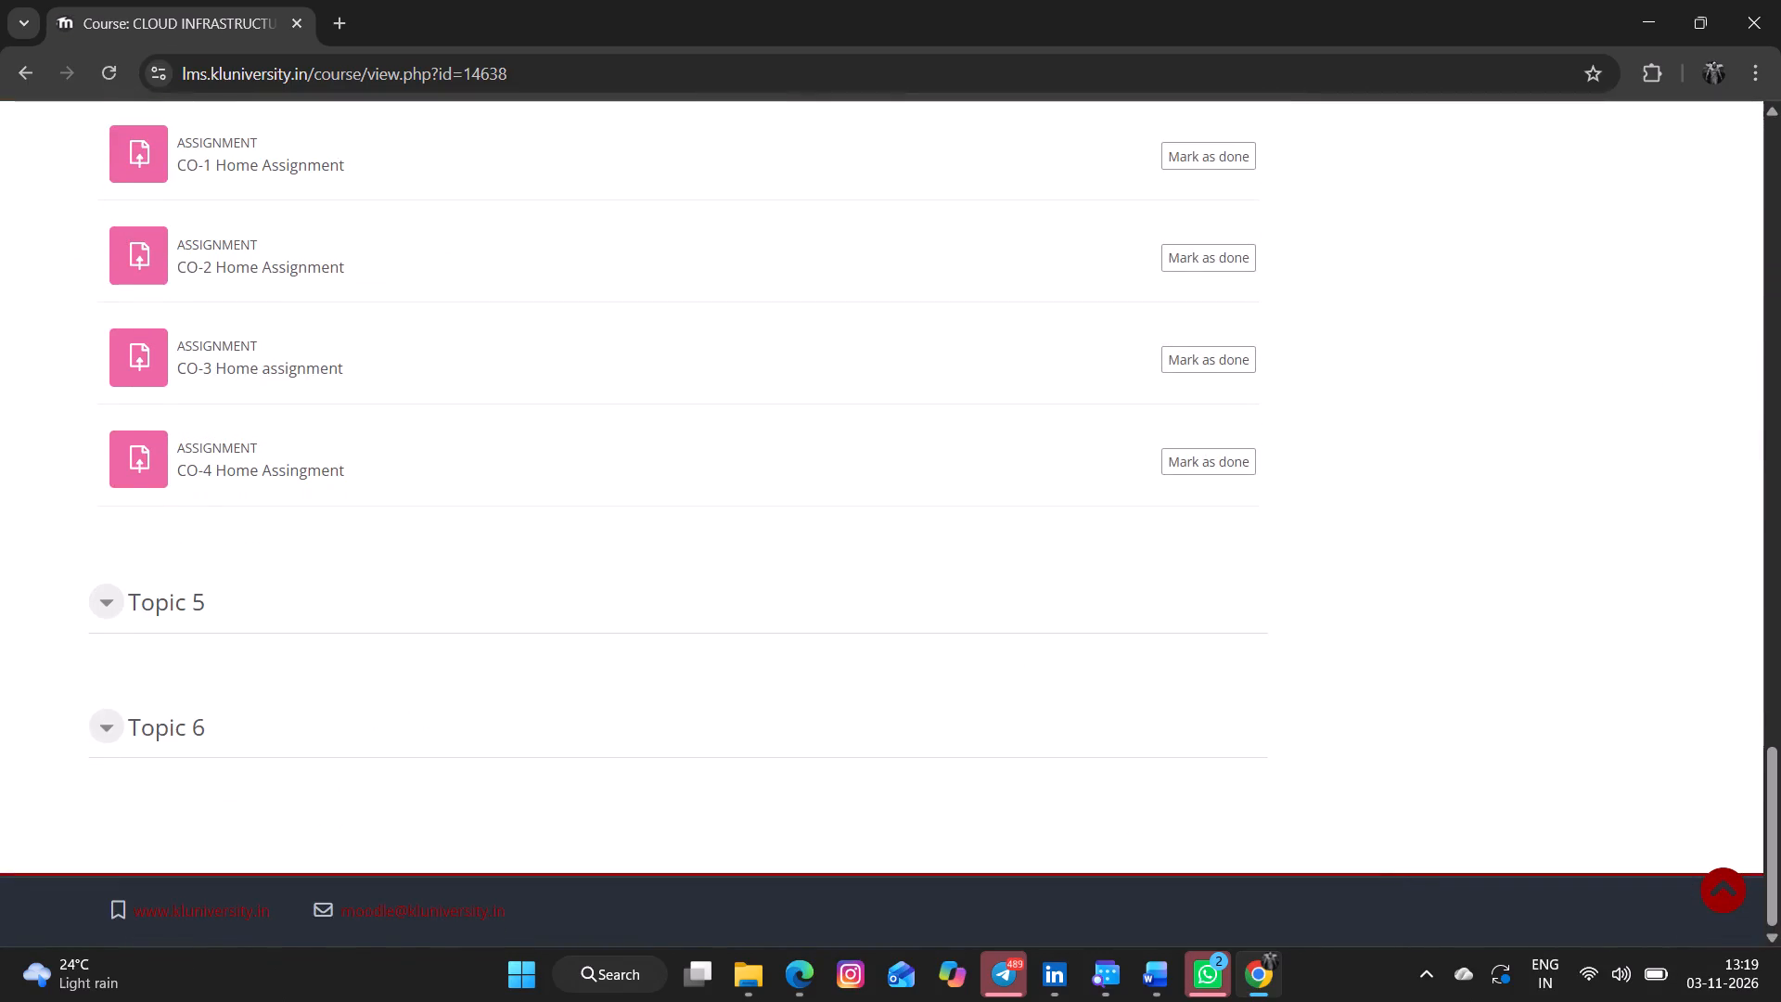
pyautogui.scroll(7, 192, 343)
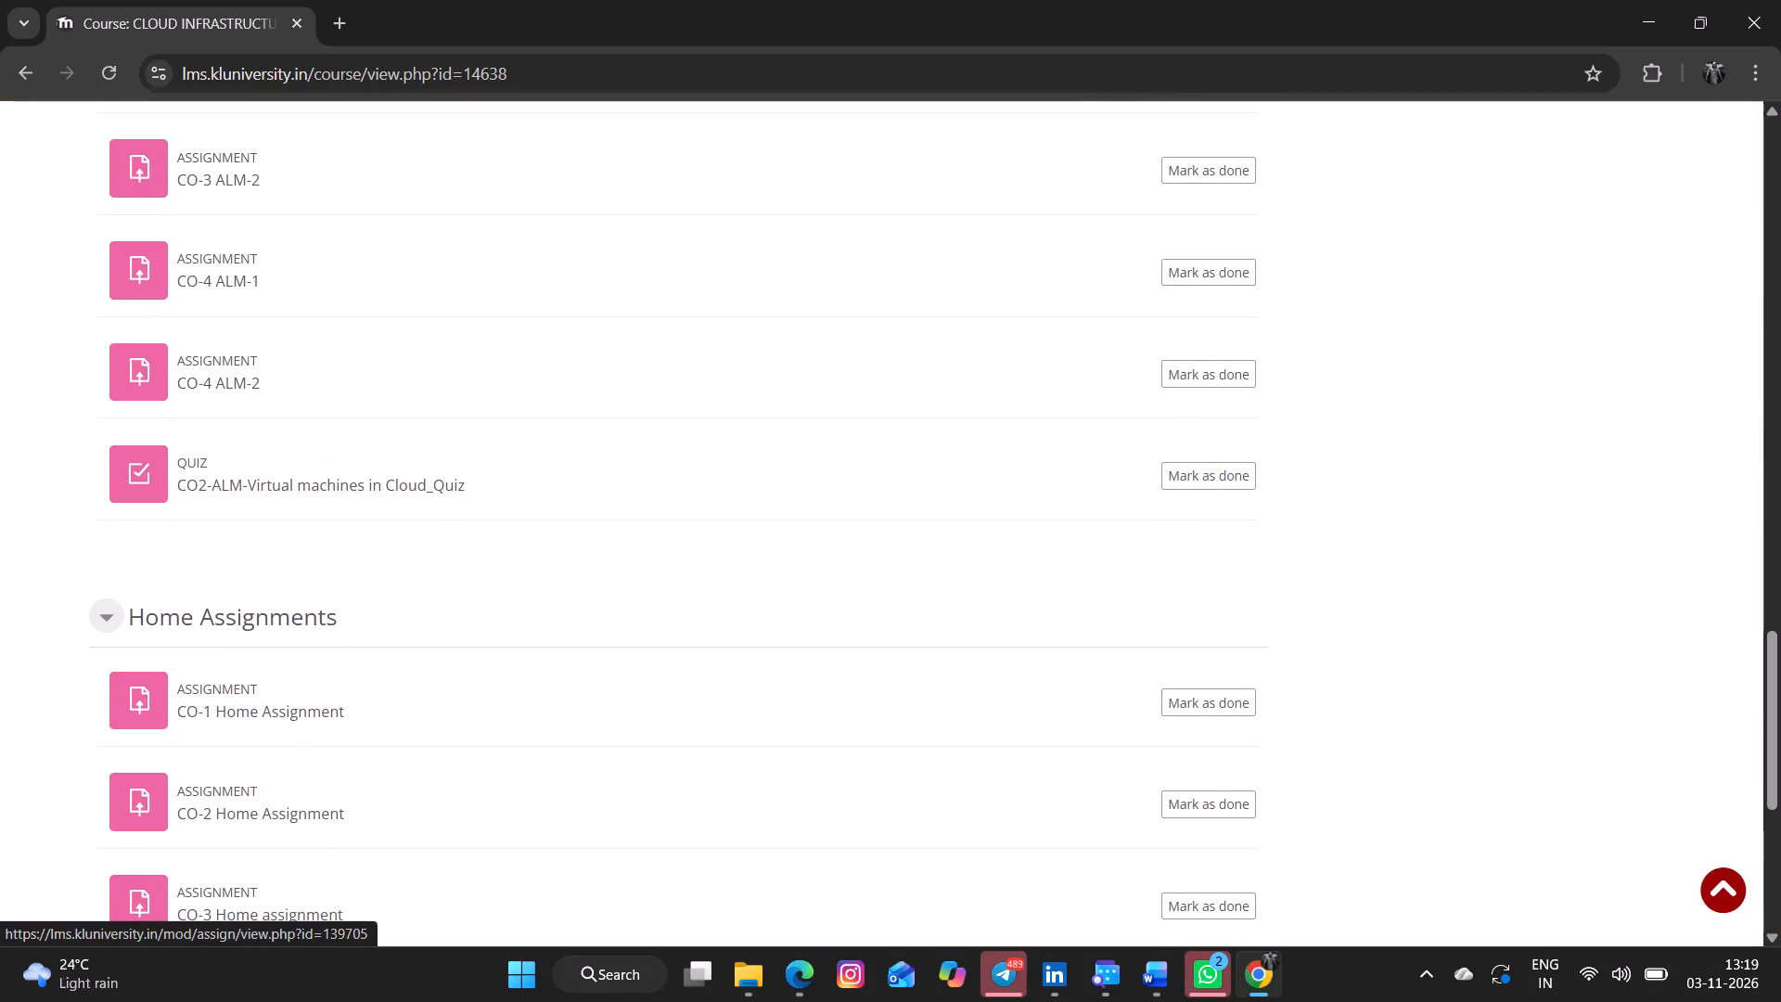
pyautogui.click(143, 283)
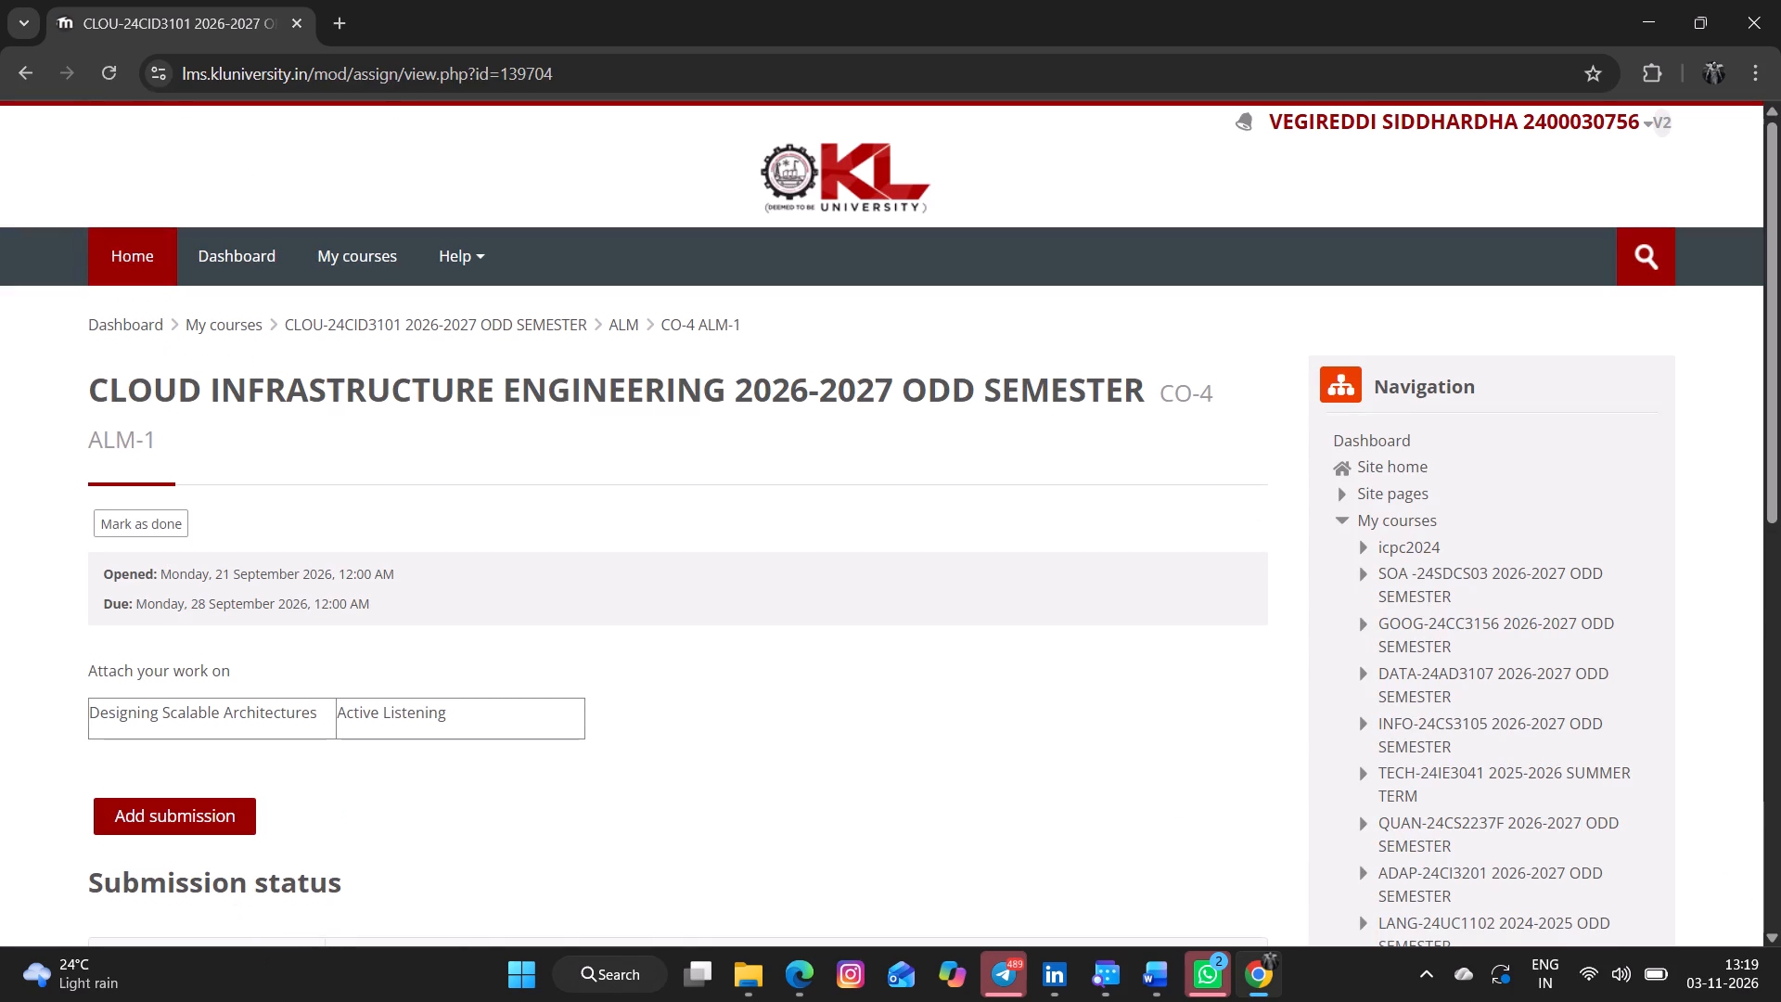
pyautogui.click(230, 818)
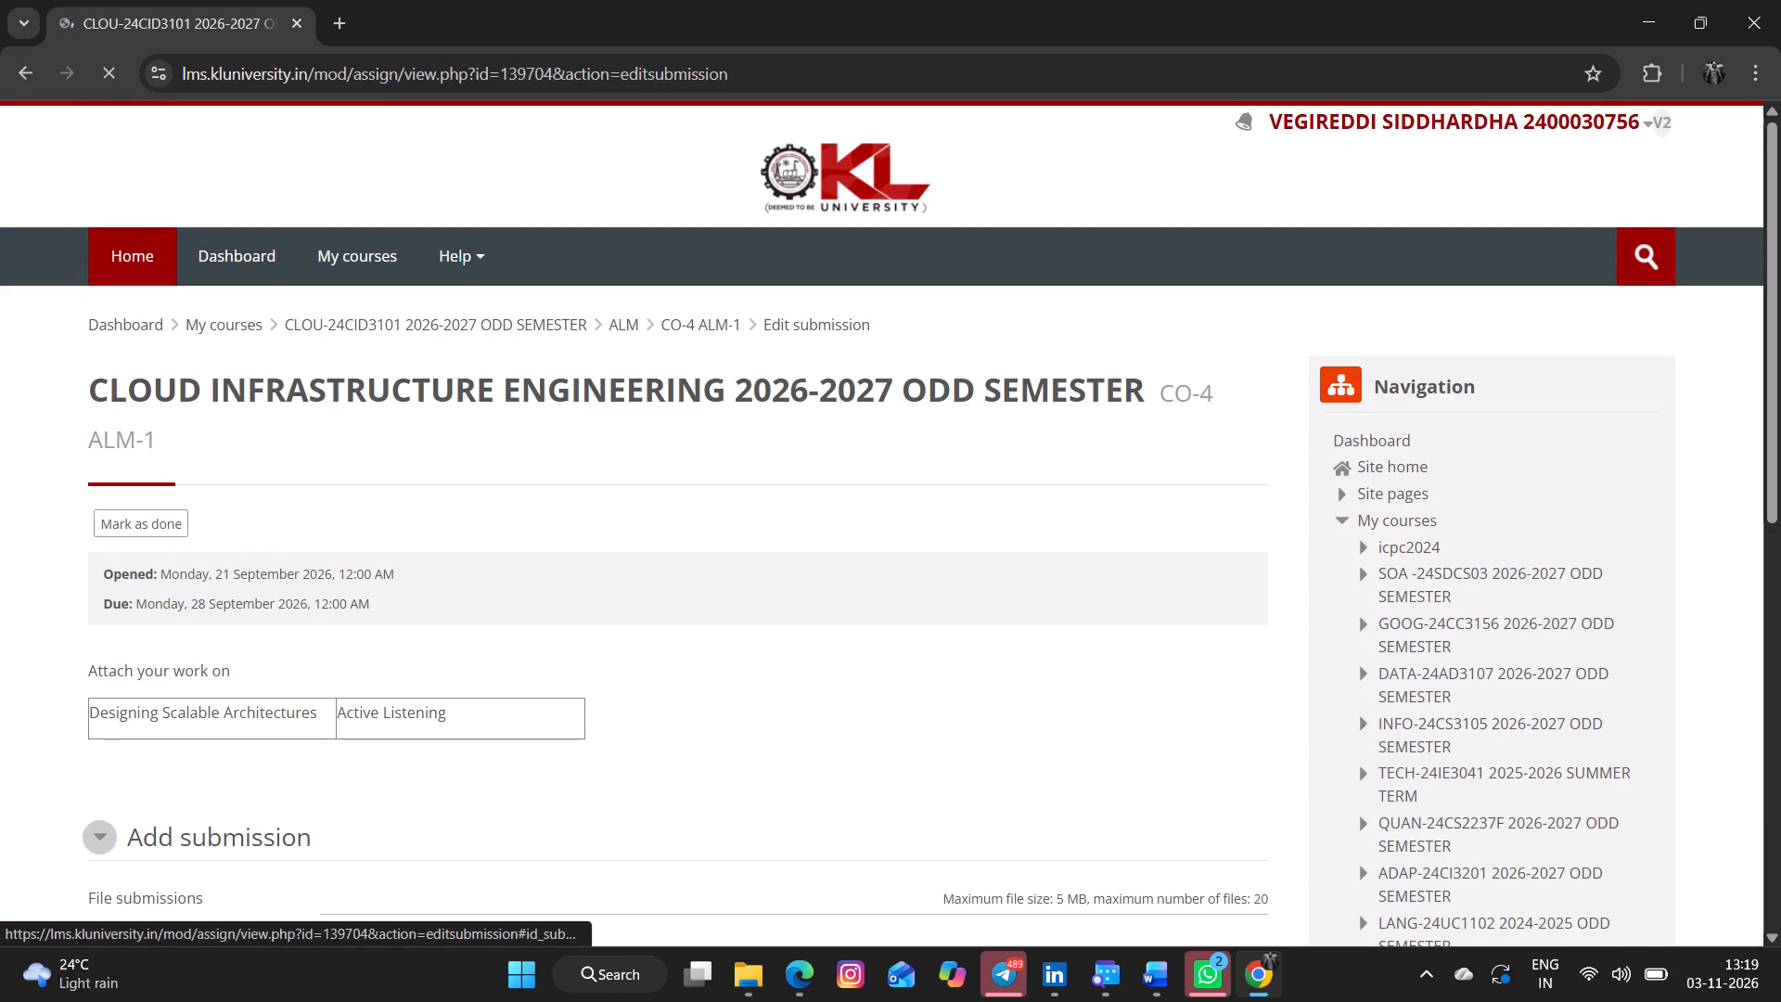
pyautogui.scroll(-1, 230, 818)
pyautogui.scroll(-3, 483, 740)
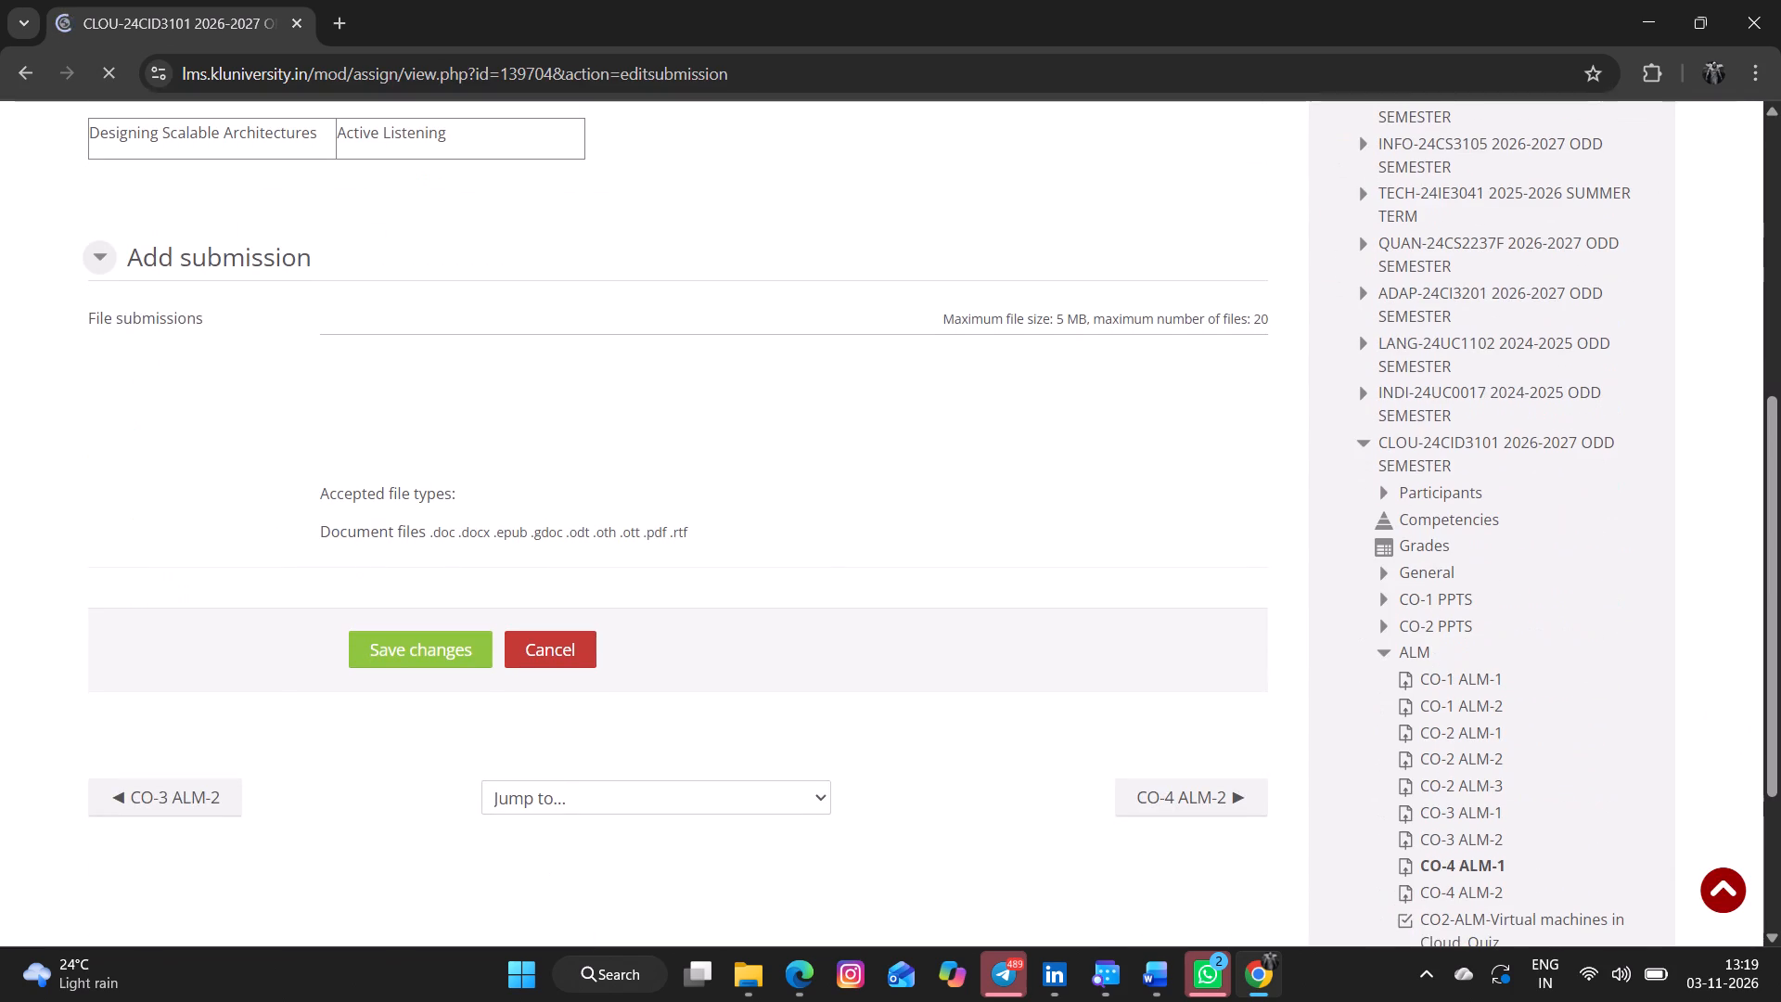
# Search for iLovePDF in a new browser tab and open its Word to PDF converter.
pyautogui.click(340, 11)
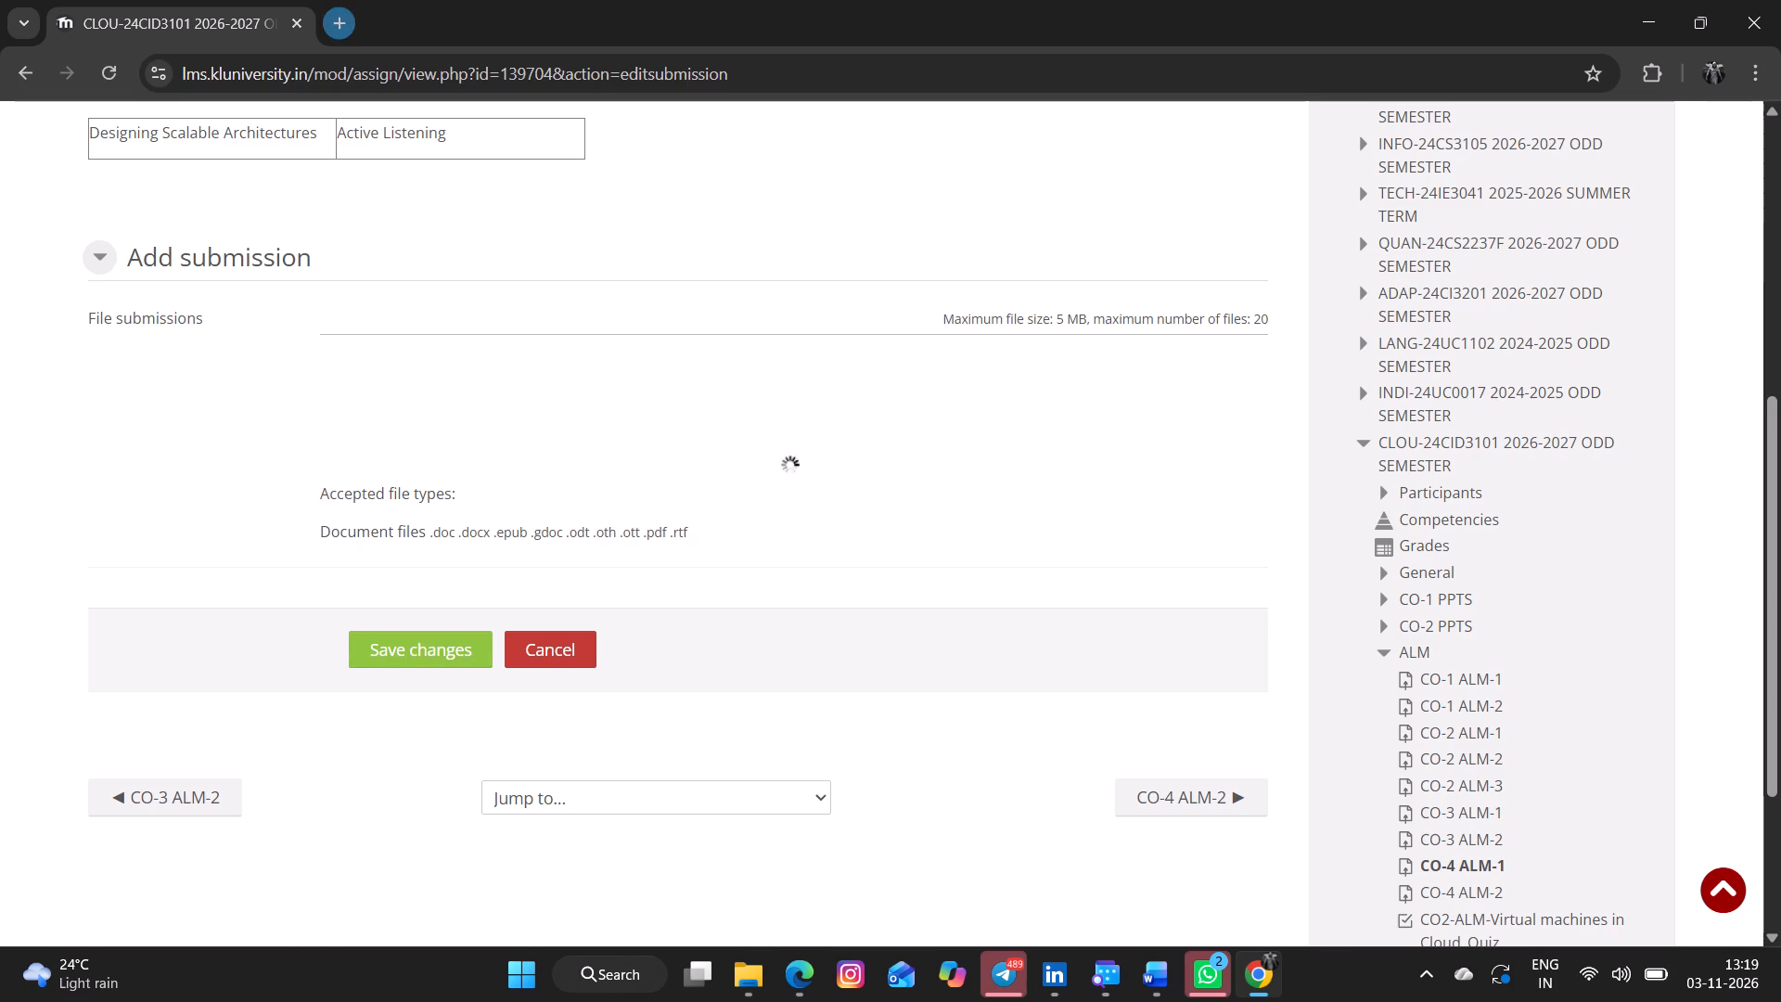
pyautogui.write('ilove')
pyautogui.click(275, 176)
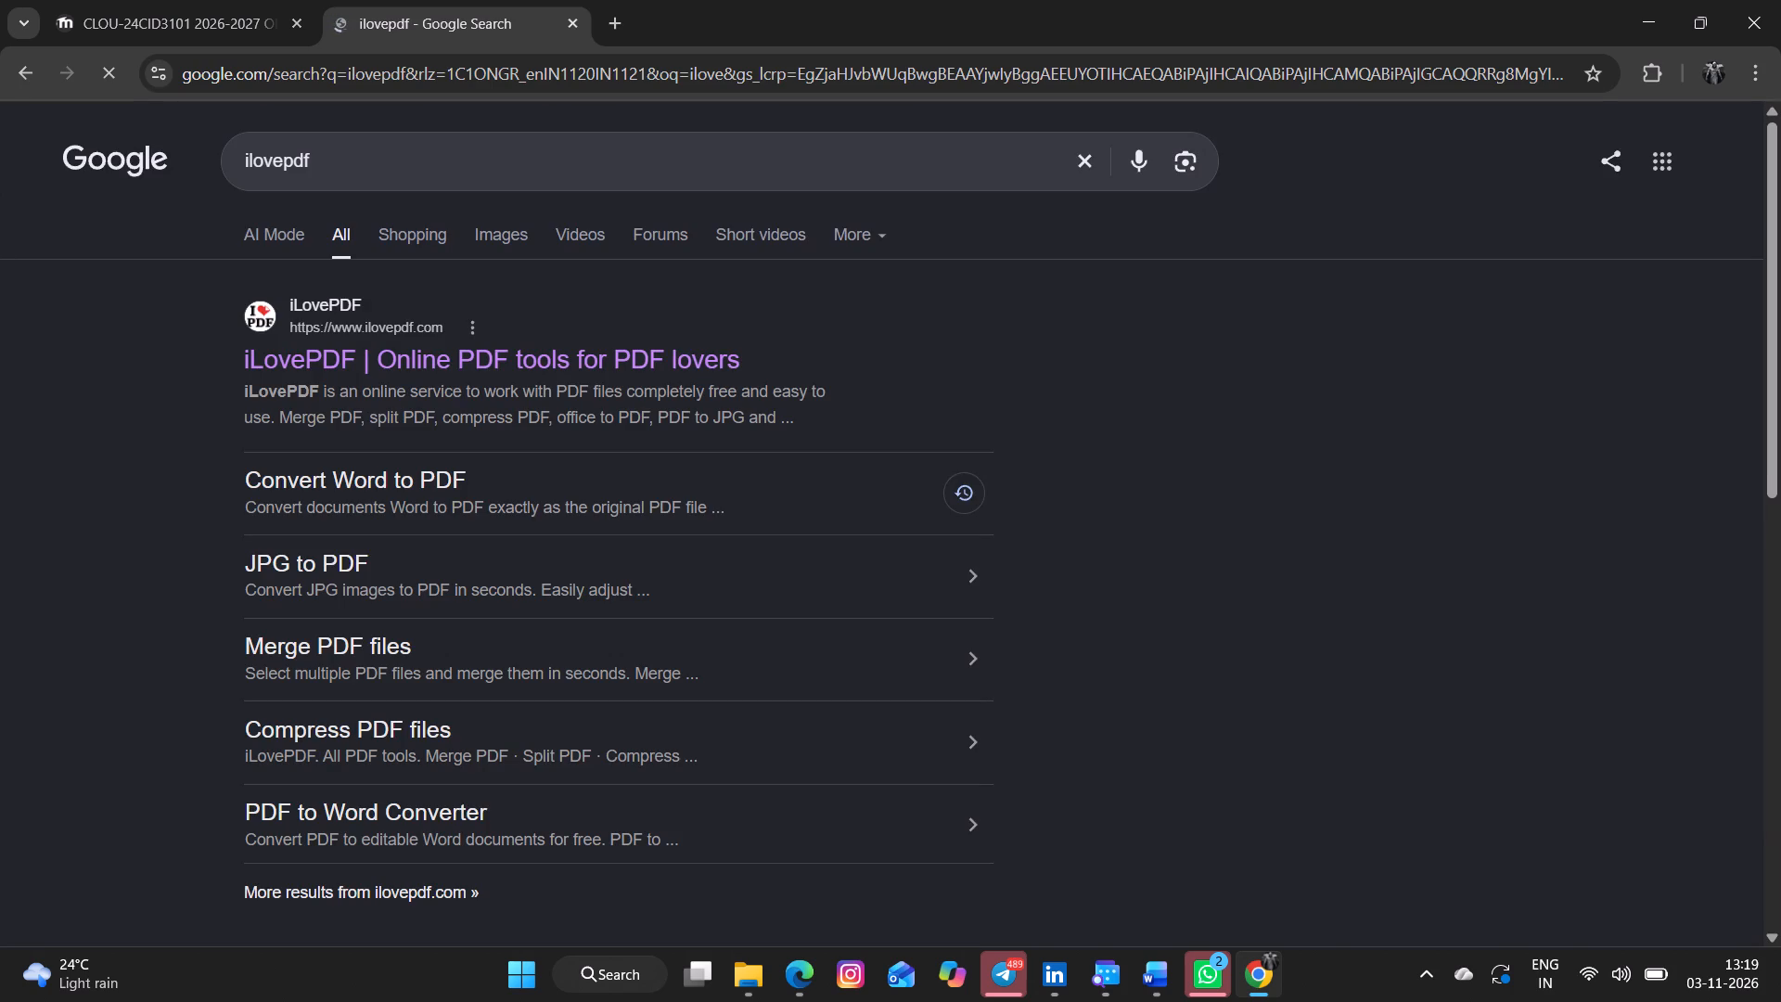
pyautogui.moveTo(503, 337); pyautogui.dragTo(514, 357)
pyautogui.click(514, 357)
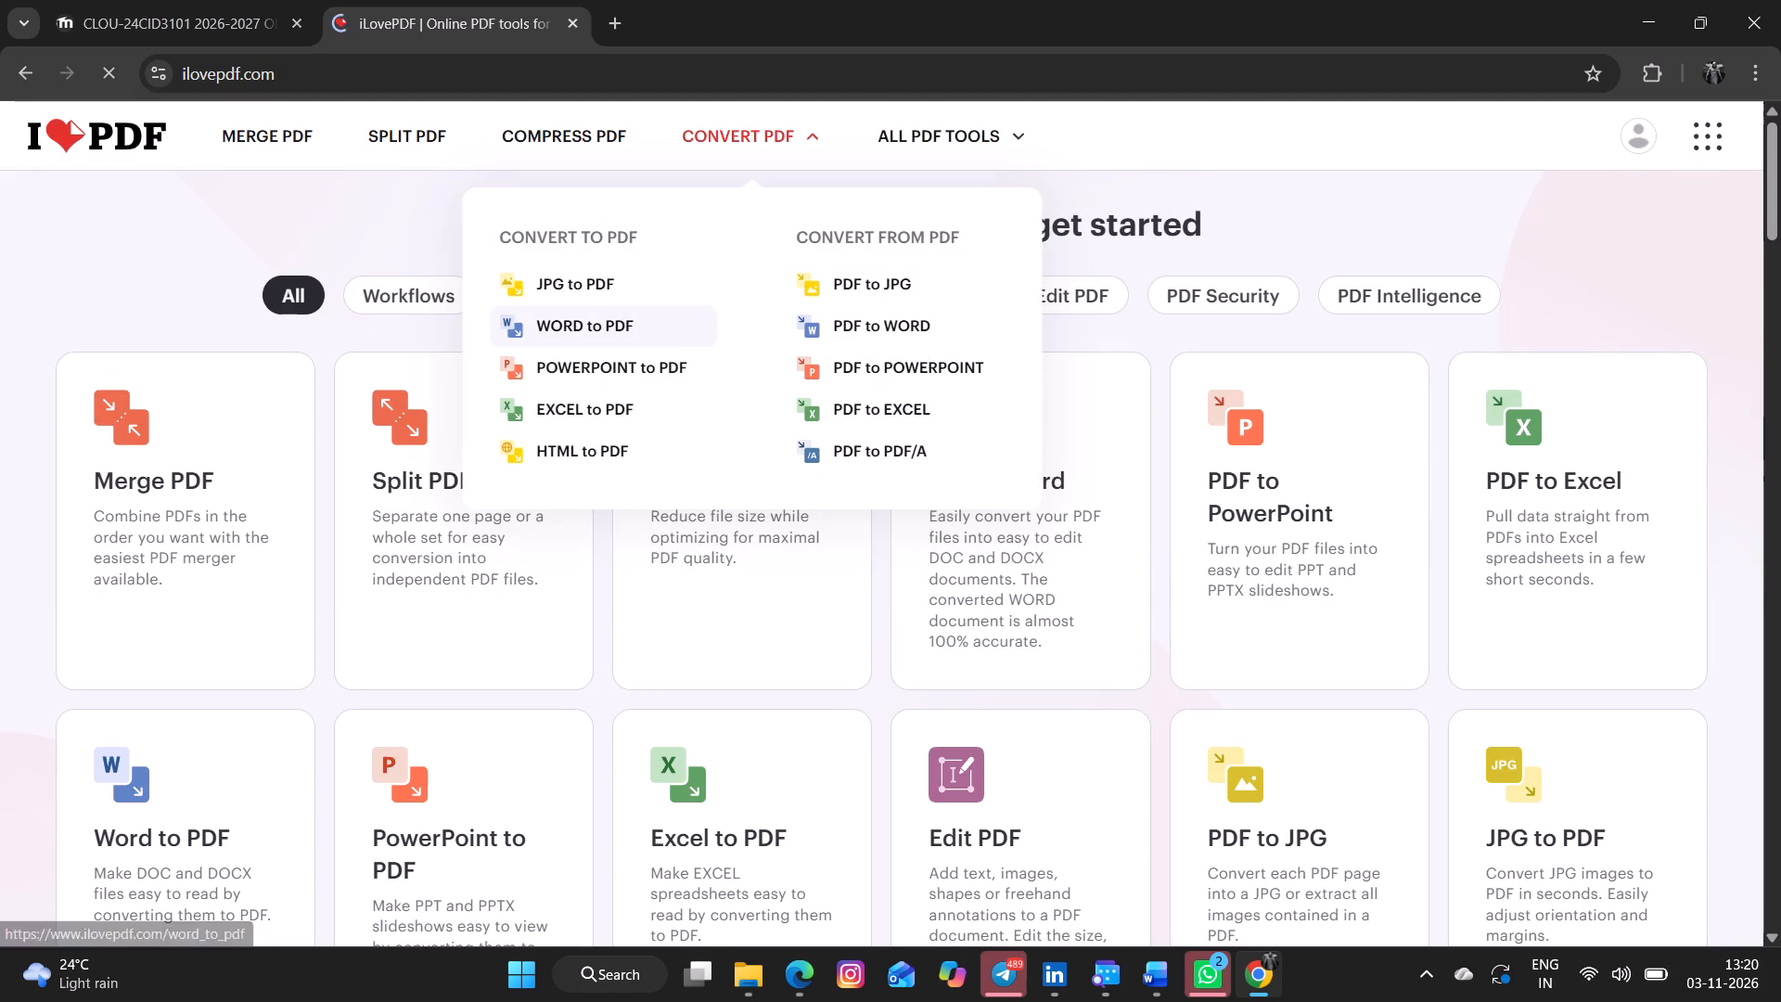
pyautogui.click(646, 316)
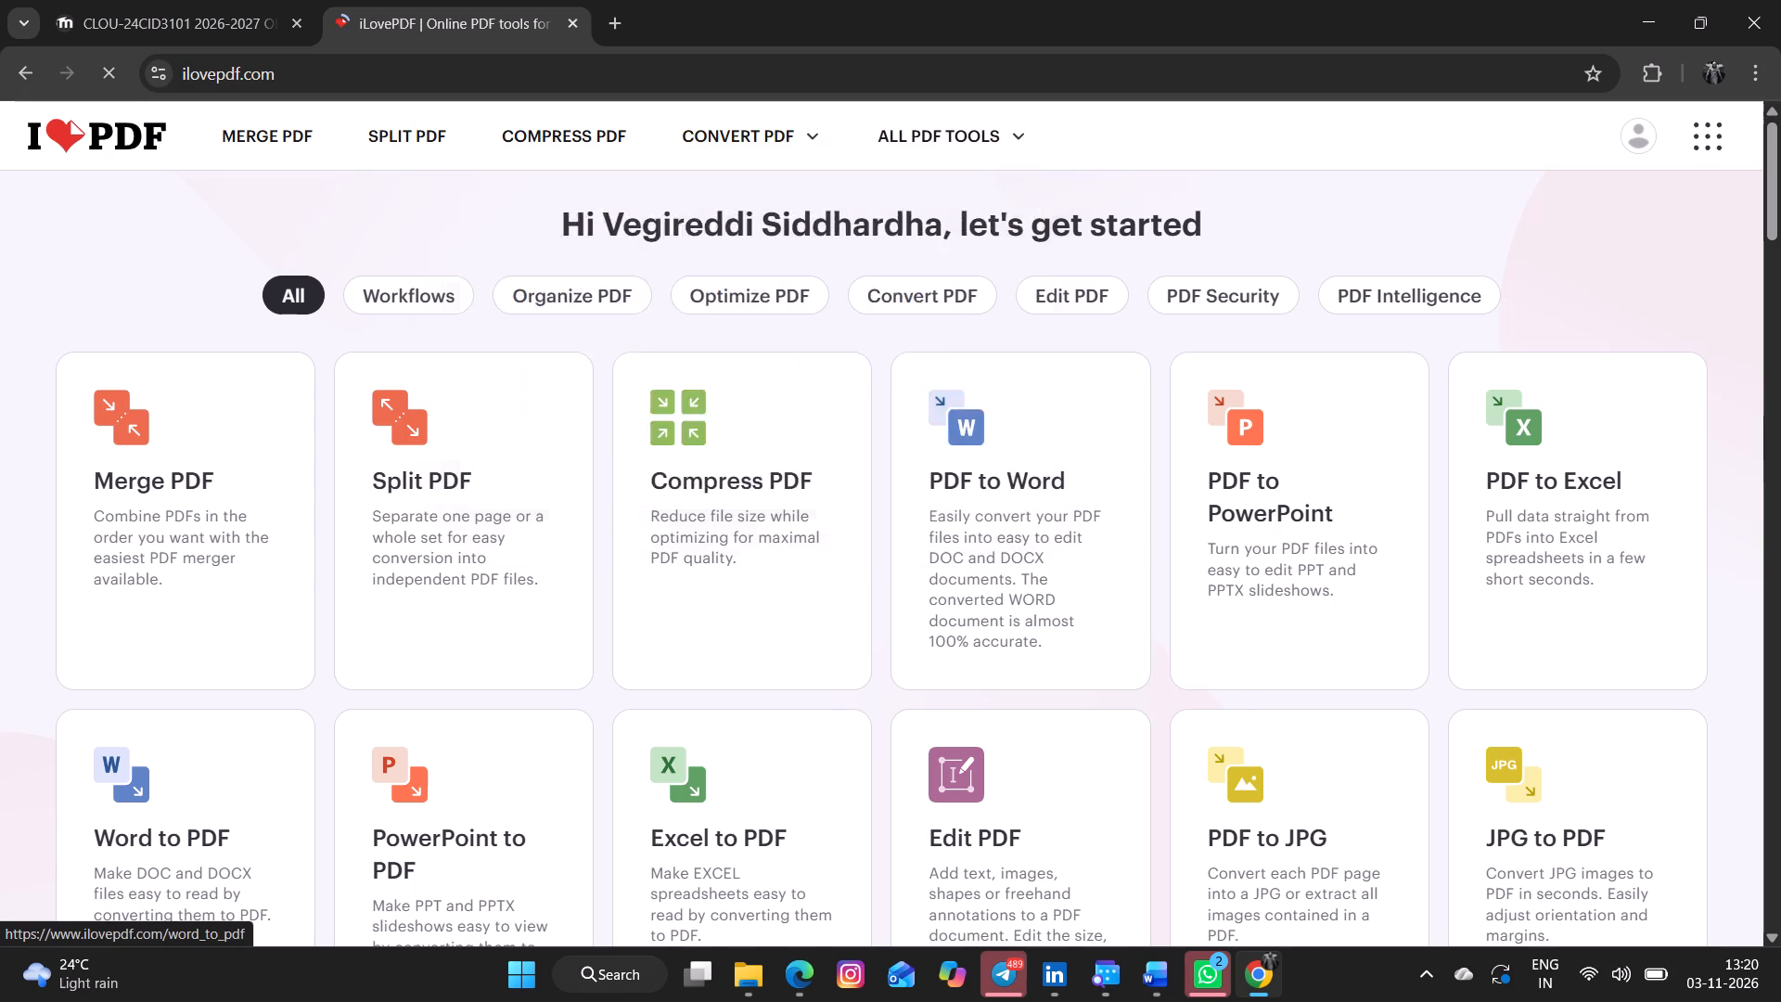
# Convert the co4-alm1 document from the OneDrive Documents folder to PDF and download the converted file.
pyautogui.click(895, 409)
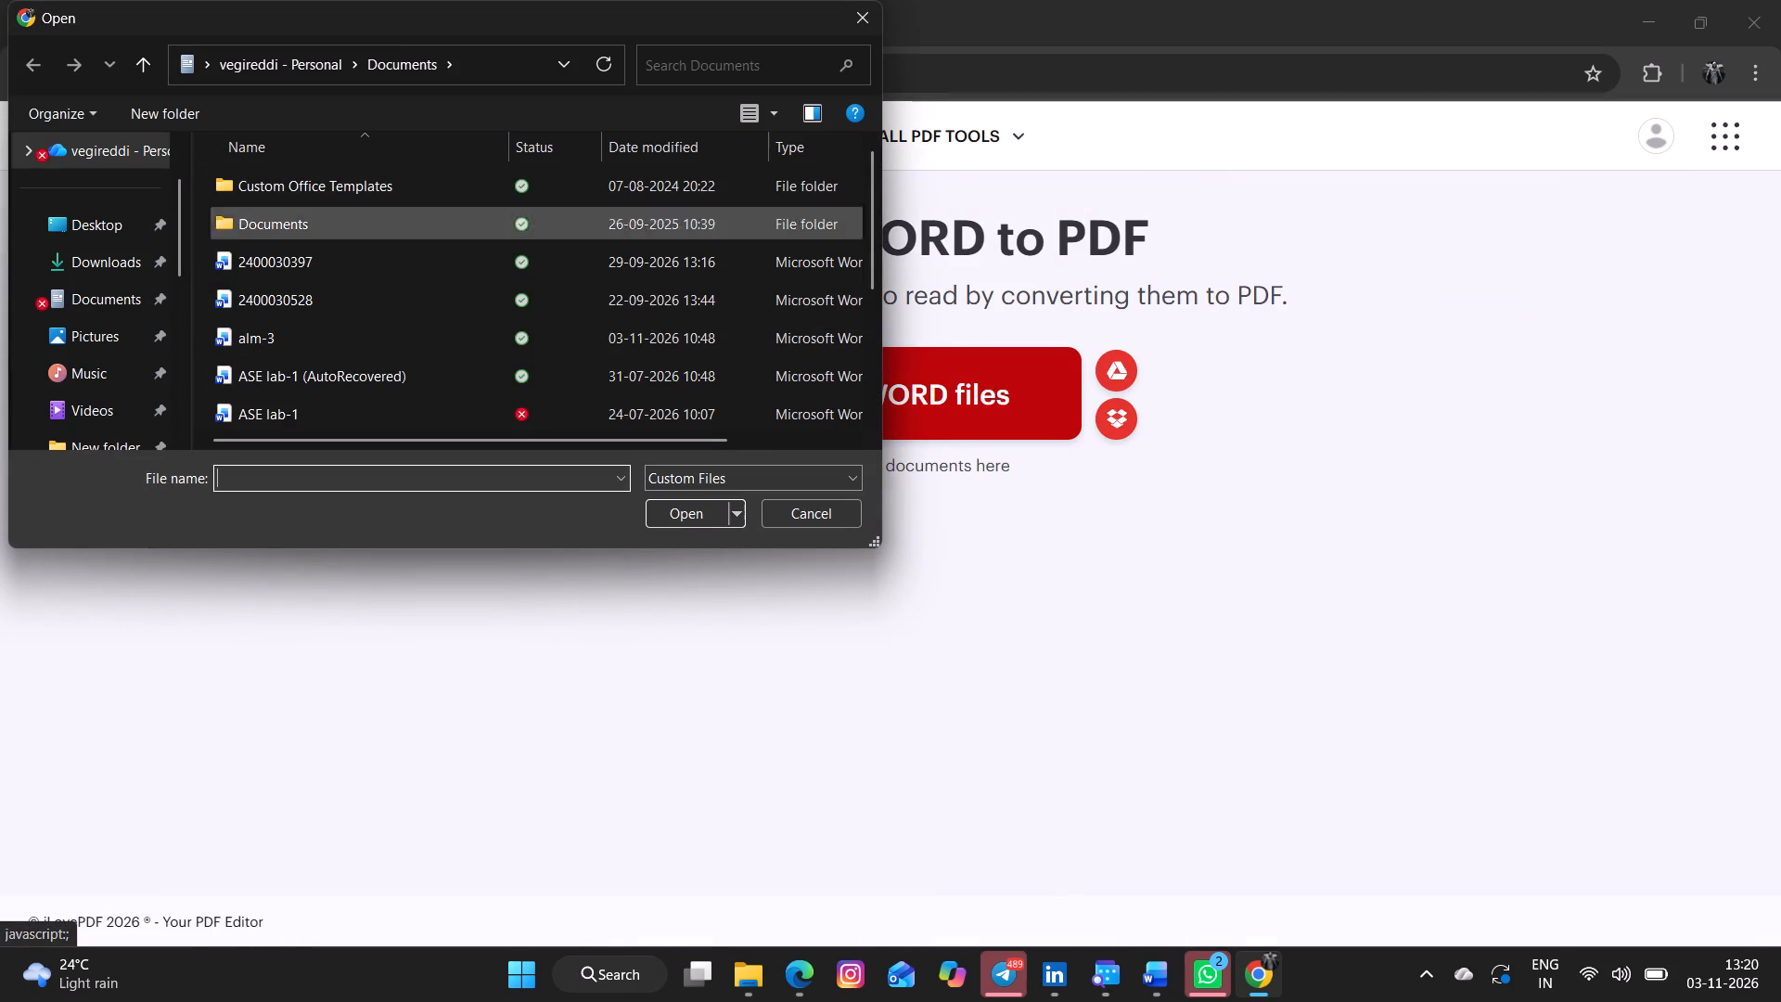
pyautogui.scroll(-1, 339, 388)
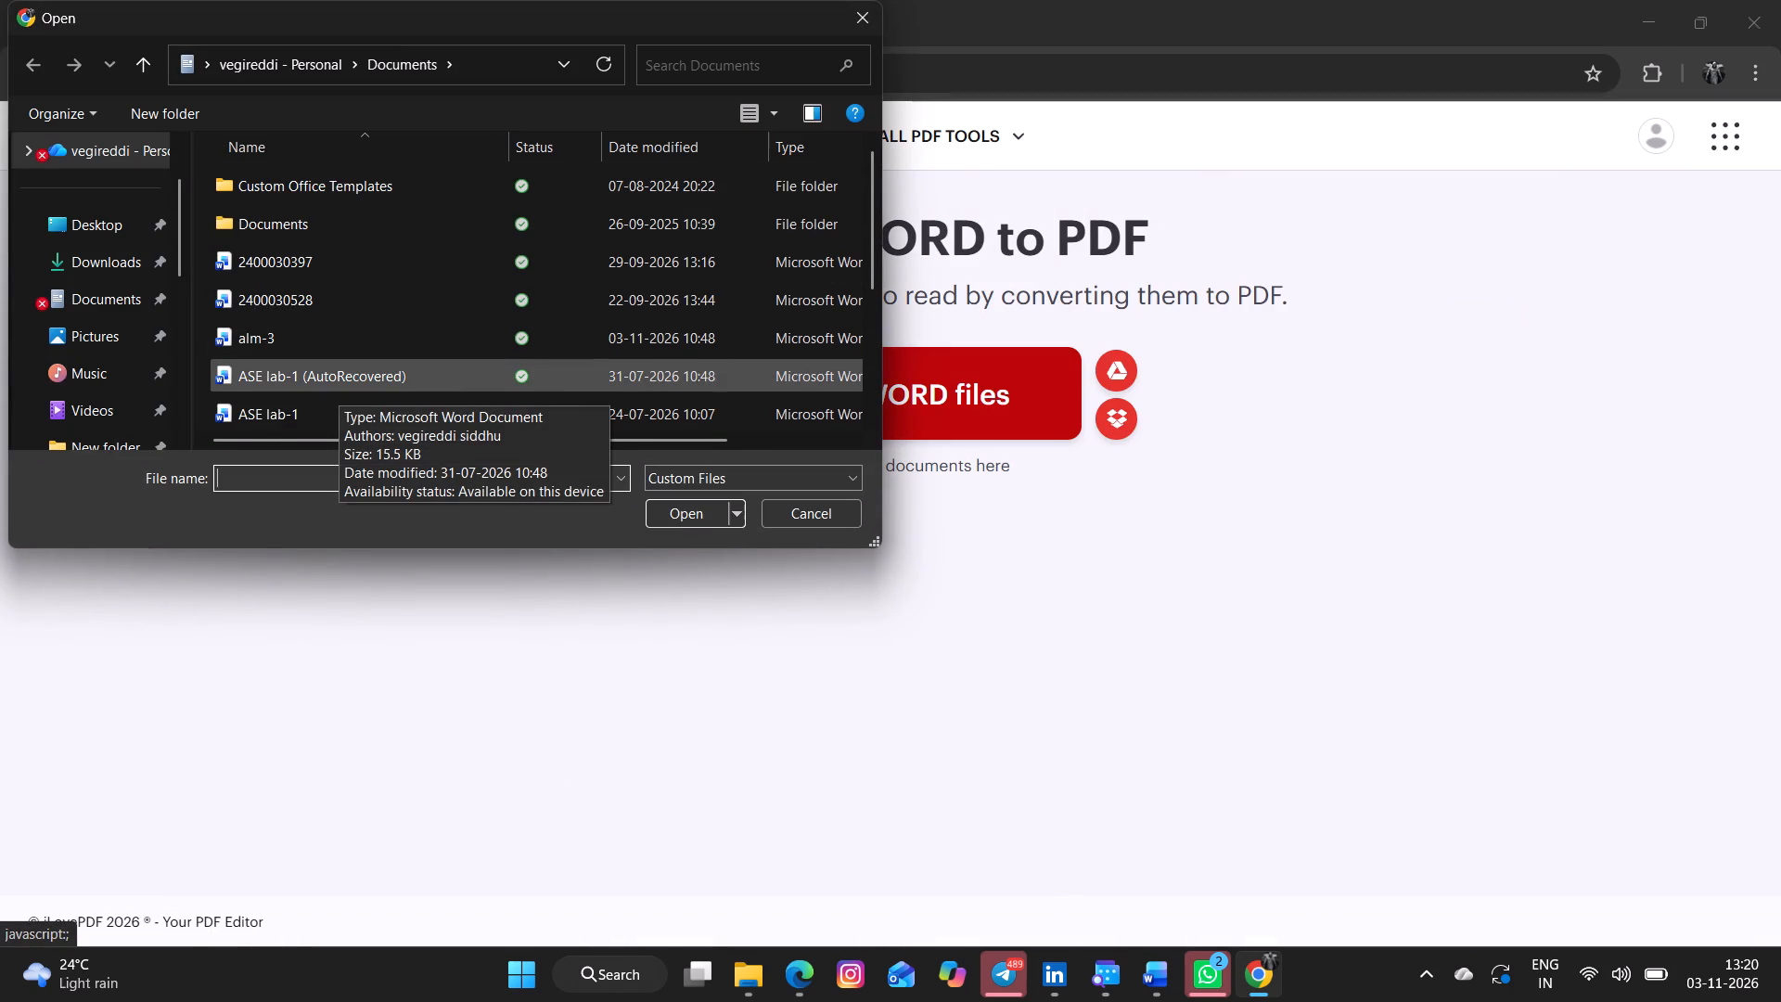
pyautogui.scroll(-1, 339, 388)
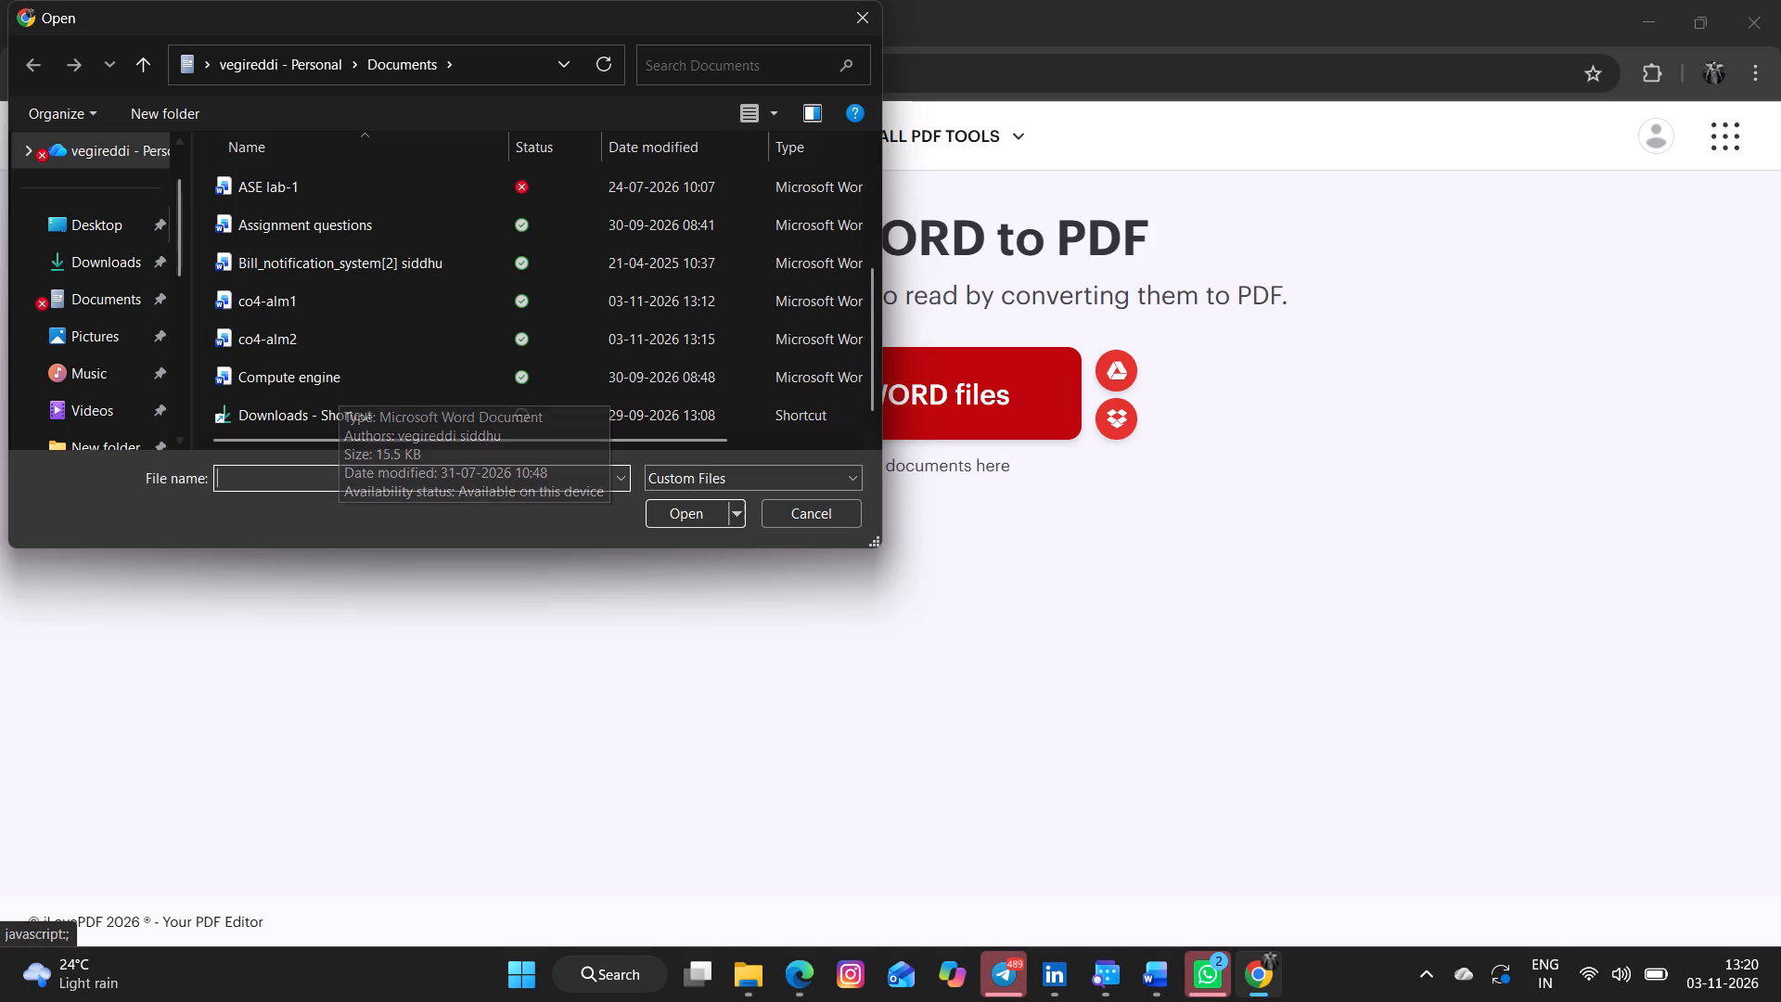
pyautogui.click(105, 287)
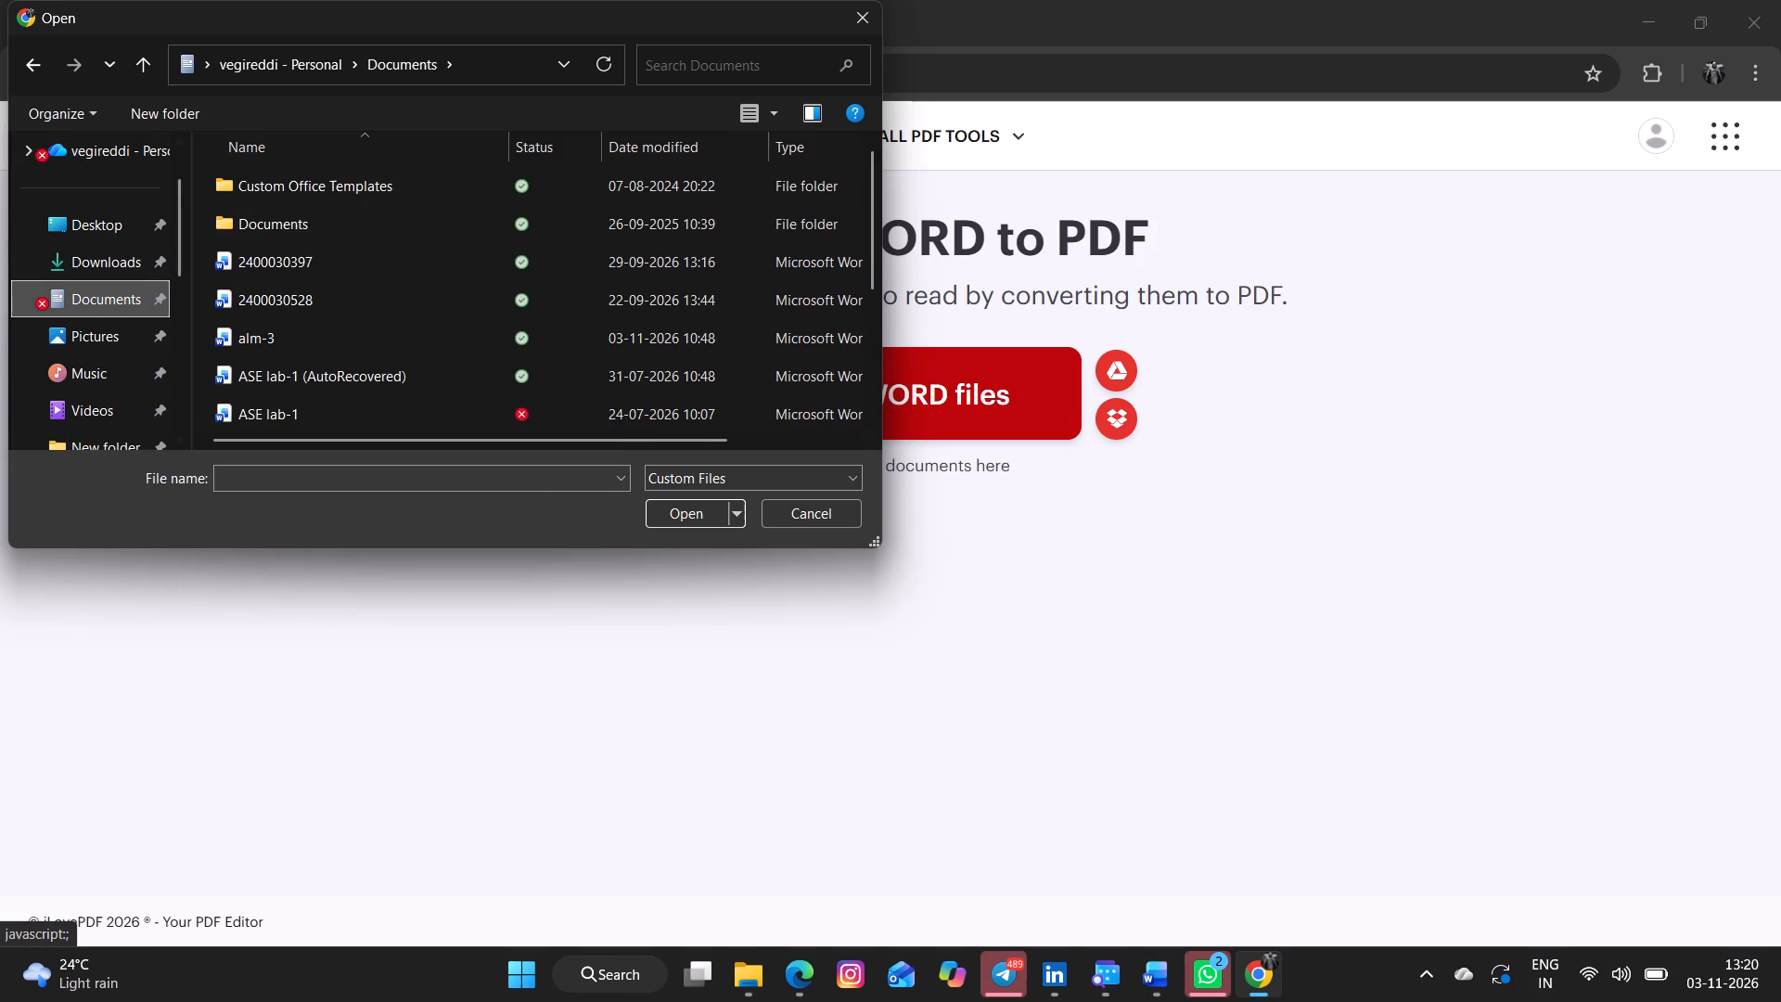
pyautogui.scroll(-3, 341, 247)
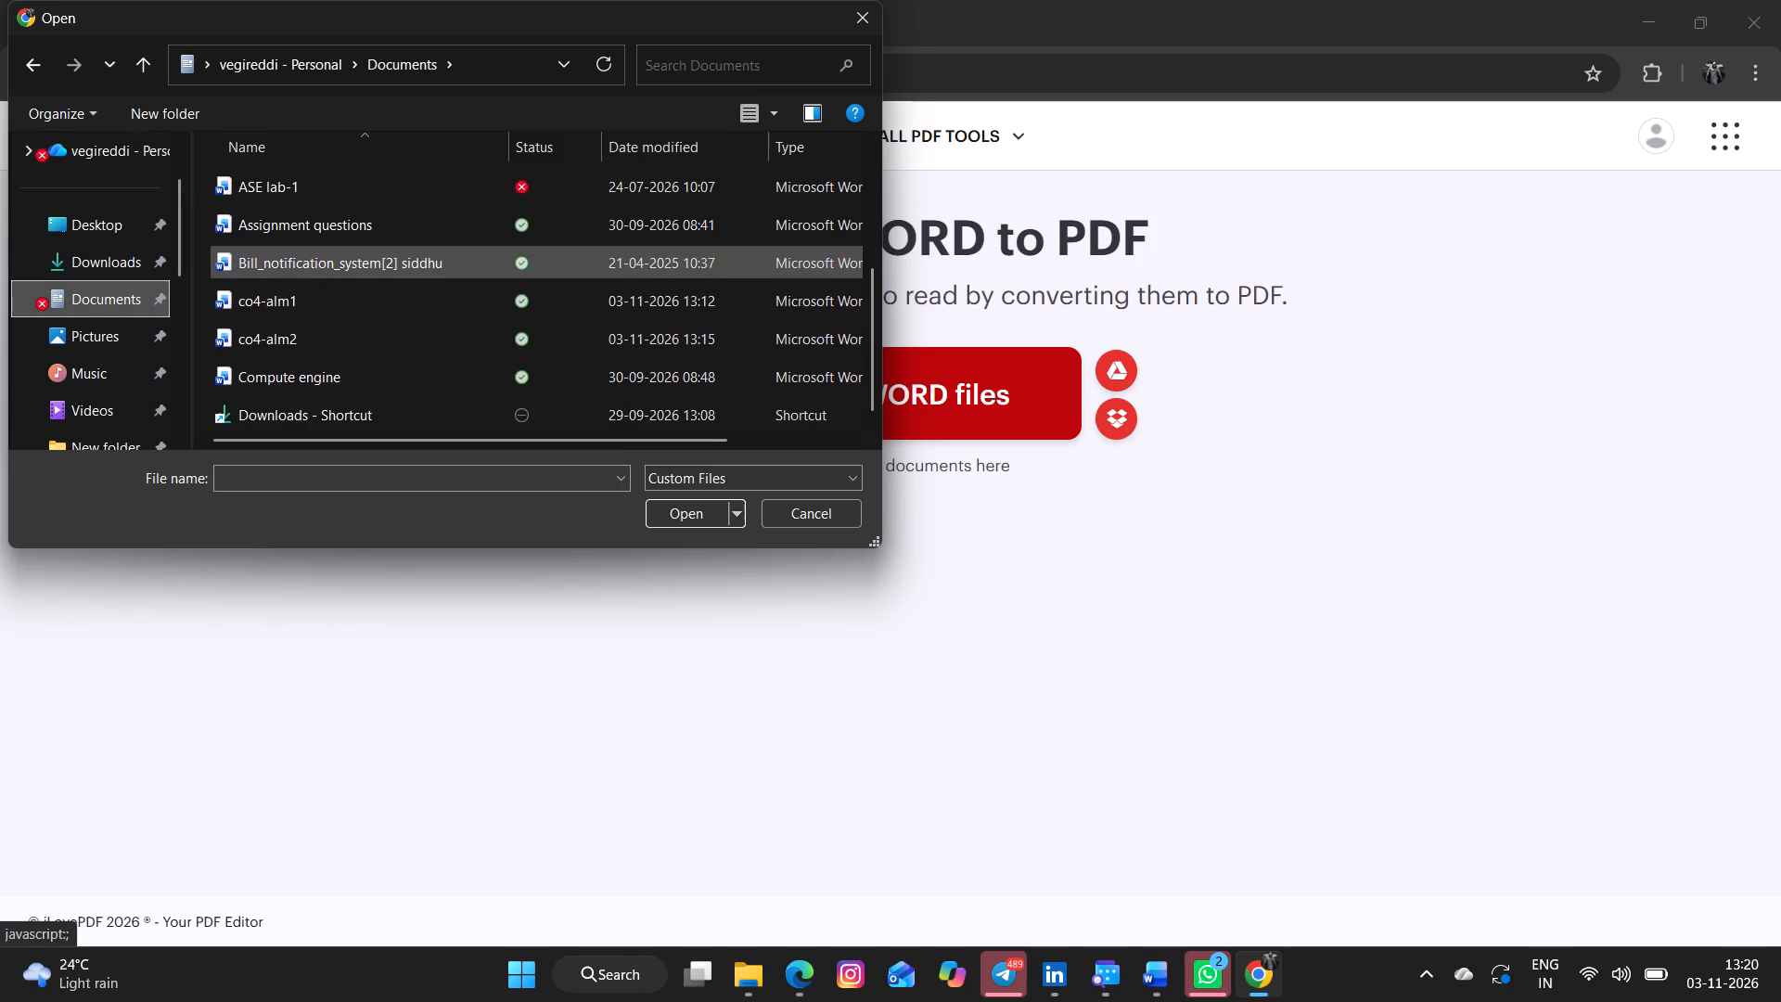
pyautogui.click(289, 302)
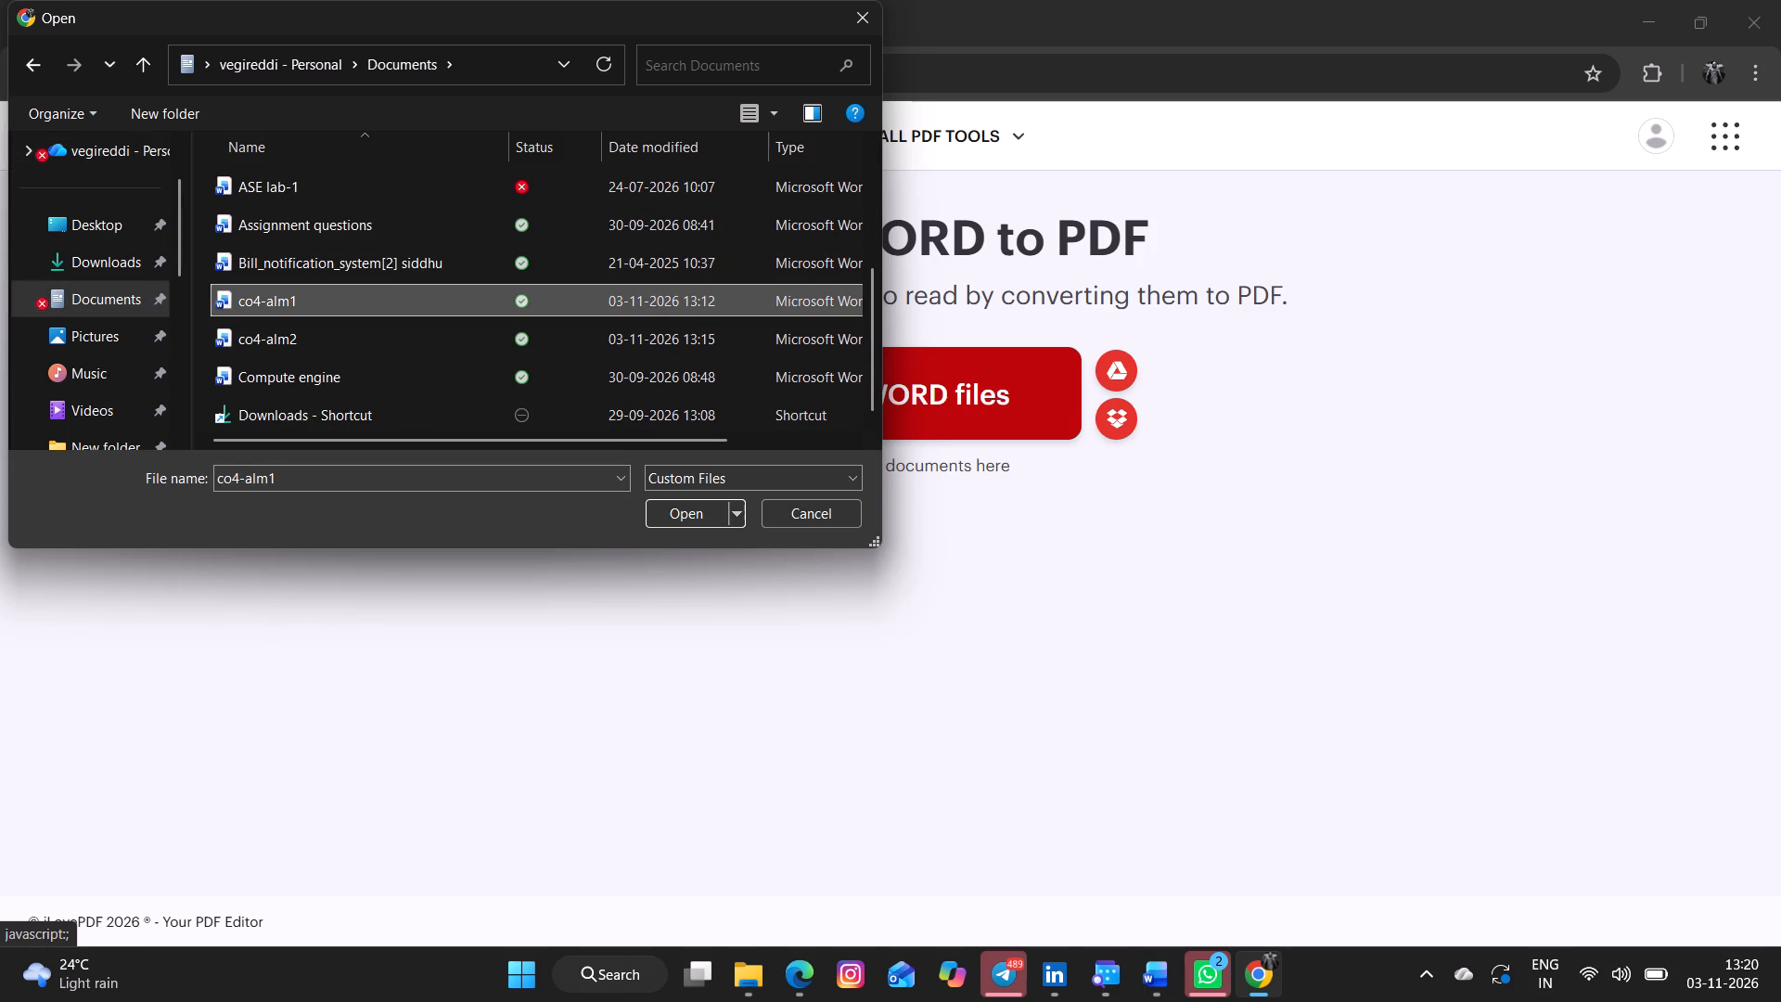
pyautogui.click(669, 506)
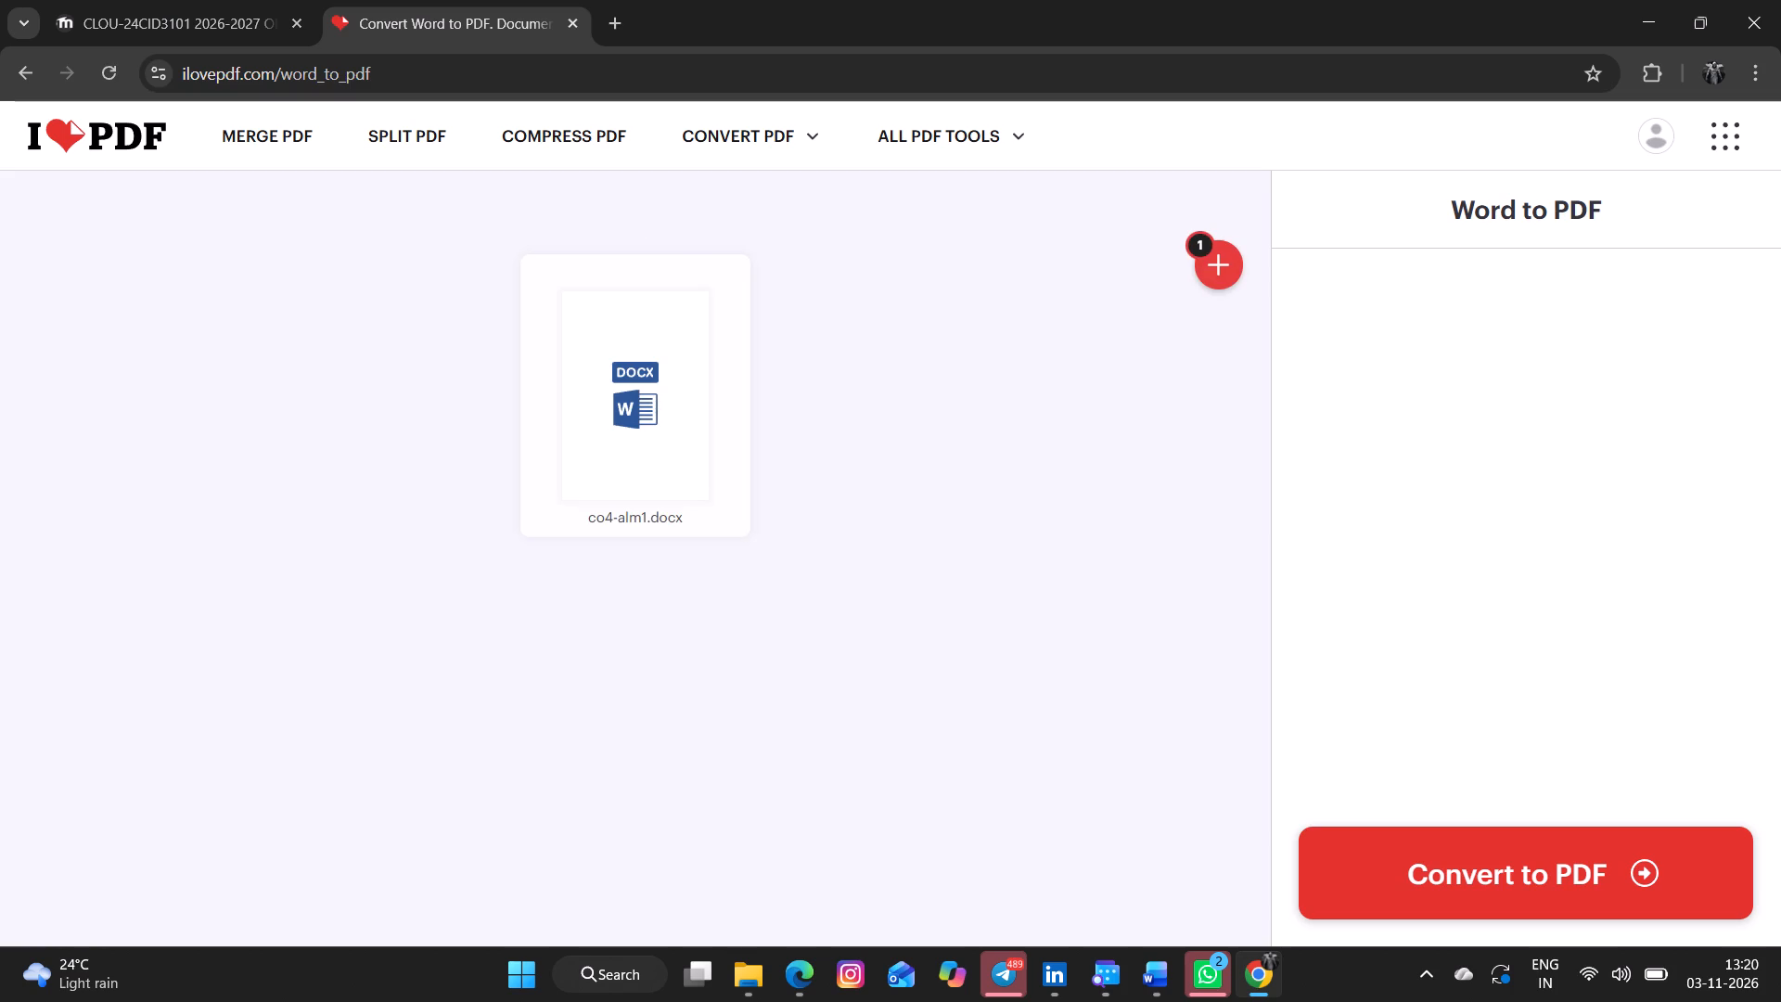
pyautogui.click(1601, 893)
pyautogui.click(1601, 893)
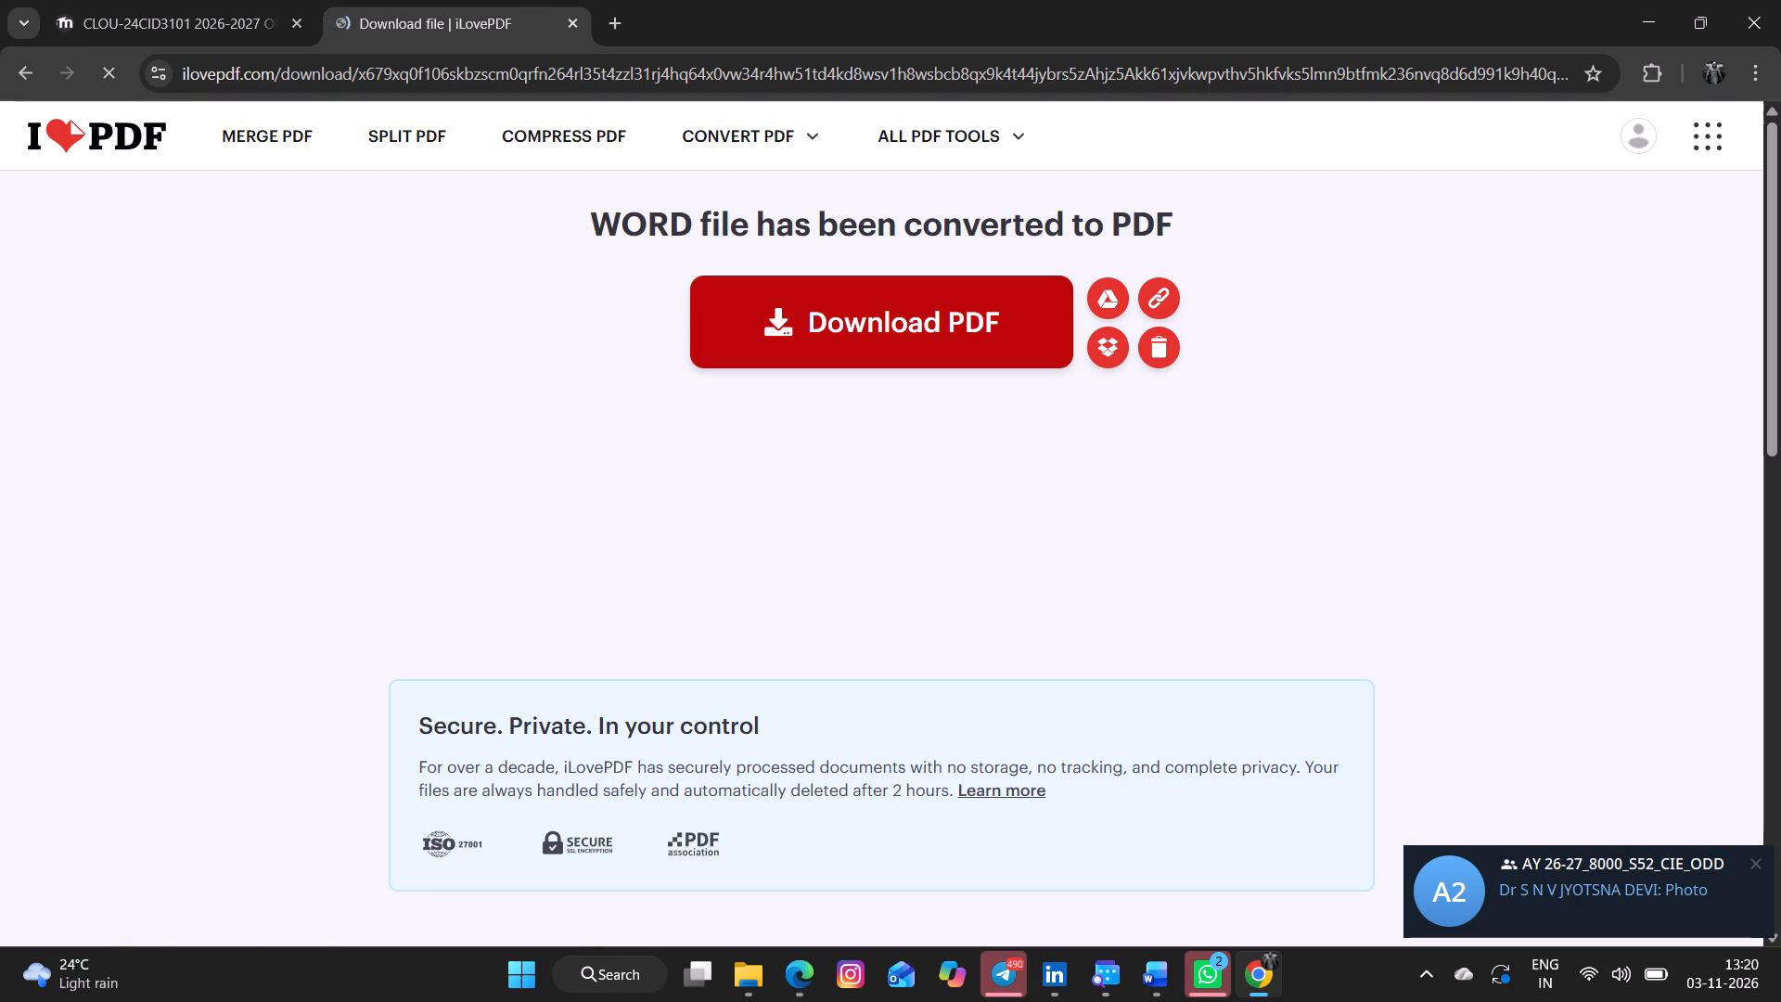
pyautogui.click(814, 320)
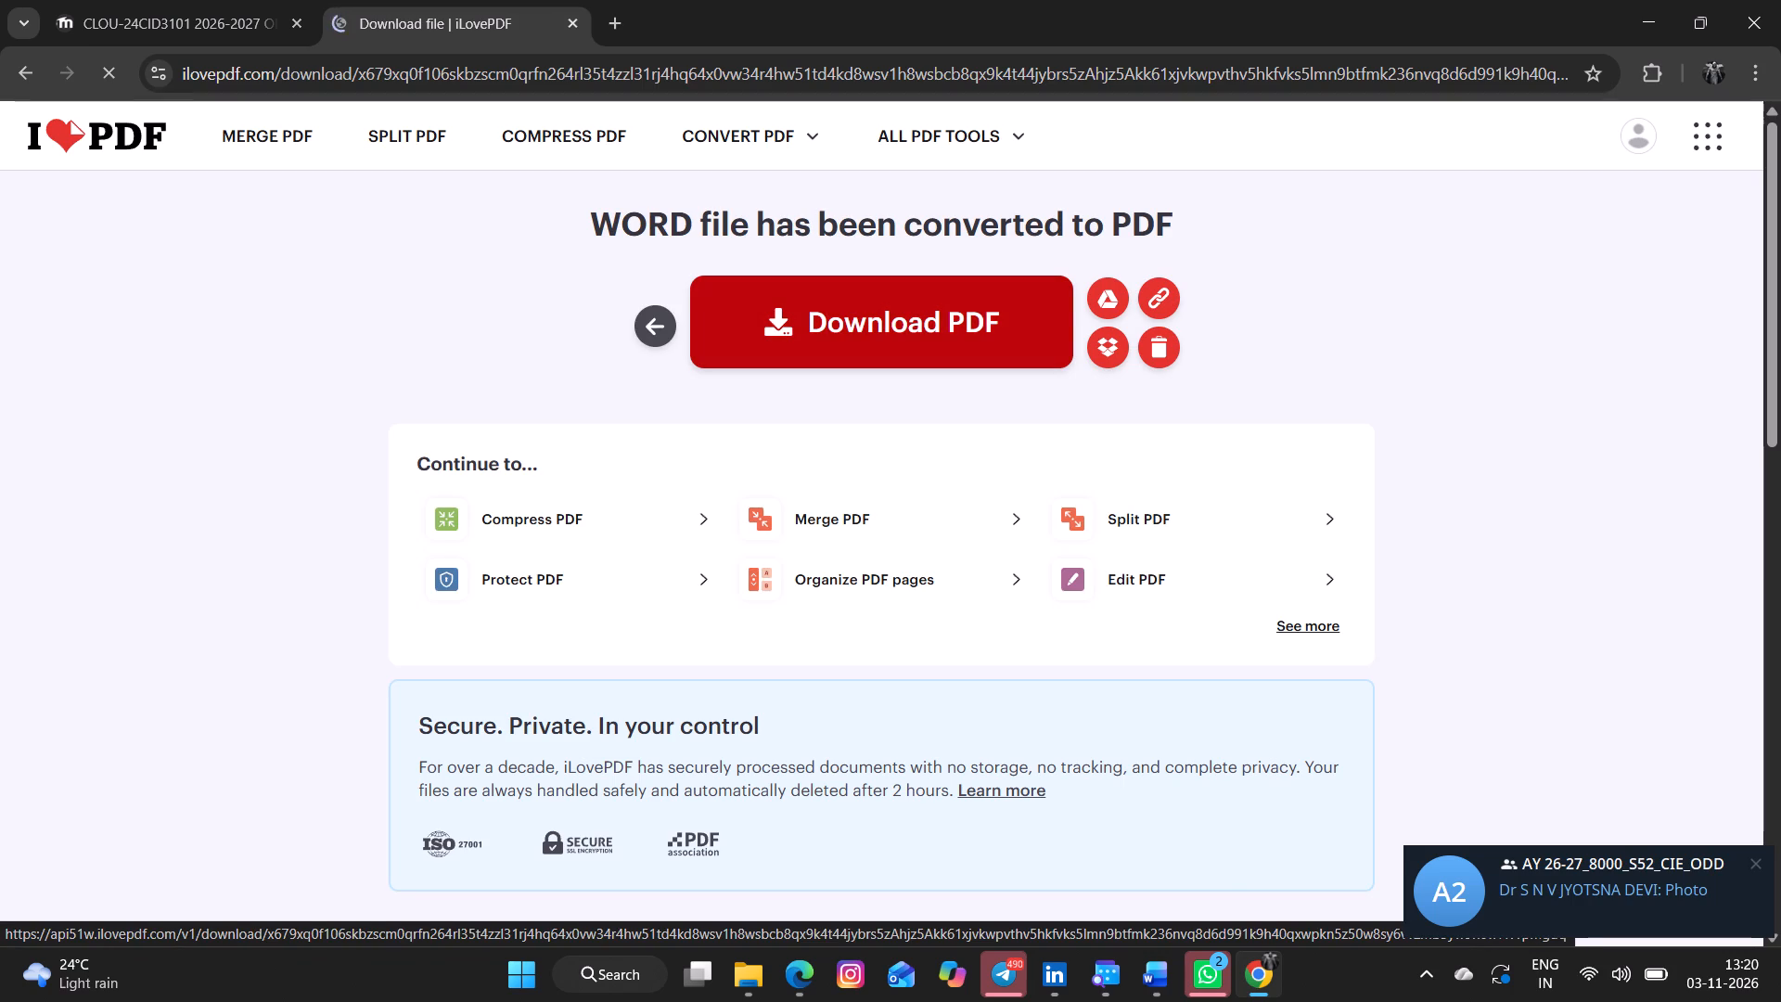
pyautogui.click(814, 320)
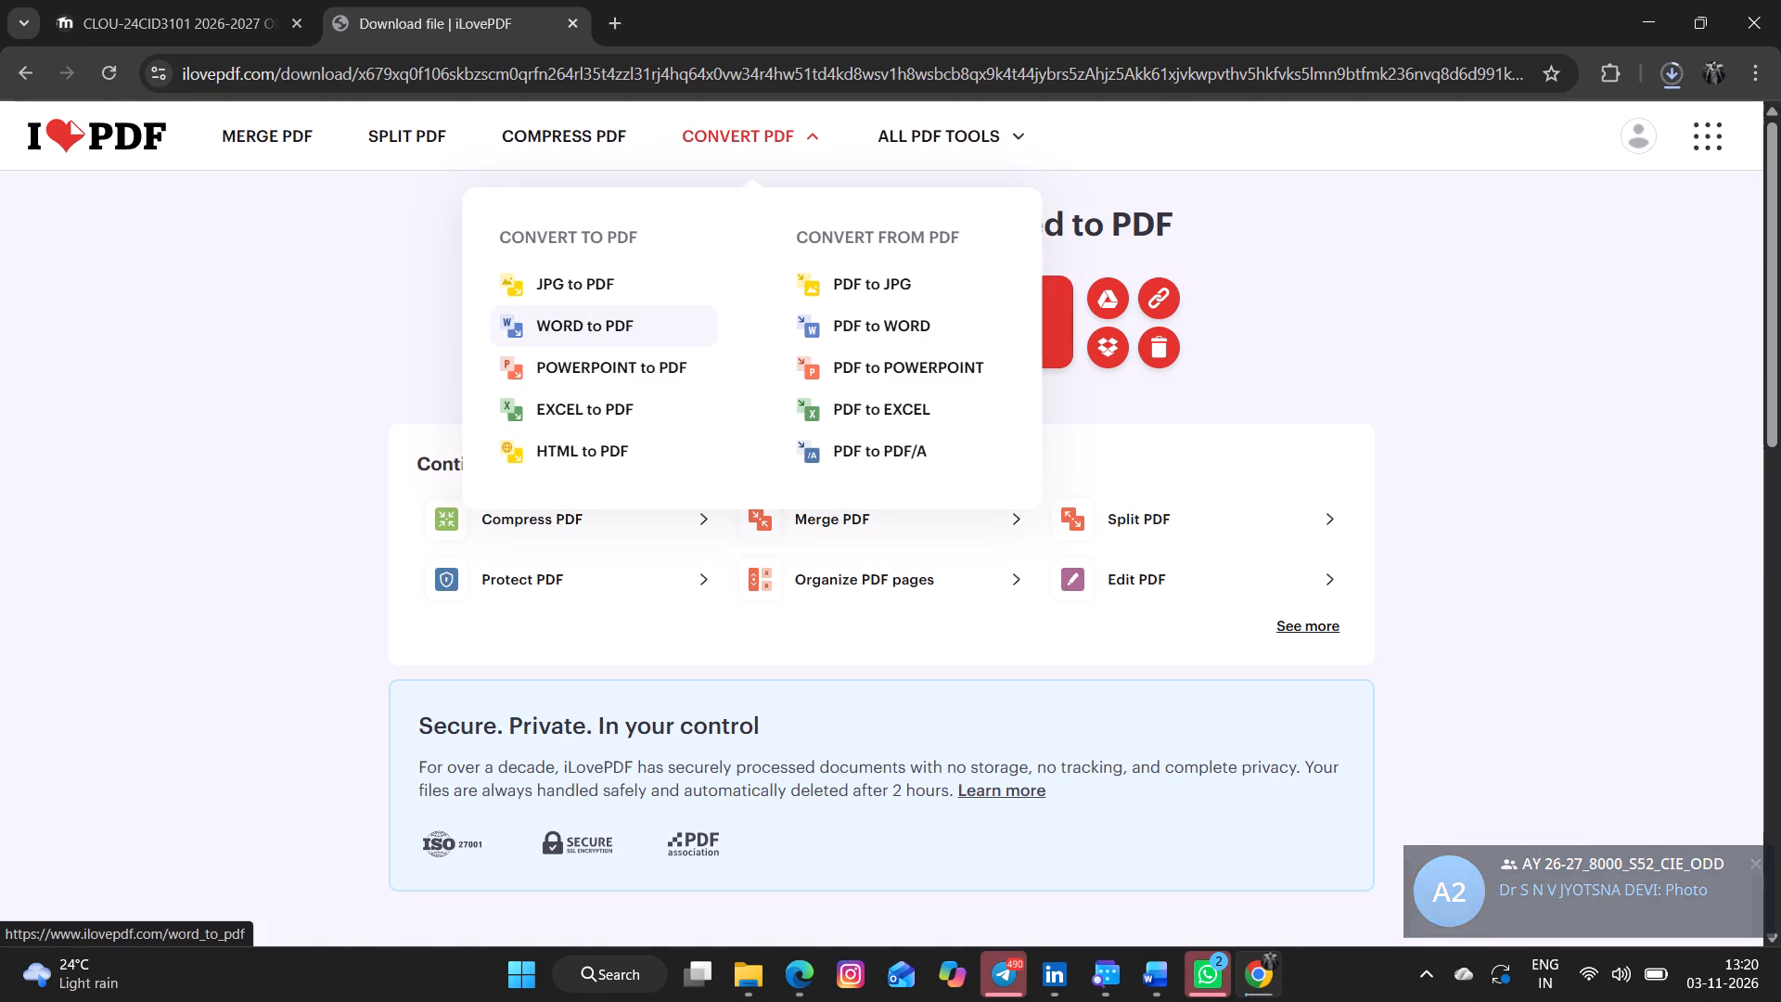
# Load co4-alm2 from the Documents folder into the Word to PDF converter and start its conversion.
pyautogui.click(600, 329)
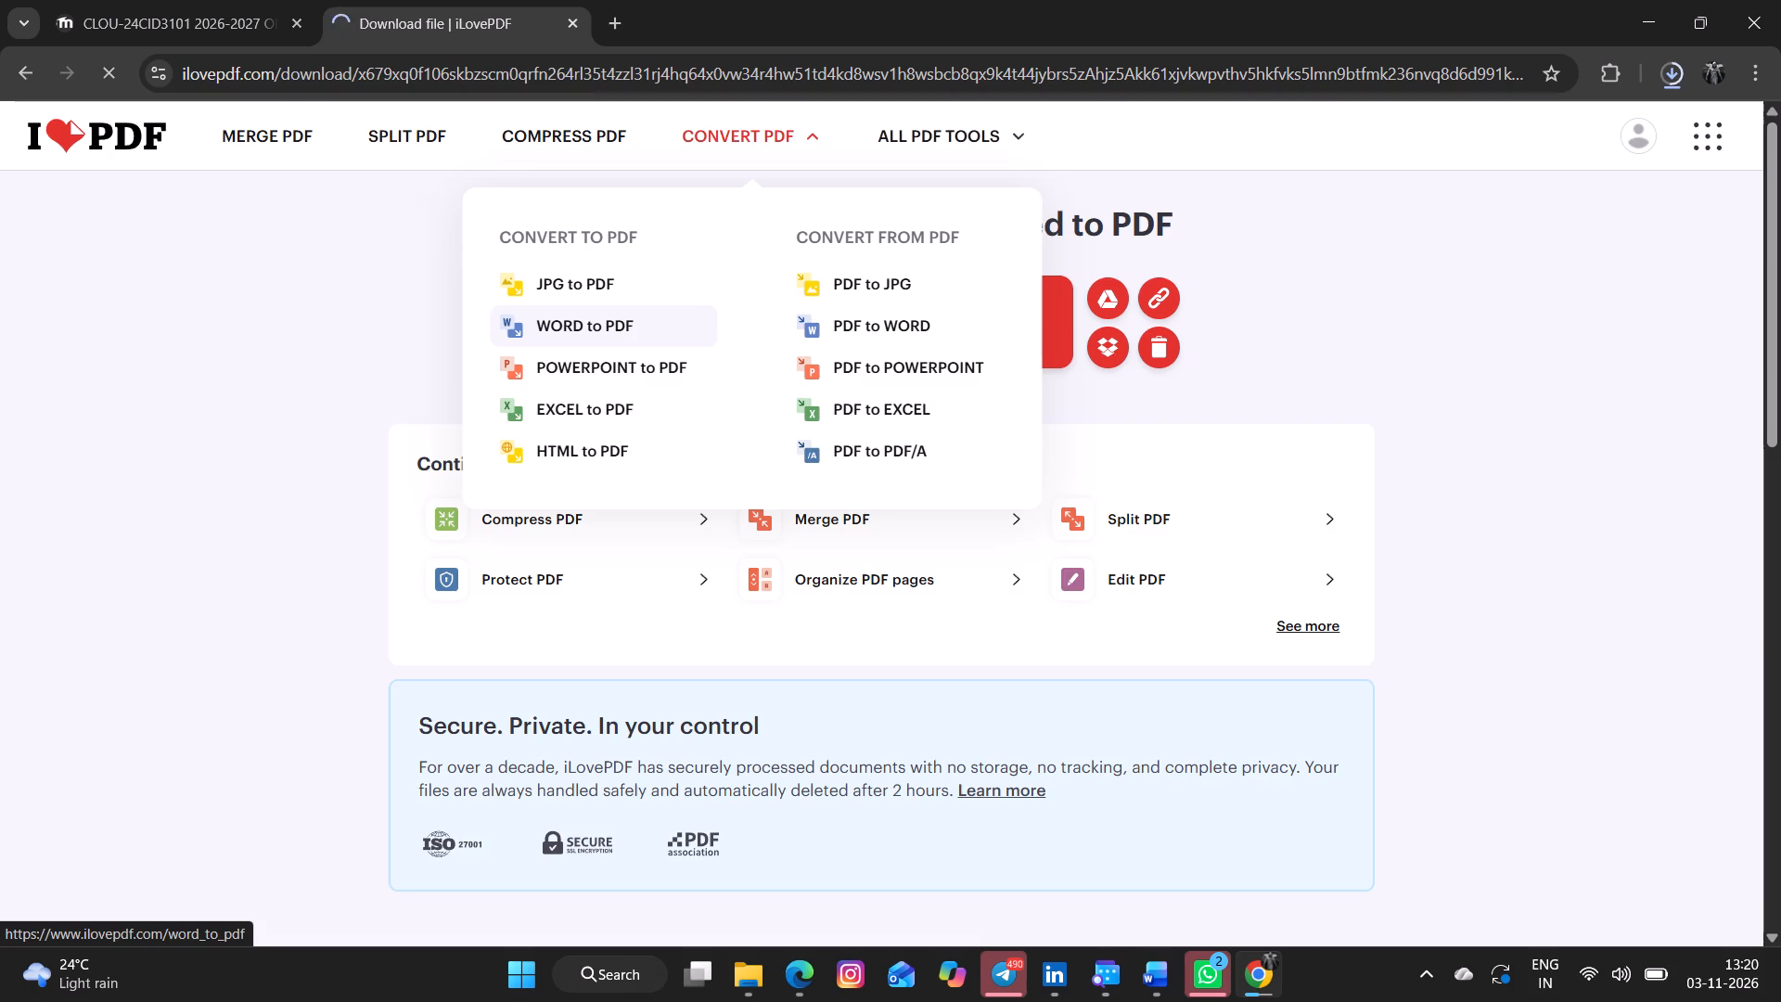
pyautogui.click(600, 329)
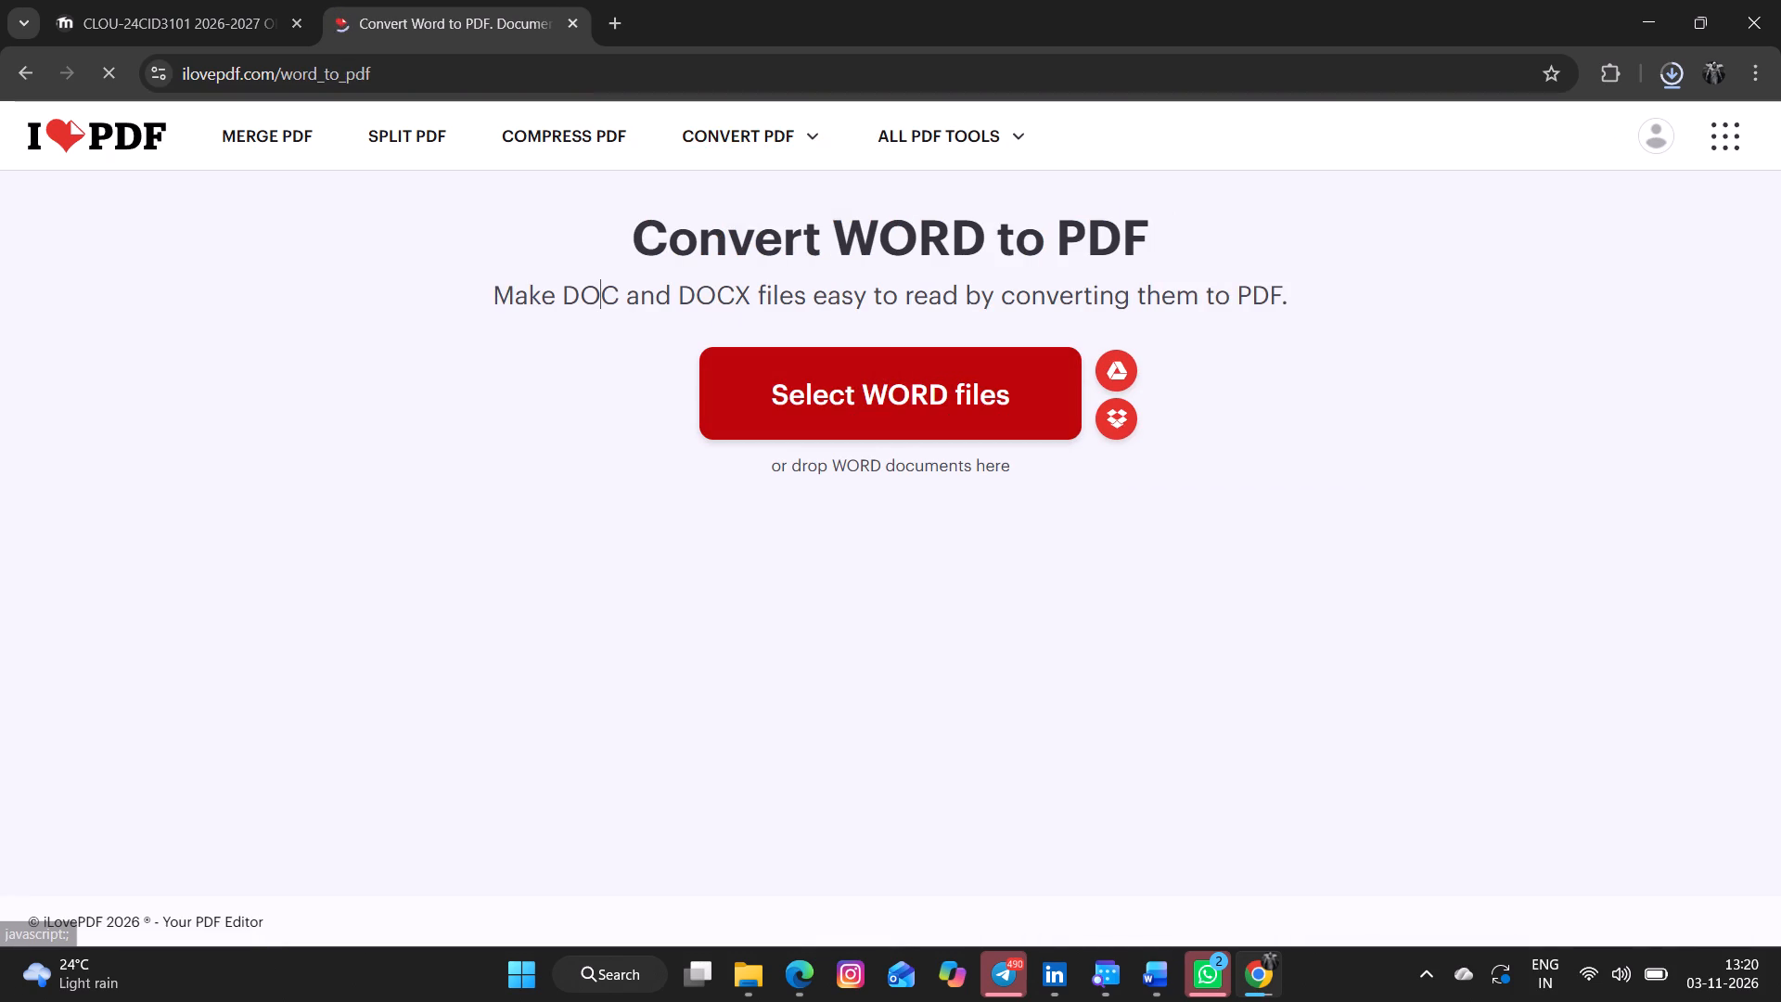
pyautogui.click(853, 395)
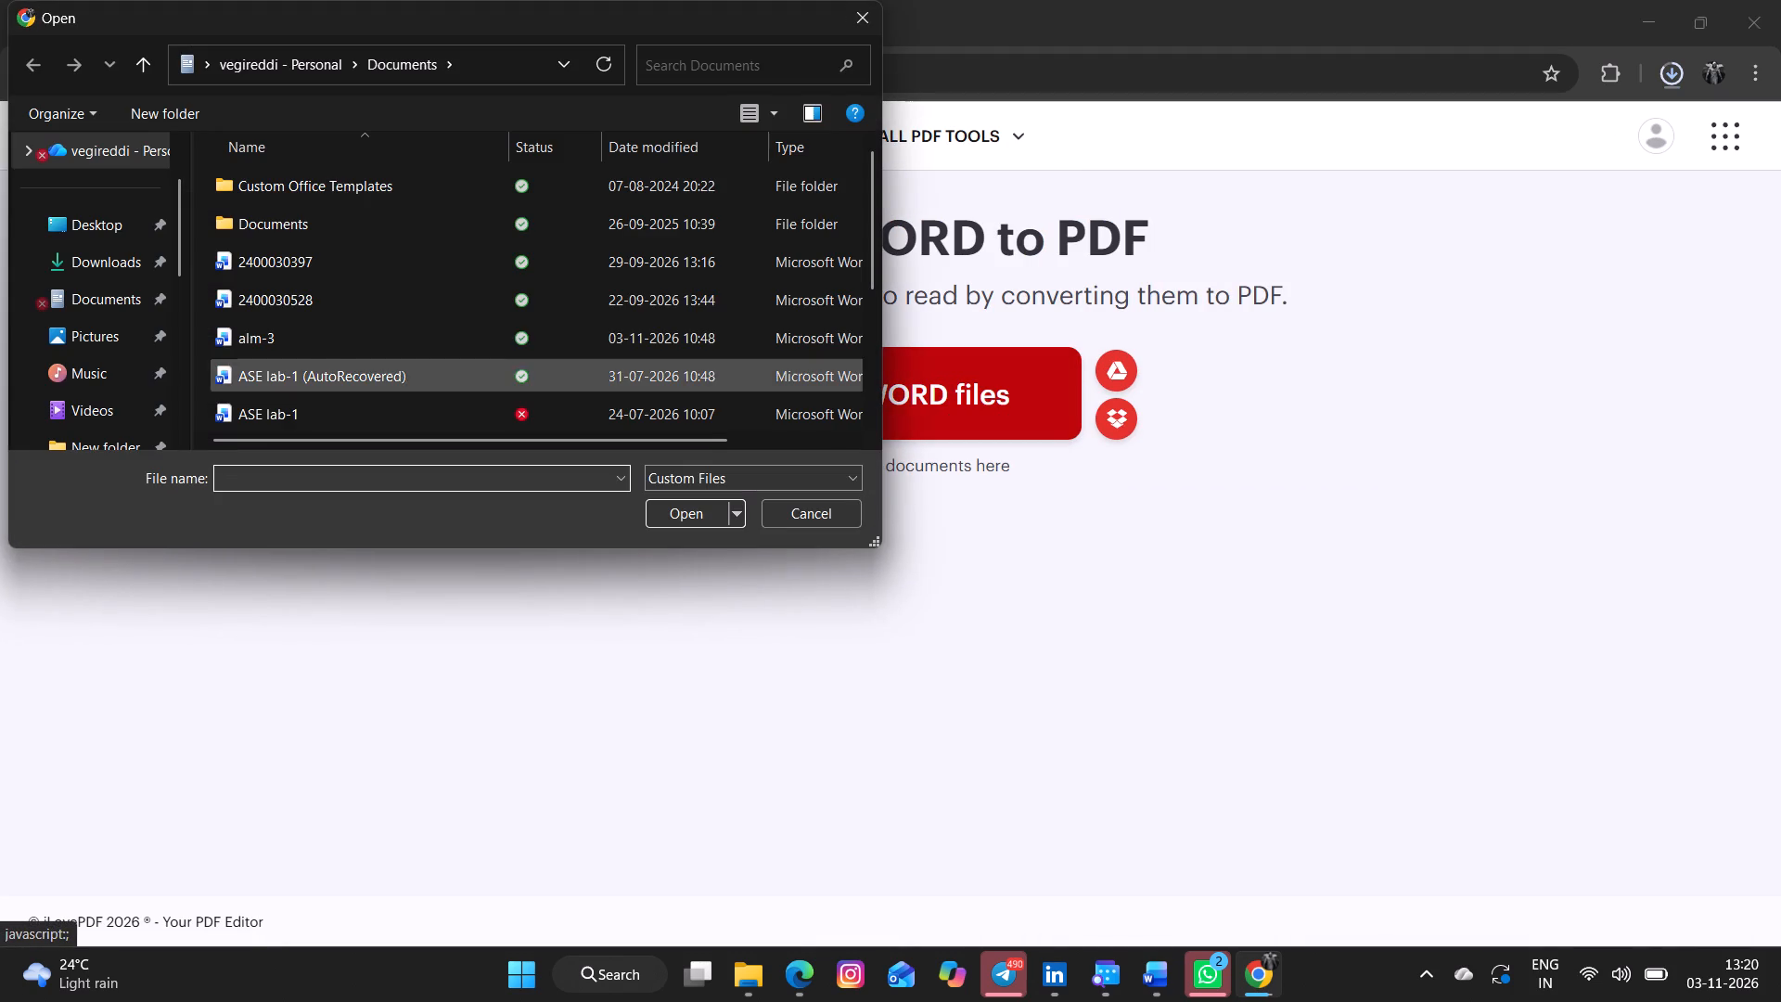
pyautogui.scroll(-7, 433, 379)
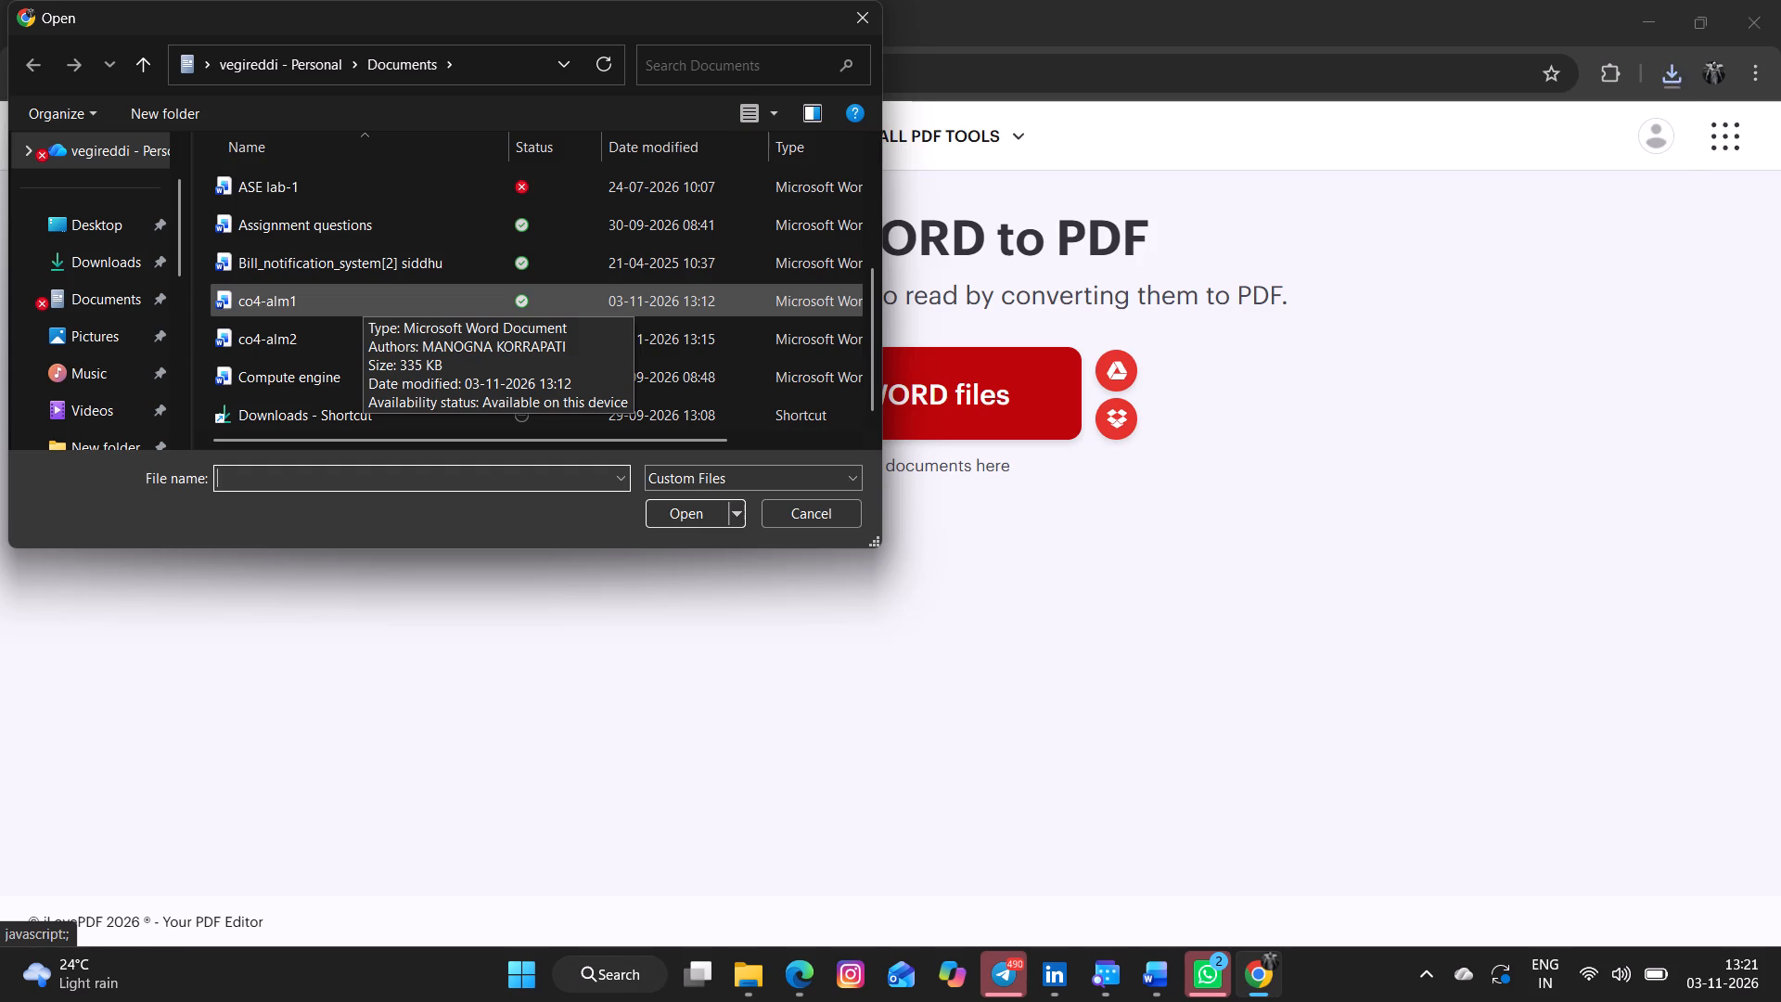
pyautogui.click(341, 332)
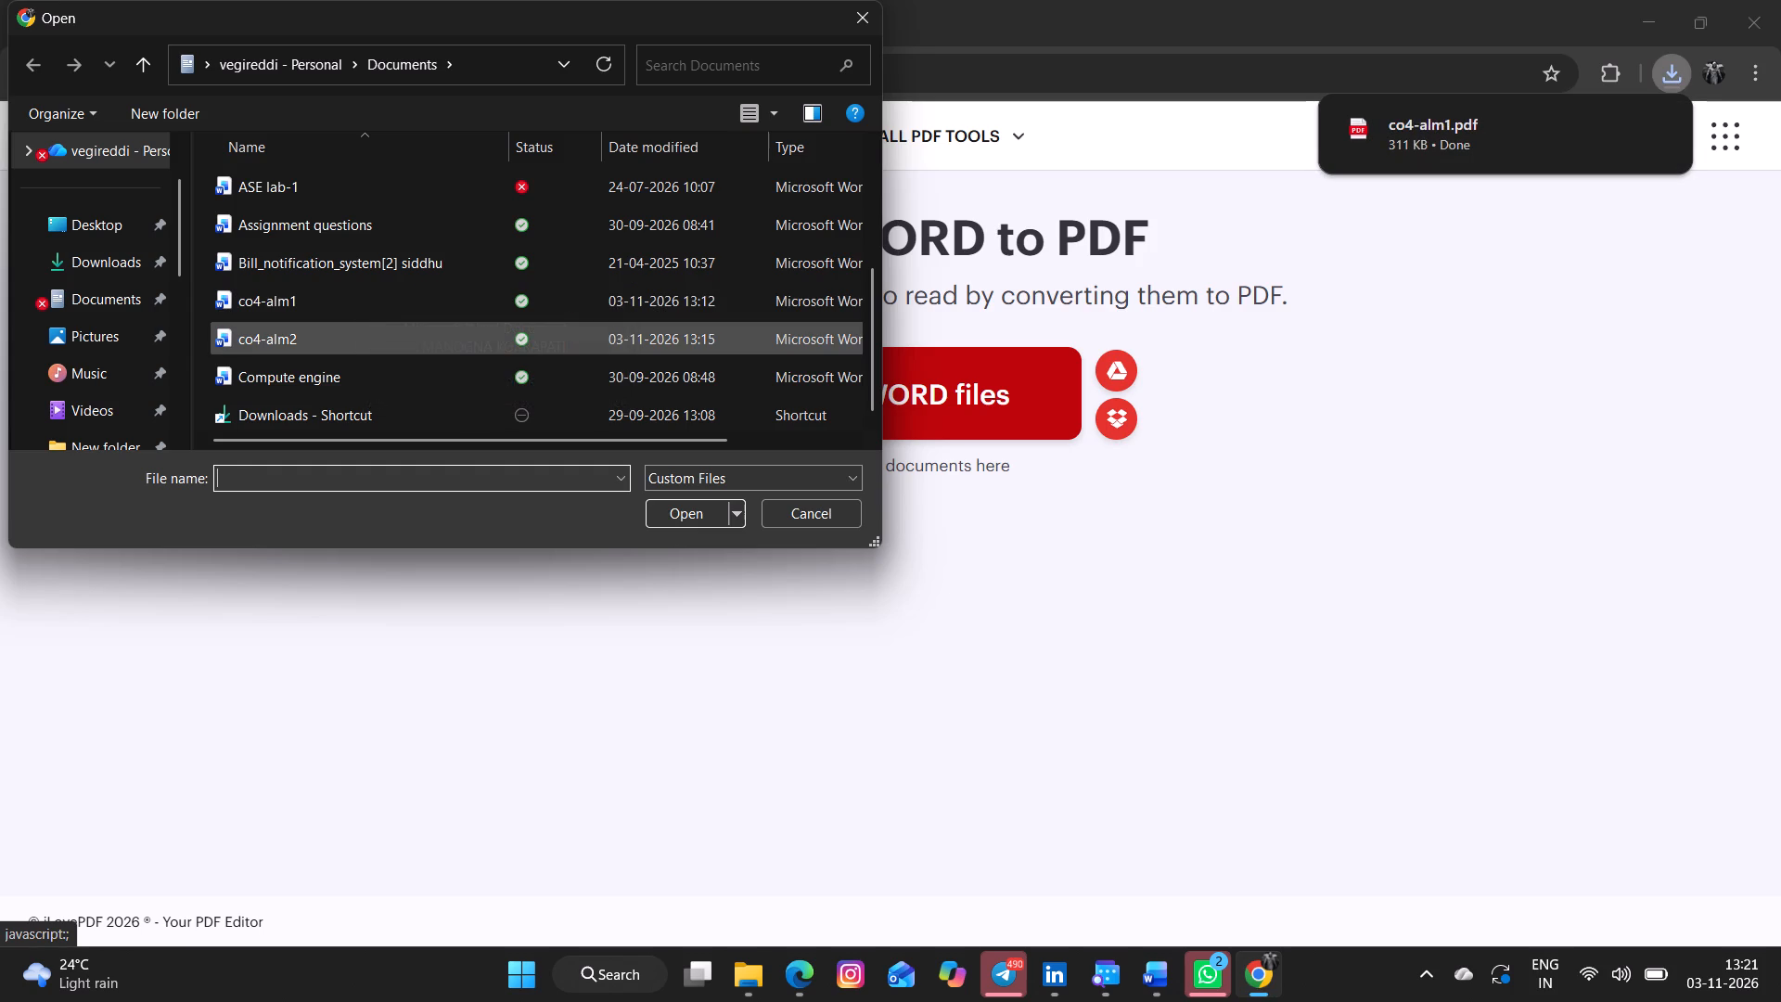
pyautogui.click(685, 514)
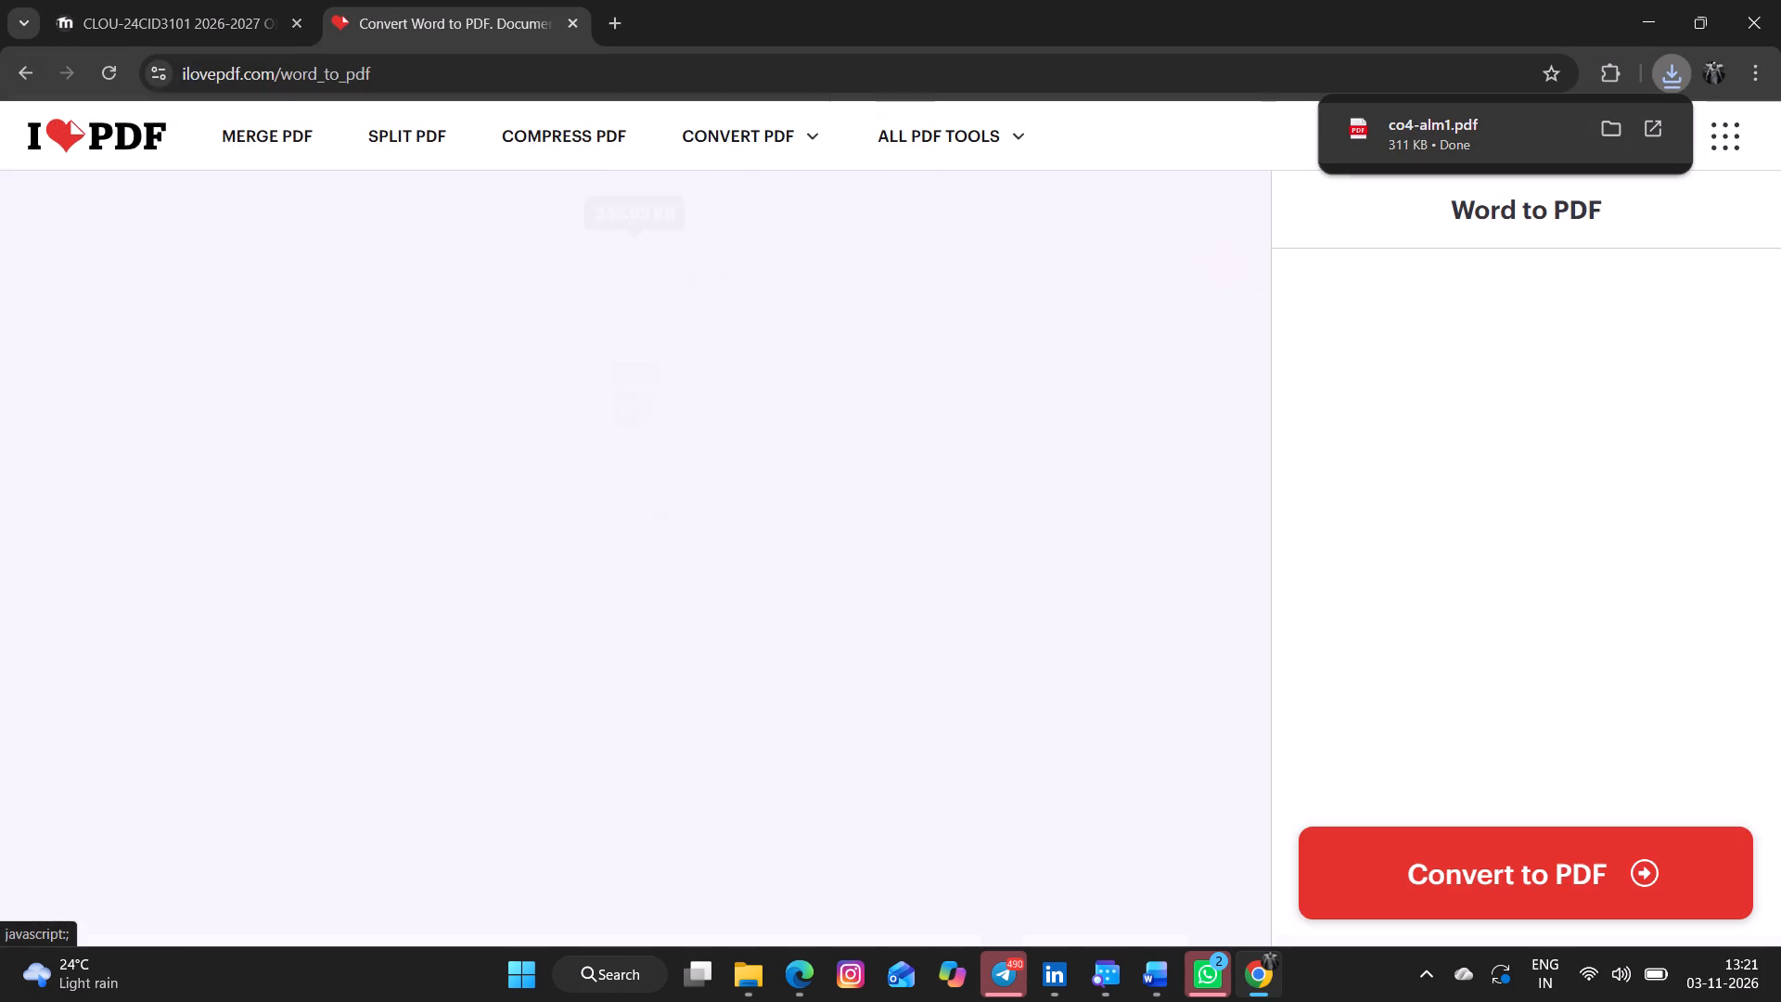
pyautogui.click(1536, 857)
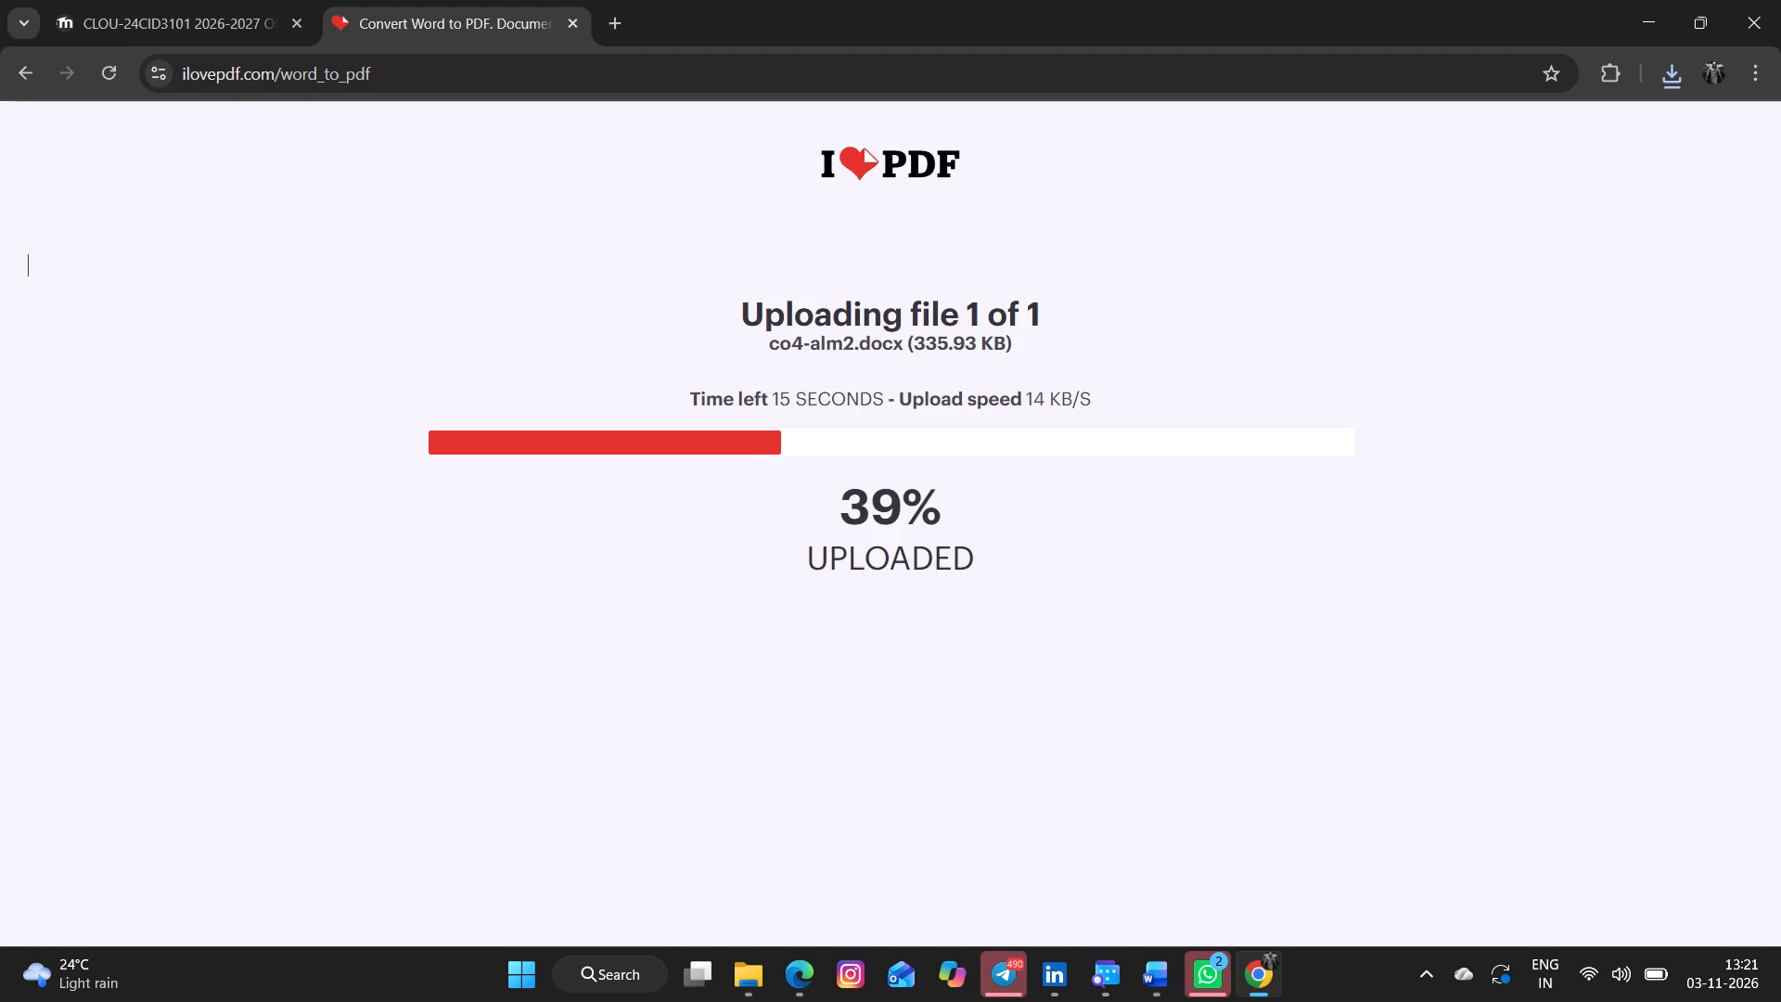
# Switch to File Explorer, open the co4-alm1 PDF from the Downloads folder and look through its pages.
pyautogui.click(737, 952)
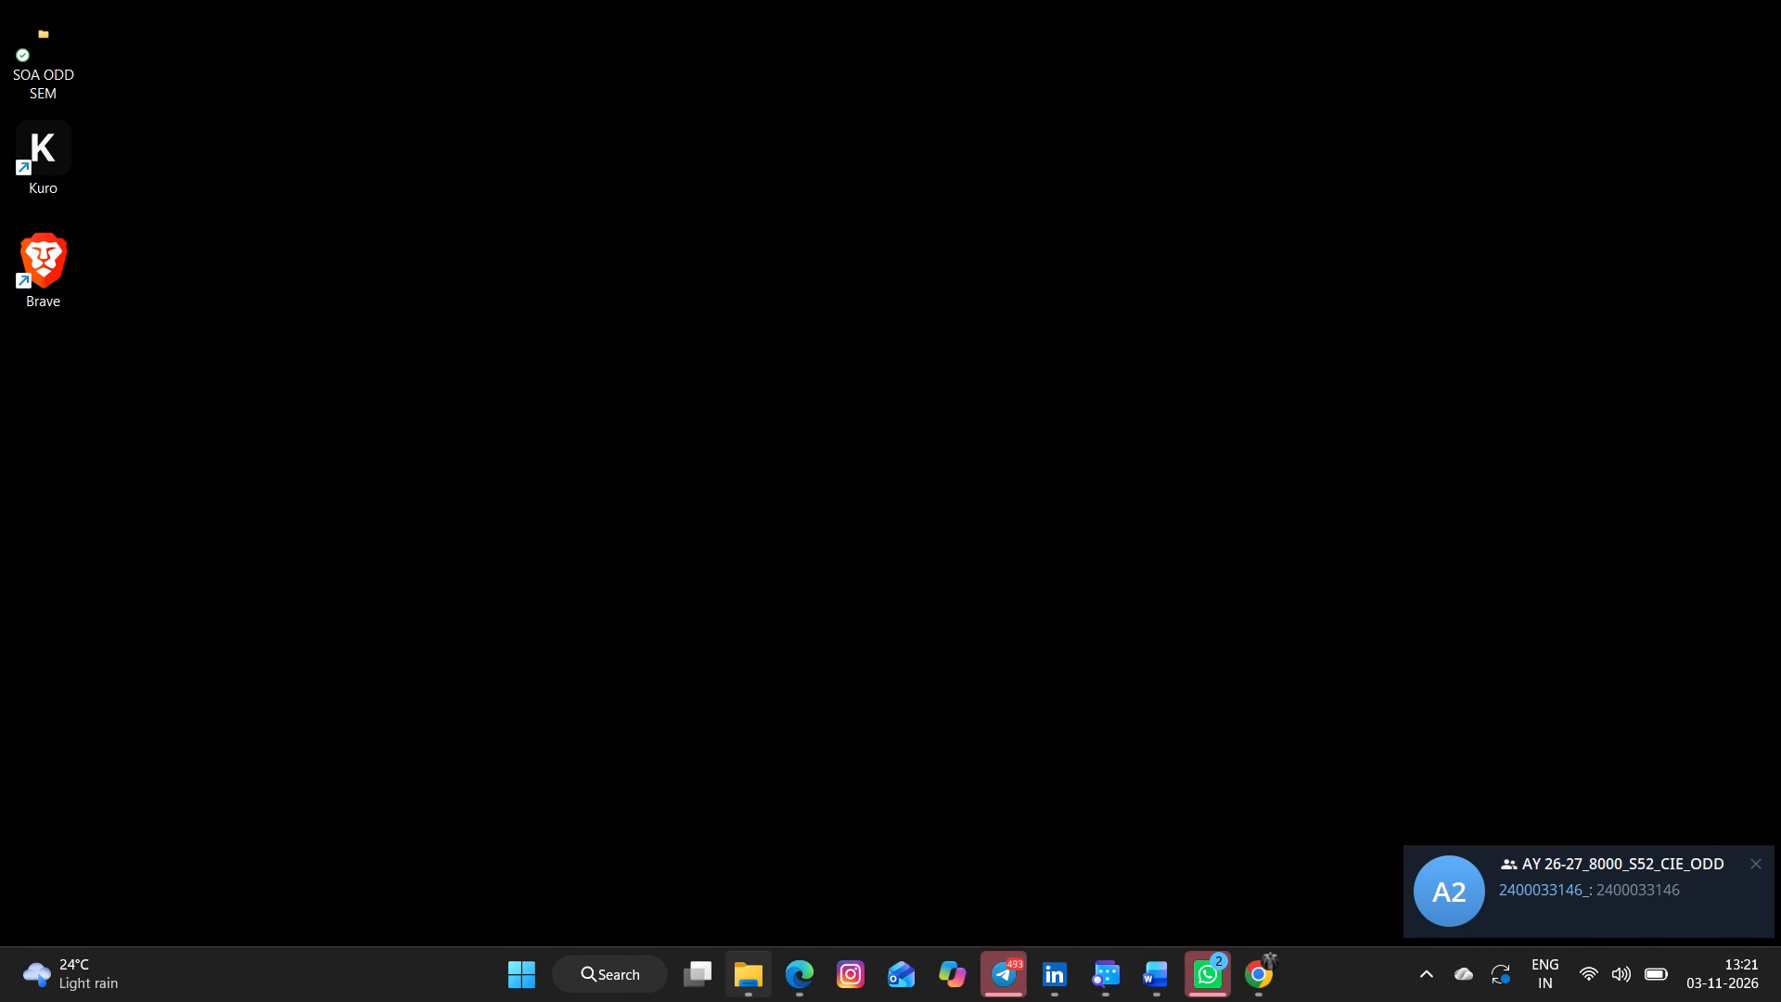
pyautogui.click(752, 987)
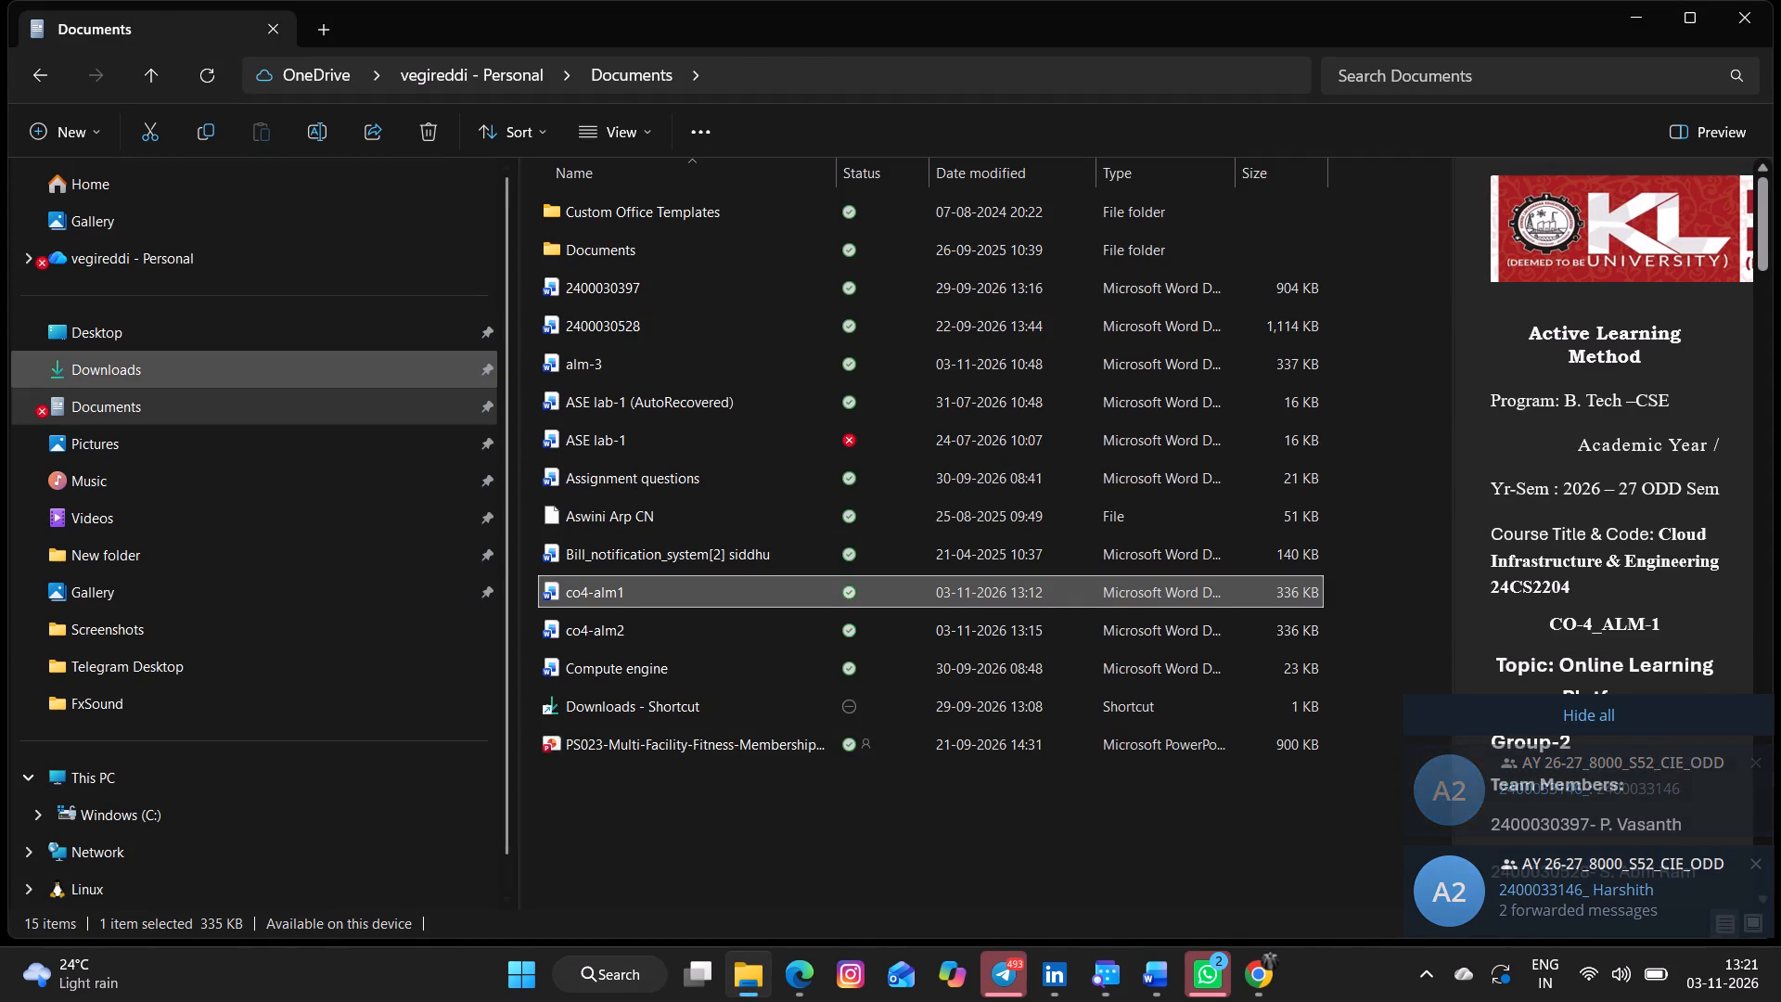
pyautogui.click(195, 359)
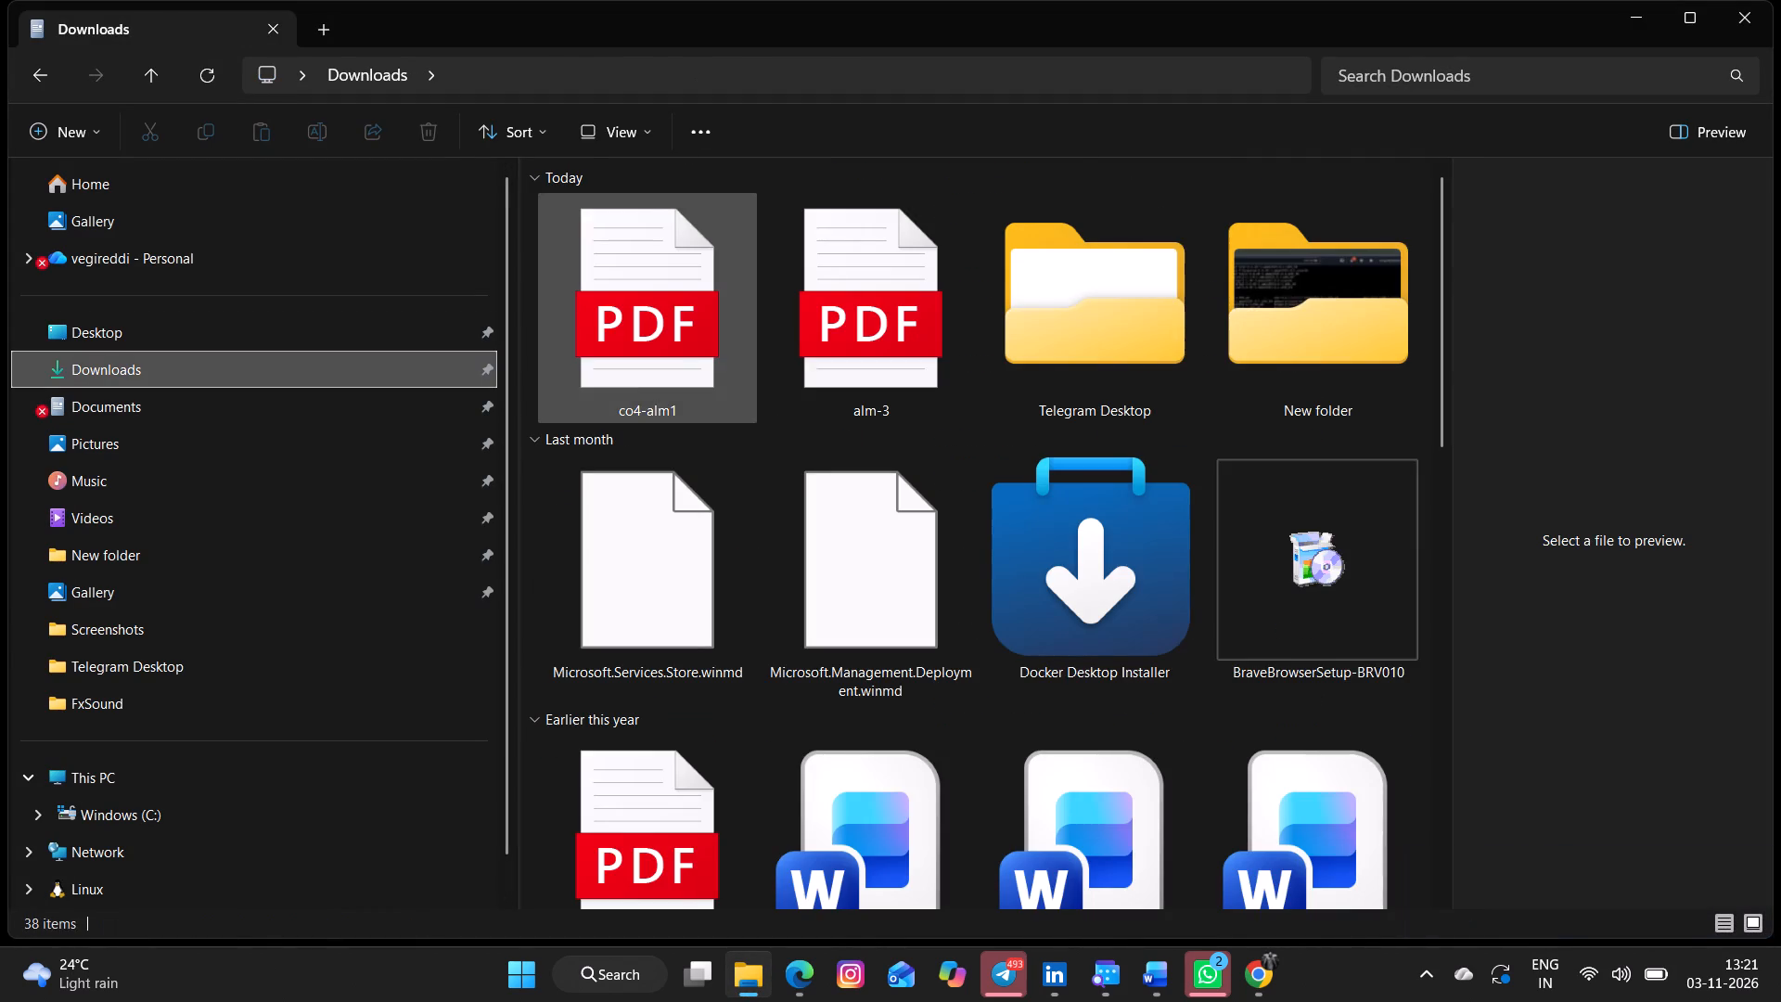
pyautogui.doubleClick(646, 274)
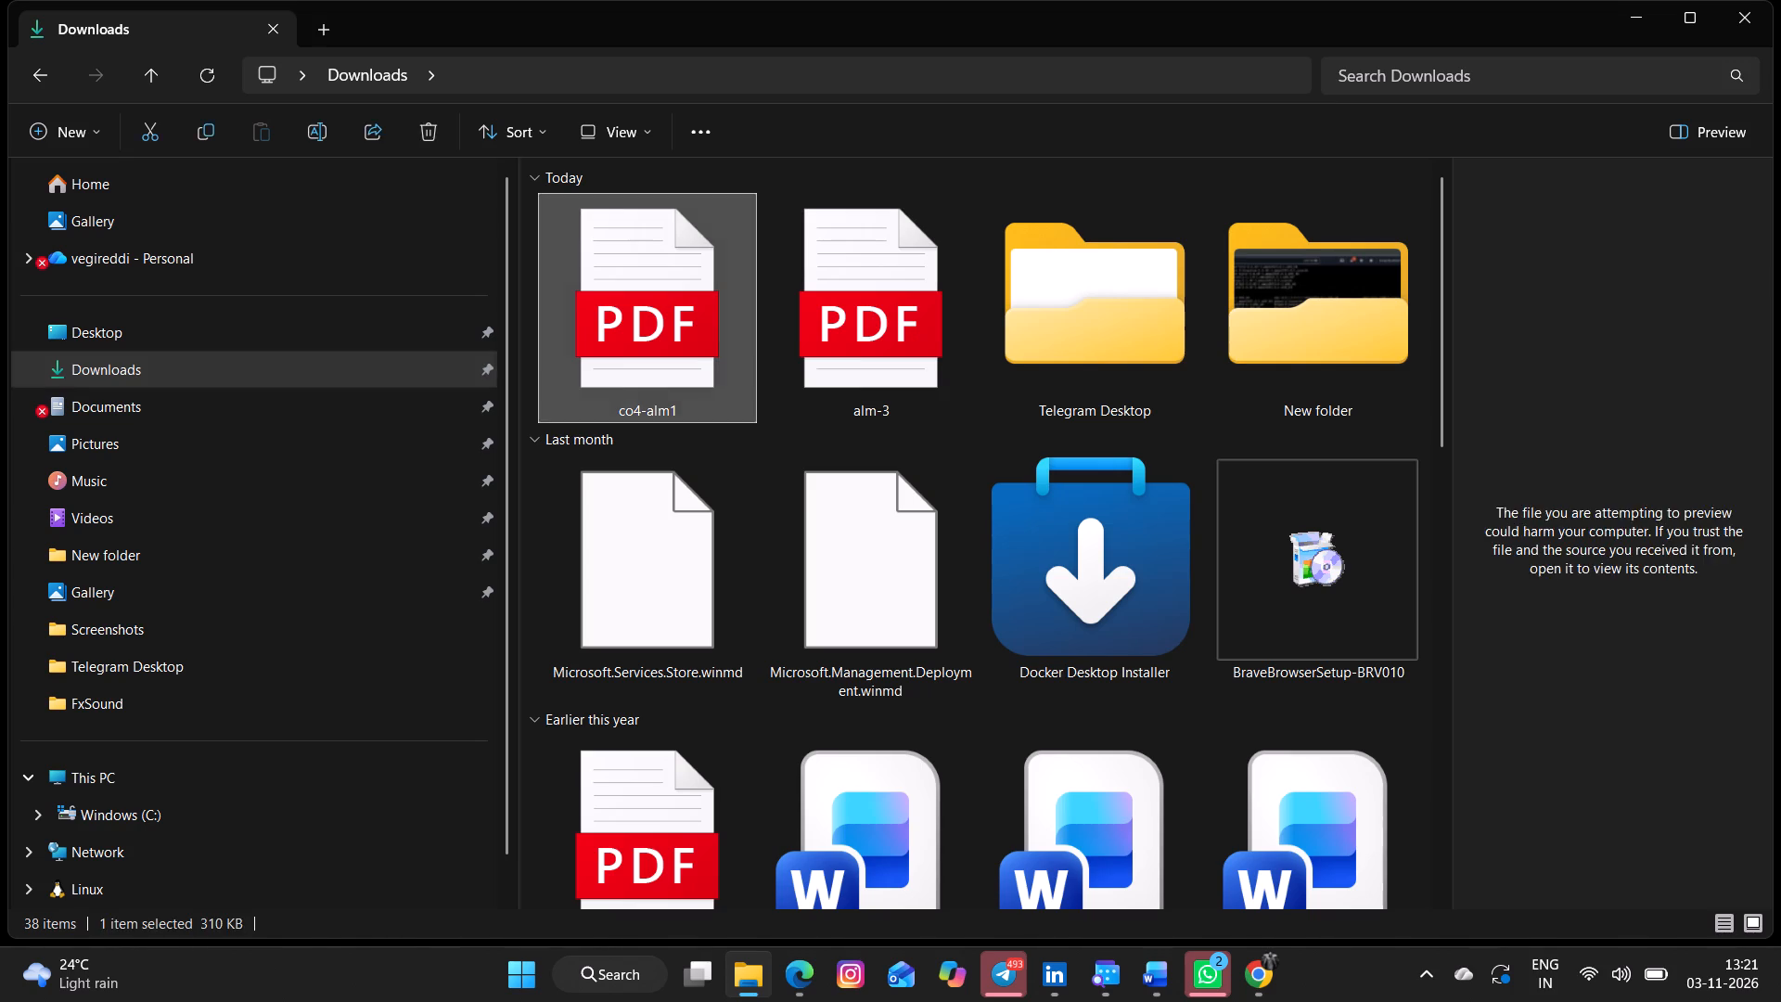
pyautogui.scroll(-3, 1105, 375)
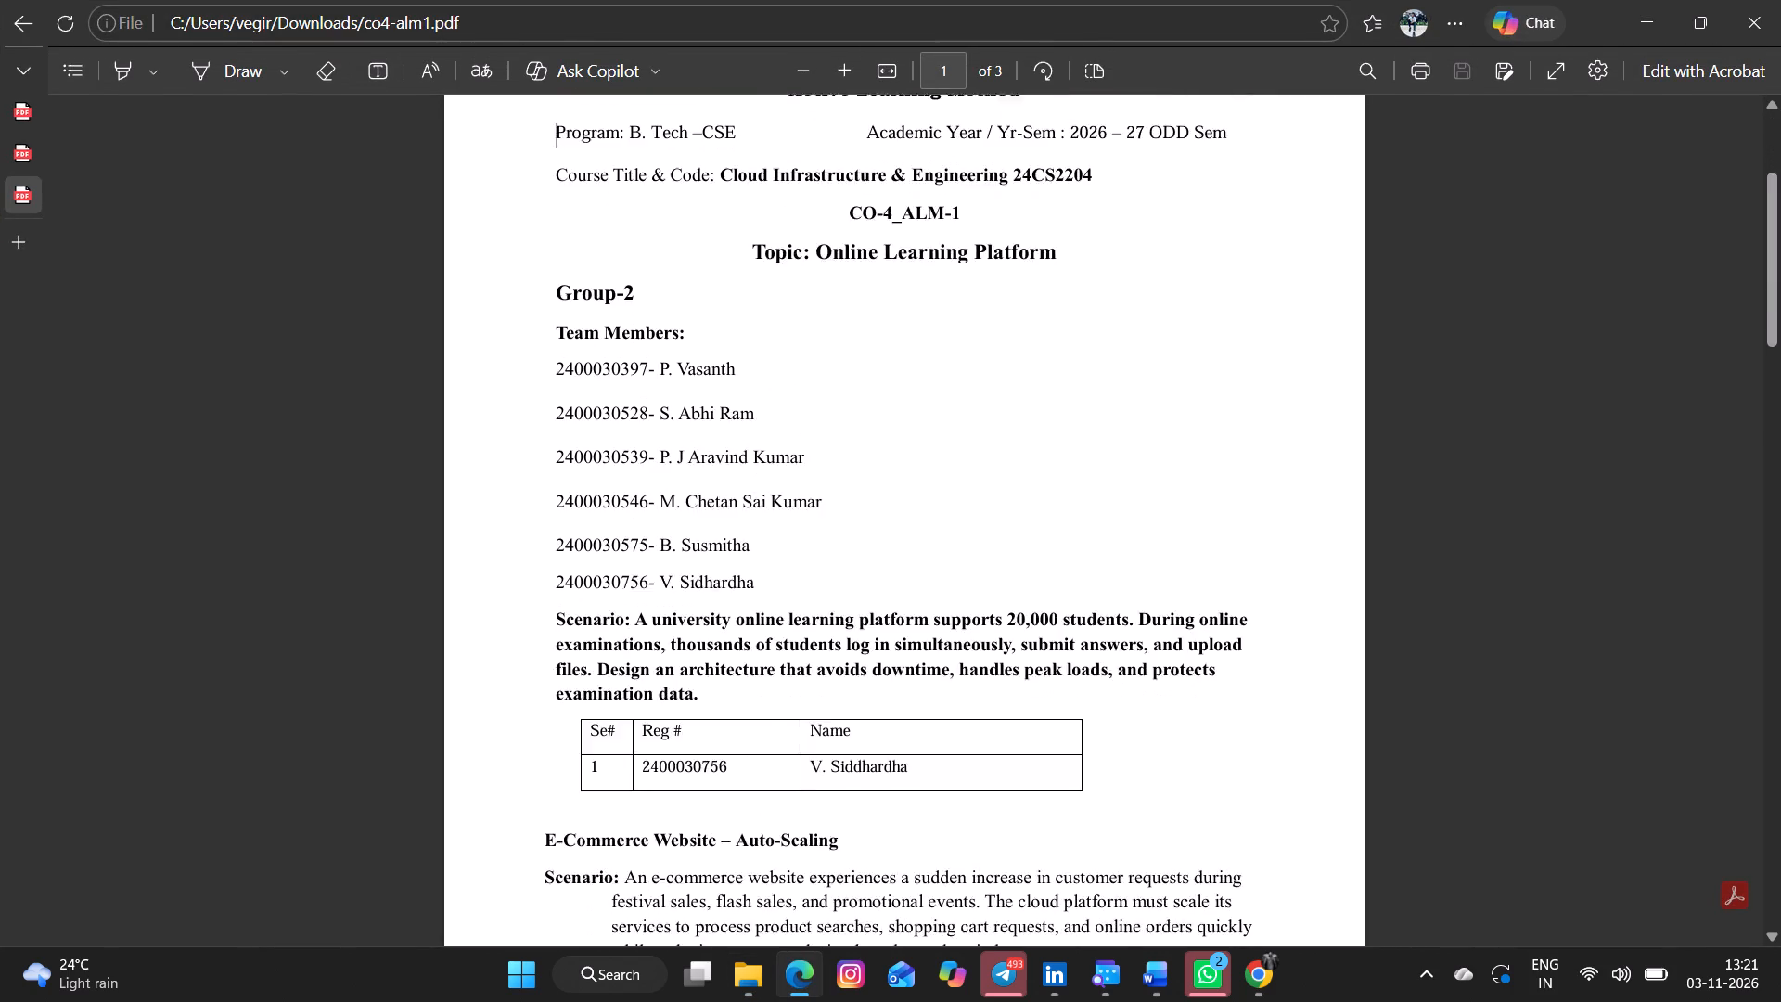
pyautogui.scroll(-9, 1105, 375)
pyautogui.scroll(3, 1105, 375)
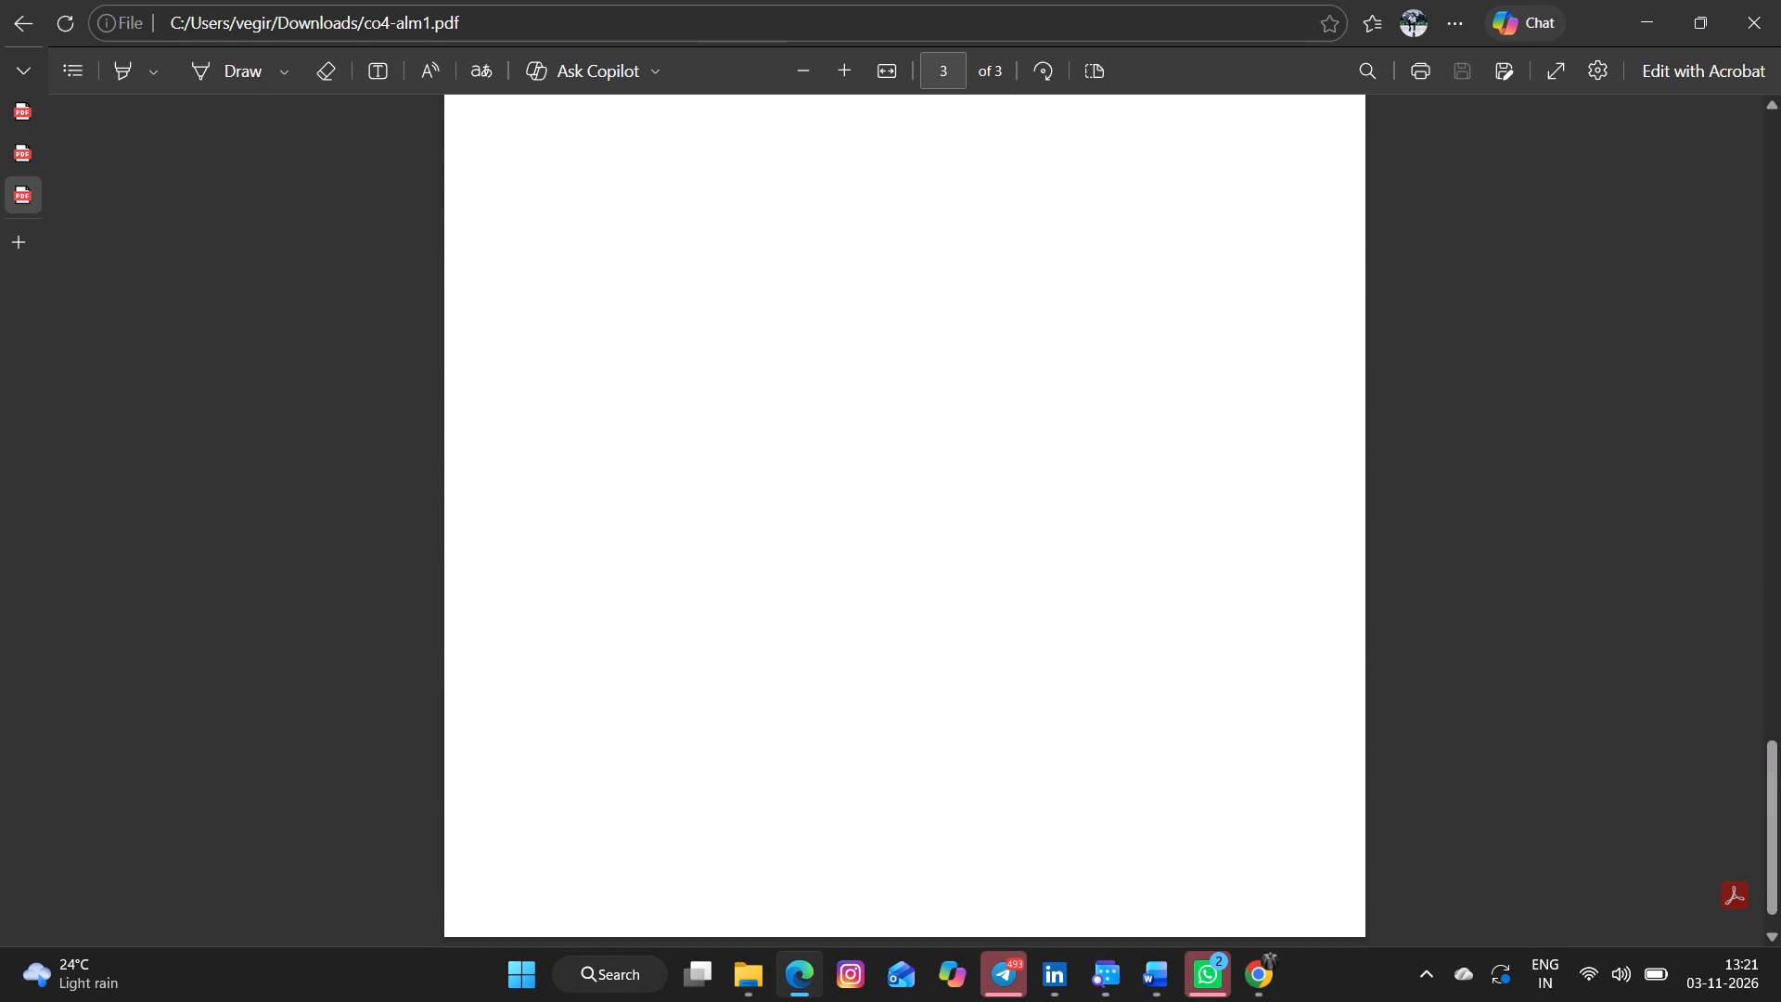
pyautogui.scroll(8, 1105, 375)
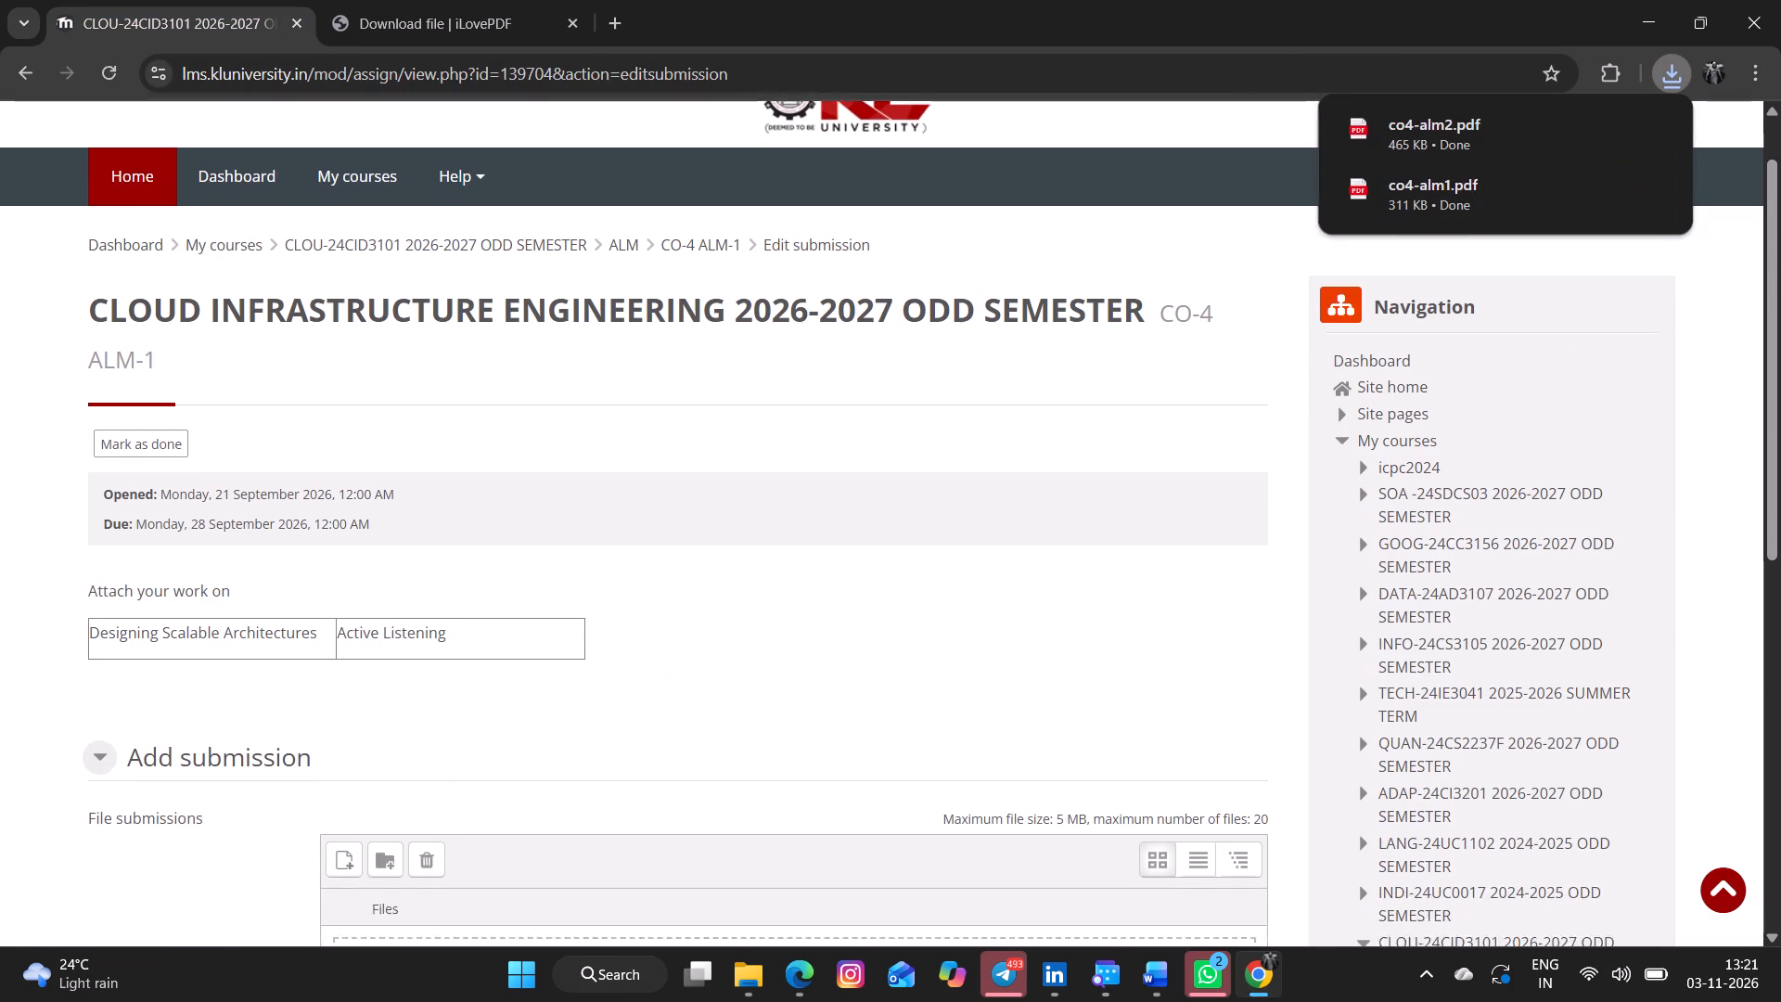
pyautogui.scroll(-3, 524, 542)
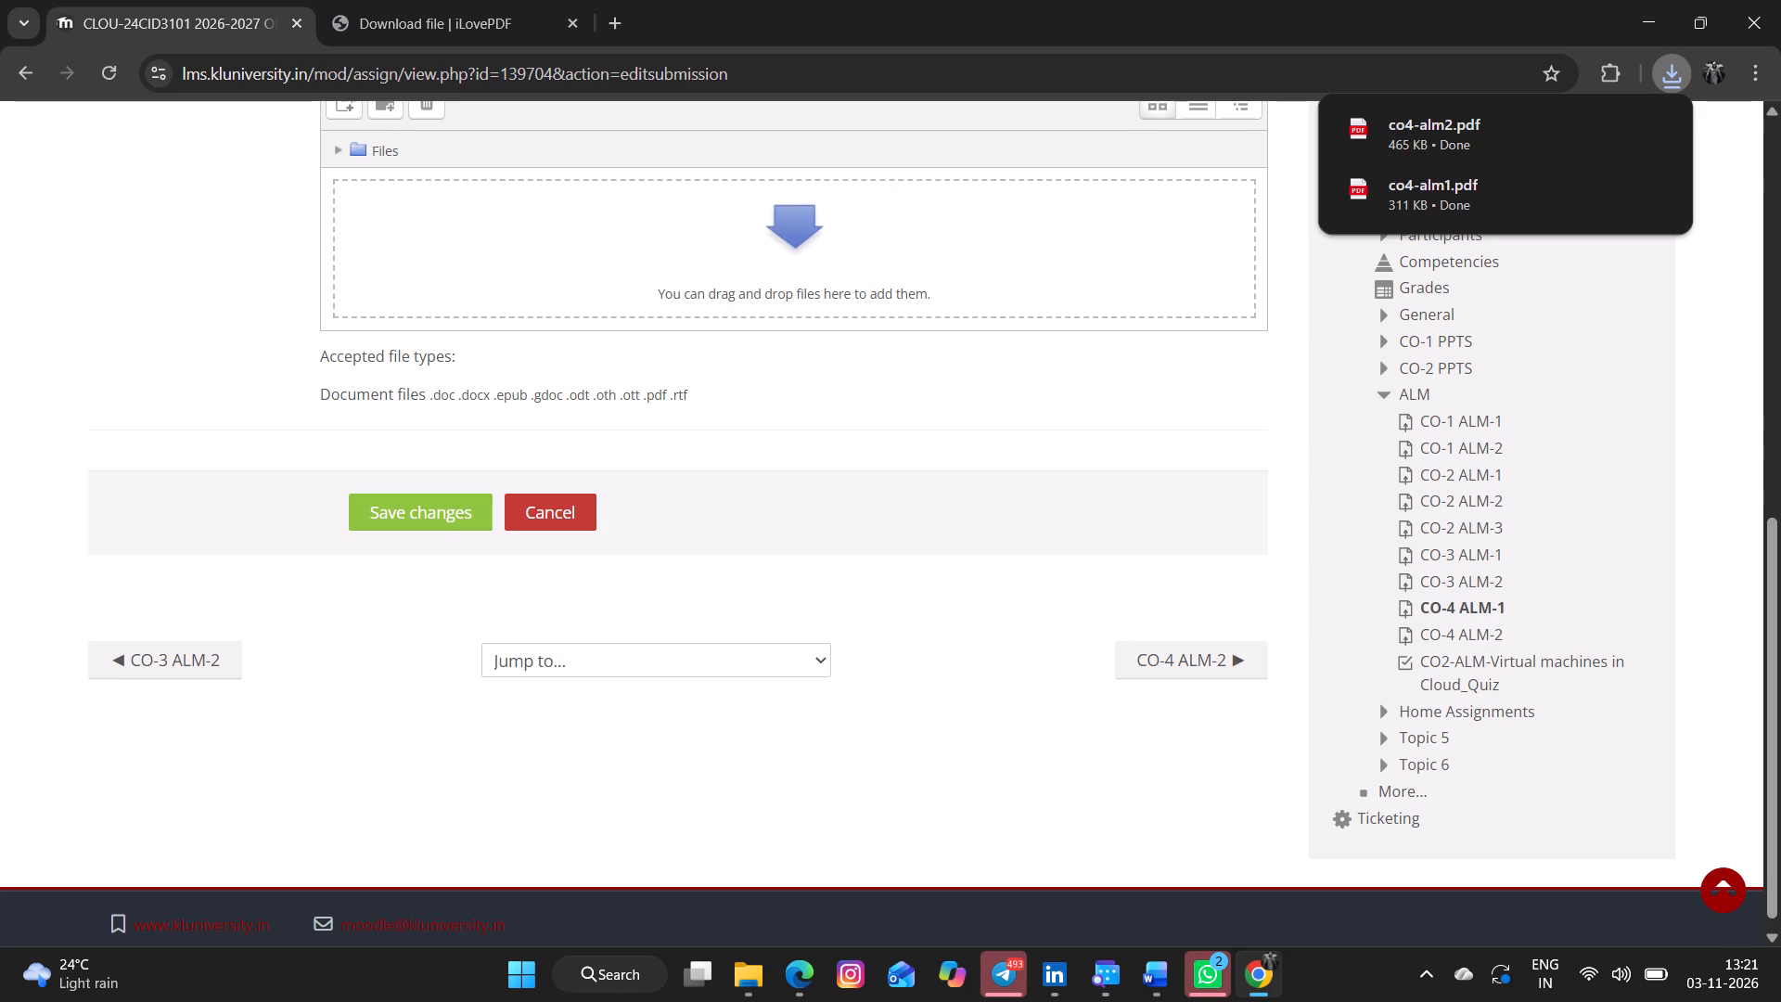
pyautogui.click(724, 256)
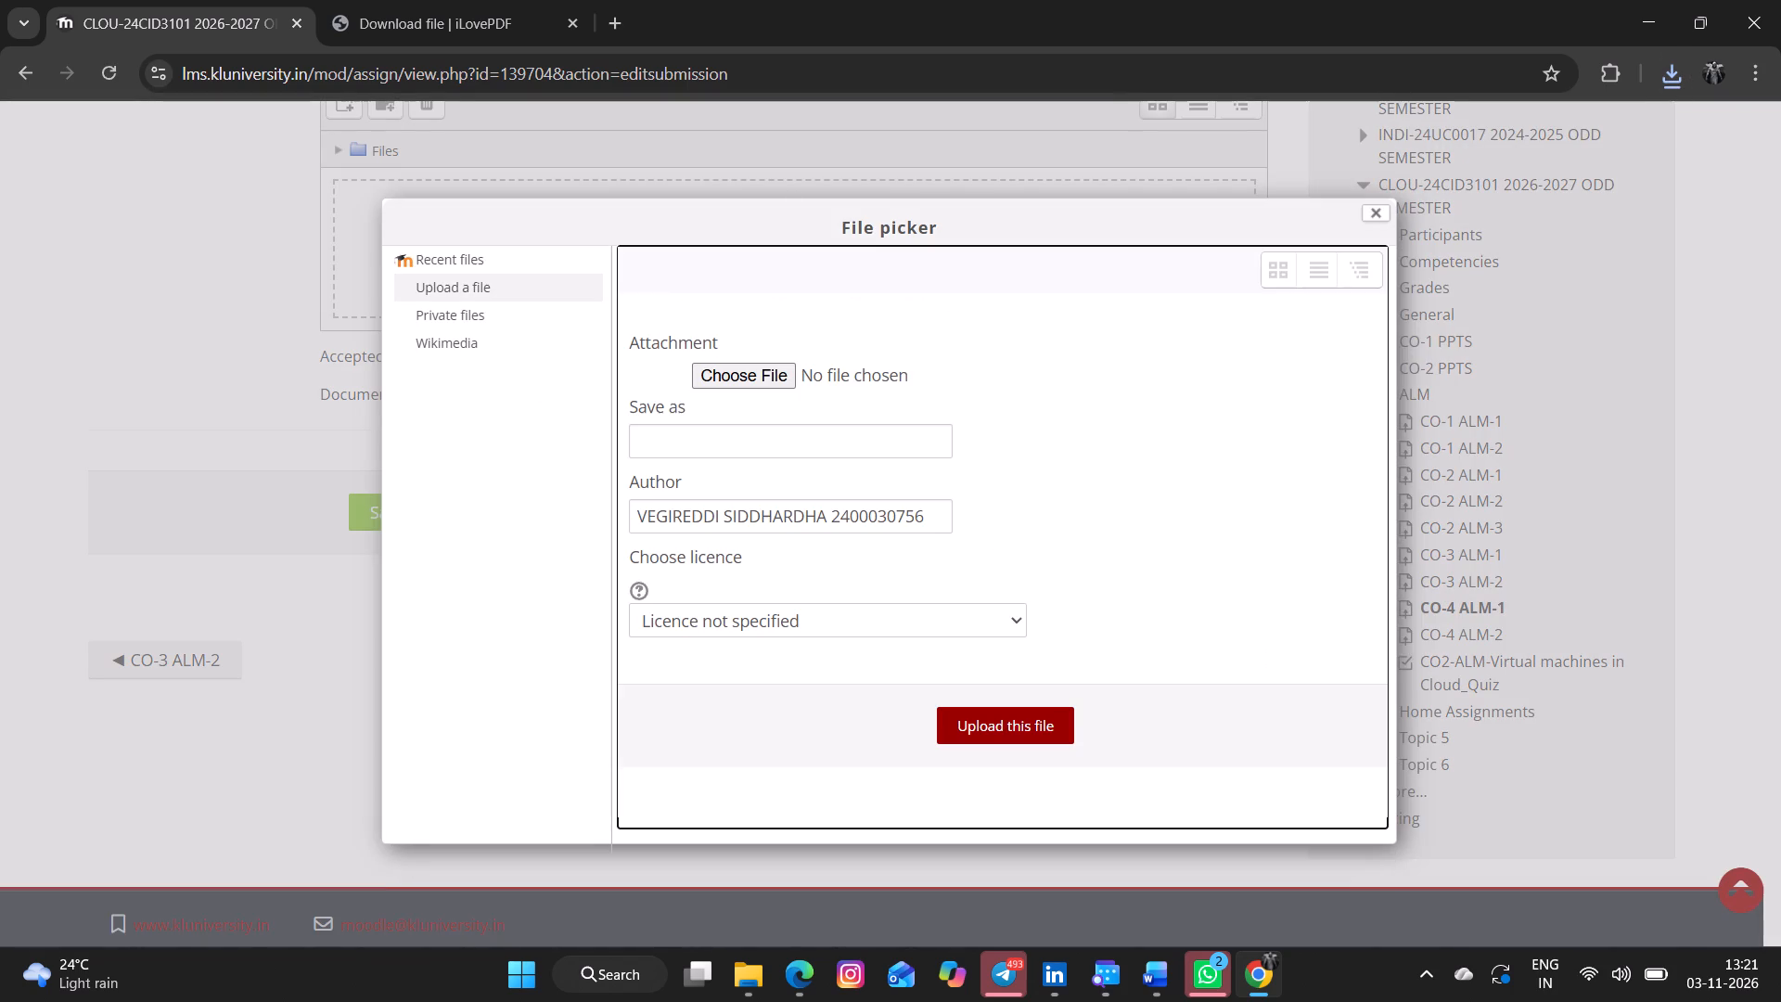
pyautogui.click(766, 372)
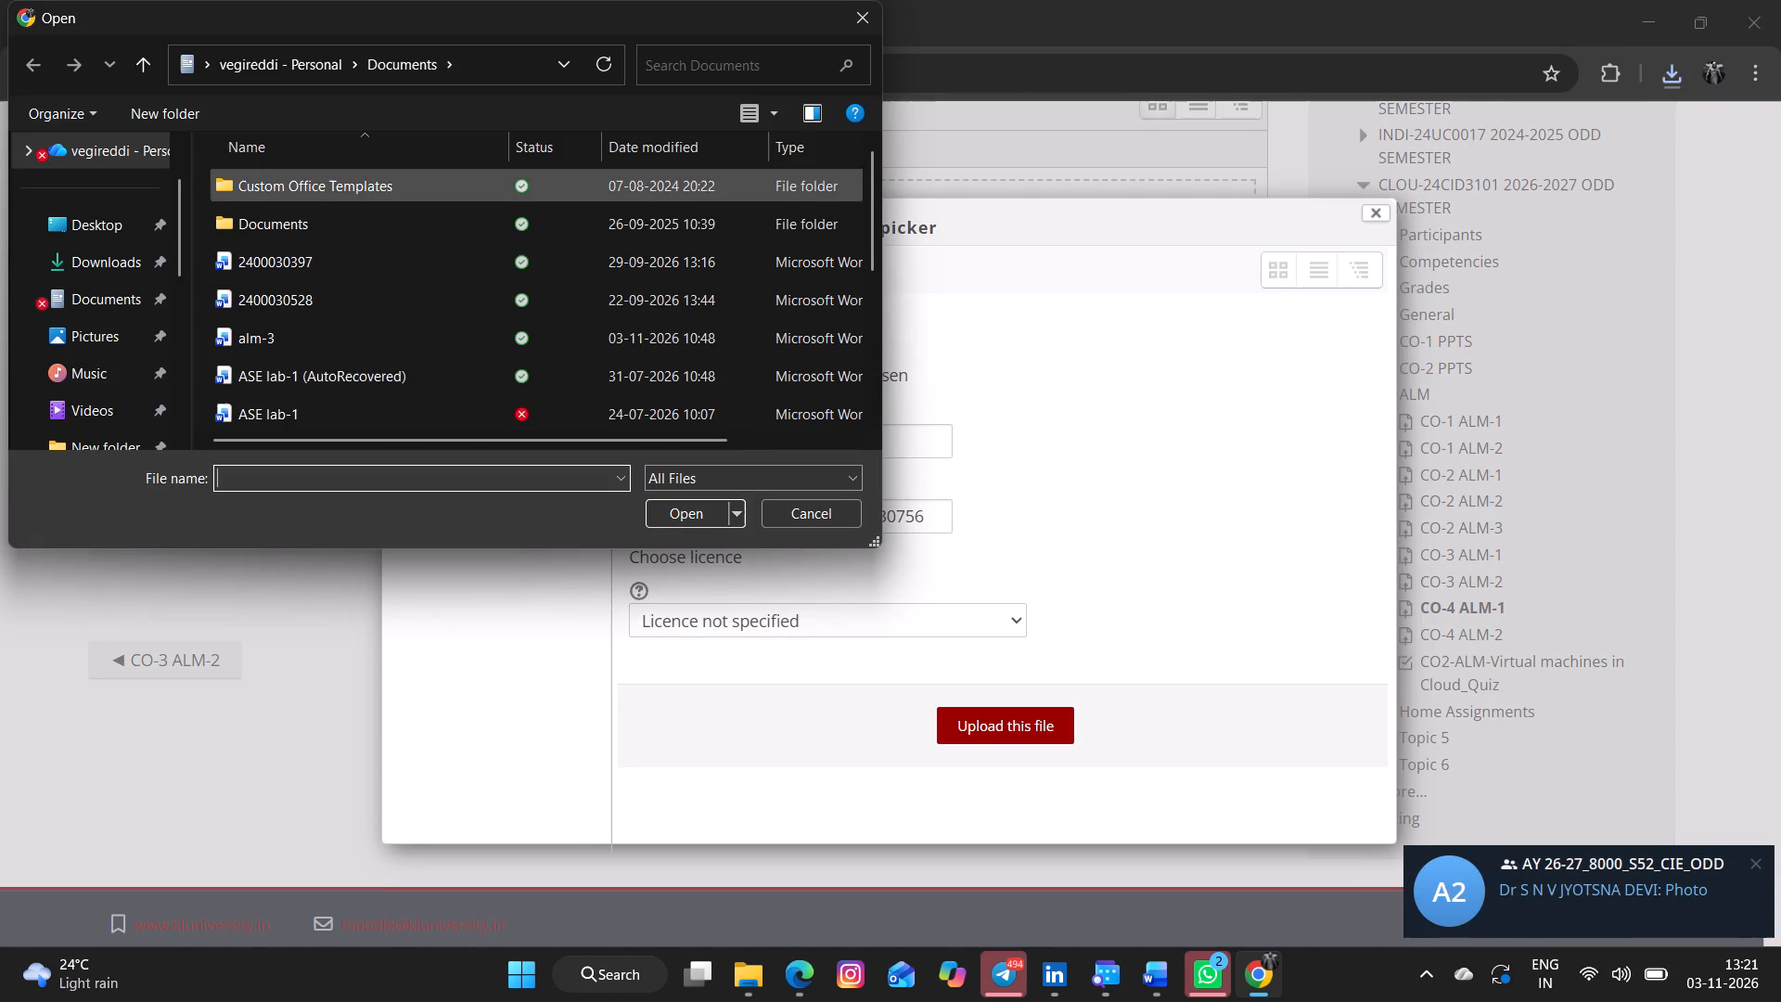
pyautogui.click(132, 274)
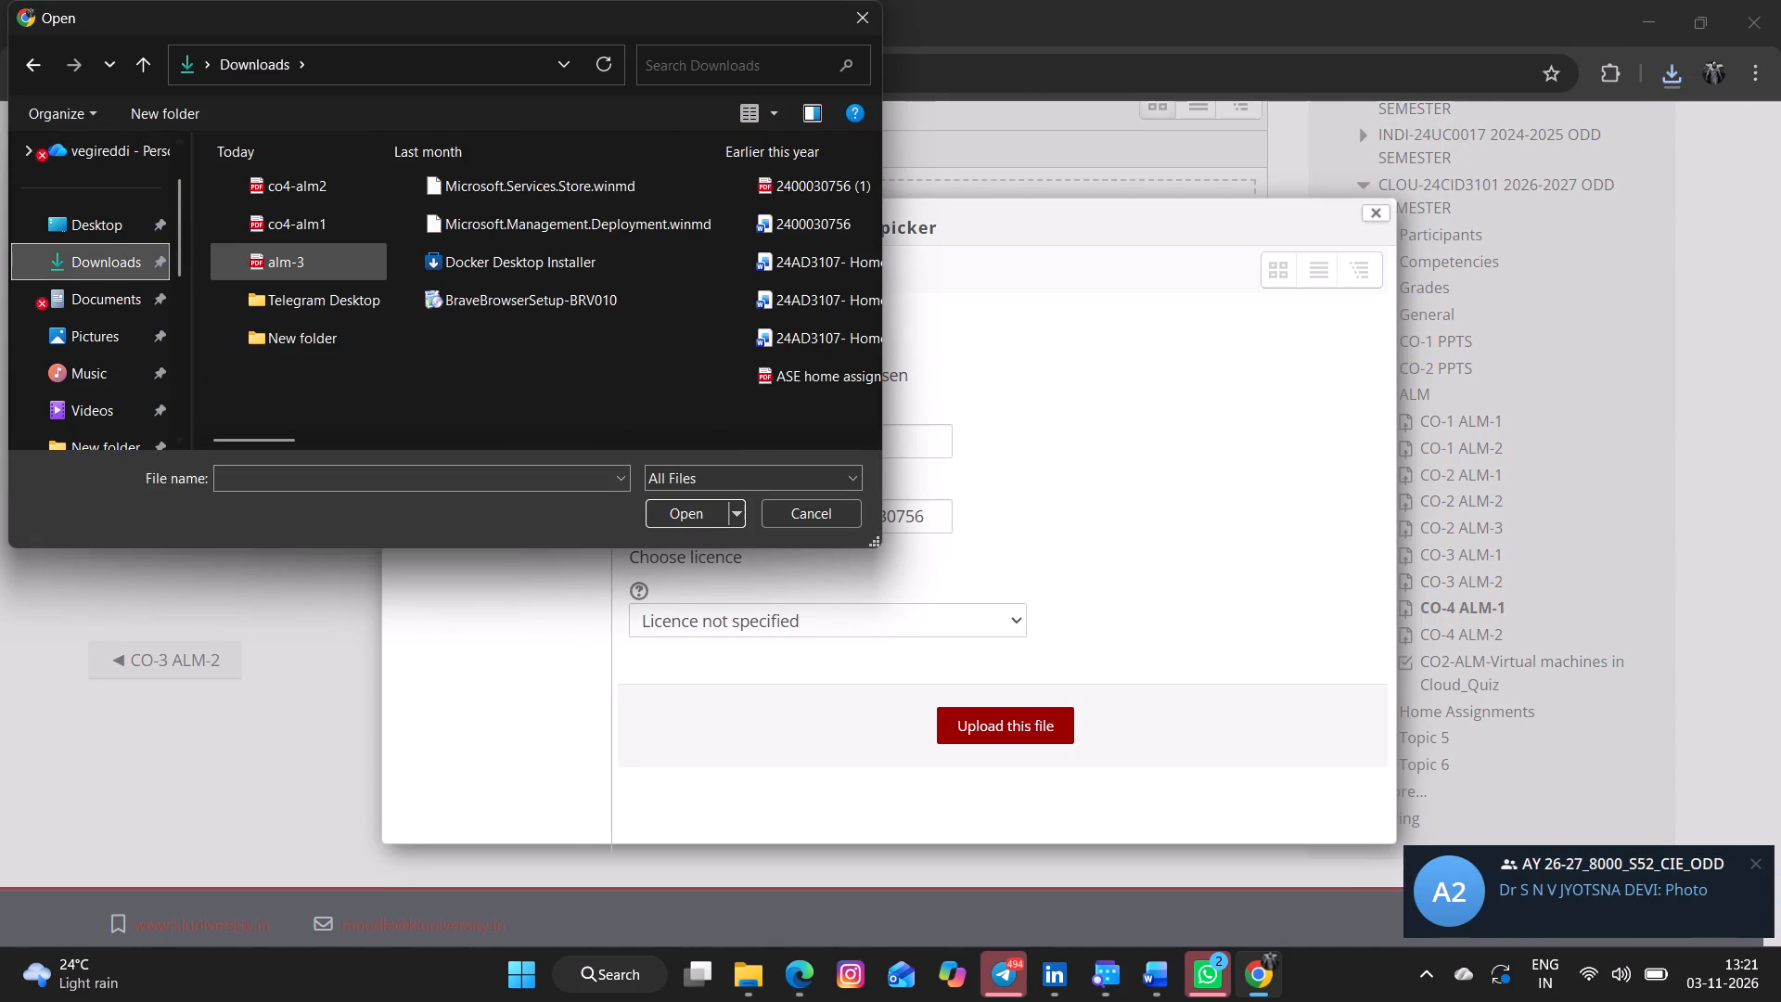
pyautogui.click(278, 229)
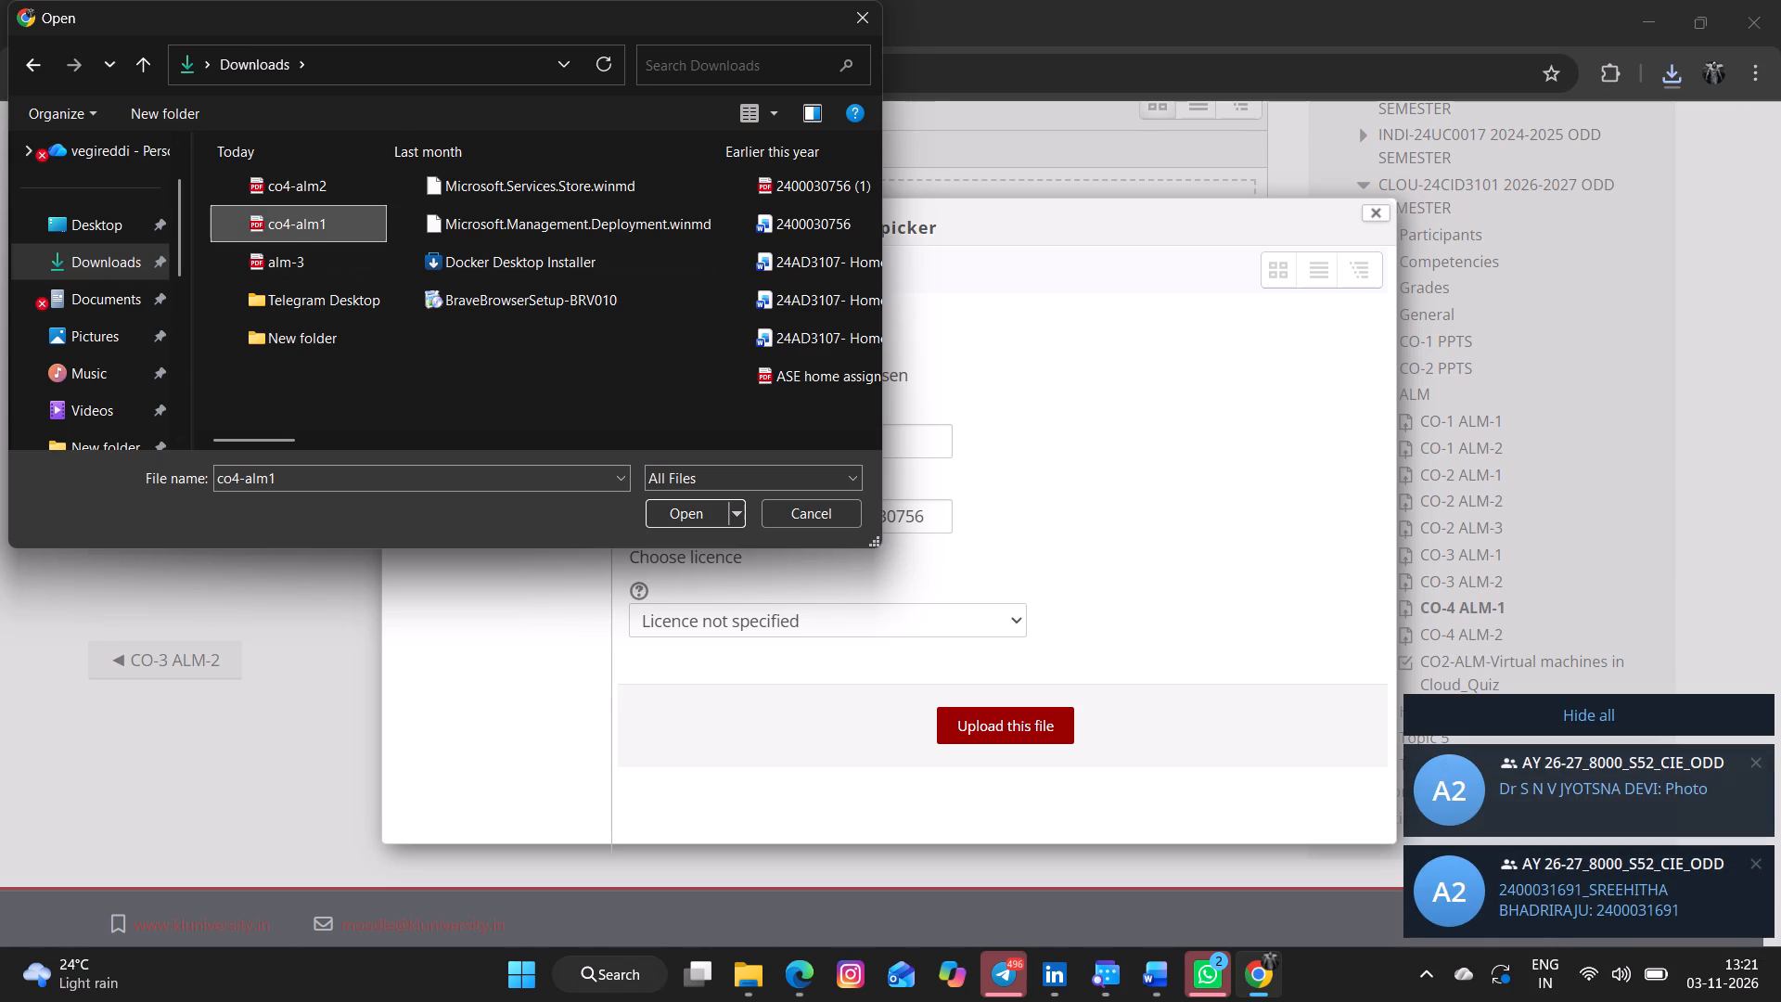
pyautogui.click(677, 515)
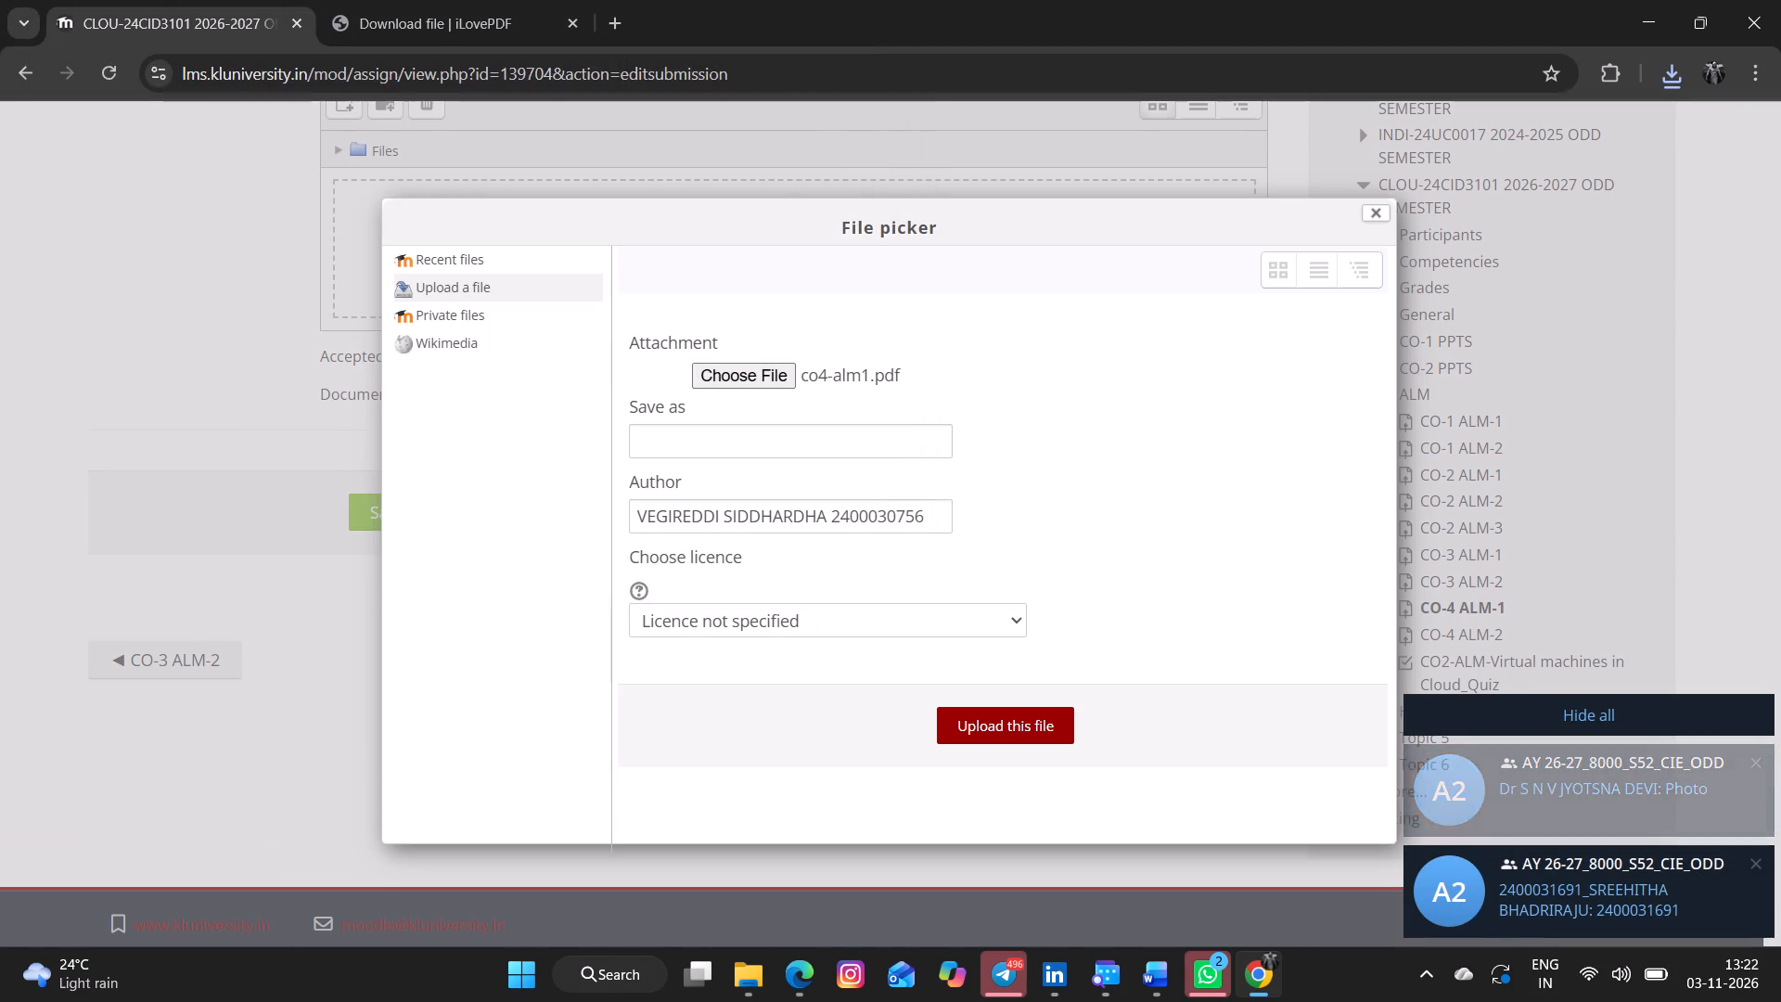
pyautogui.click(1043, 719)
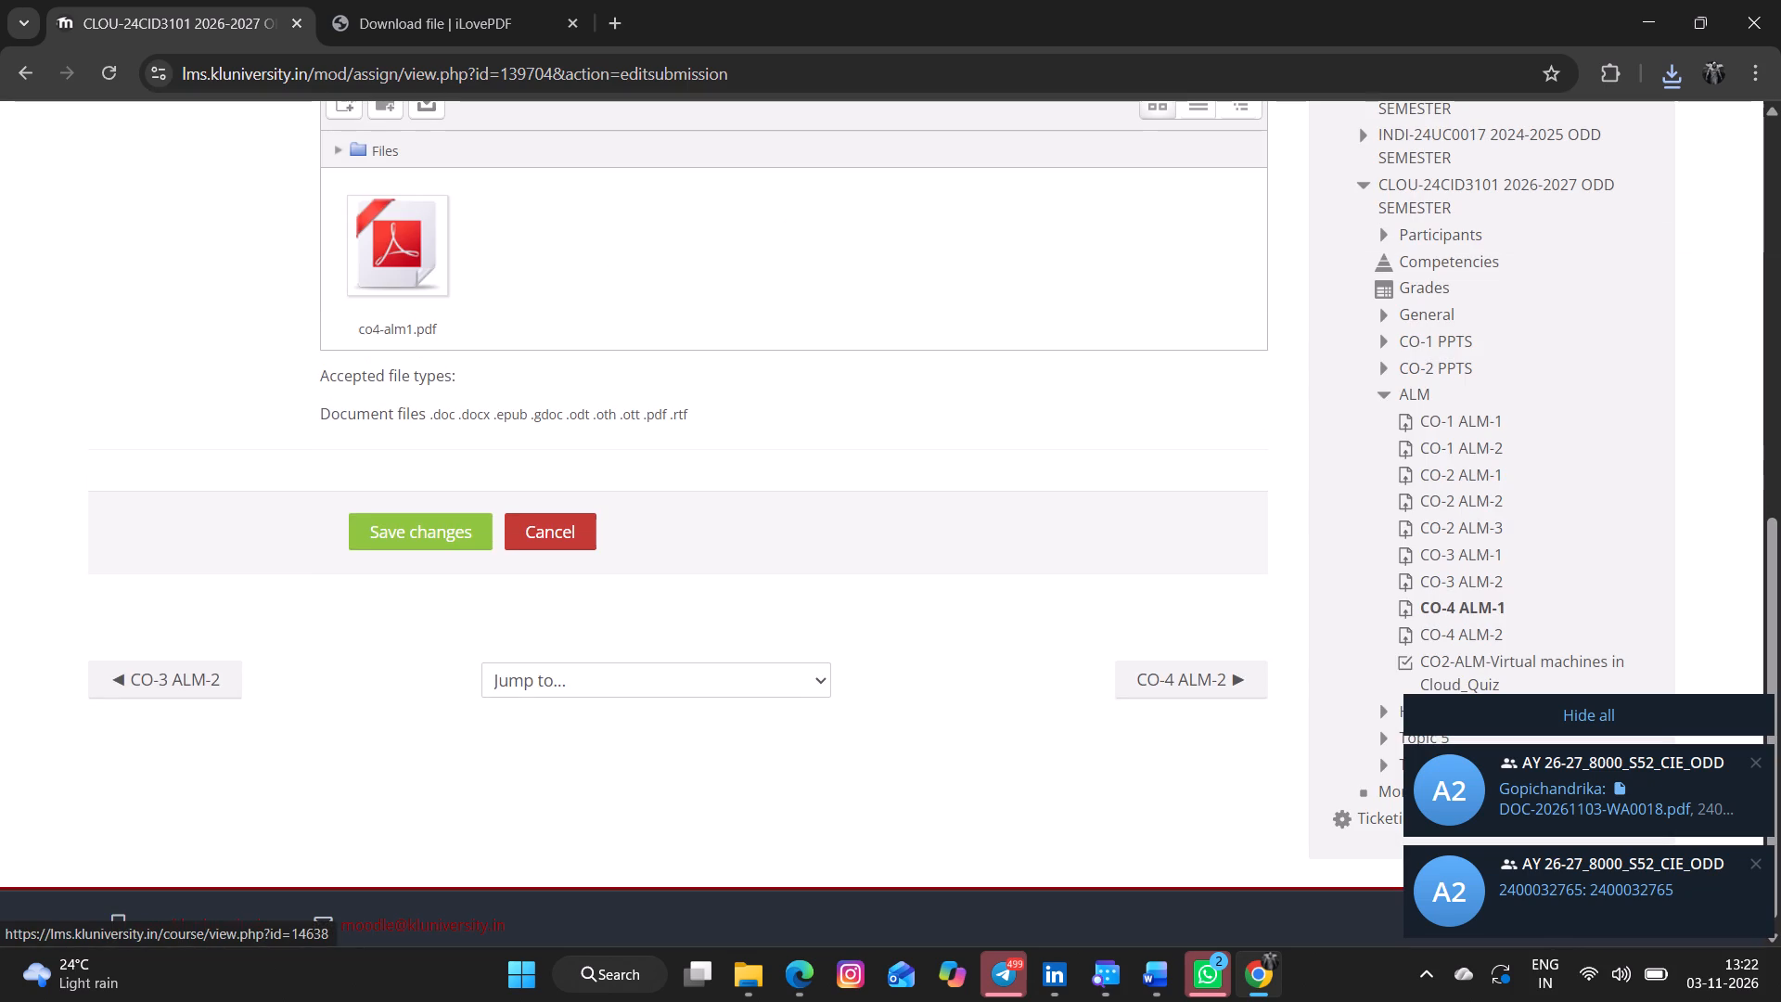
pyautogui.click(388, 533)
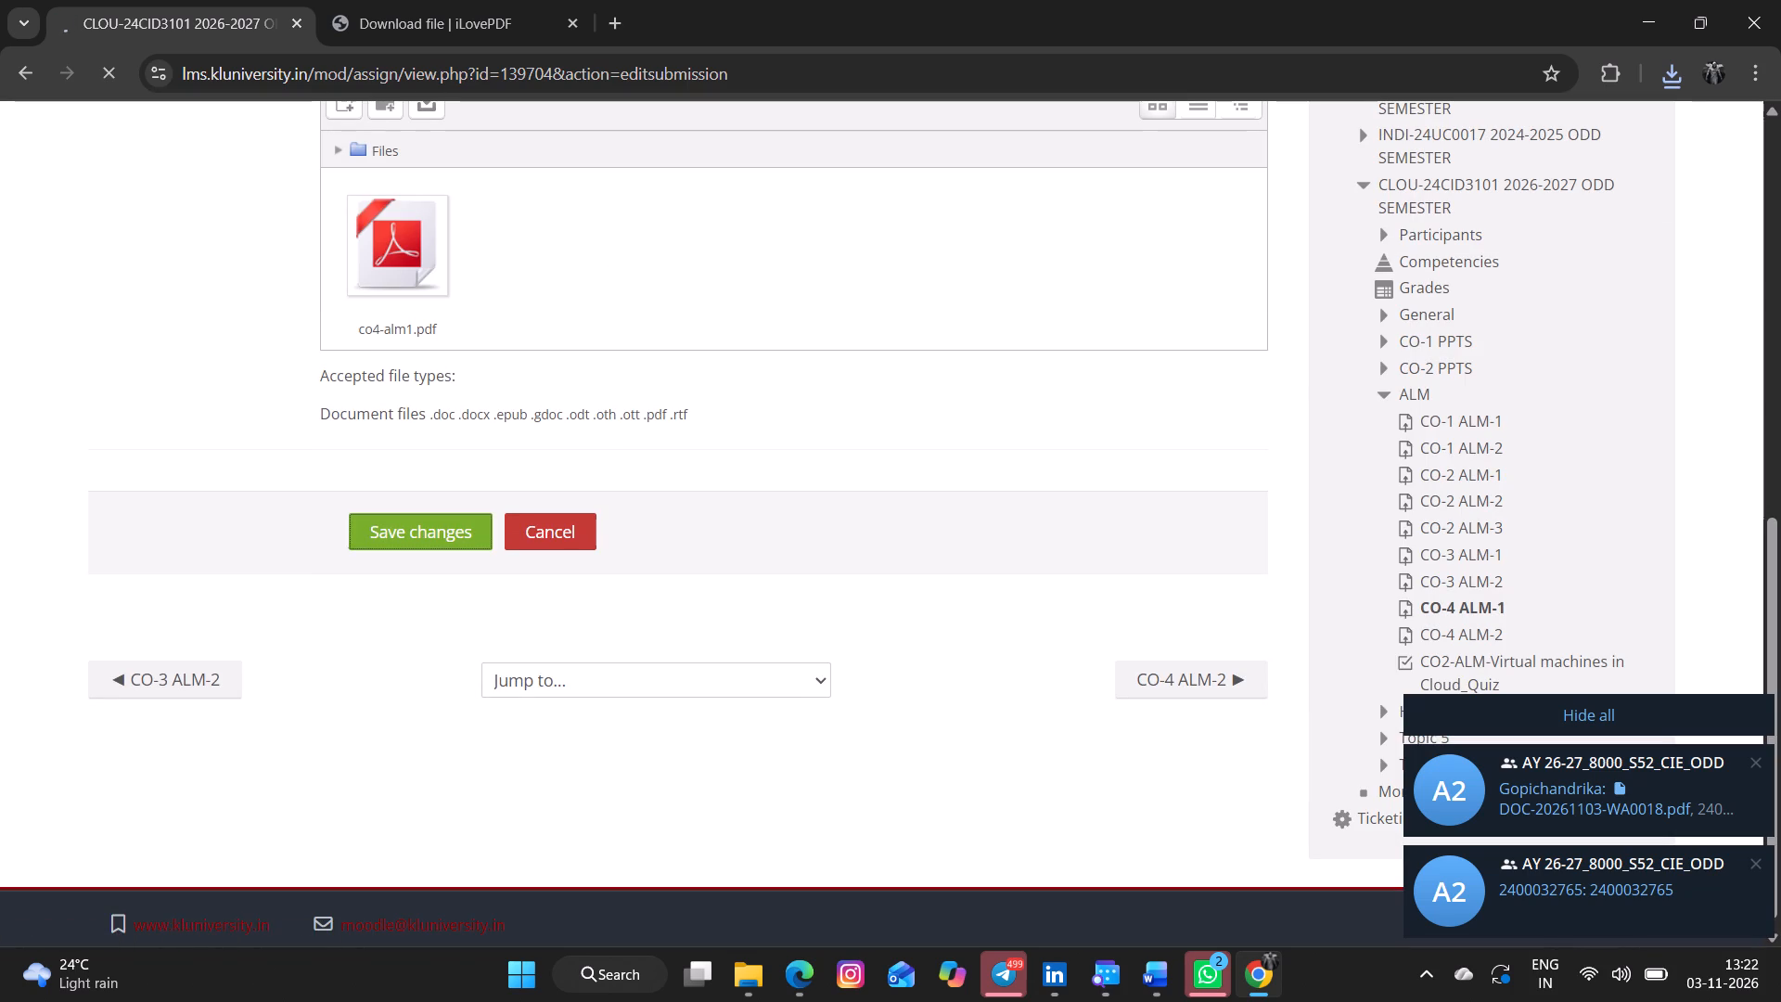
pyautogui.click(388, 533)
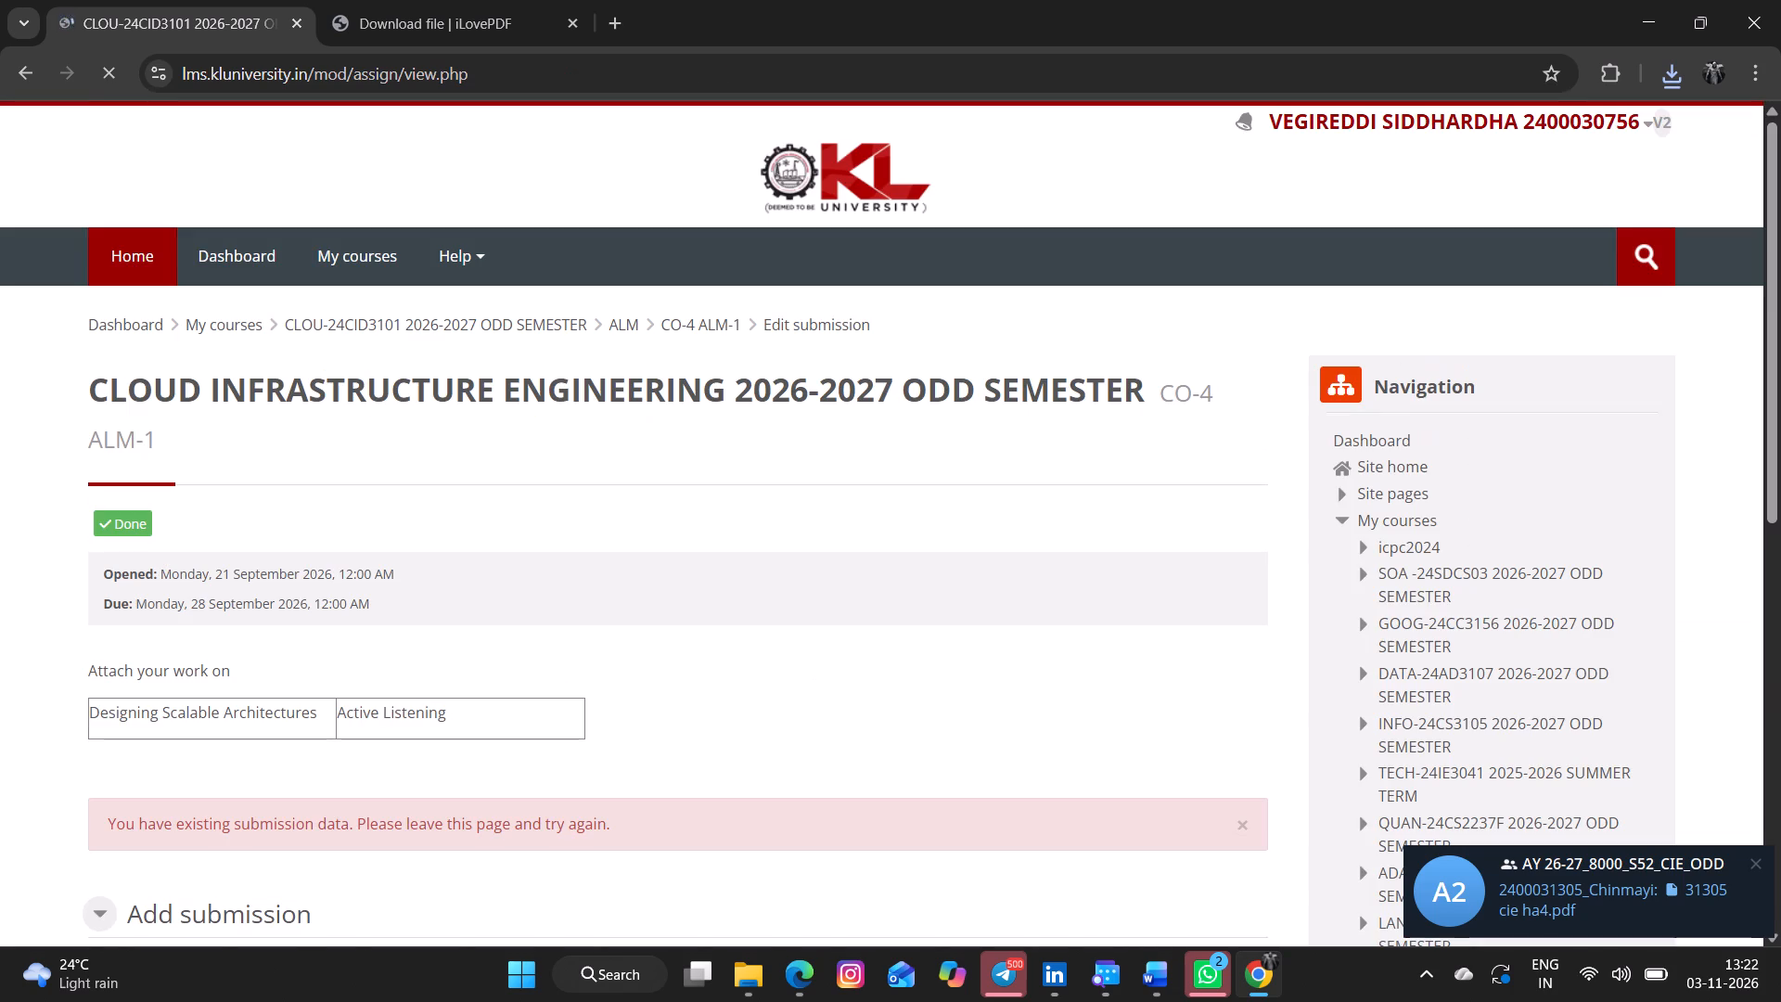
pyautogui.scroll(-5, 388, 533)
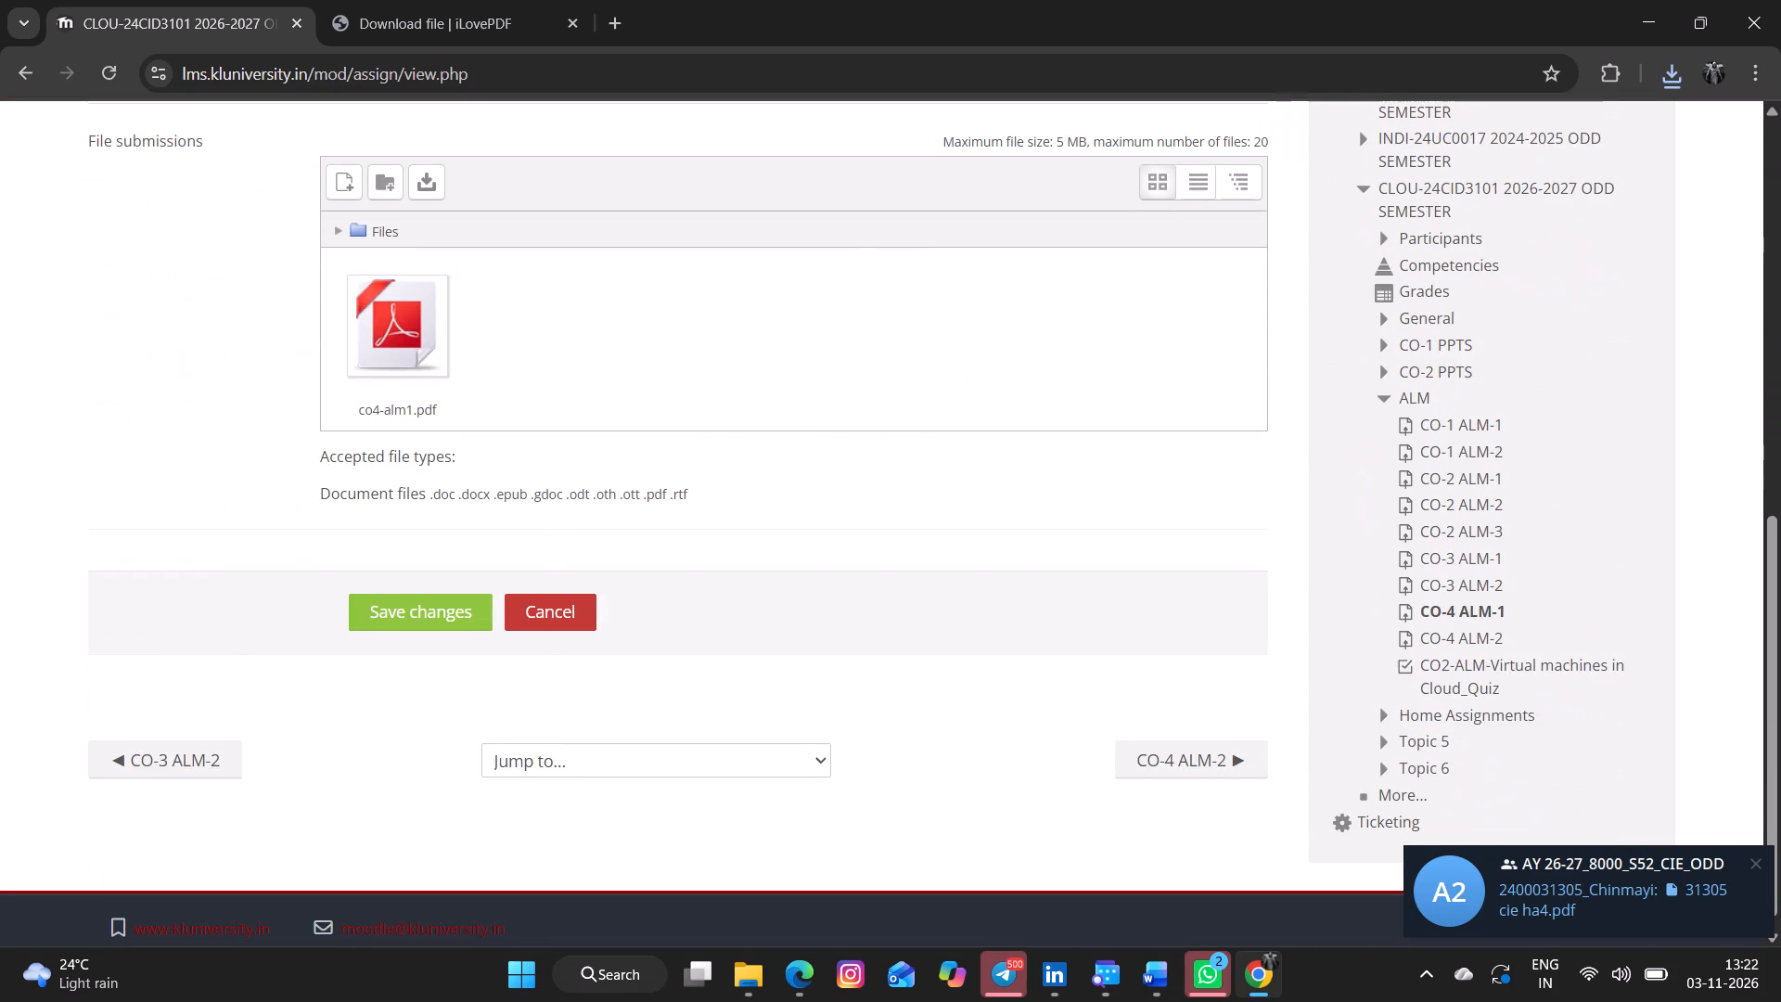
# Add a submission to the CO-4 ALM-2 assignment with co4-alm2.pdf from the Downloads folder and save it.
pyautogui.click(1226, 740)
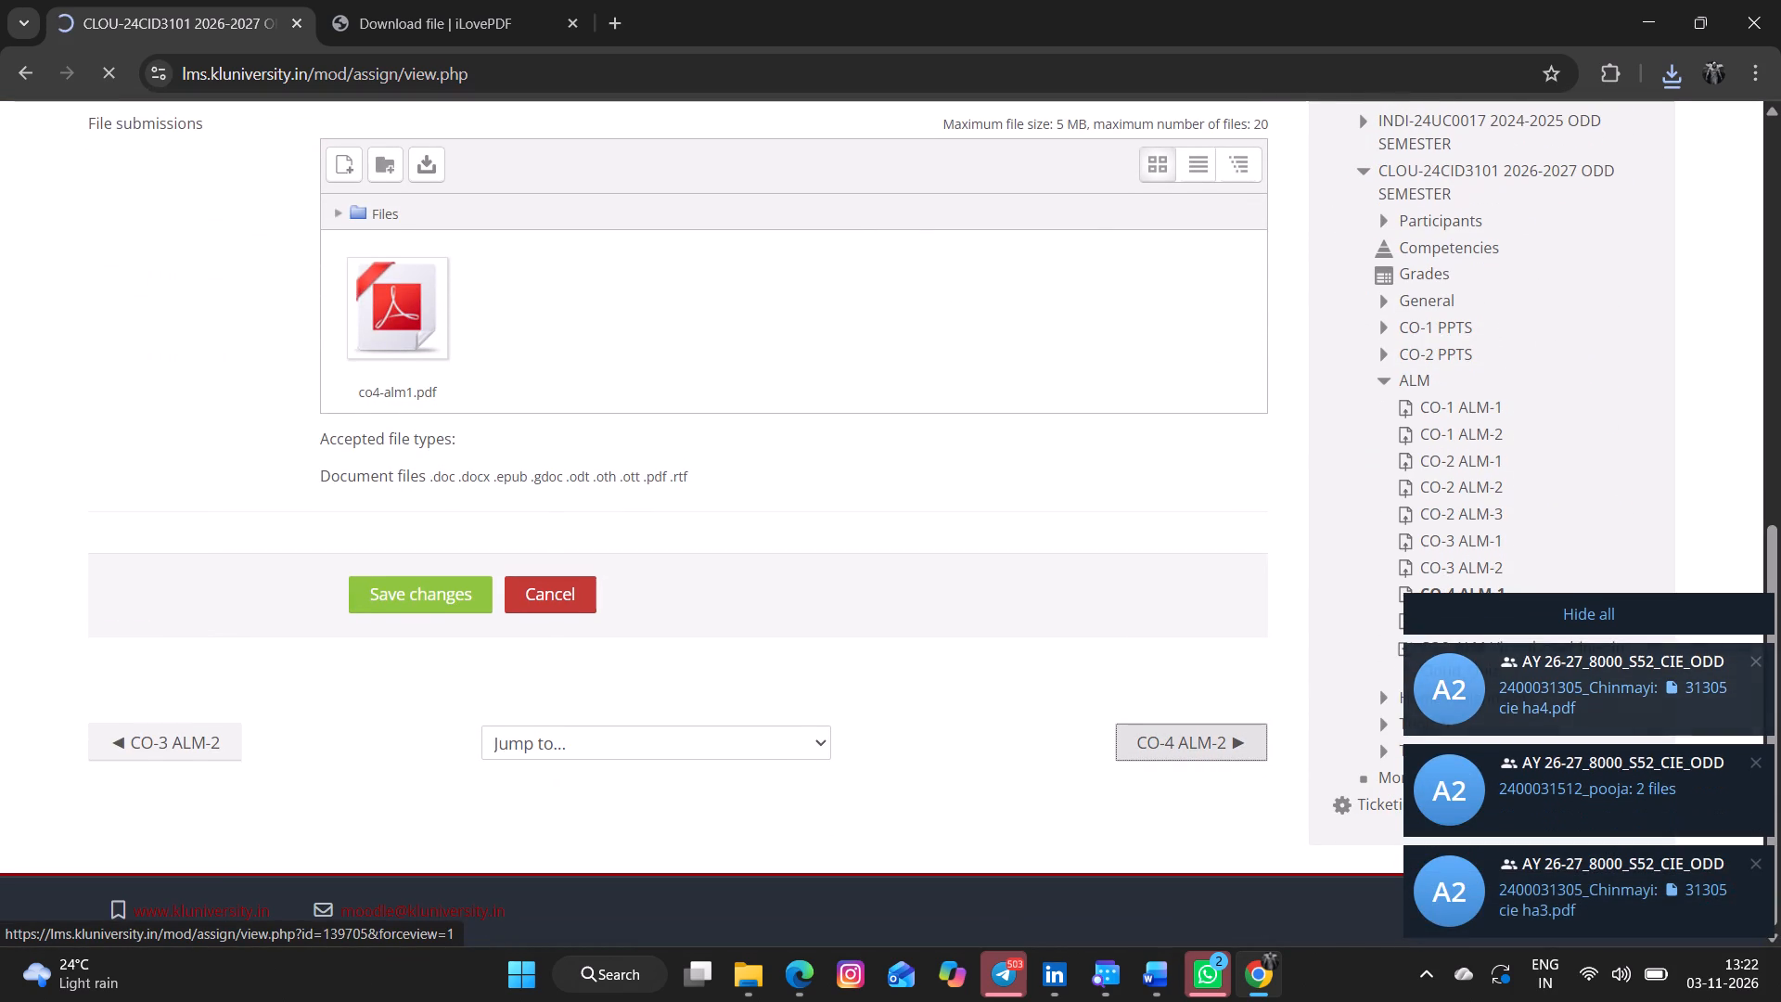
pyautogui.click(191, 804)
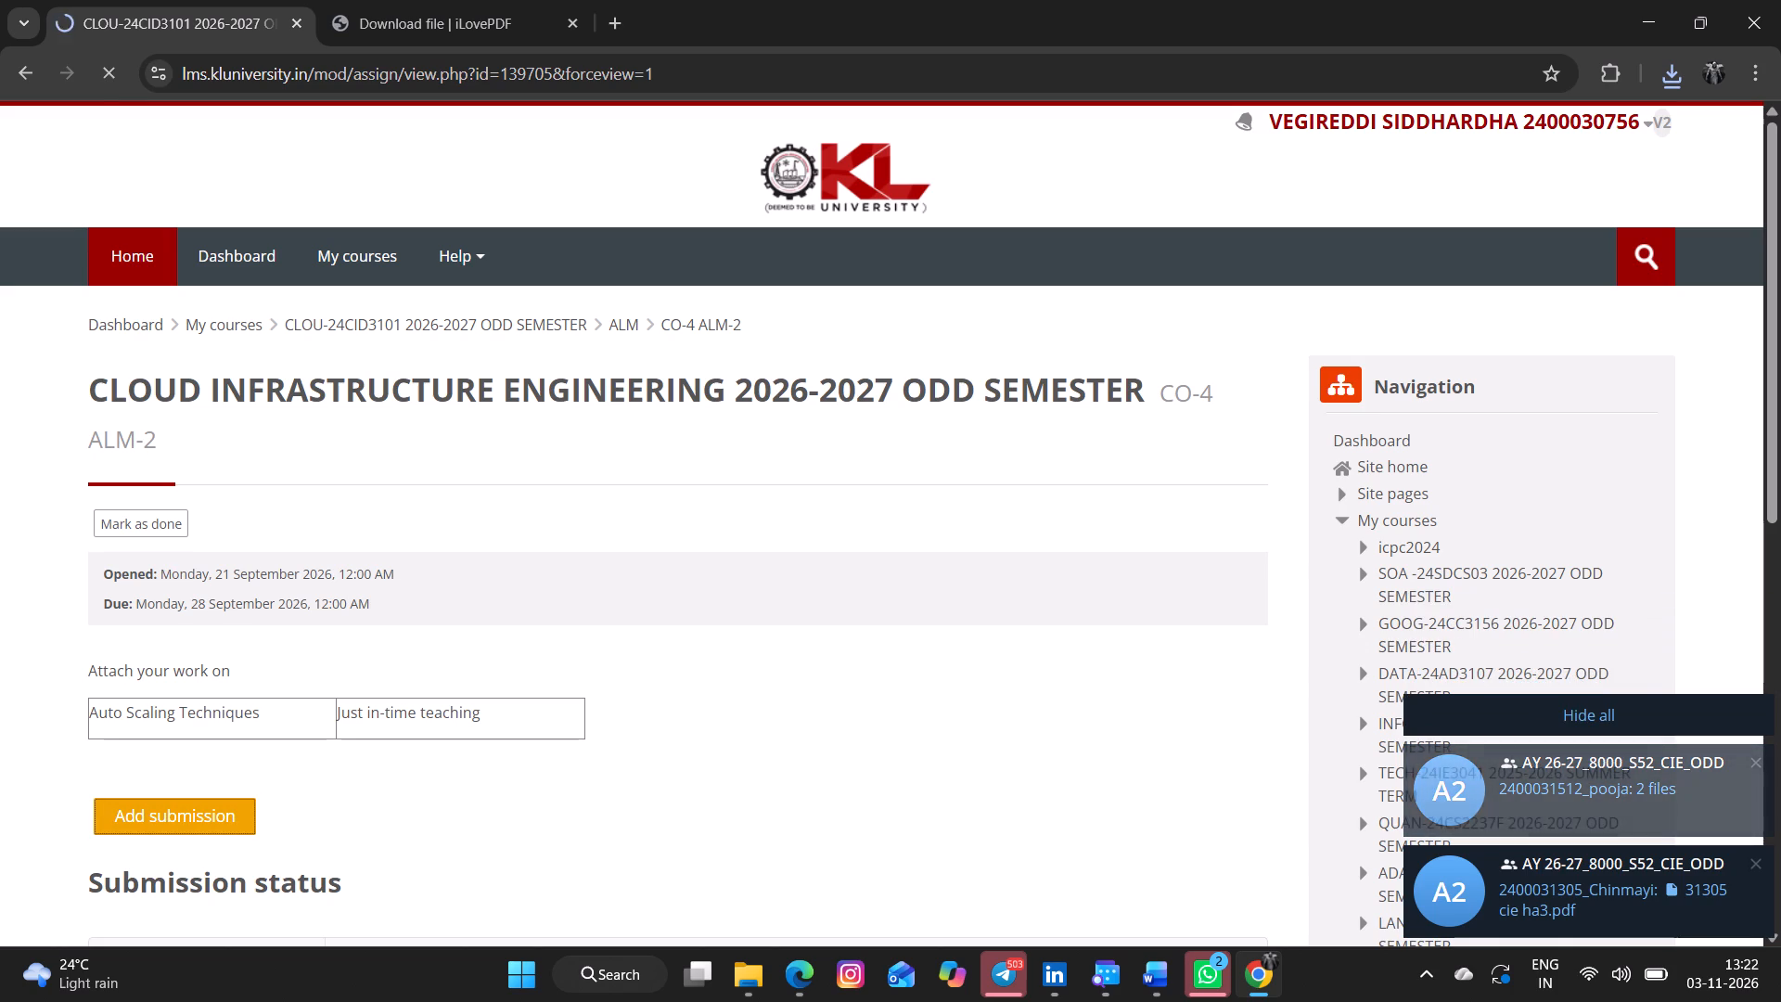
pyautogui.scroll(-7, 191, 804)
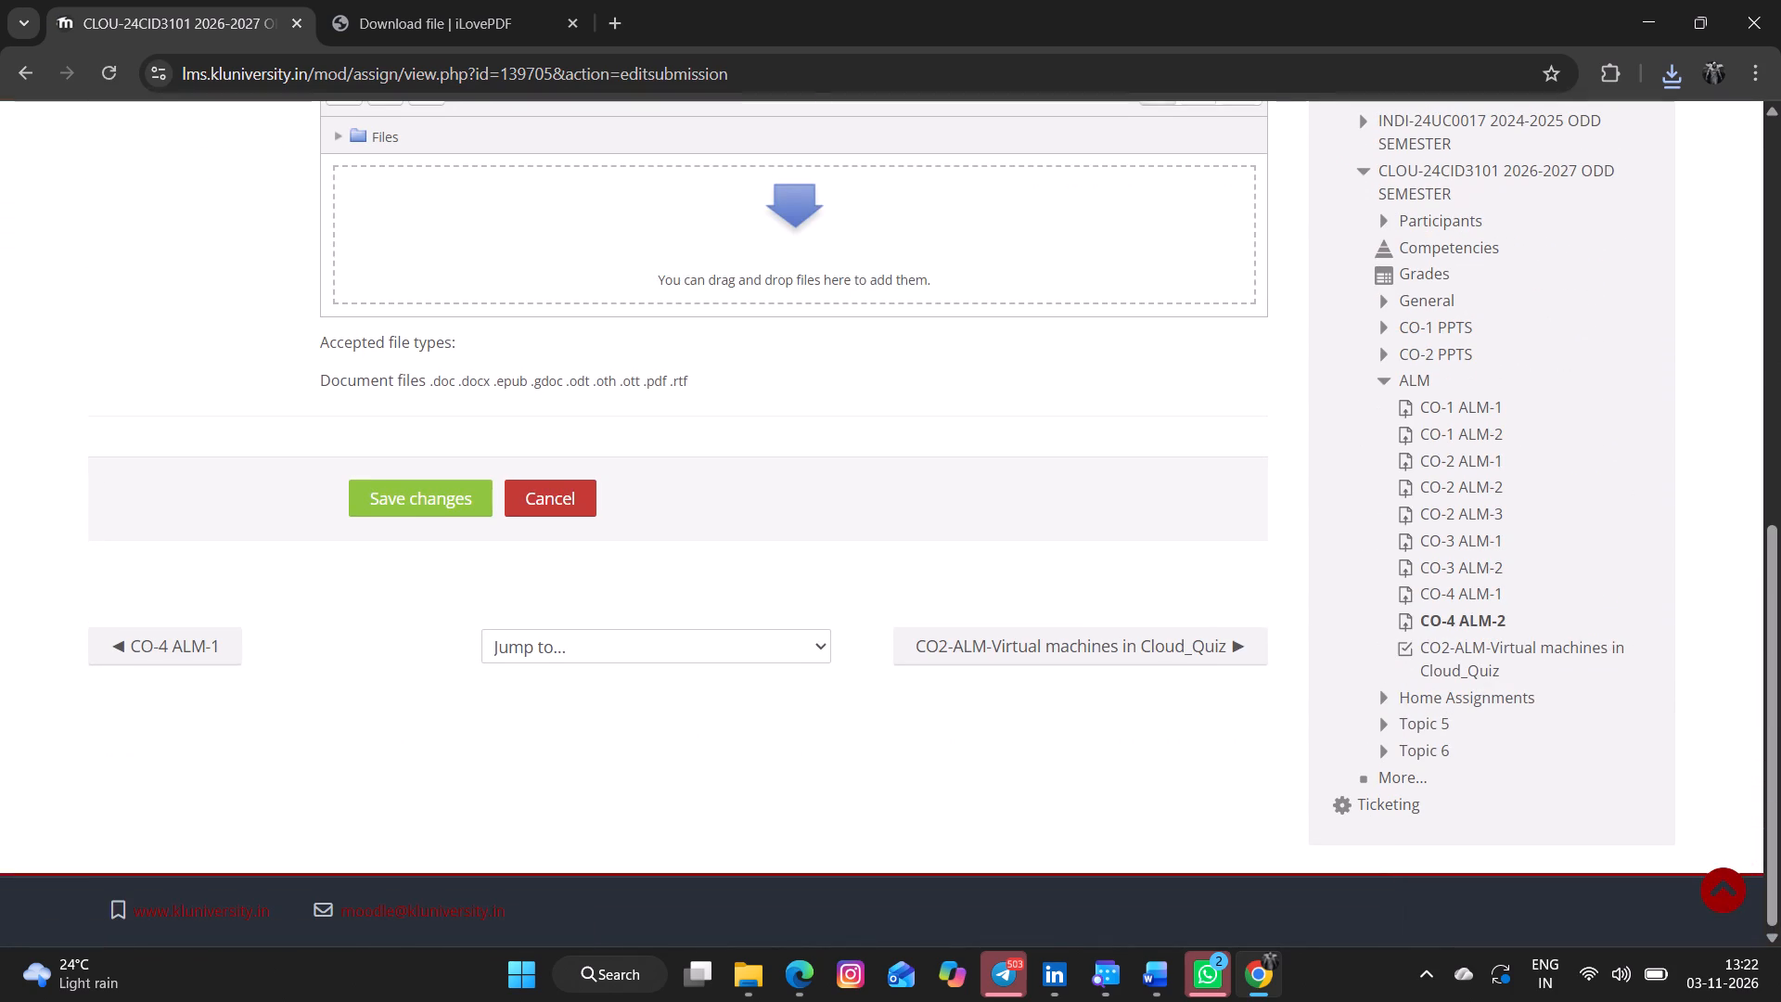
pyautogui.click(815, 215)
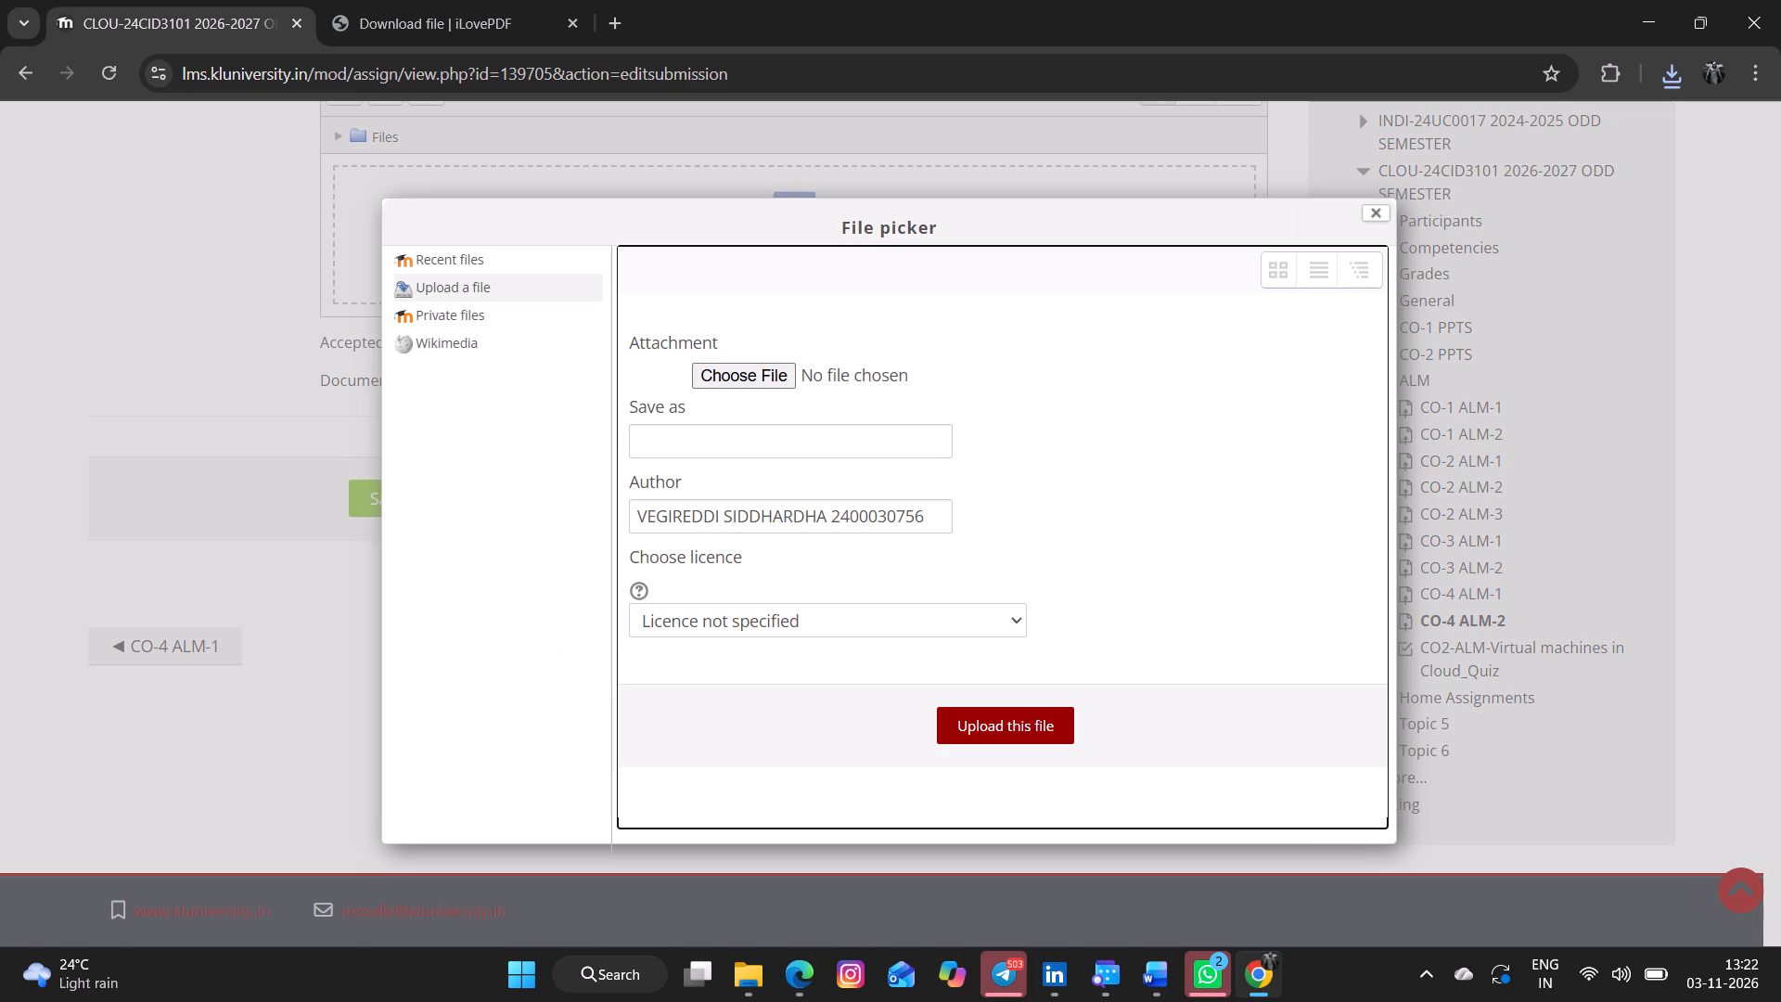
pyautogui.click(783, 372)
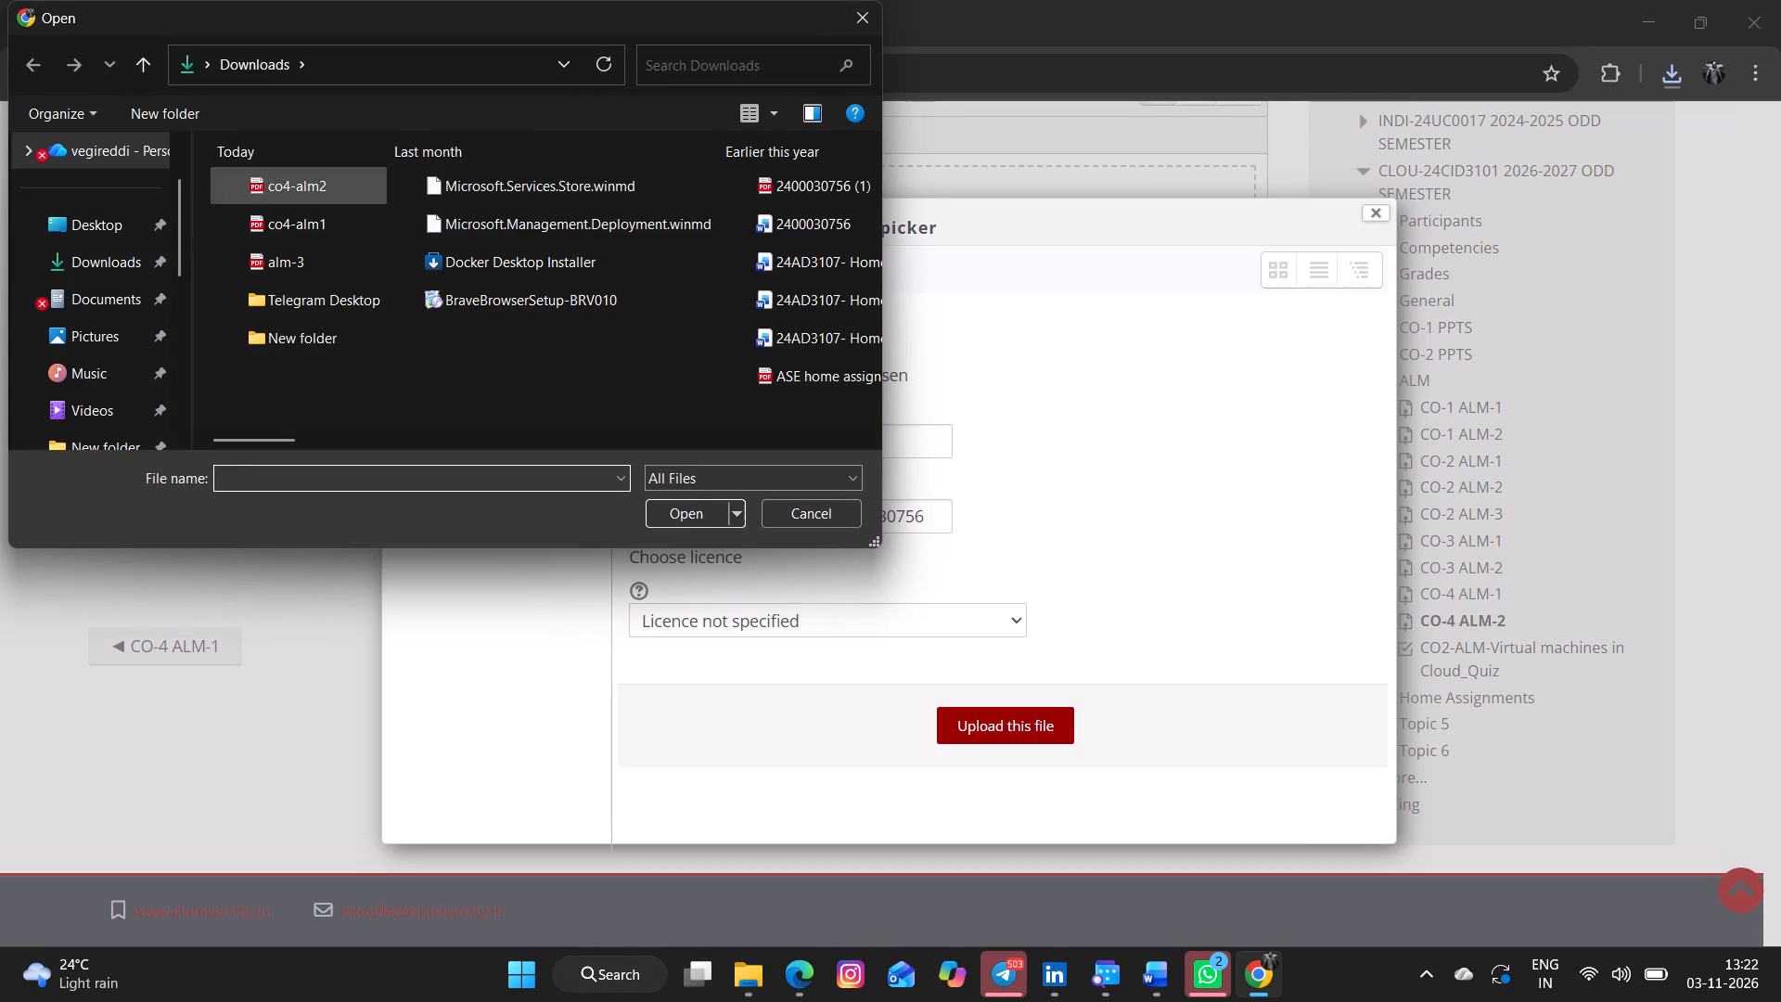
pyautogui.click(342, 186)
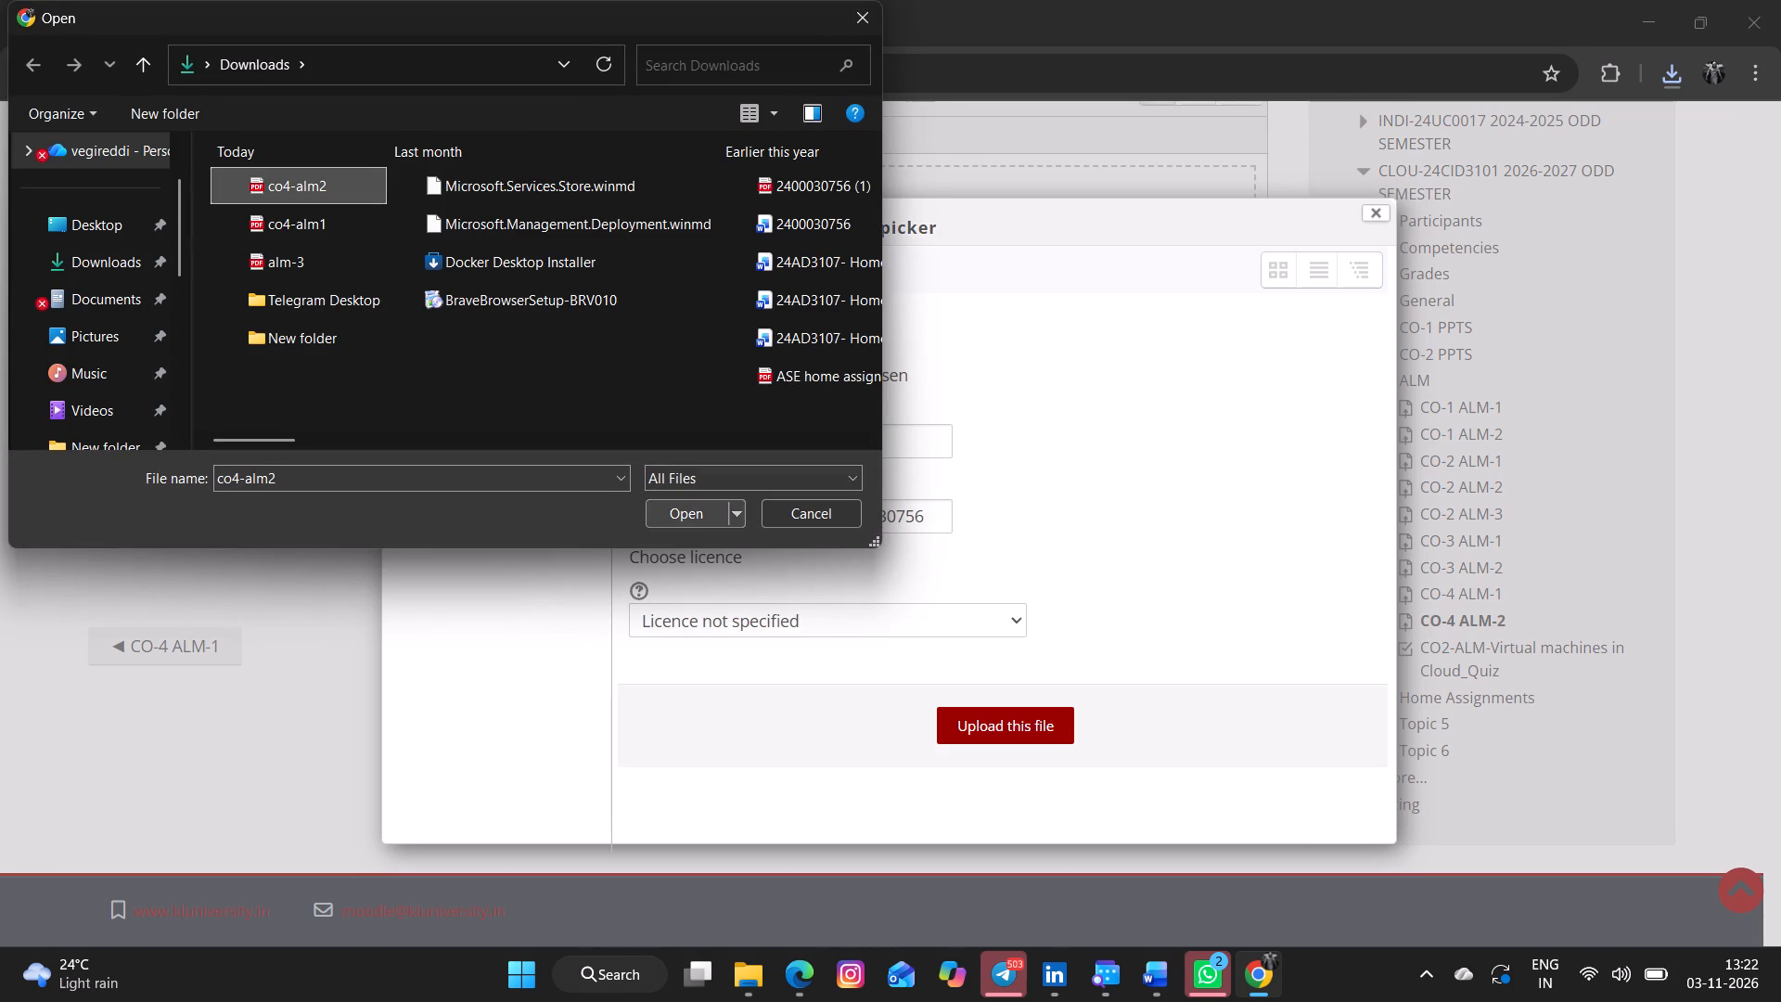
pyautogui.click(697, 513)
pyautogui.click(1031, 739)
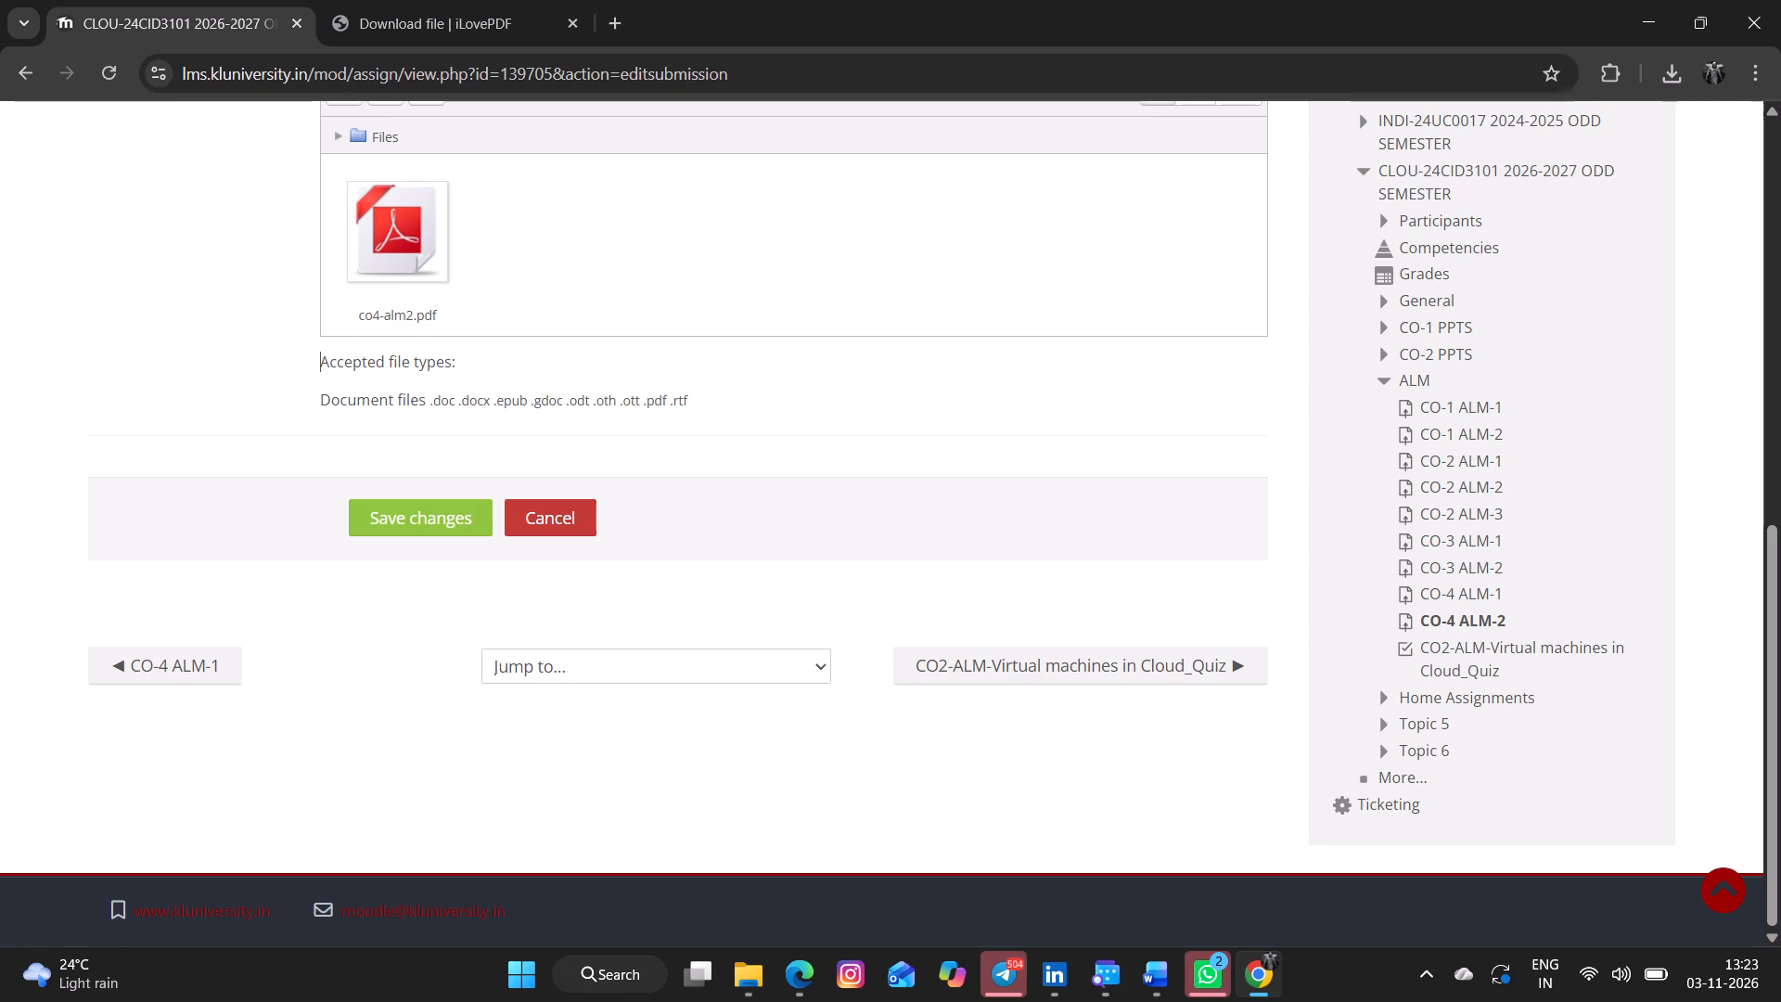
pyautogui.click(437, 521)
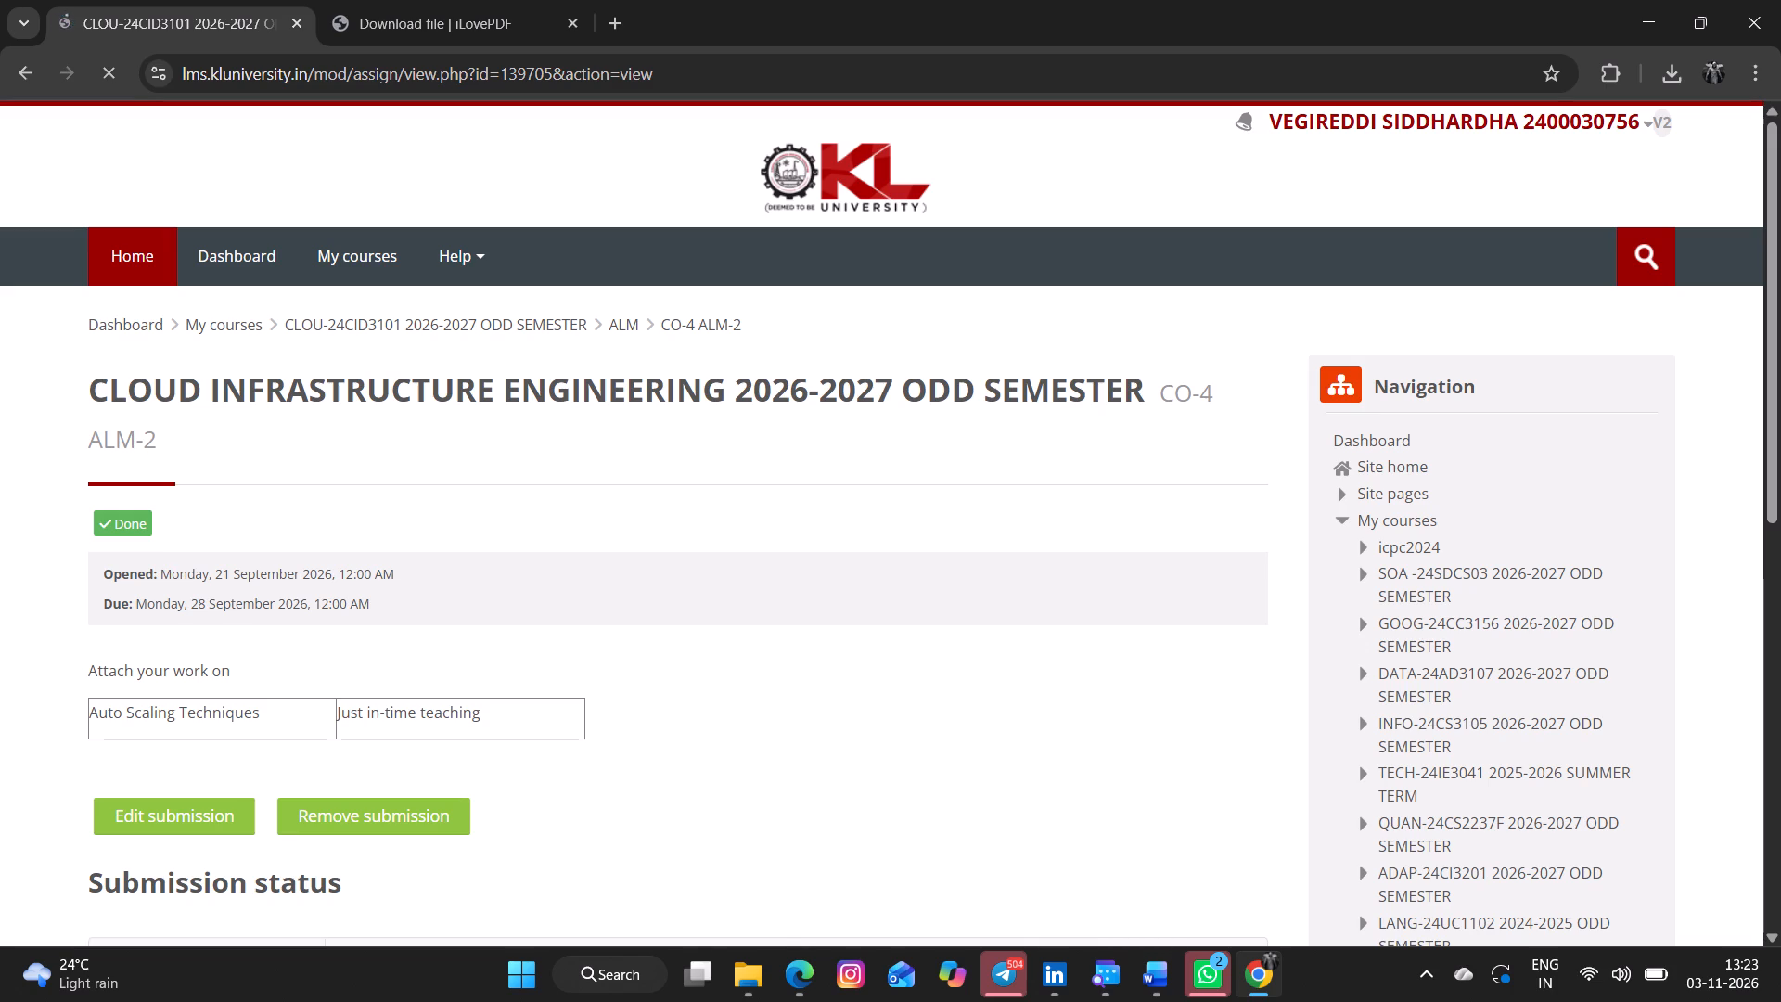
# Return to the course's ALM section and examine the completion status of its assignments.
pyautogui.scroll(-4, 257, 500)
pyautogui.scroll(5, 257, 500)
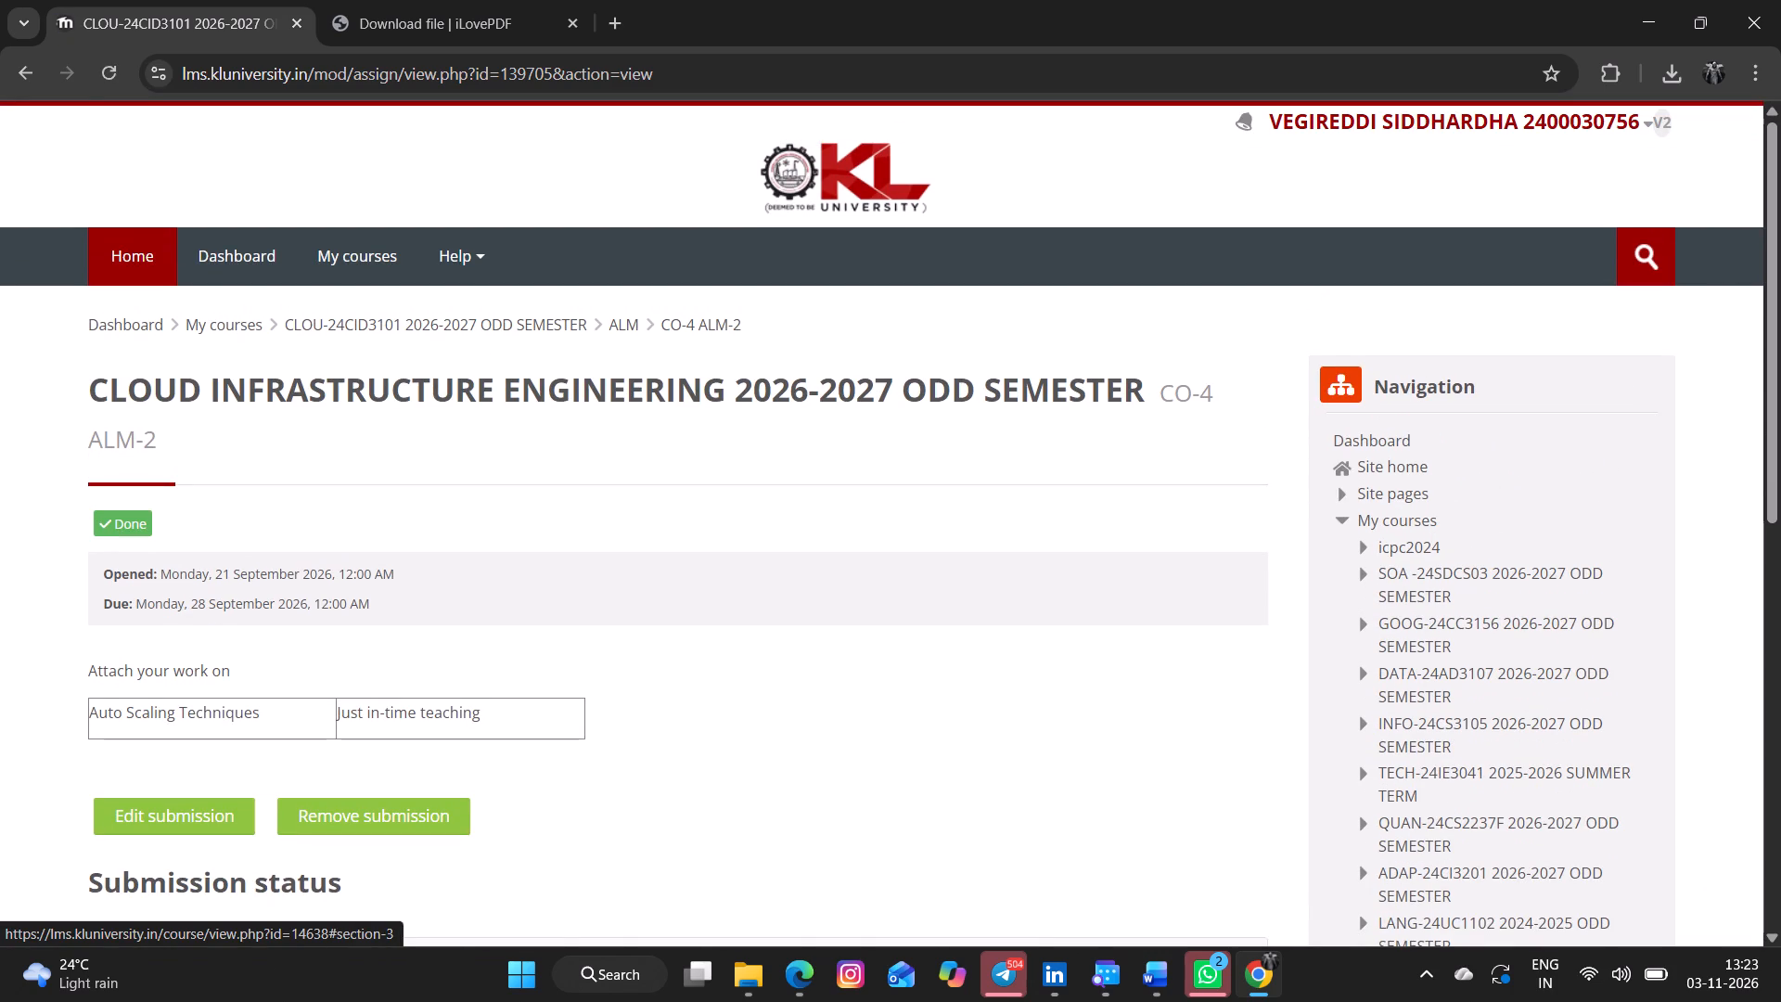
pyautogui.click(615, 324)
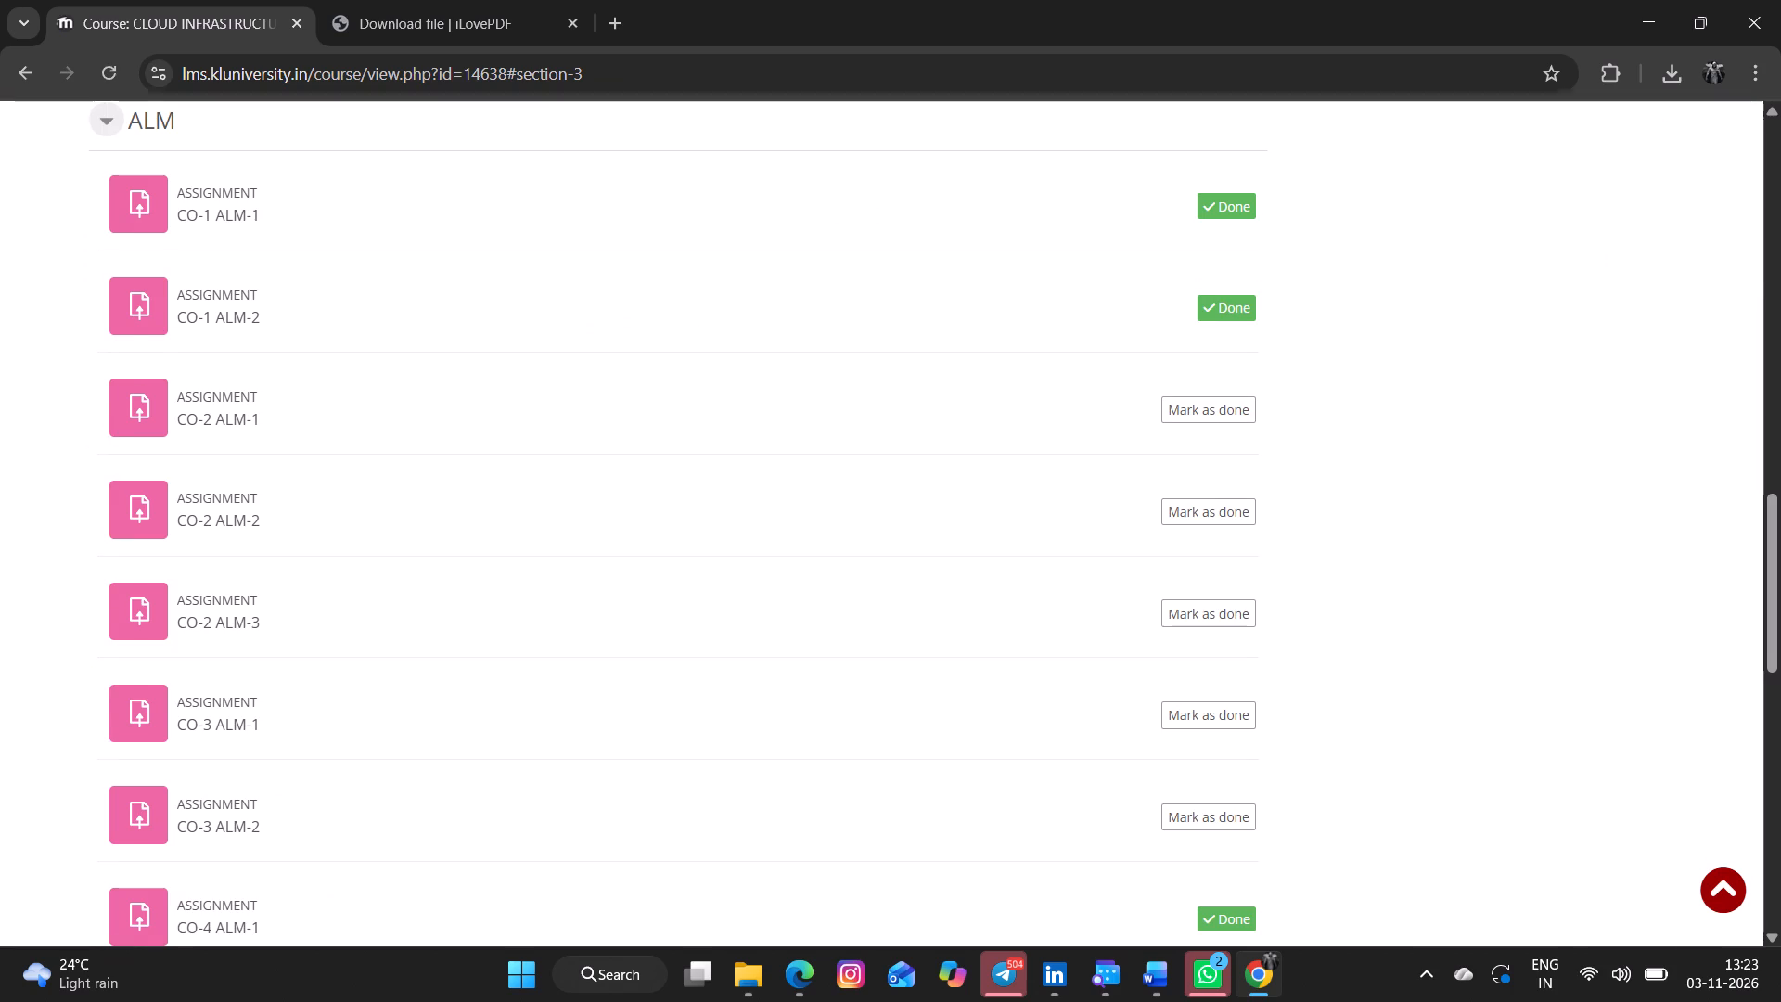
pyautogui.scroll(-3, 485, 447)
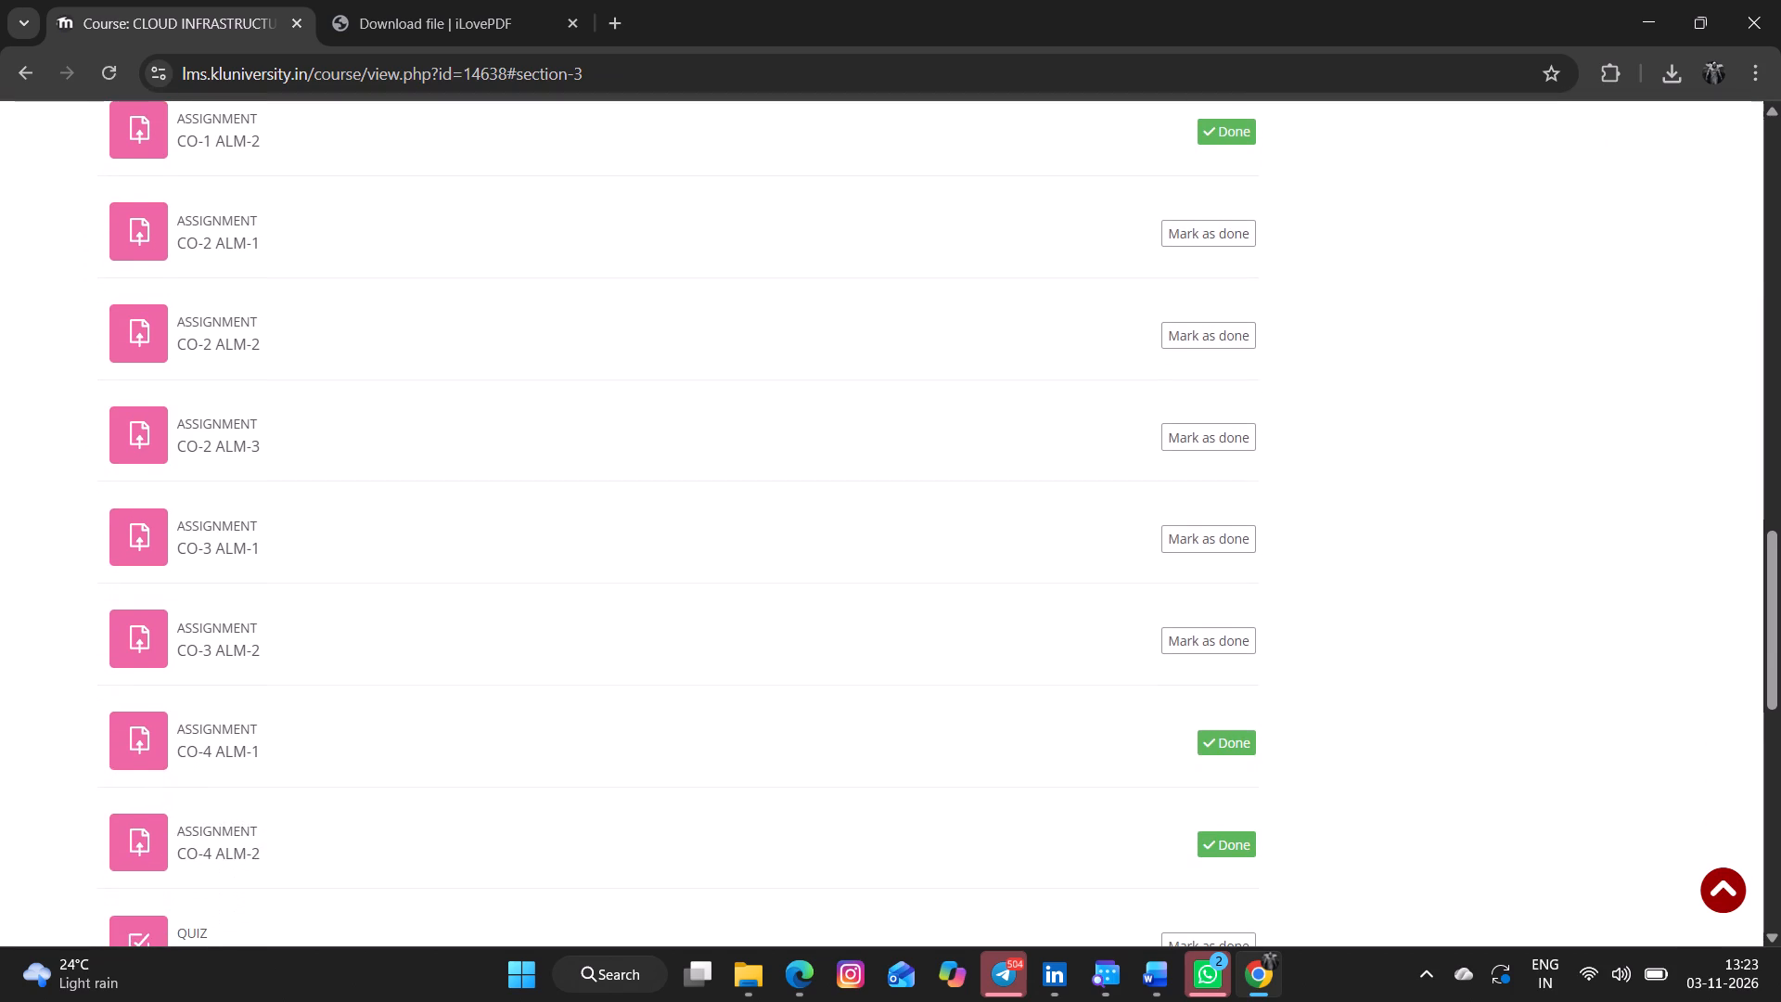
pyautogui.scroll(-2, 485, 447)
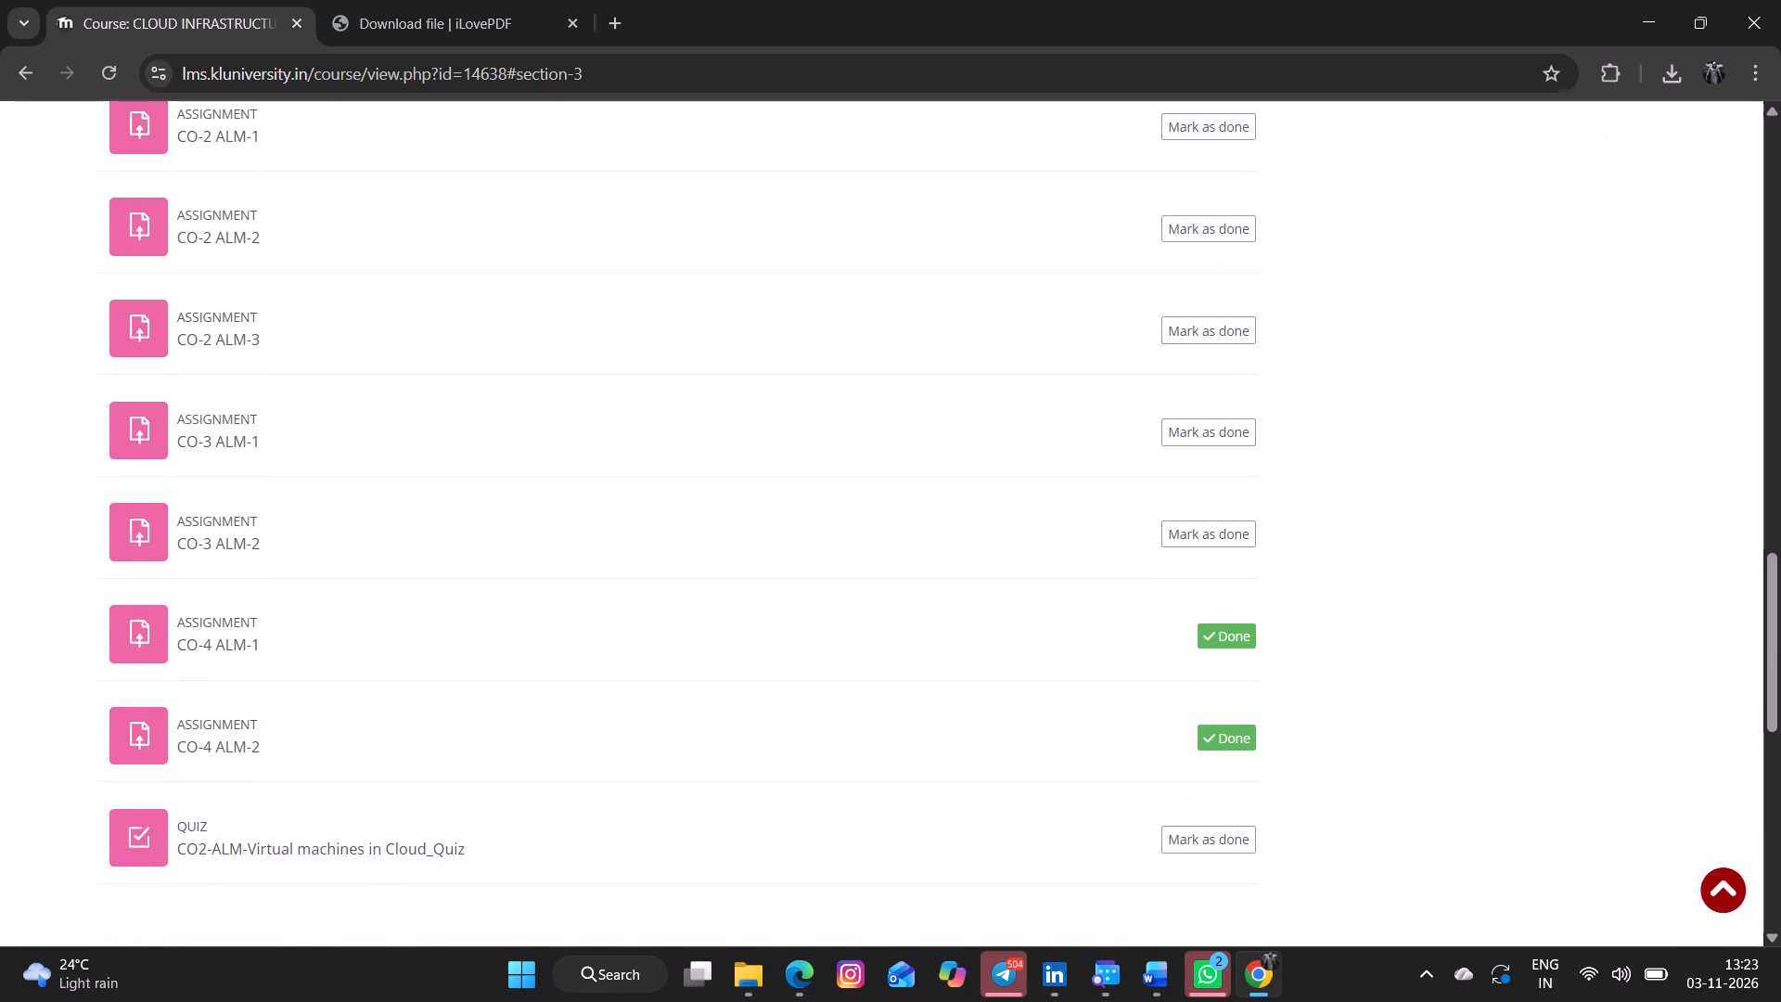
pyautogui.scroll(-2, 485, 447)
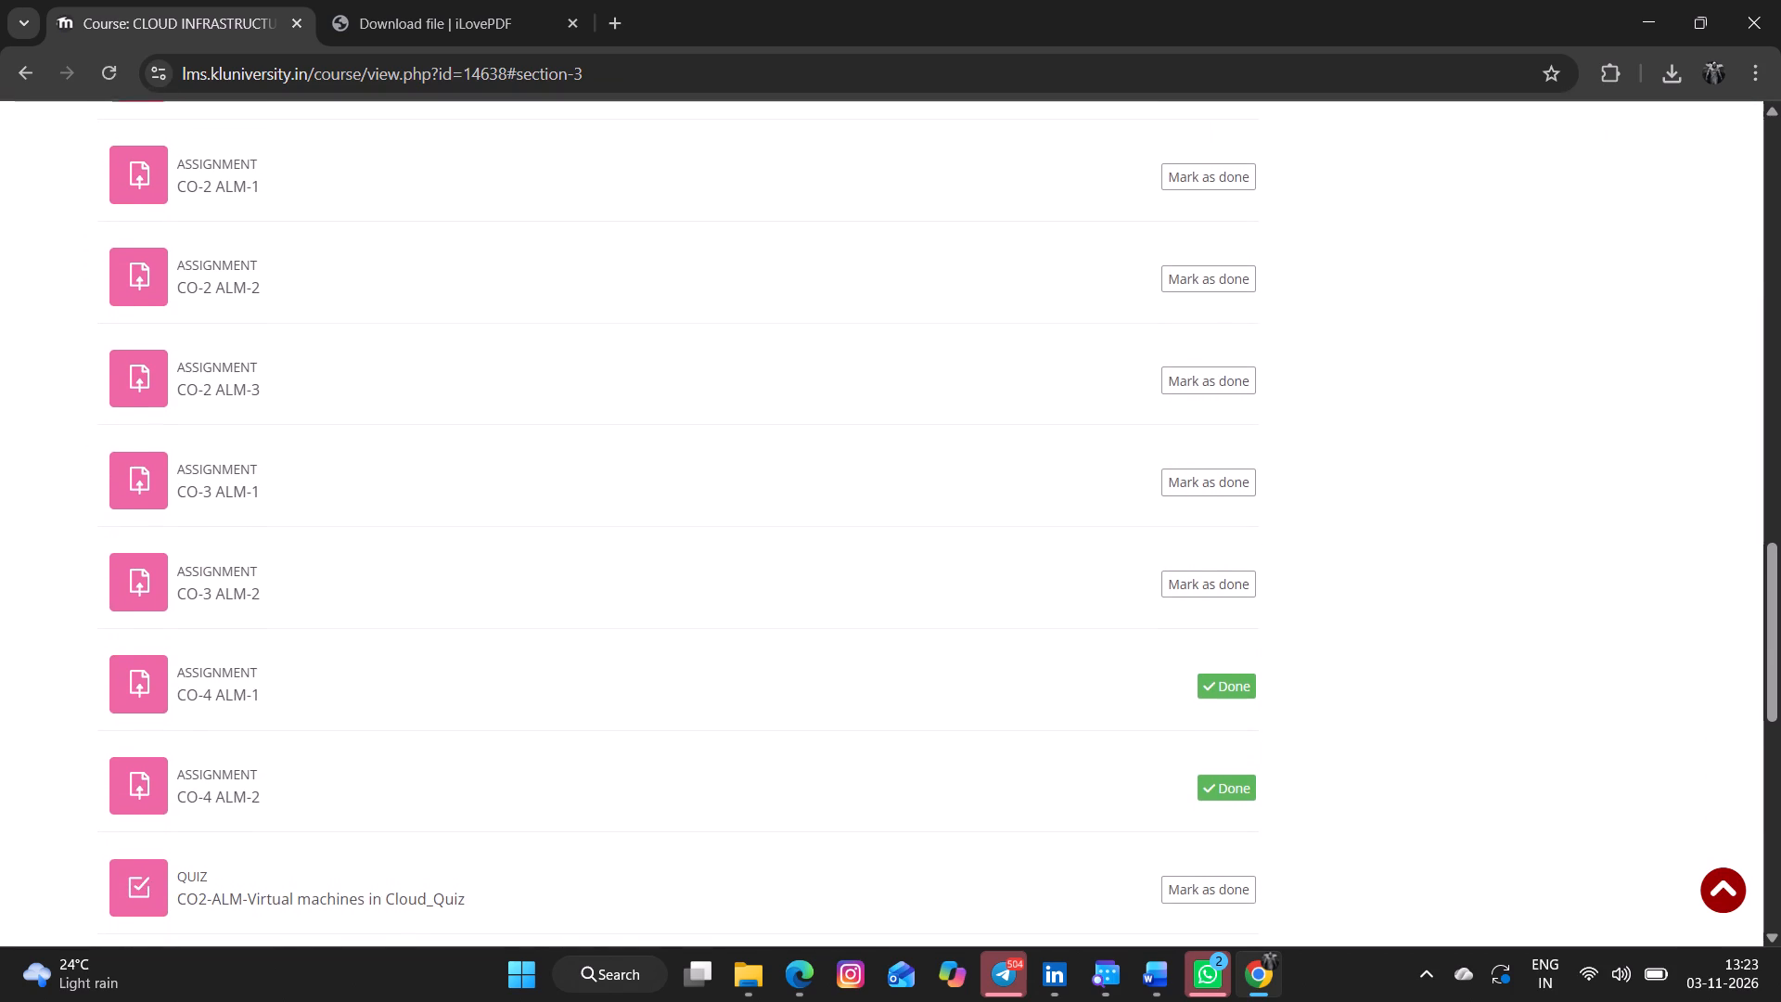
pyautogui.scroll(-1, 485, 447)
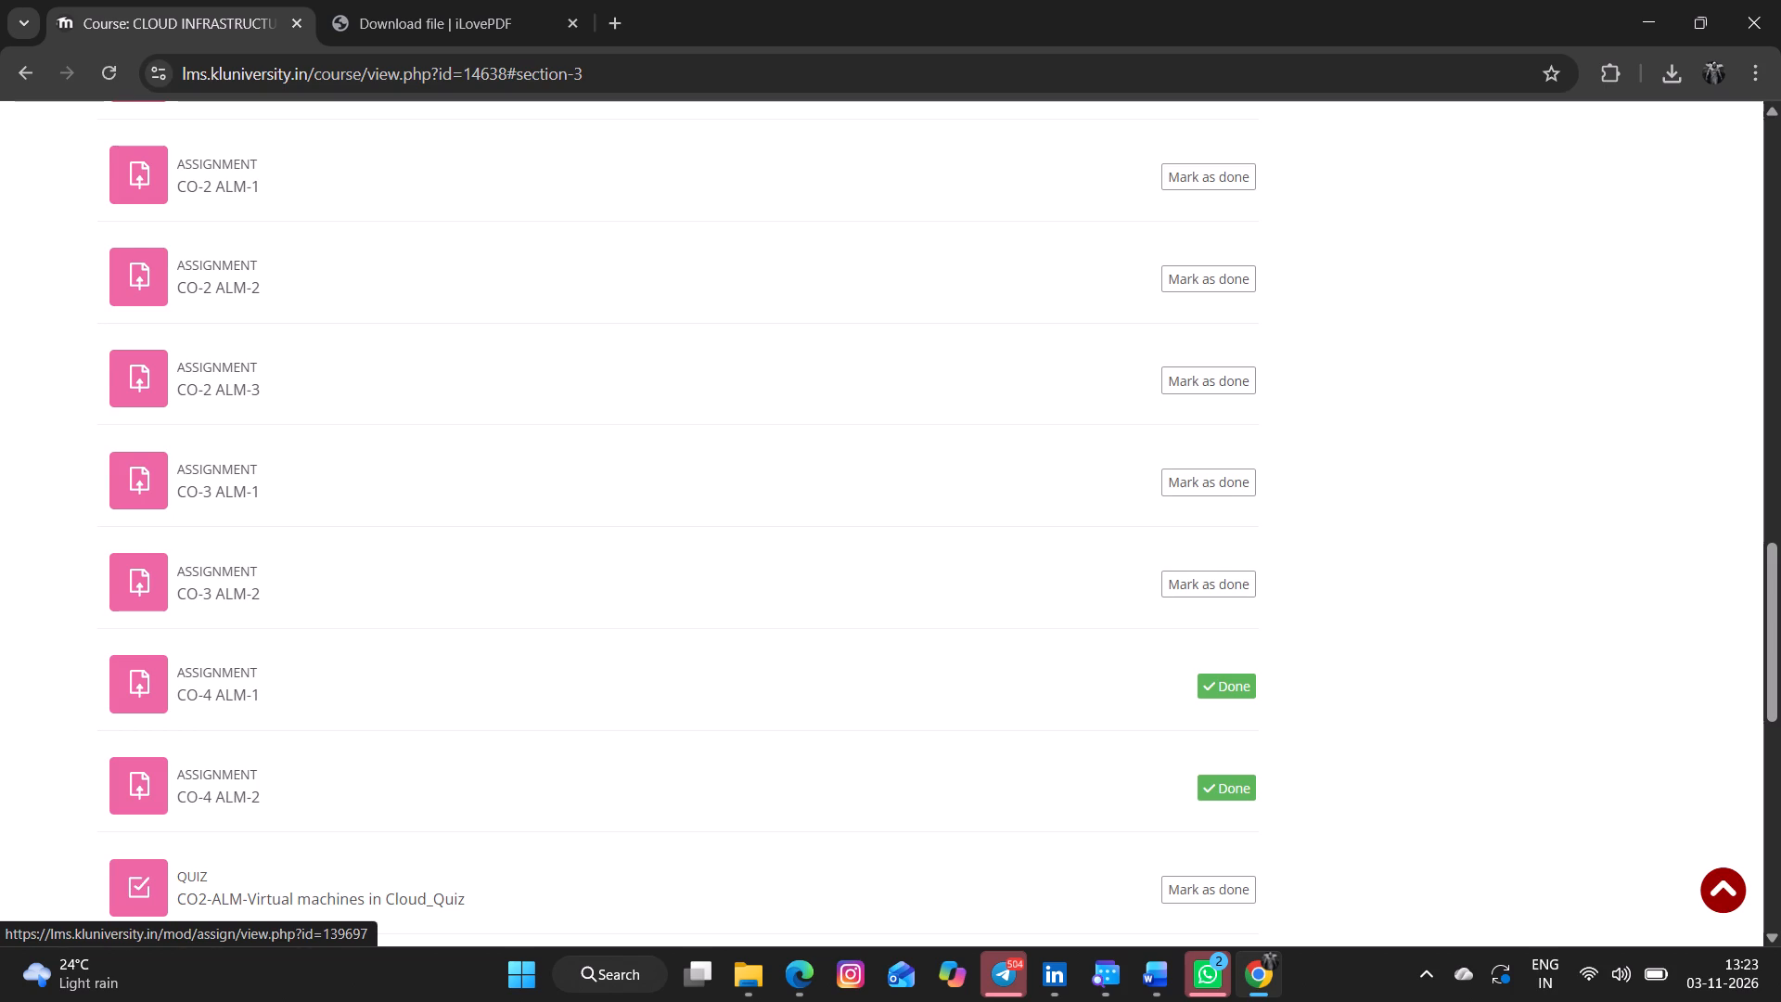
pyautogui.scroll(3, 133, 372)
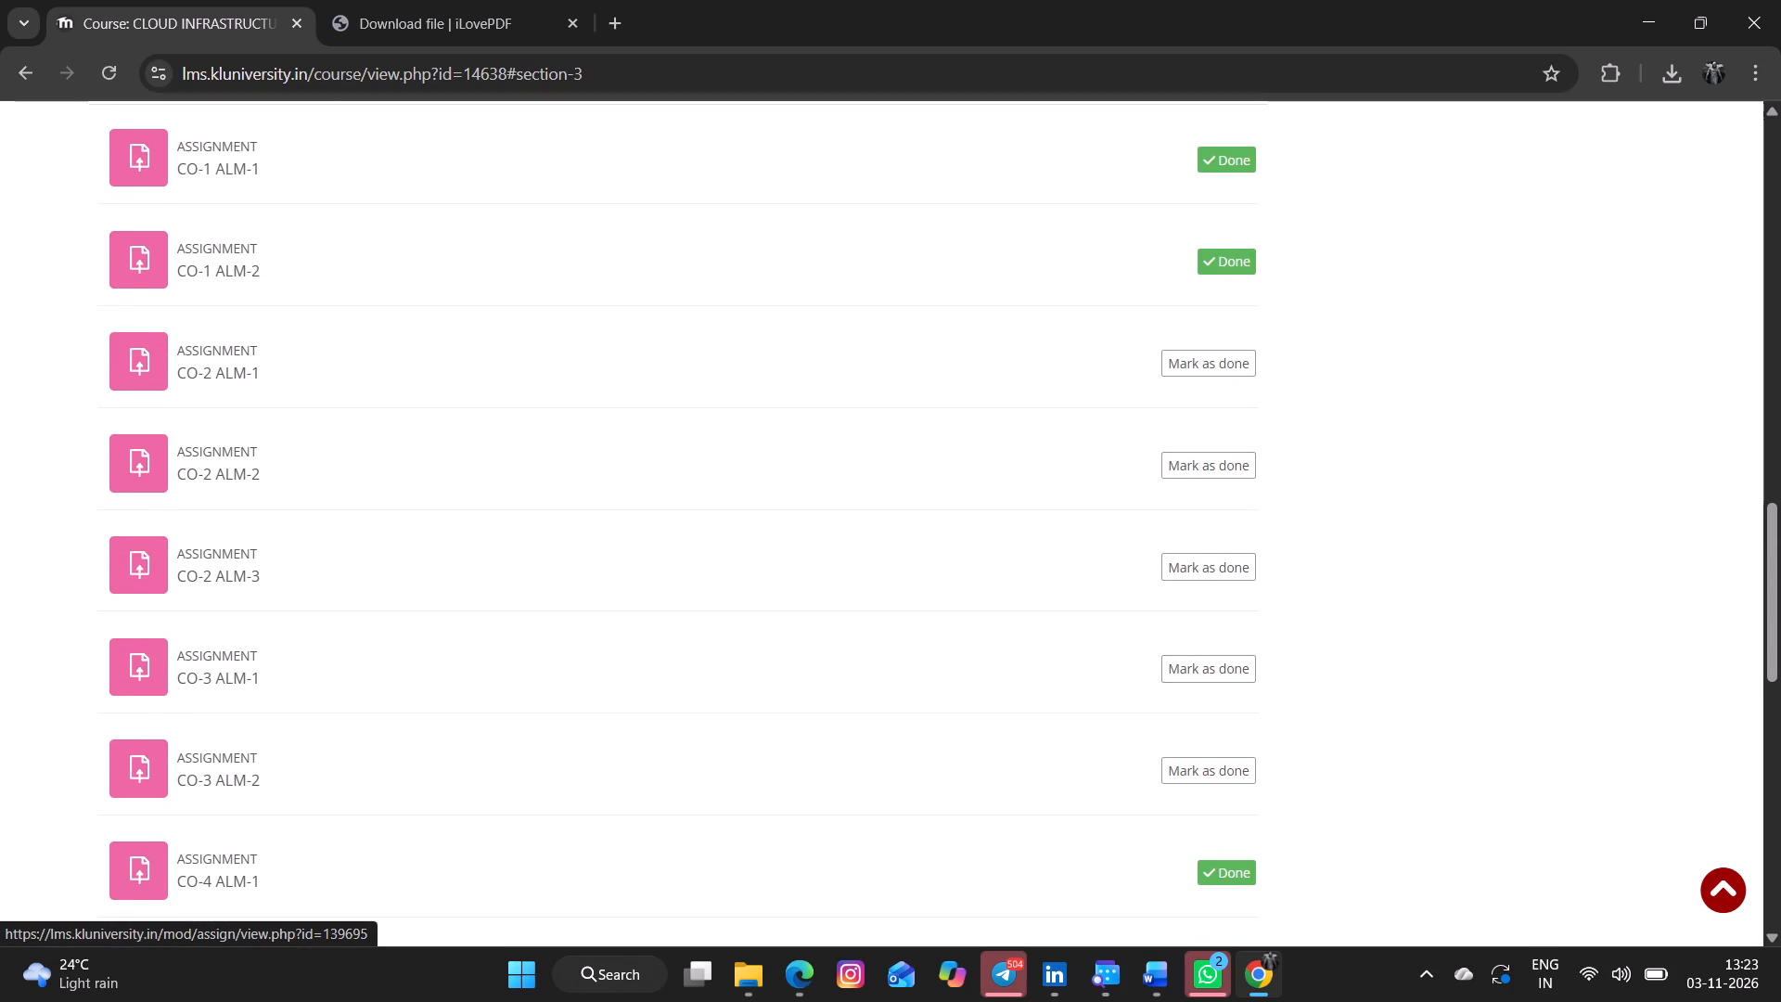
# Add a submission to the CO-2 ALM-3 assignment and upload the alm-3 PDF from the Downloads folder.
pyautogui.click(159, 562)
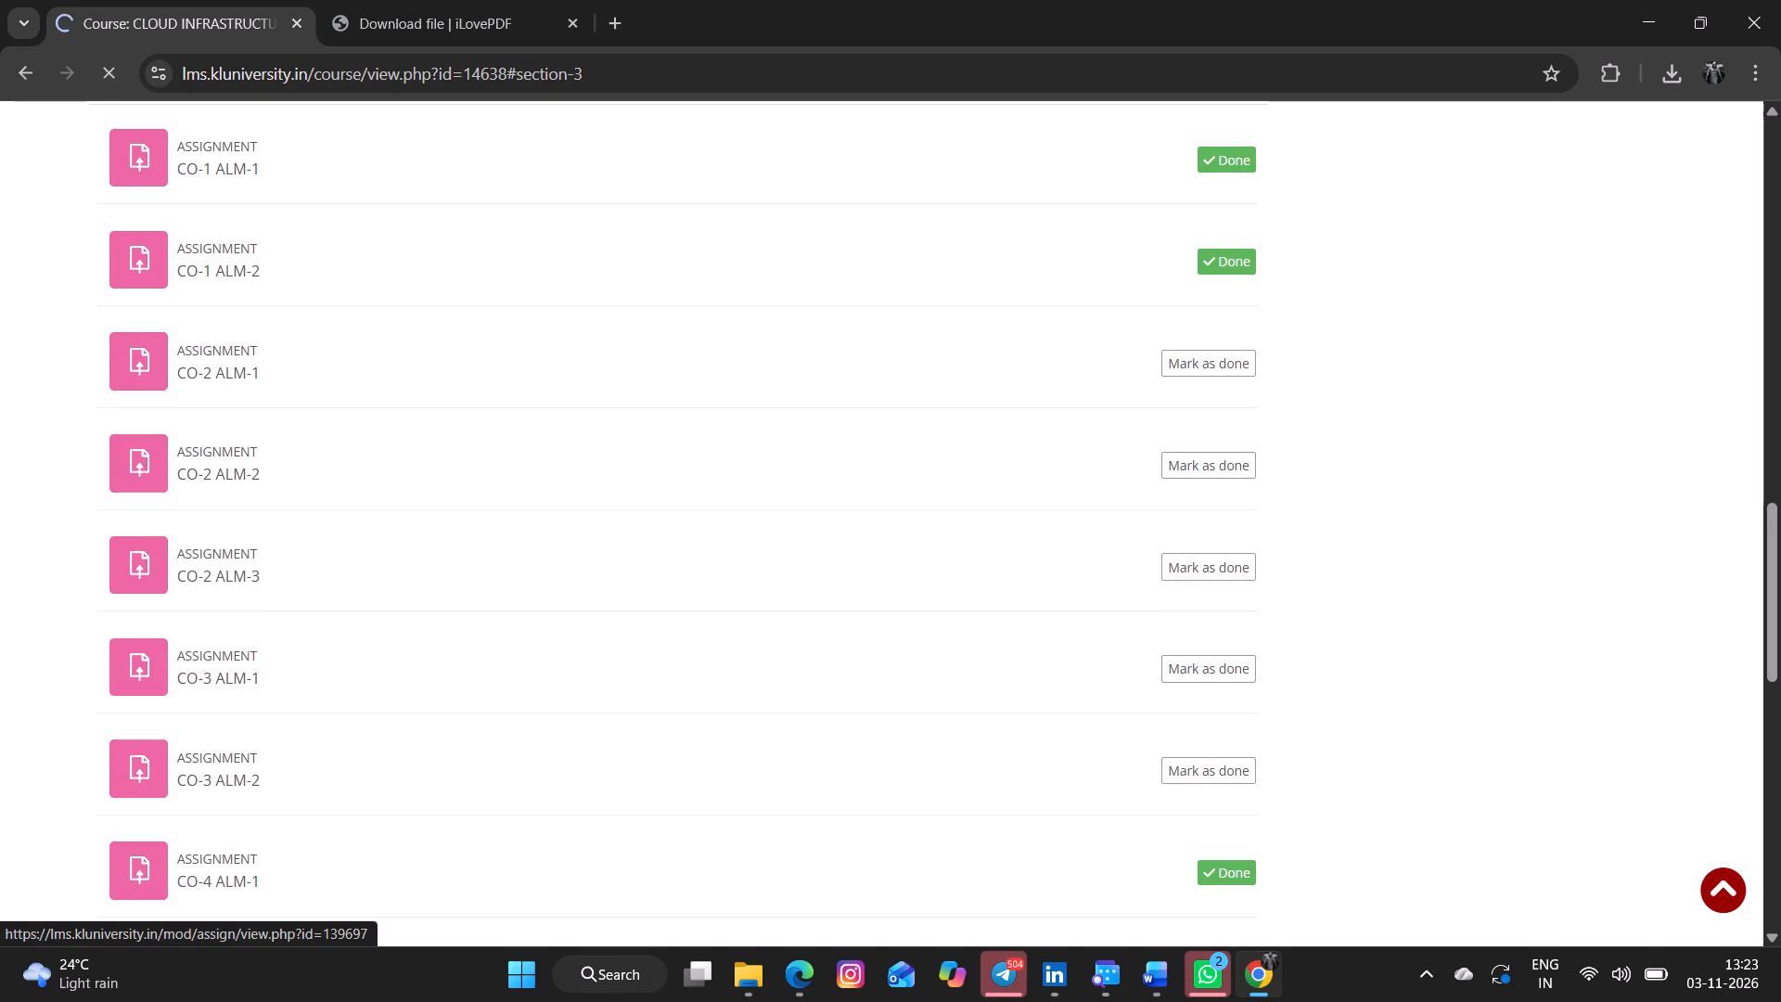
pyautogui.click(110, 583)
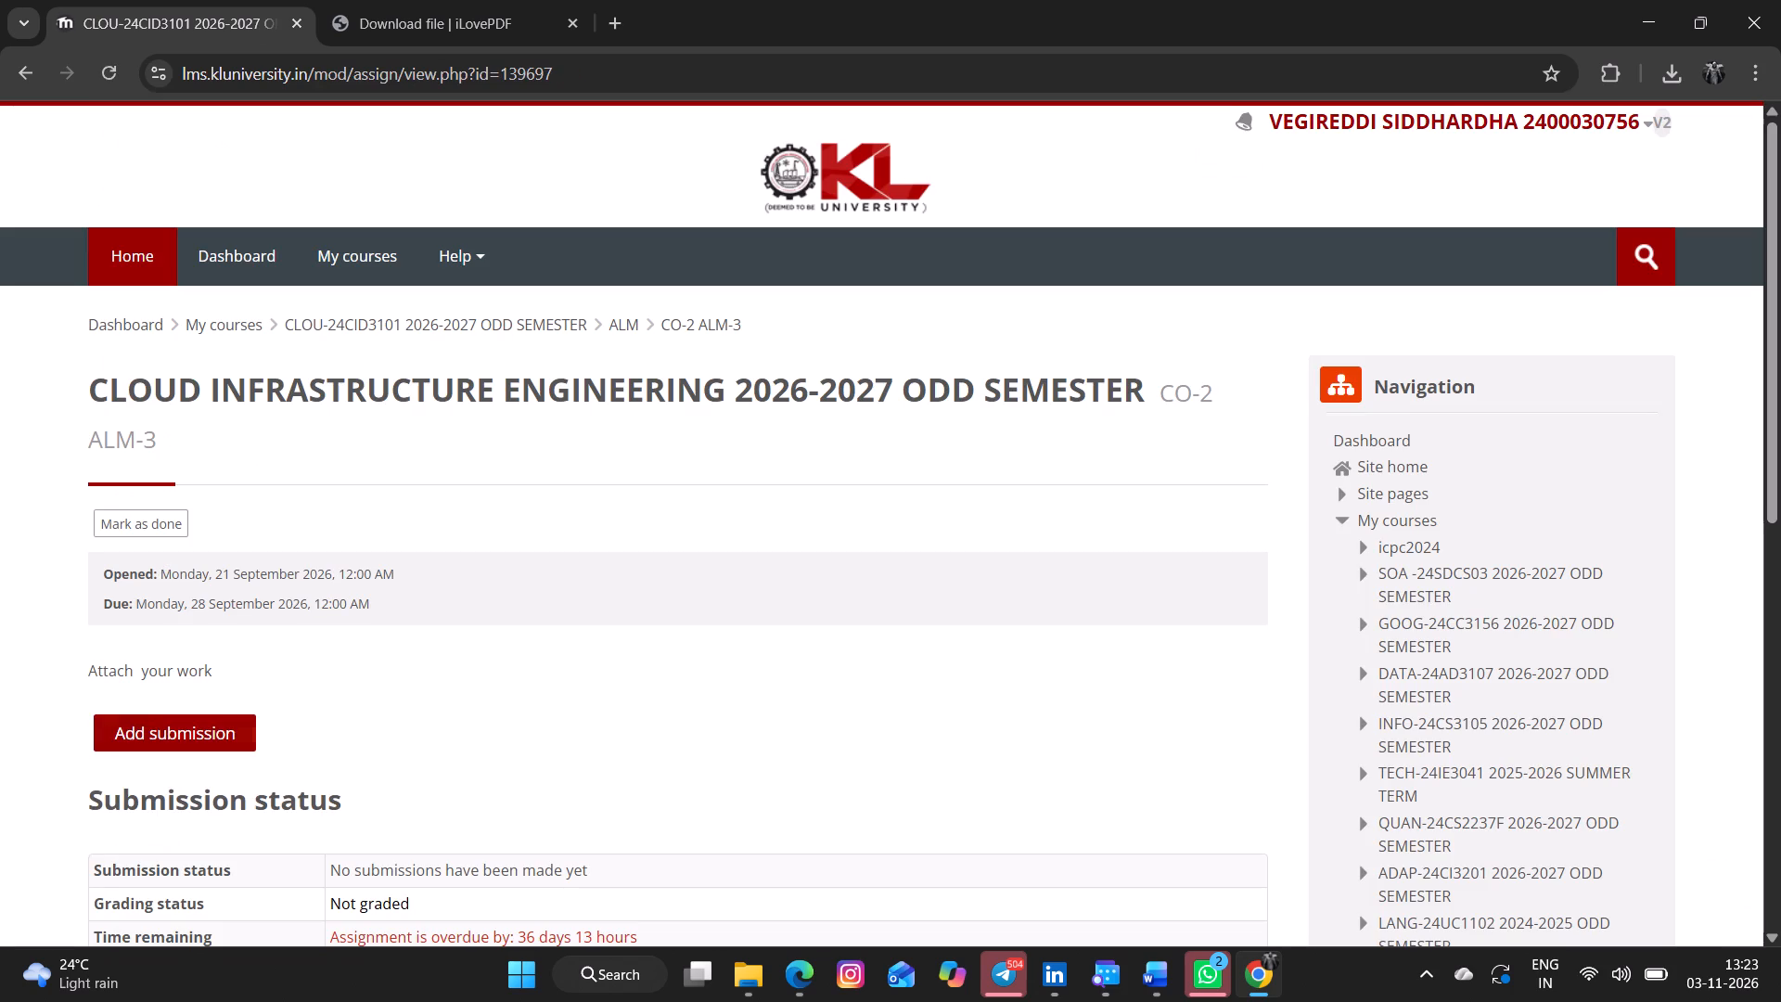
pyautogui.click(230, 724)
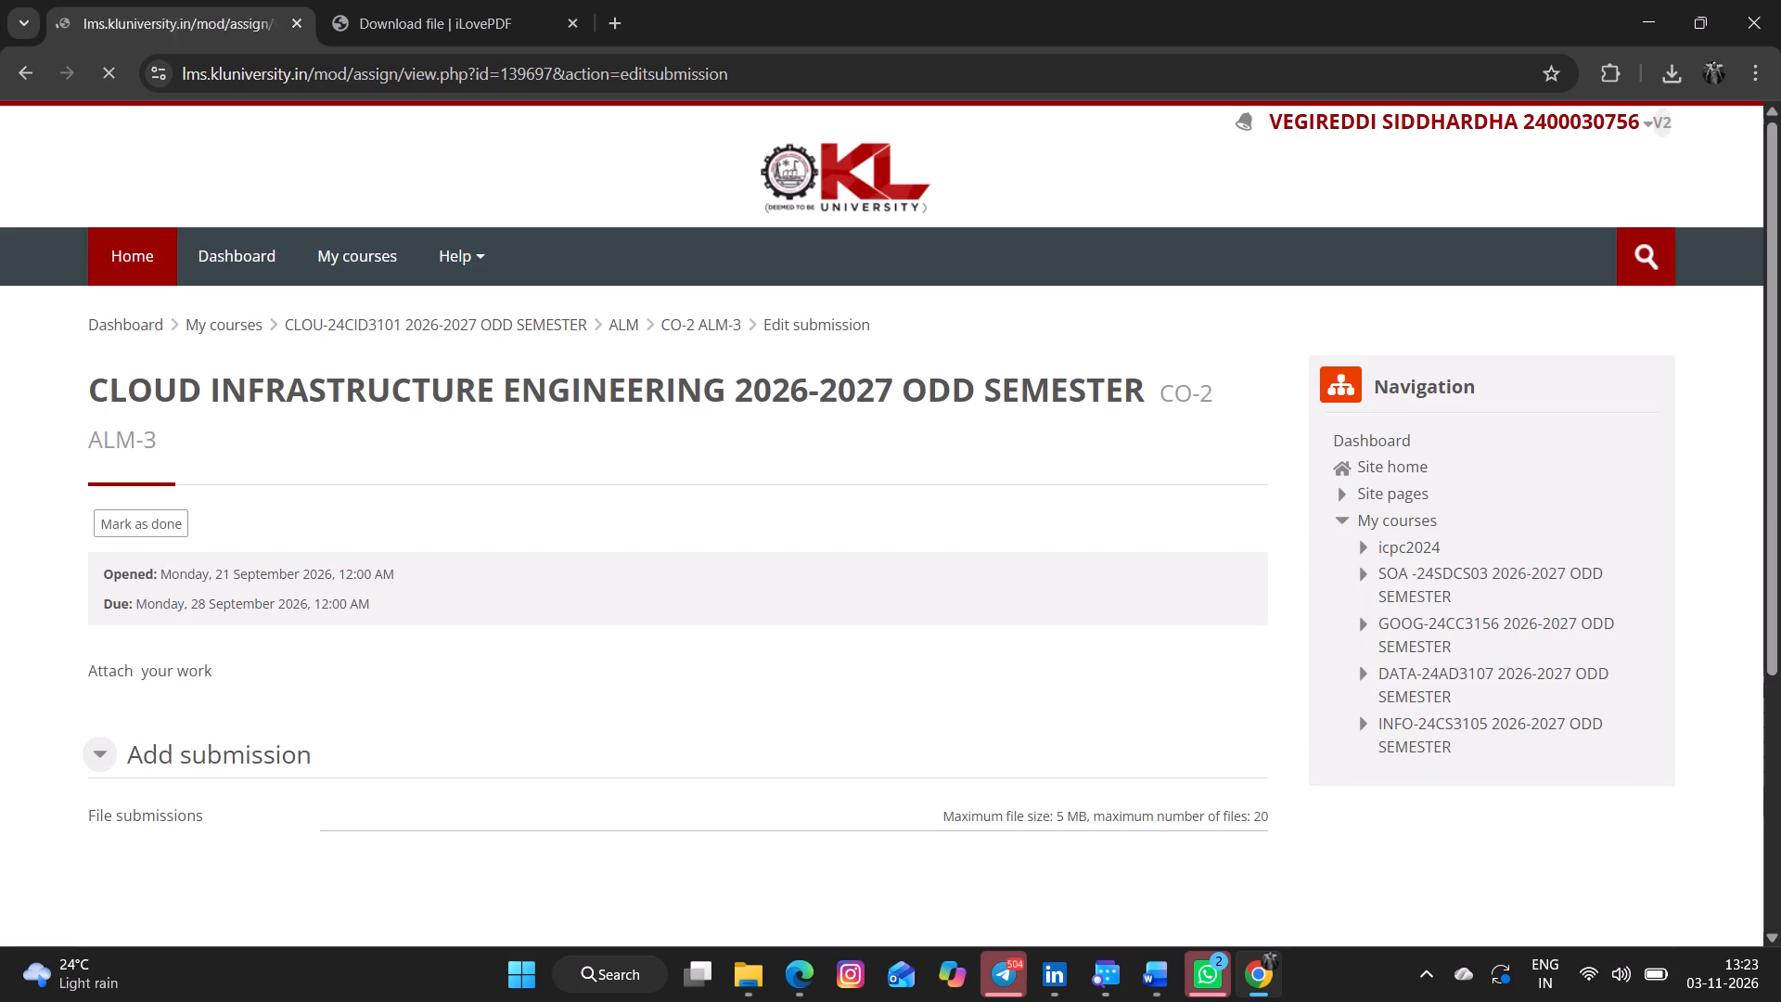
pyautogui.scroll(-3, 230, 724)
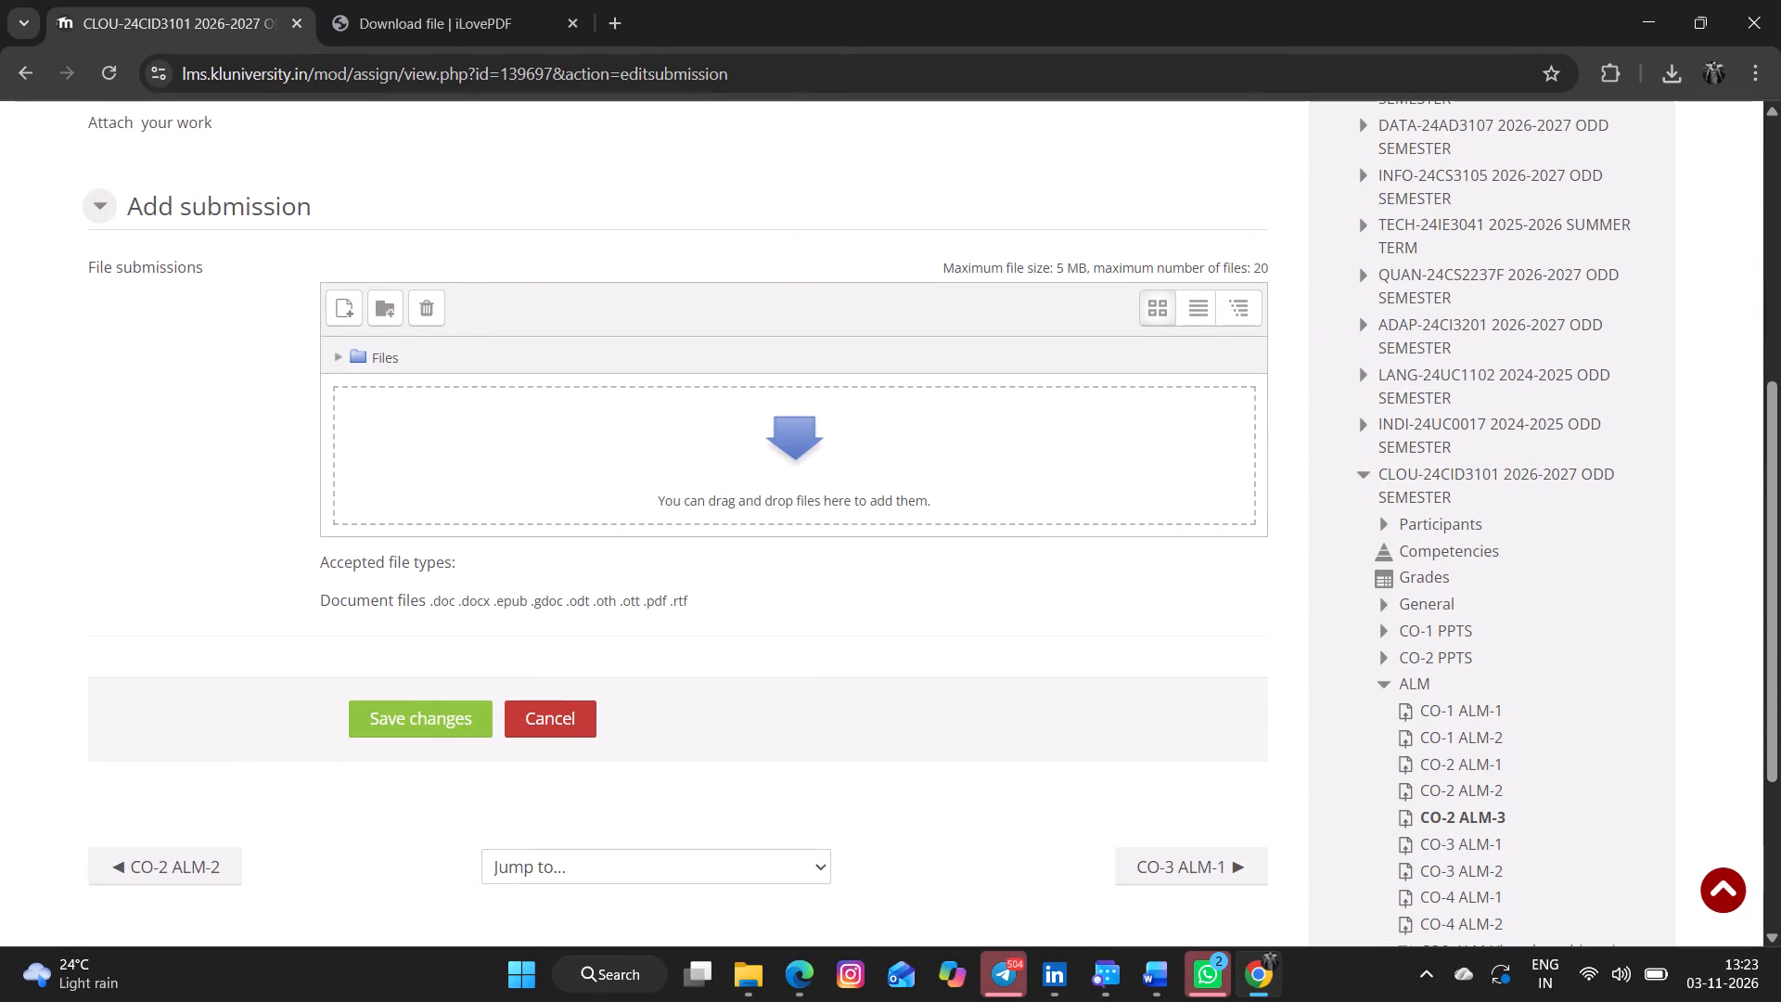
pyautogui.click(780, 430)
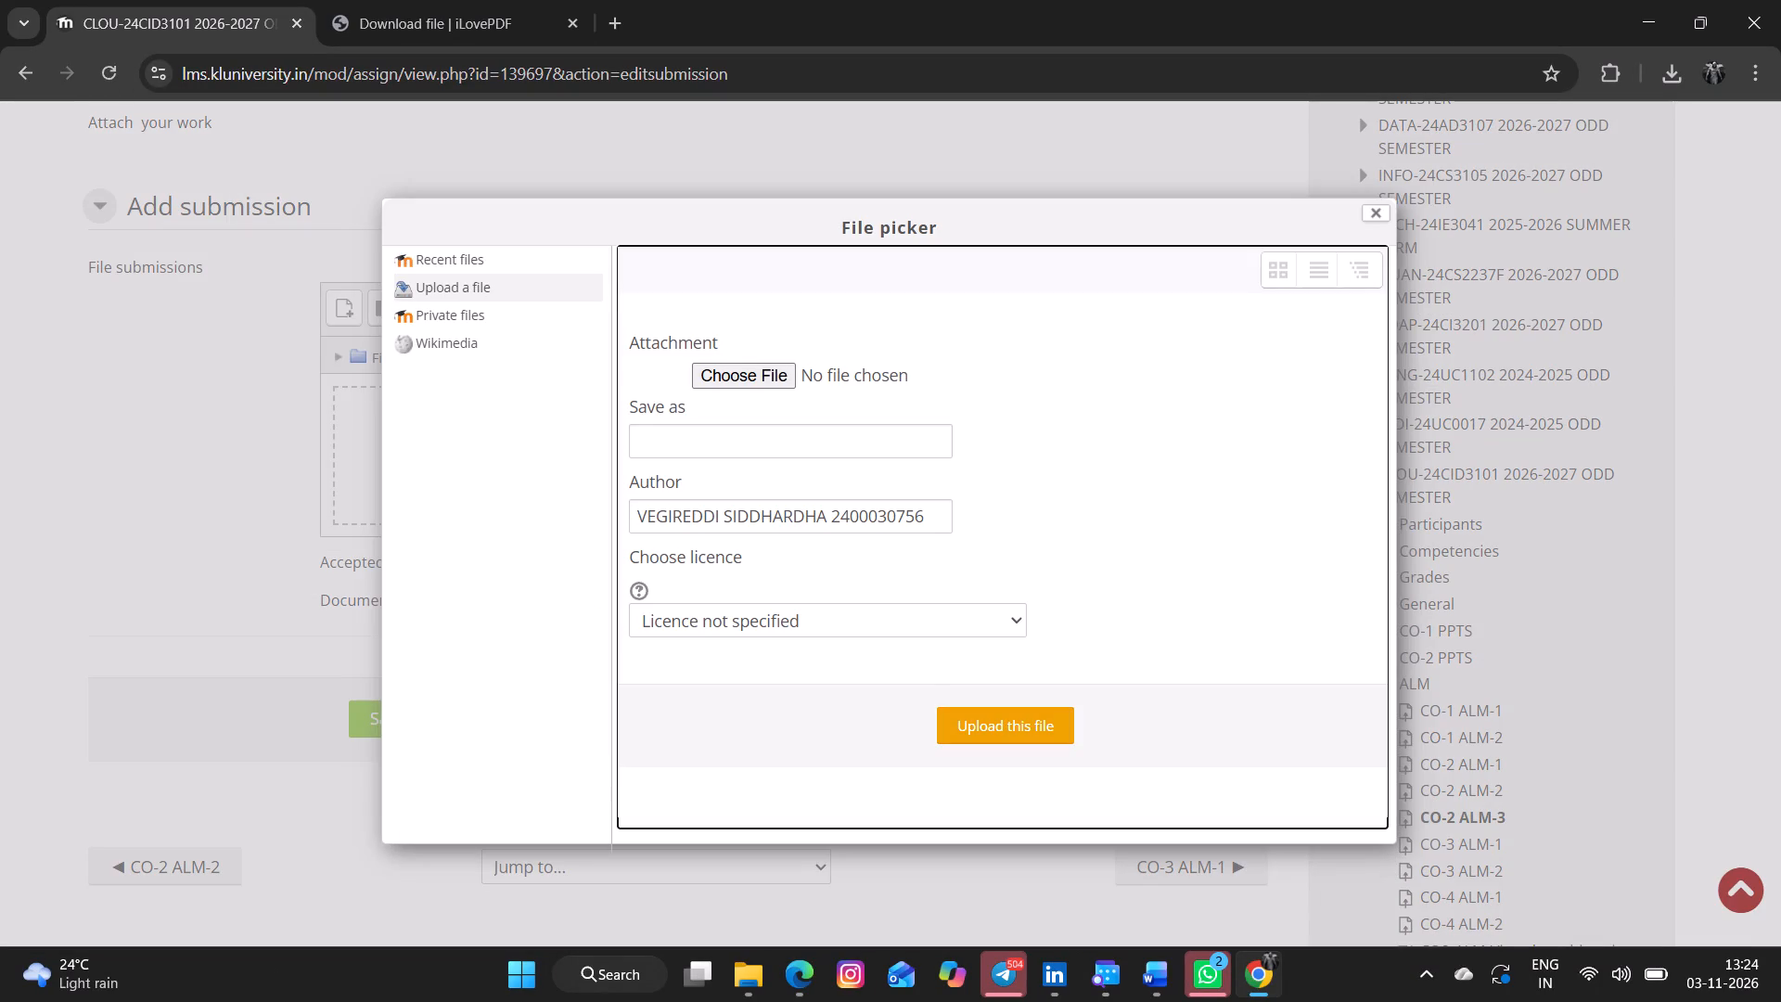
pyautogui.click(1018, 718)
pyautogui.click(893, 585)
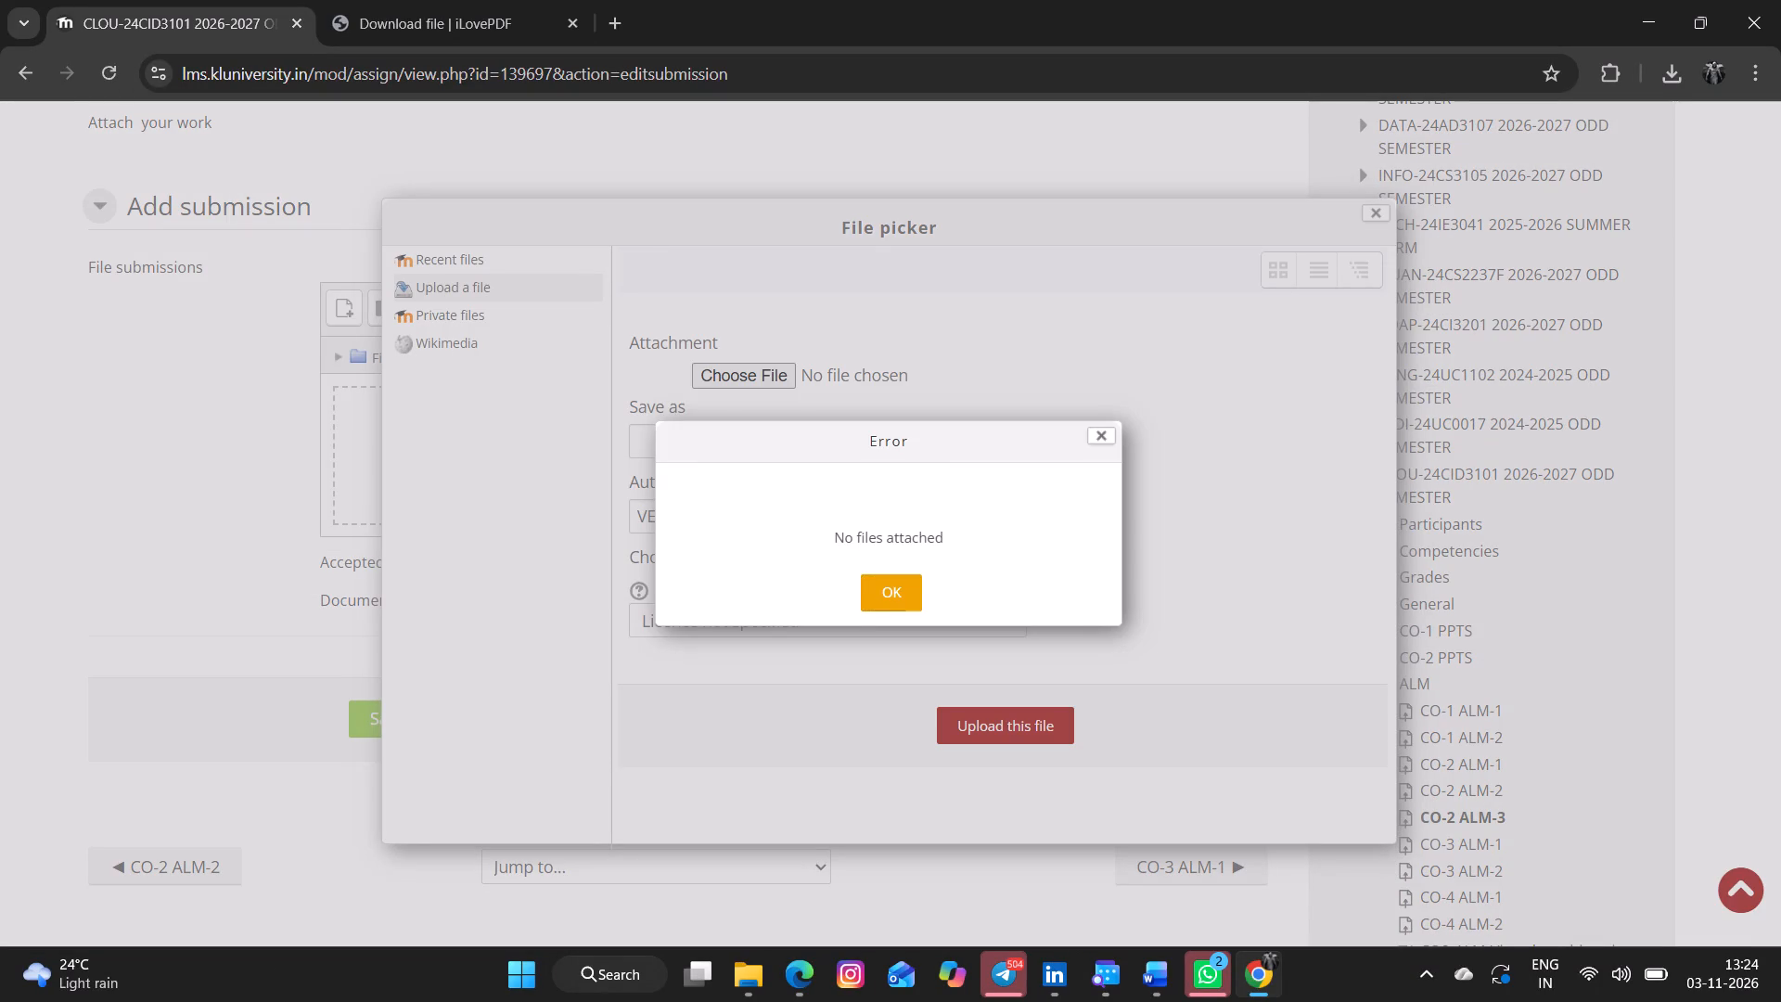
pyautogui.click(767, 376)
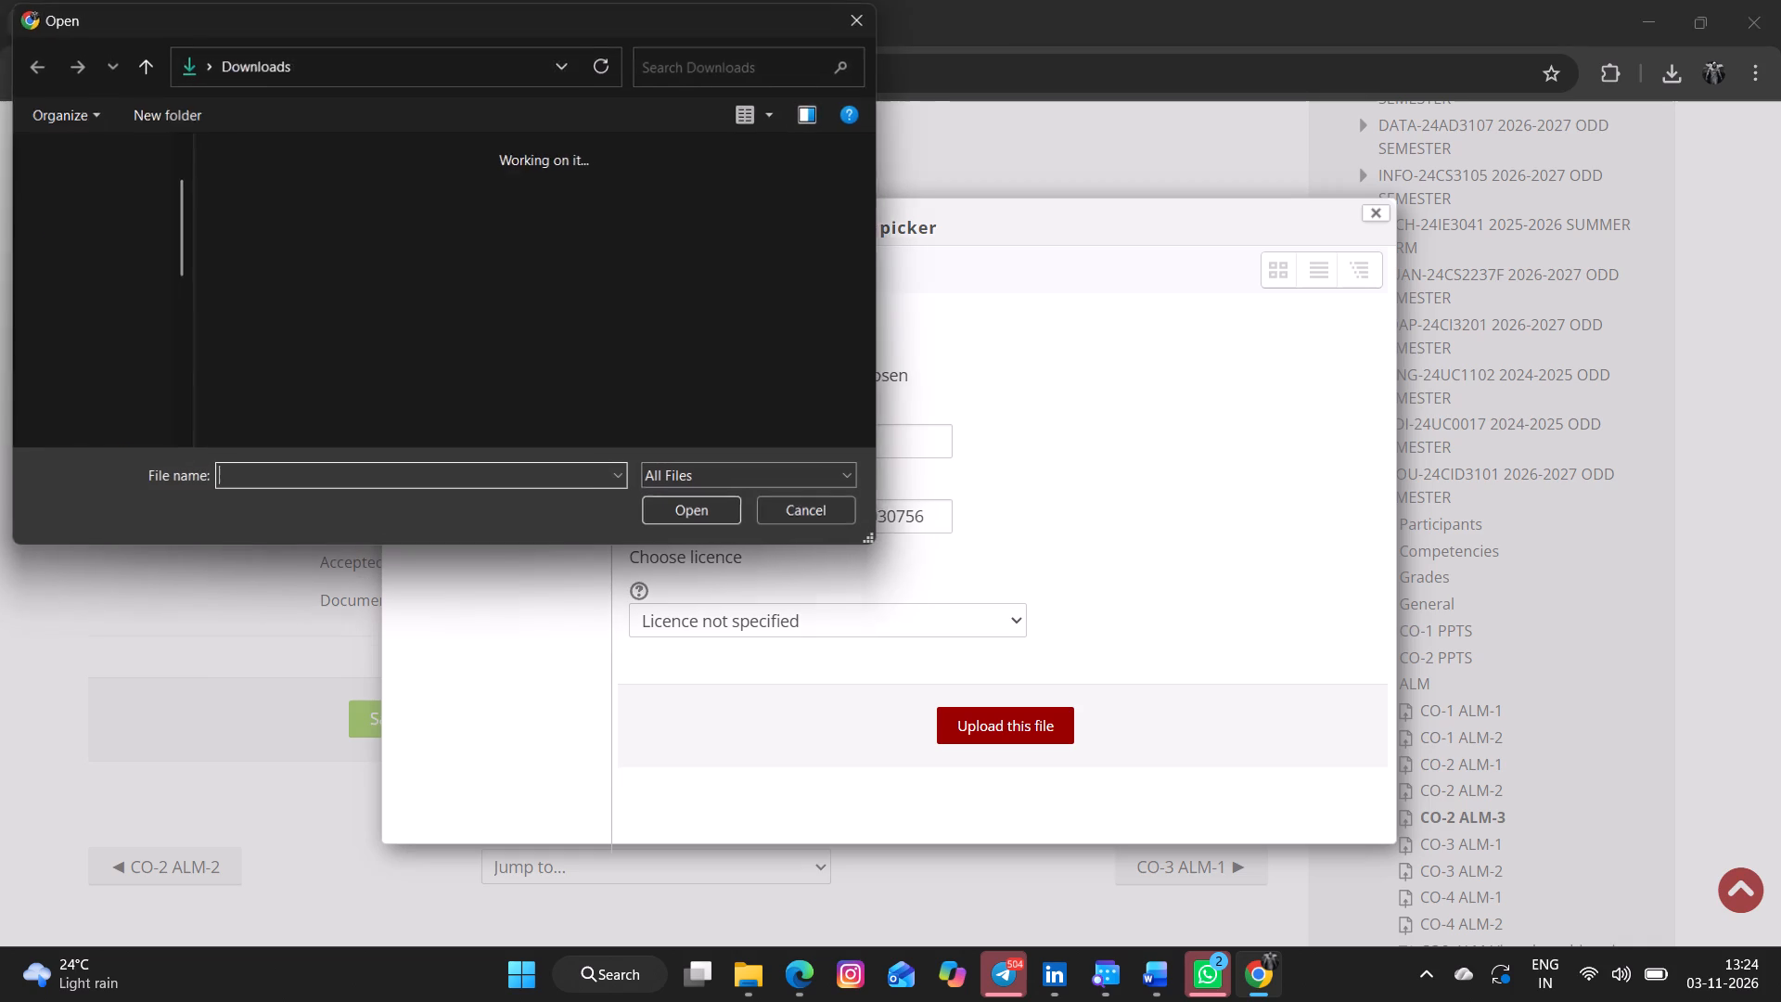
pyautogui.click(335, 256)
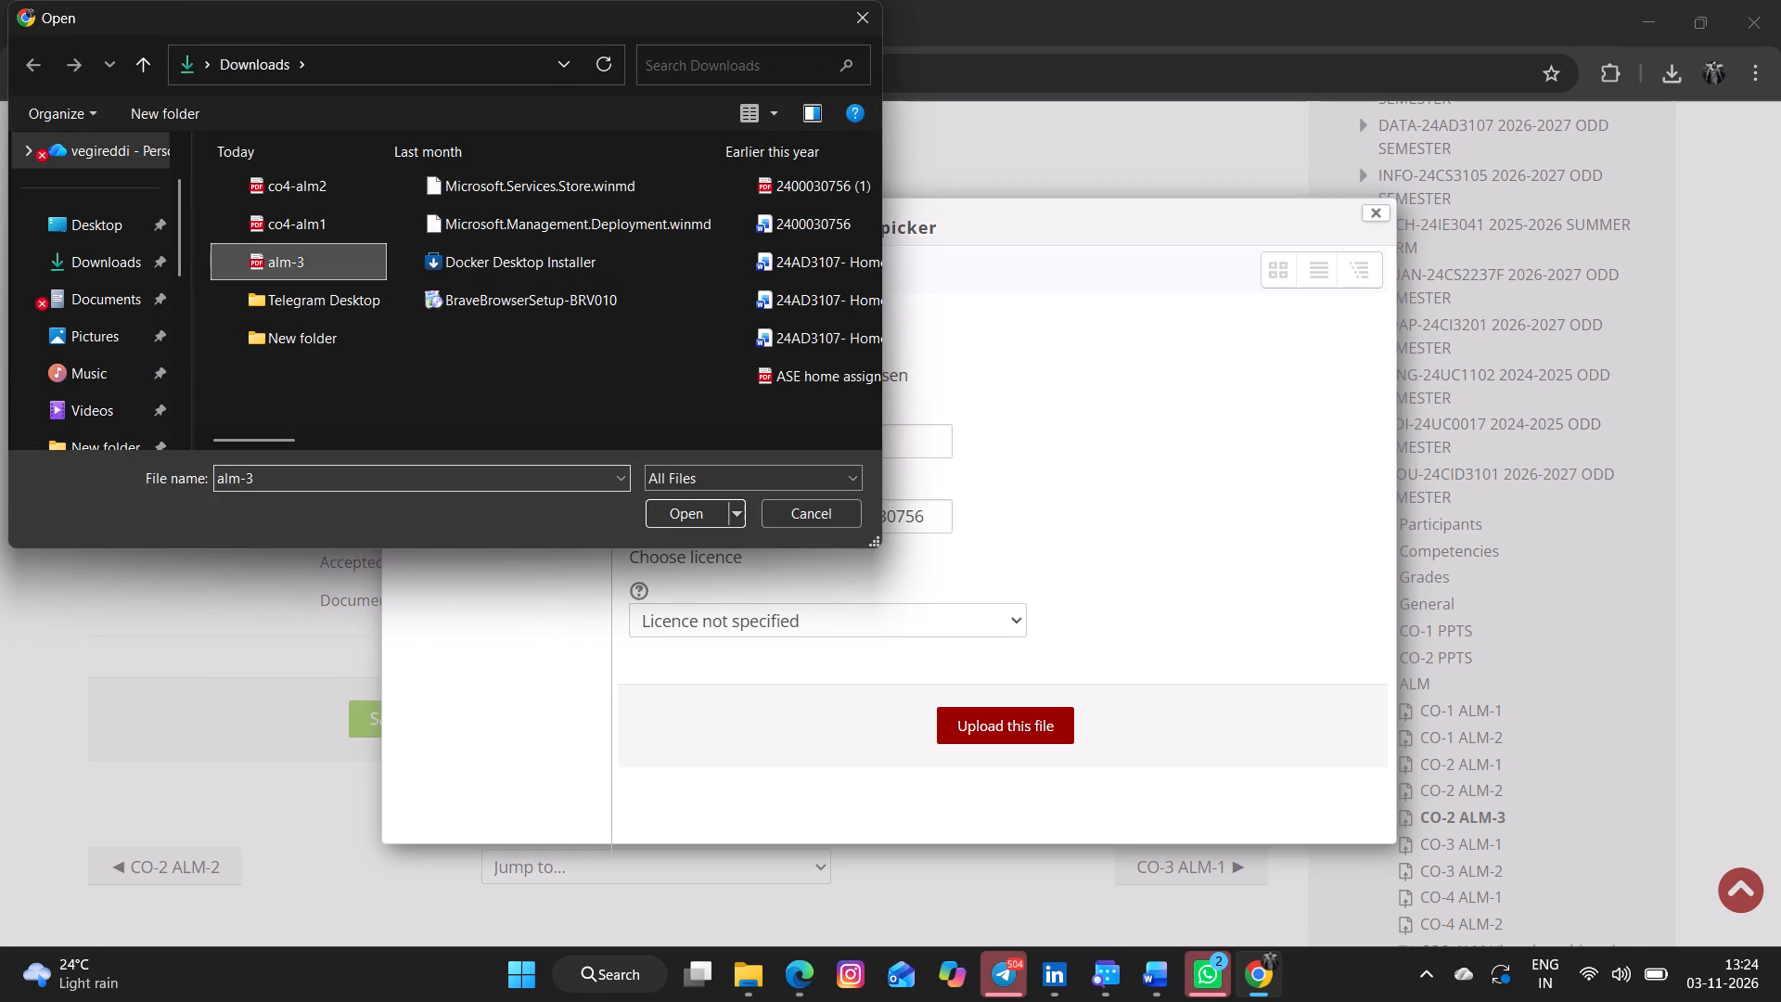
pyautogui.click(712, 508)
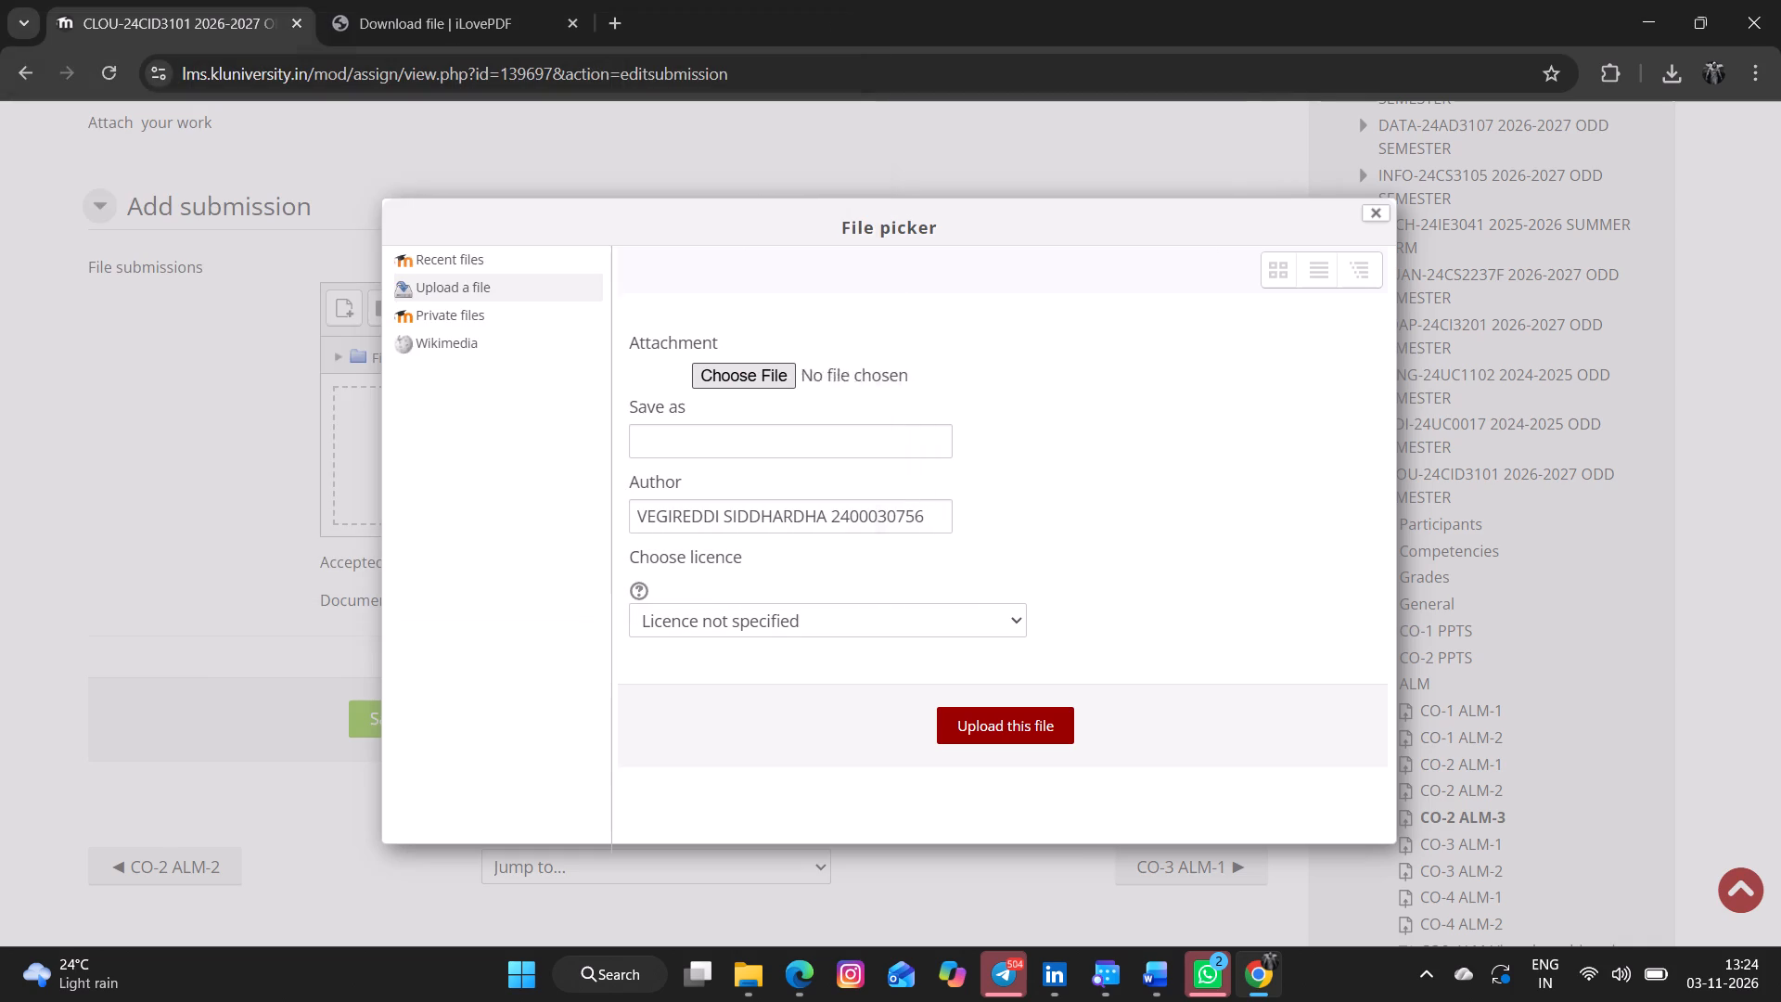
pyautogui.click(1018, 726)
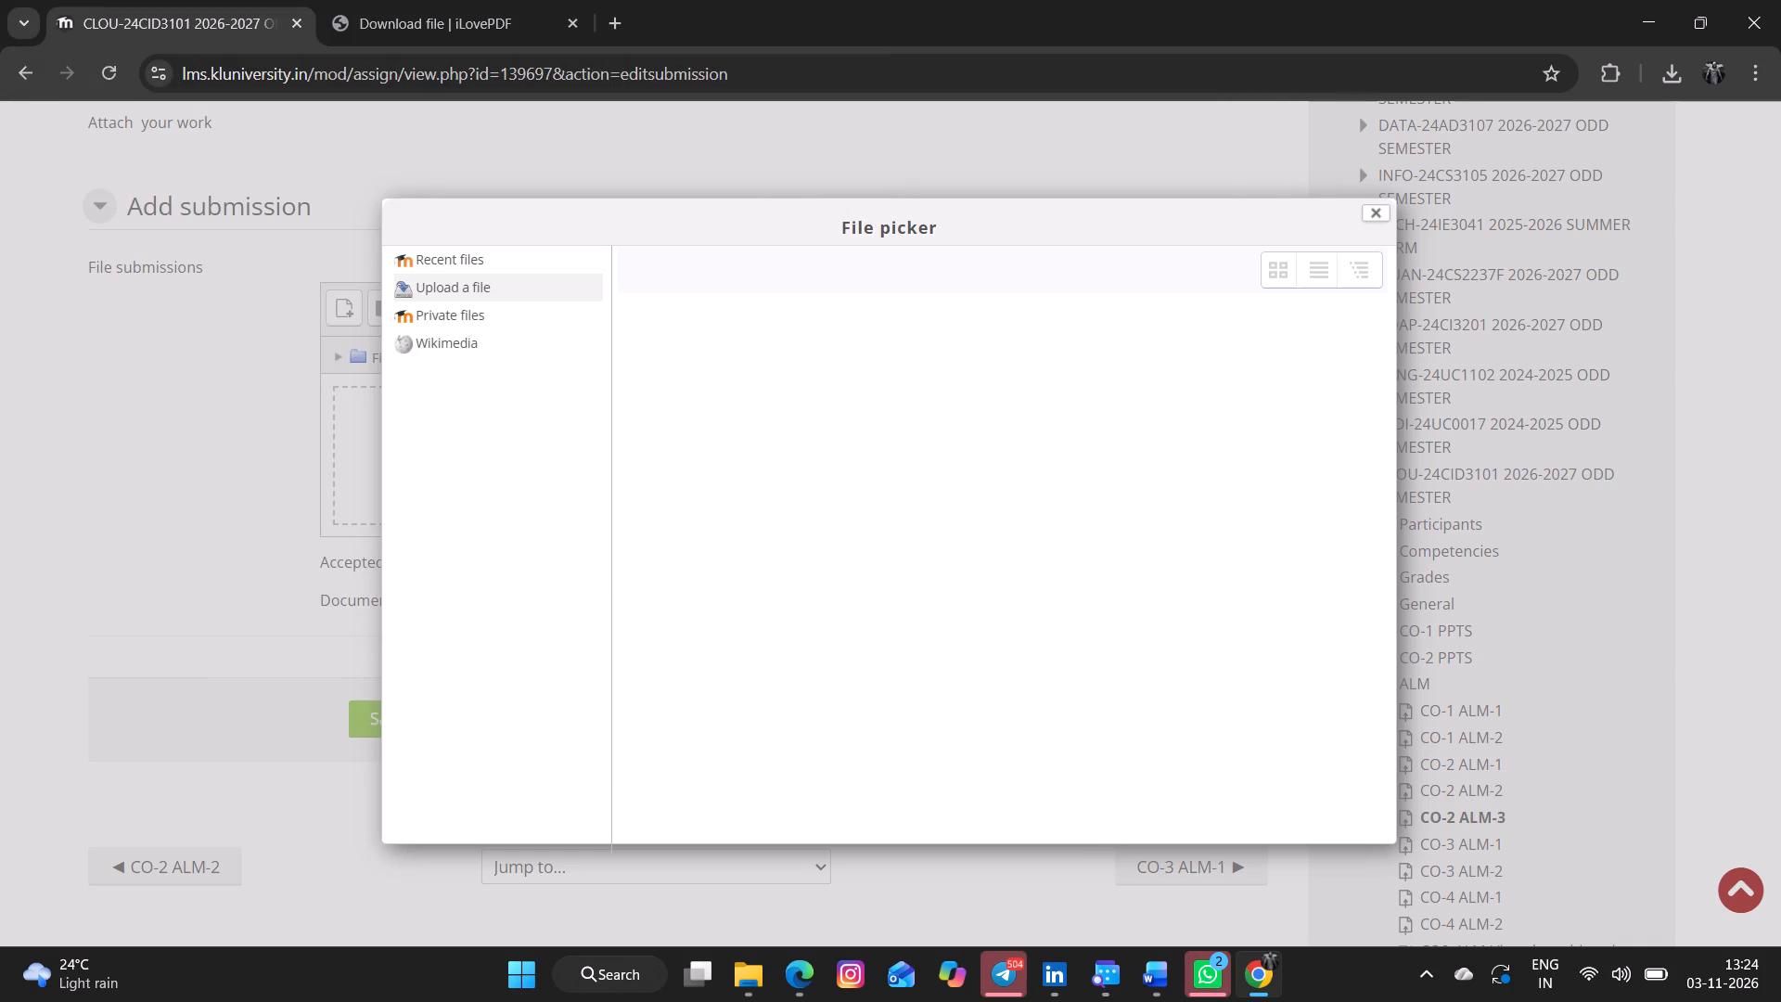
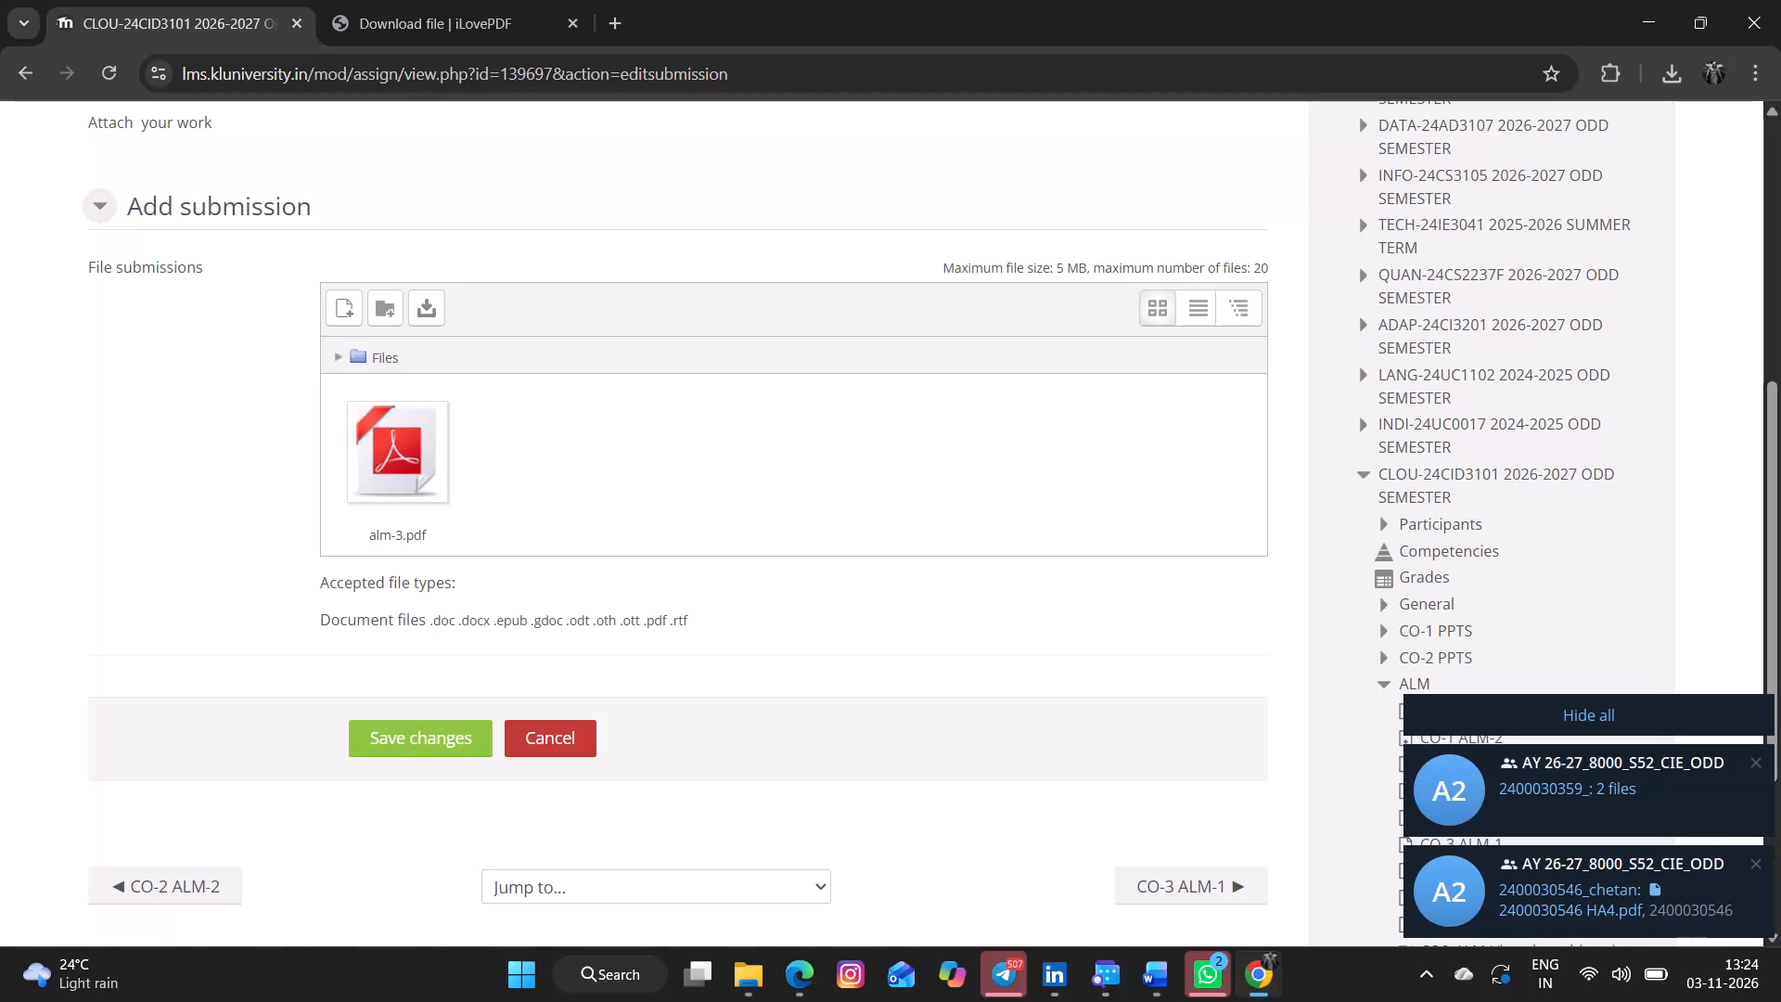
# Save the CO-2 ALM-3 assignment submission with the attached alm-3.pdf.
pyautogui.click(440, 729)
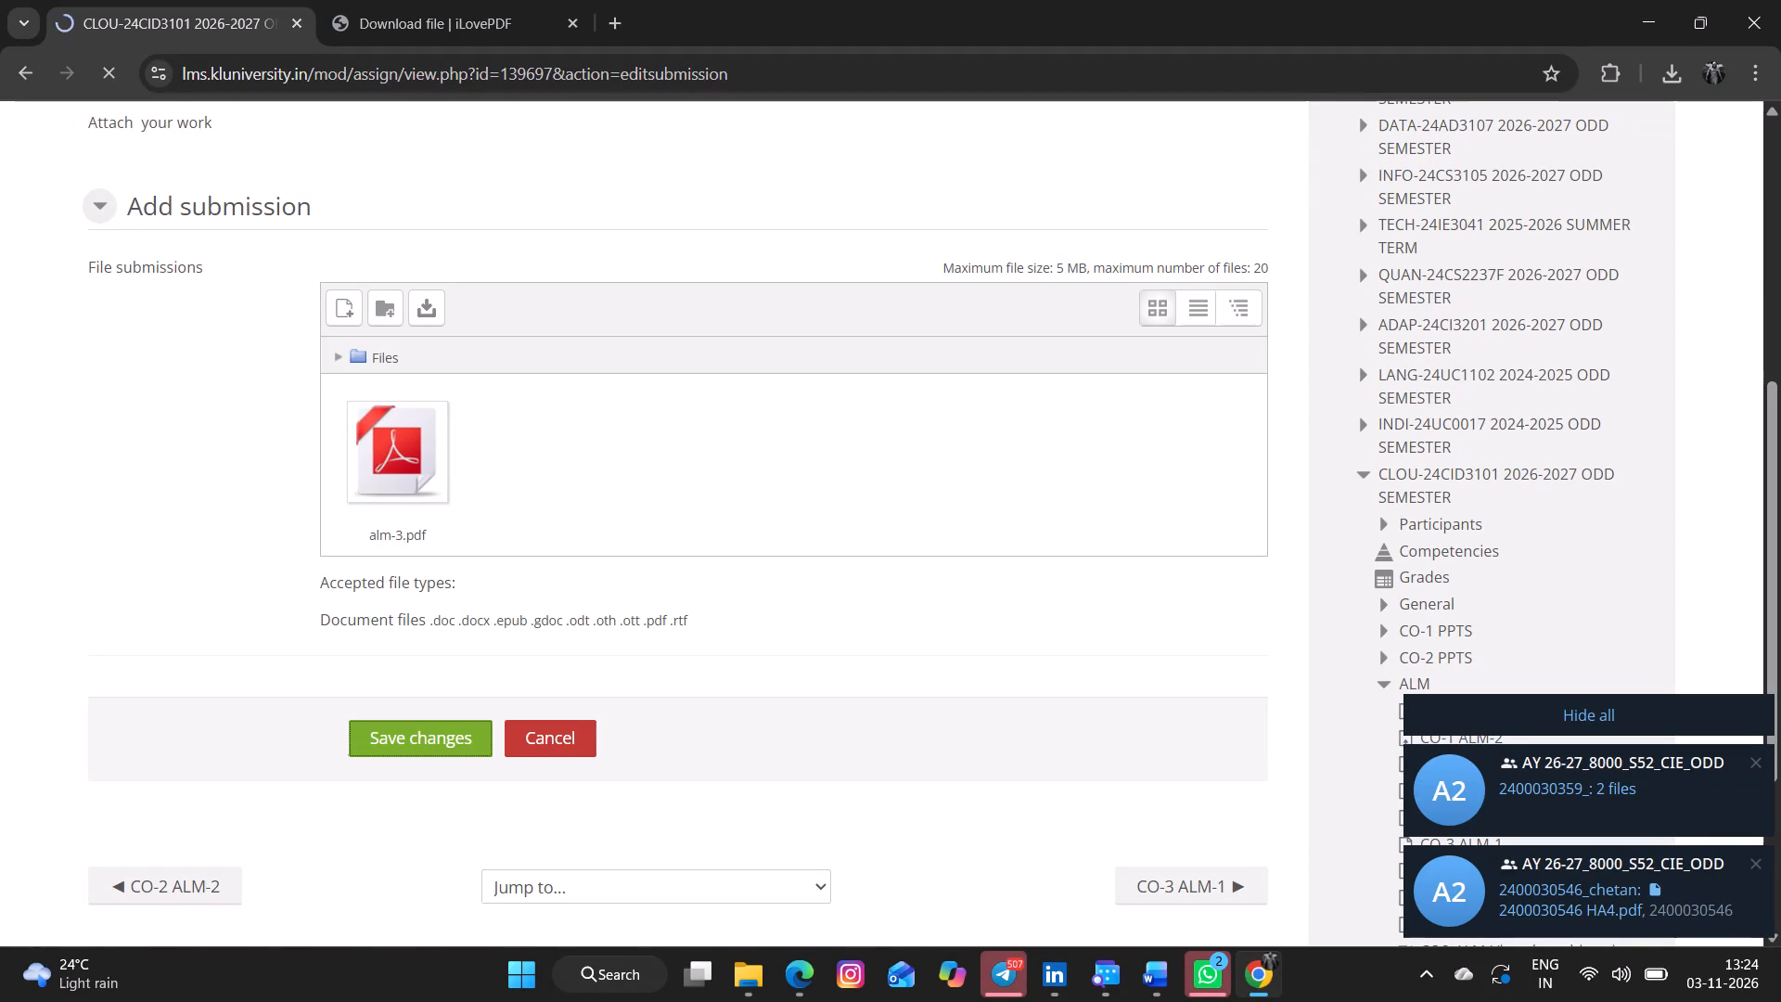
pyautogui.click(440, 730)
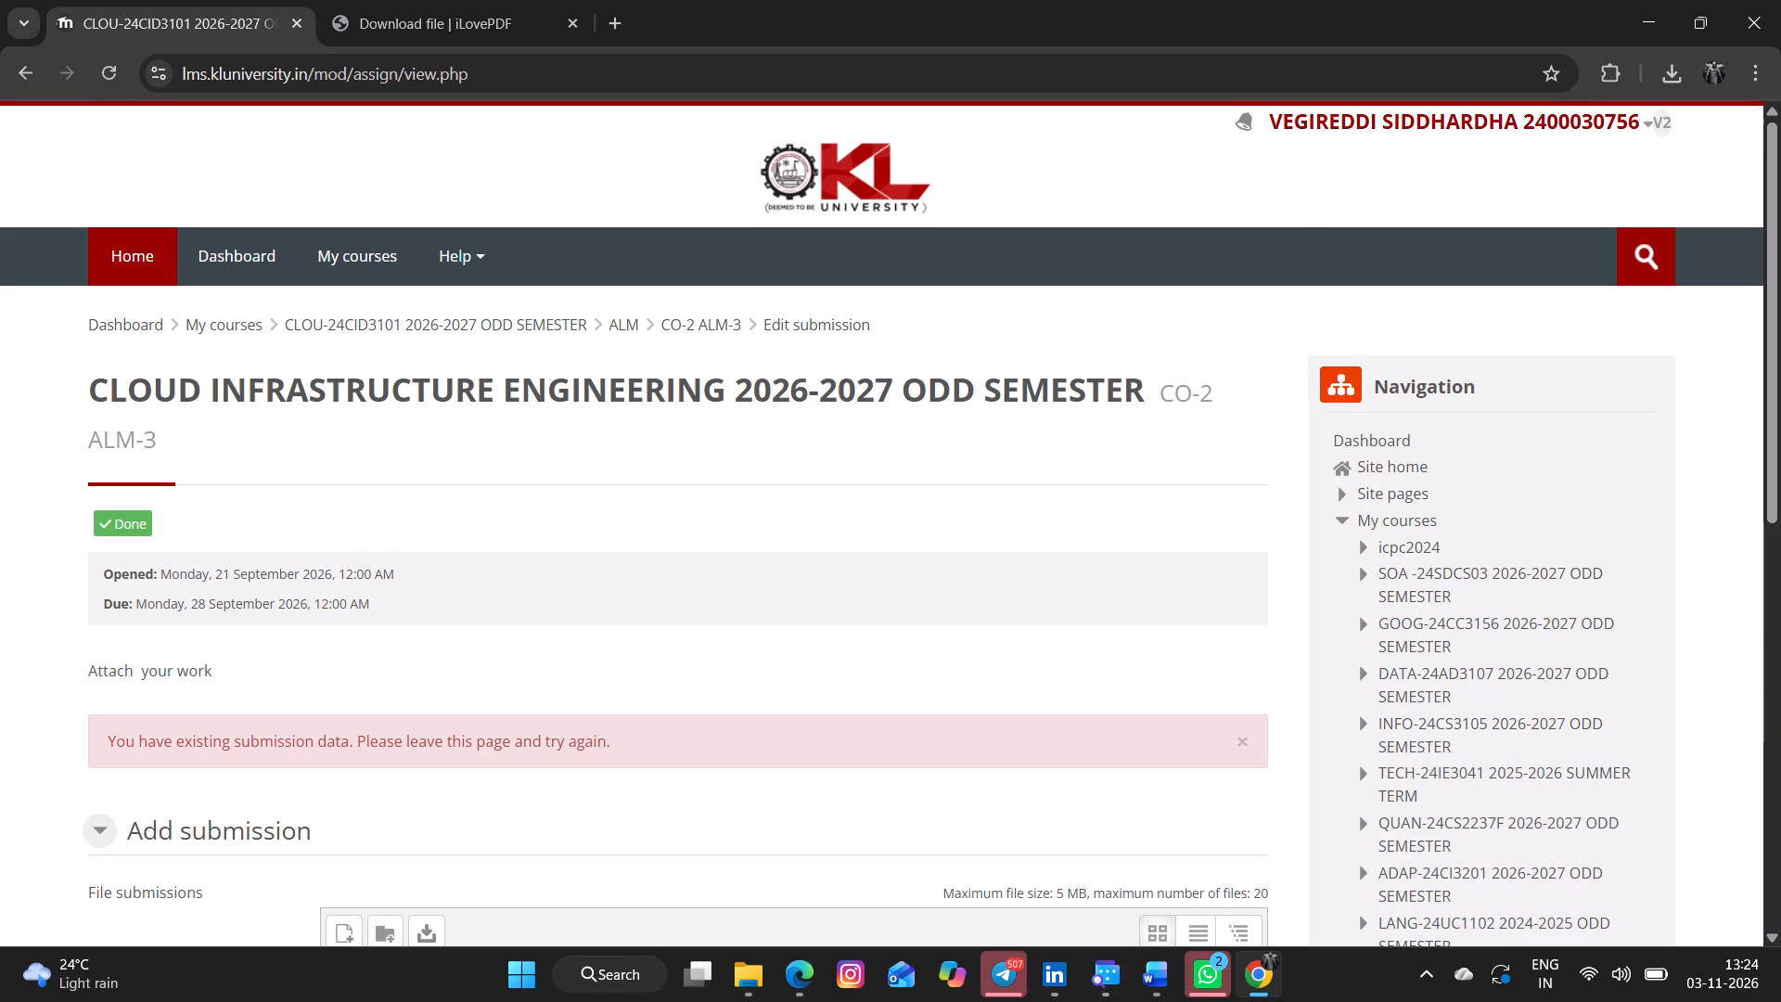
# Return to the course's ALM section and check which assignments are still not marked as done.
pyautogui.click(633, 327)
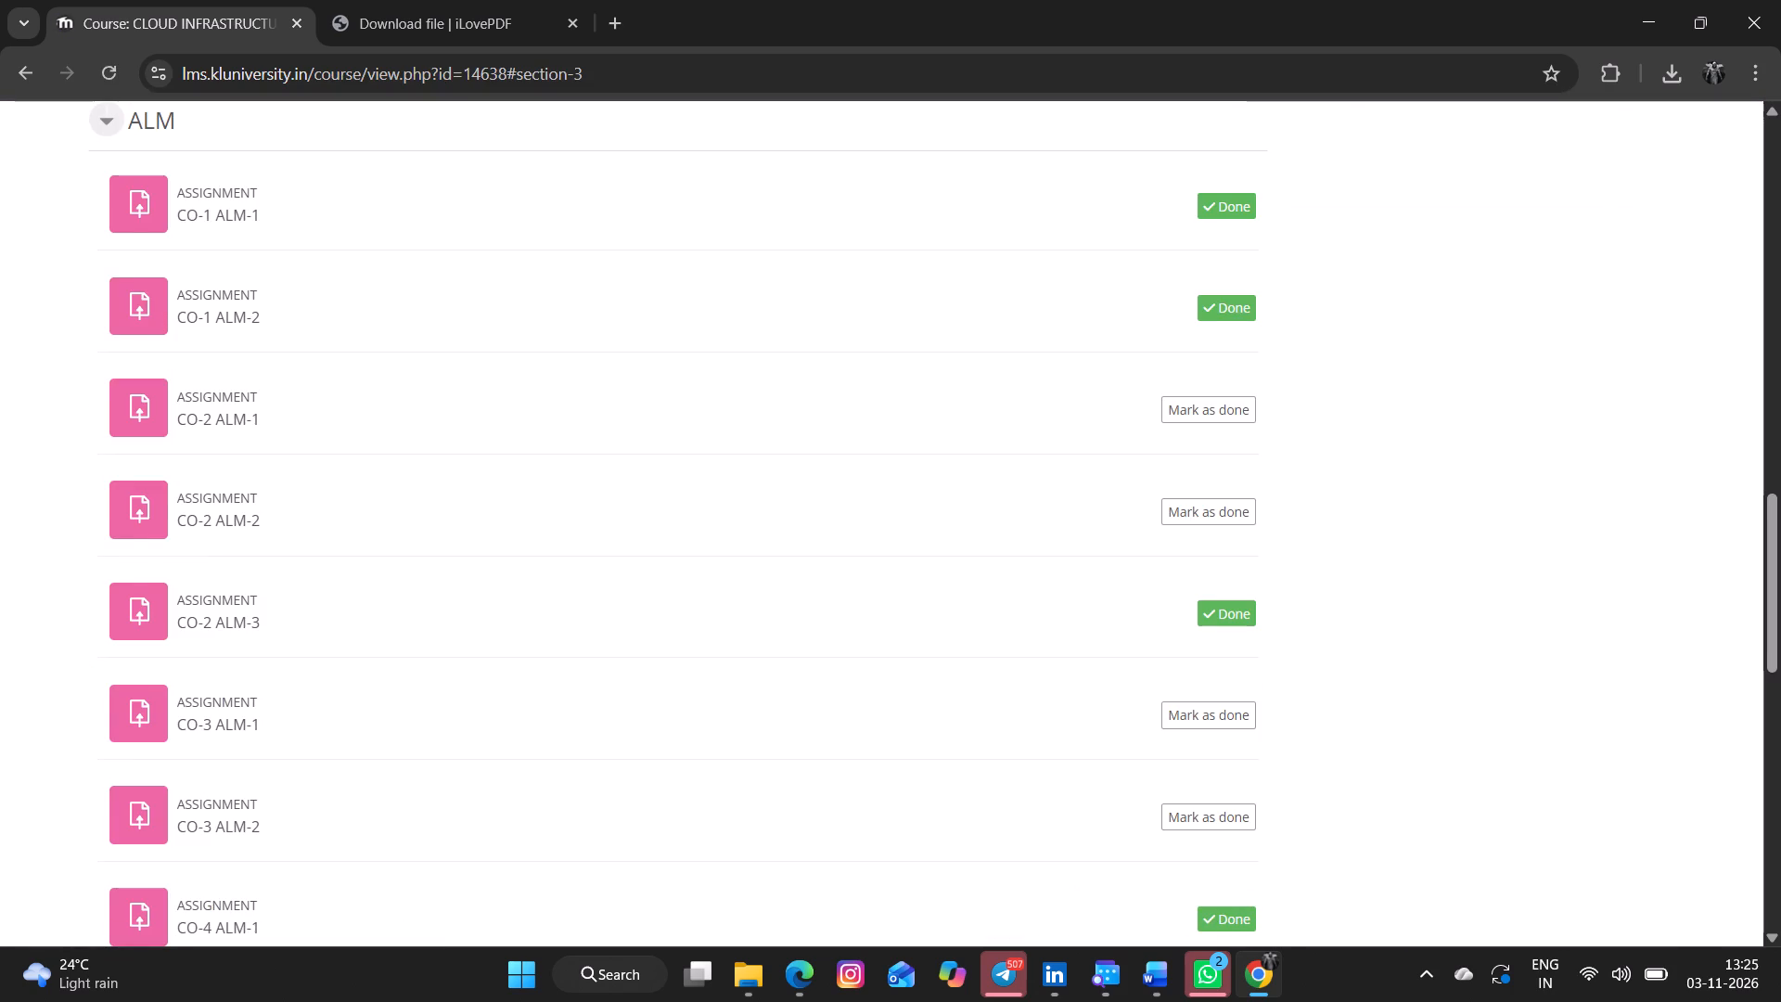
pyautogui.scroll(-2, 539, 455)
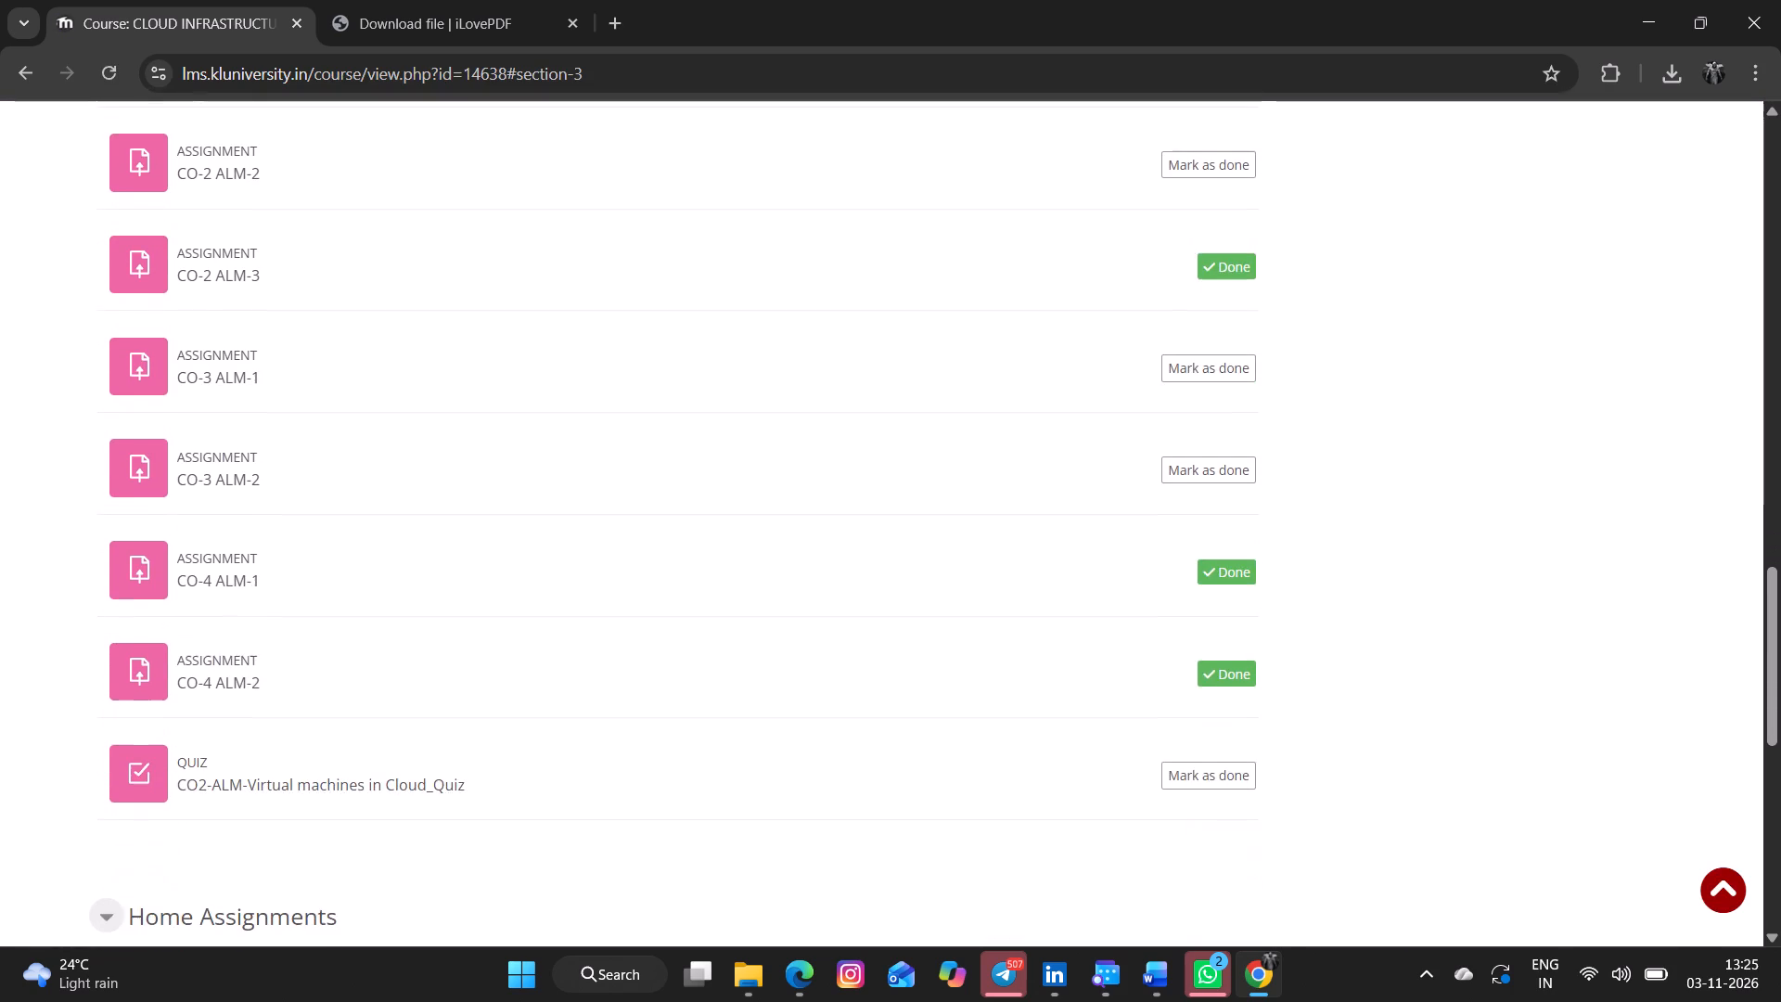
pyautogui.scroll(-1, 539, 455)
pyautogui.scroll(1, 539, 455)
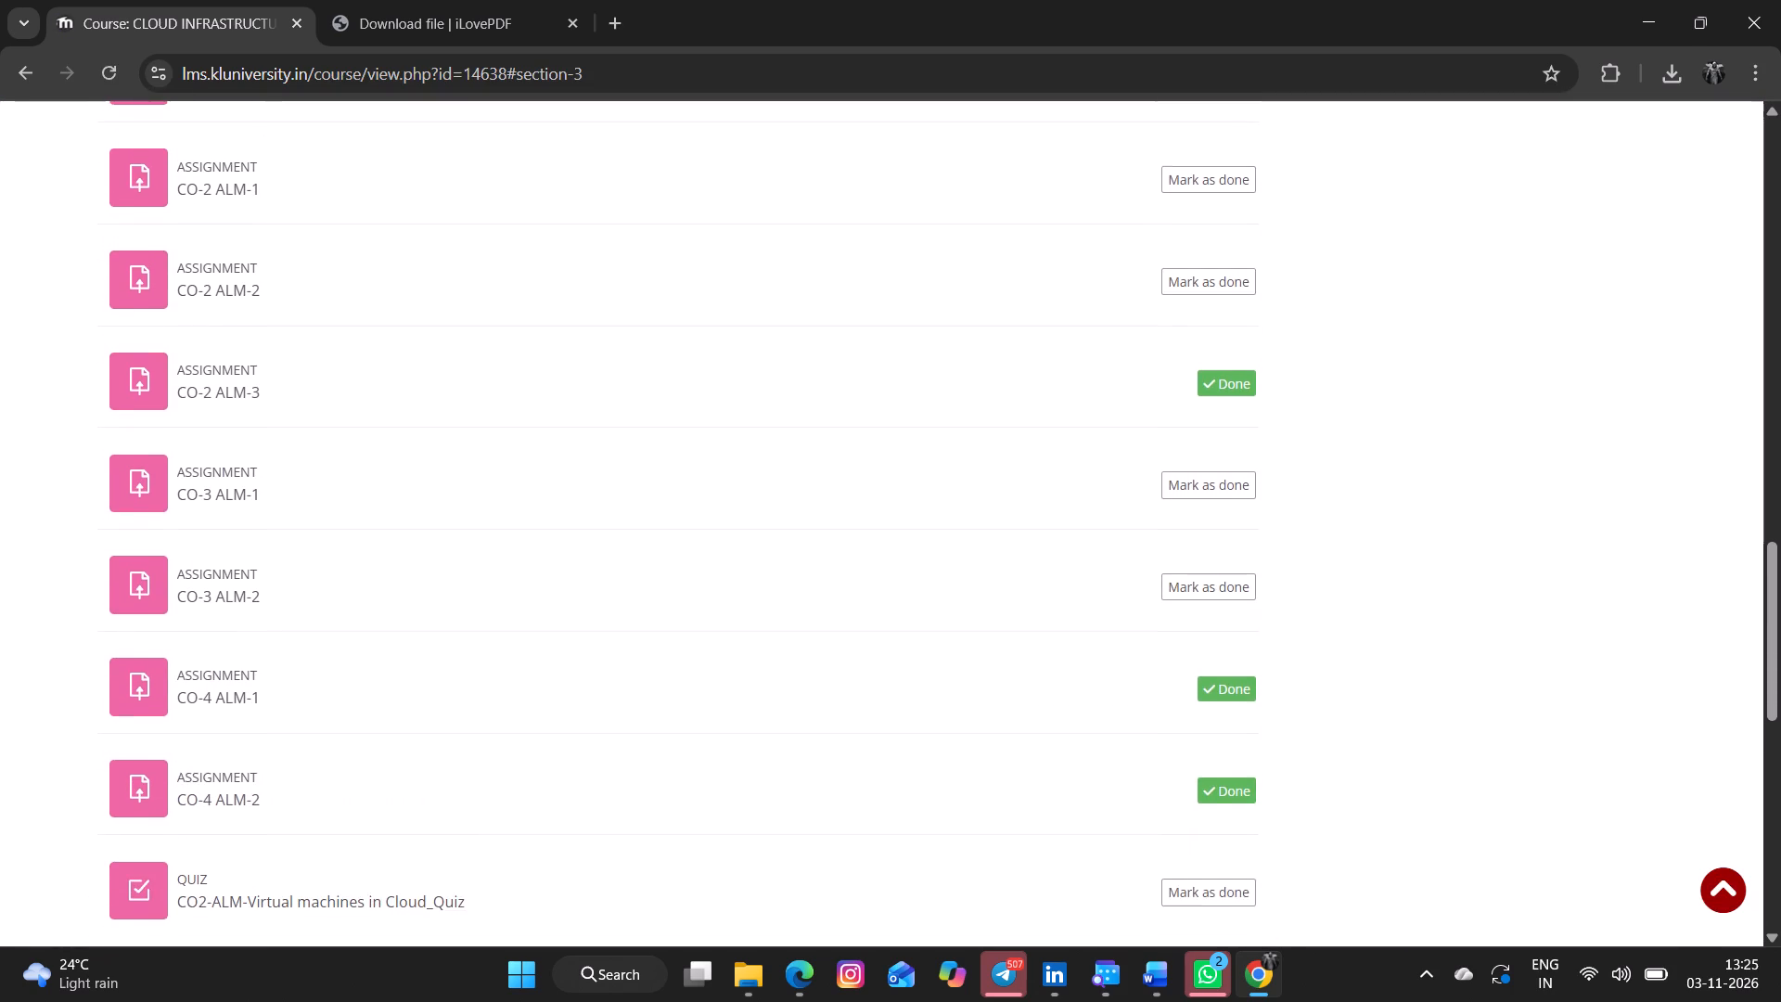
pyautogui.scroll(3, 539, 455)
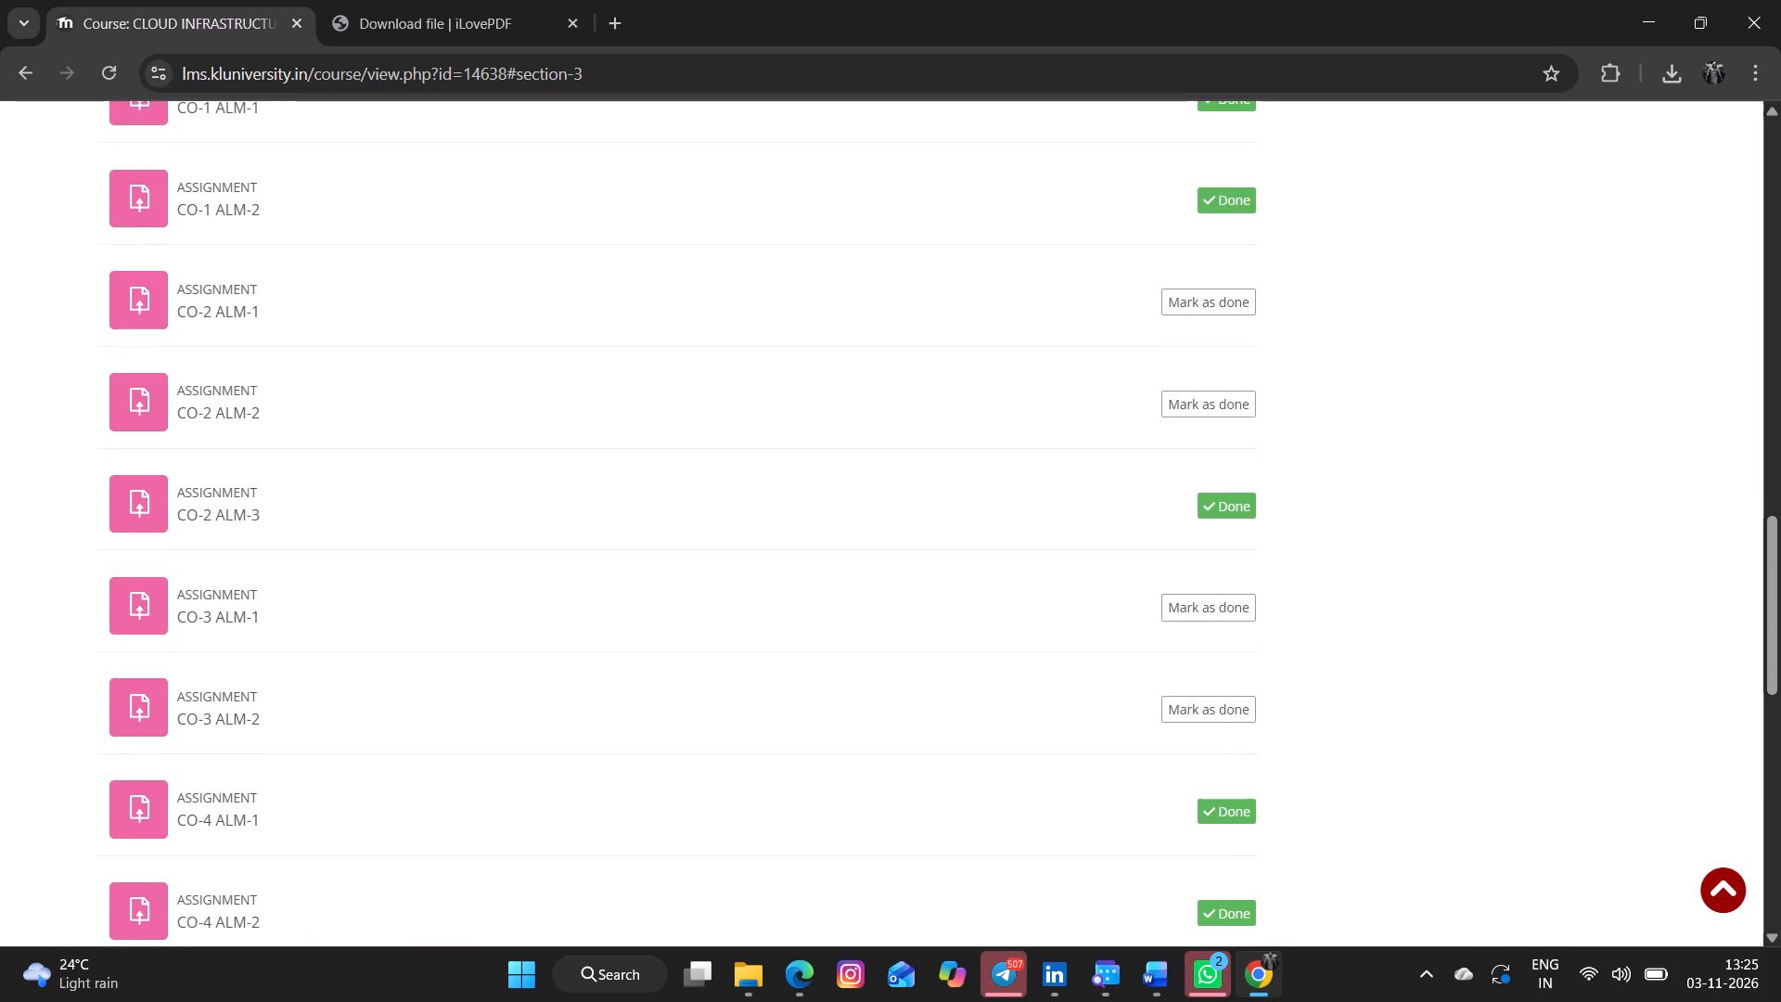
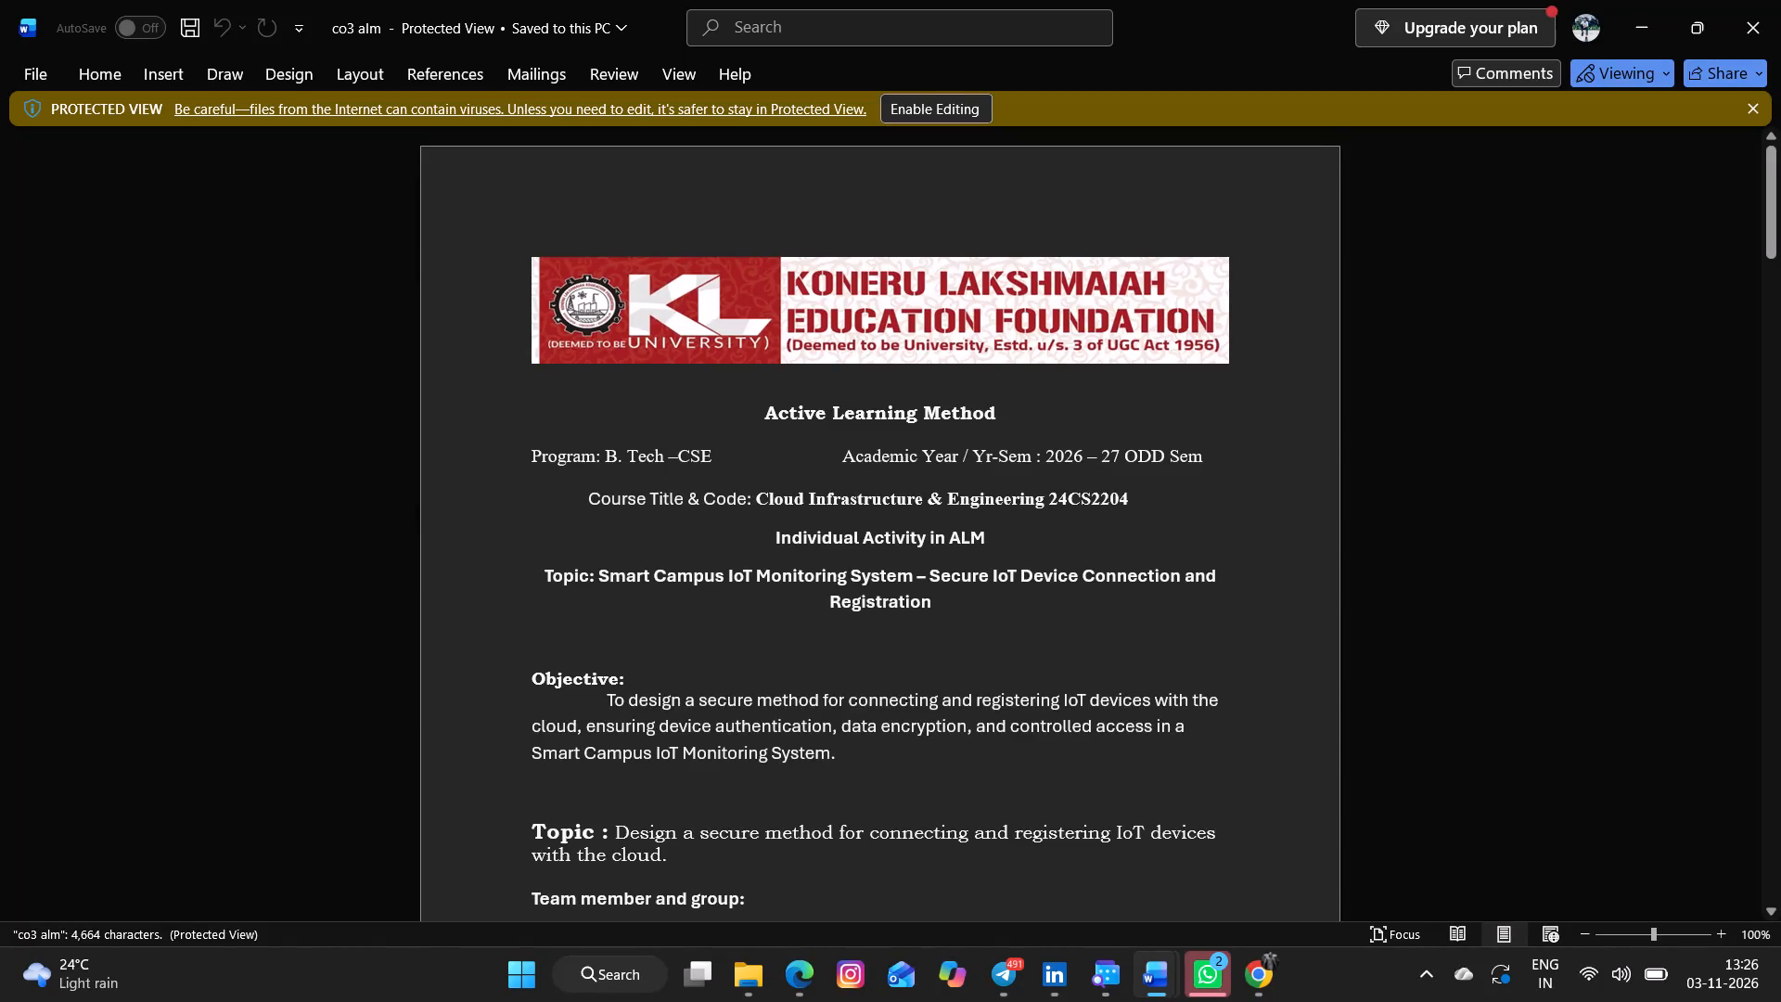
# Review the first page of the co3 alm document, checking its header details, topic, objective, team details and introduction.
pyautogui.scroll(-7, 1036, 426)
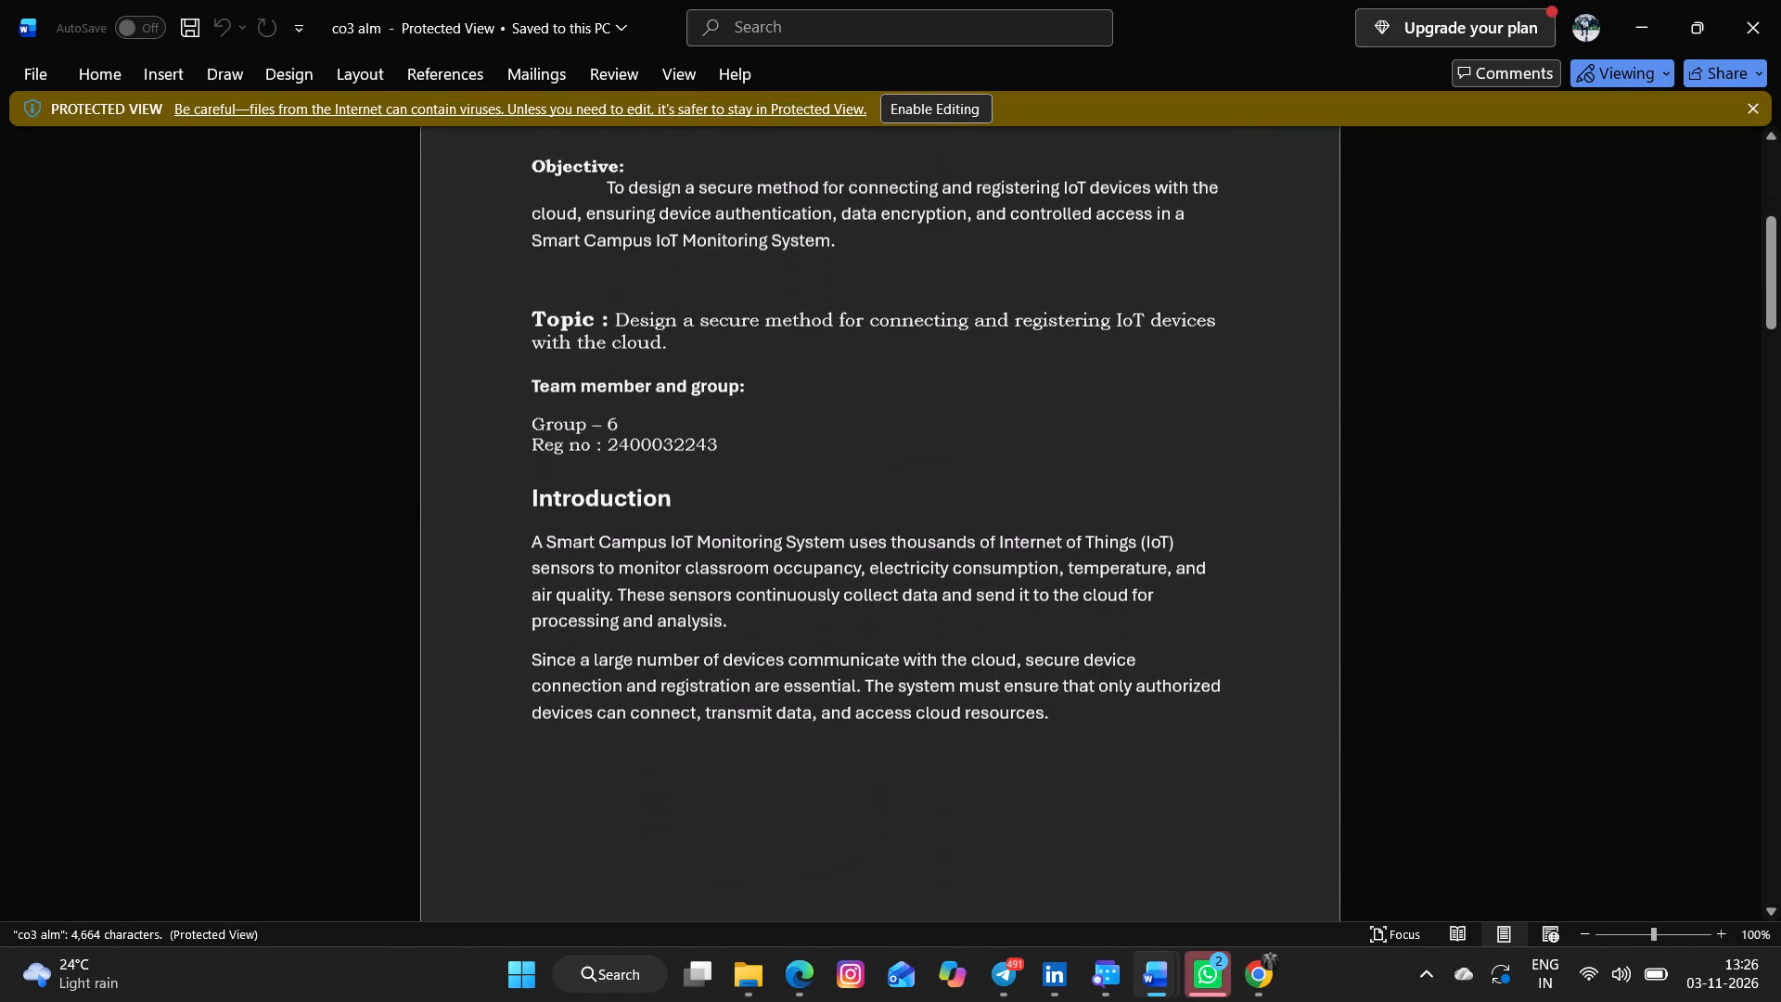
pyautogui.scroll(-2, 1036, 426)
pyautogui.scroll(5, 1036, 426)
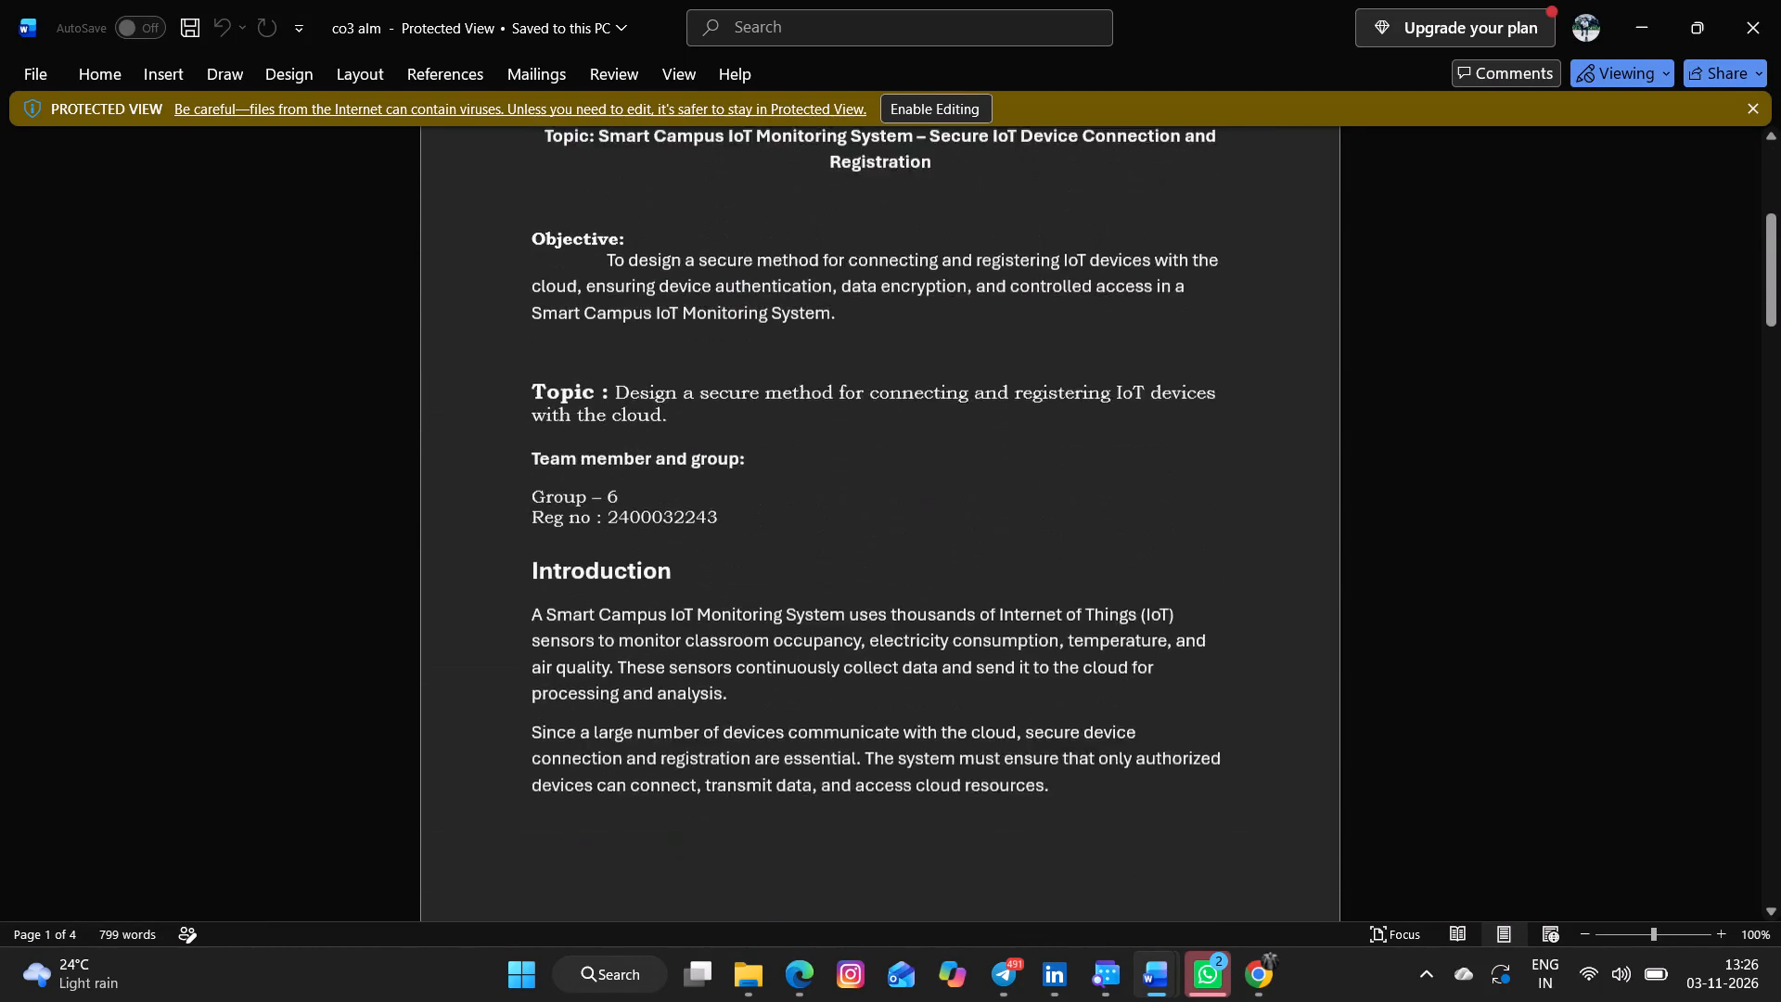
pyautogui.scroll(1, 1036, 426)
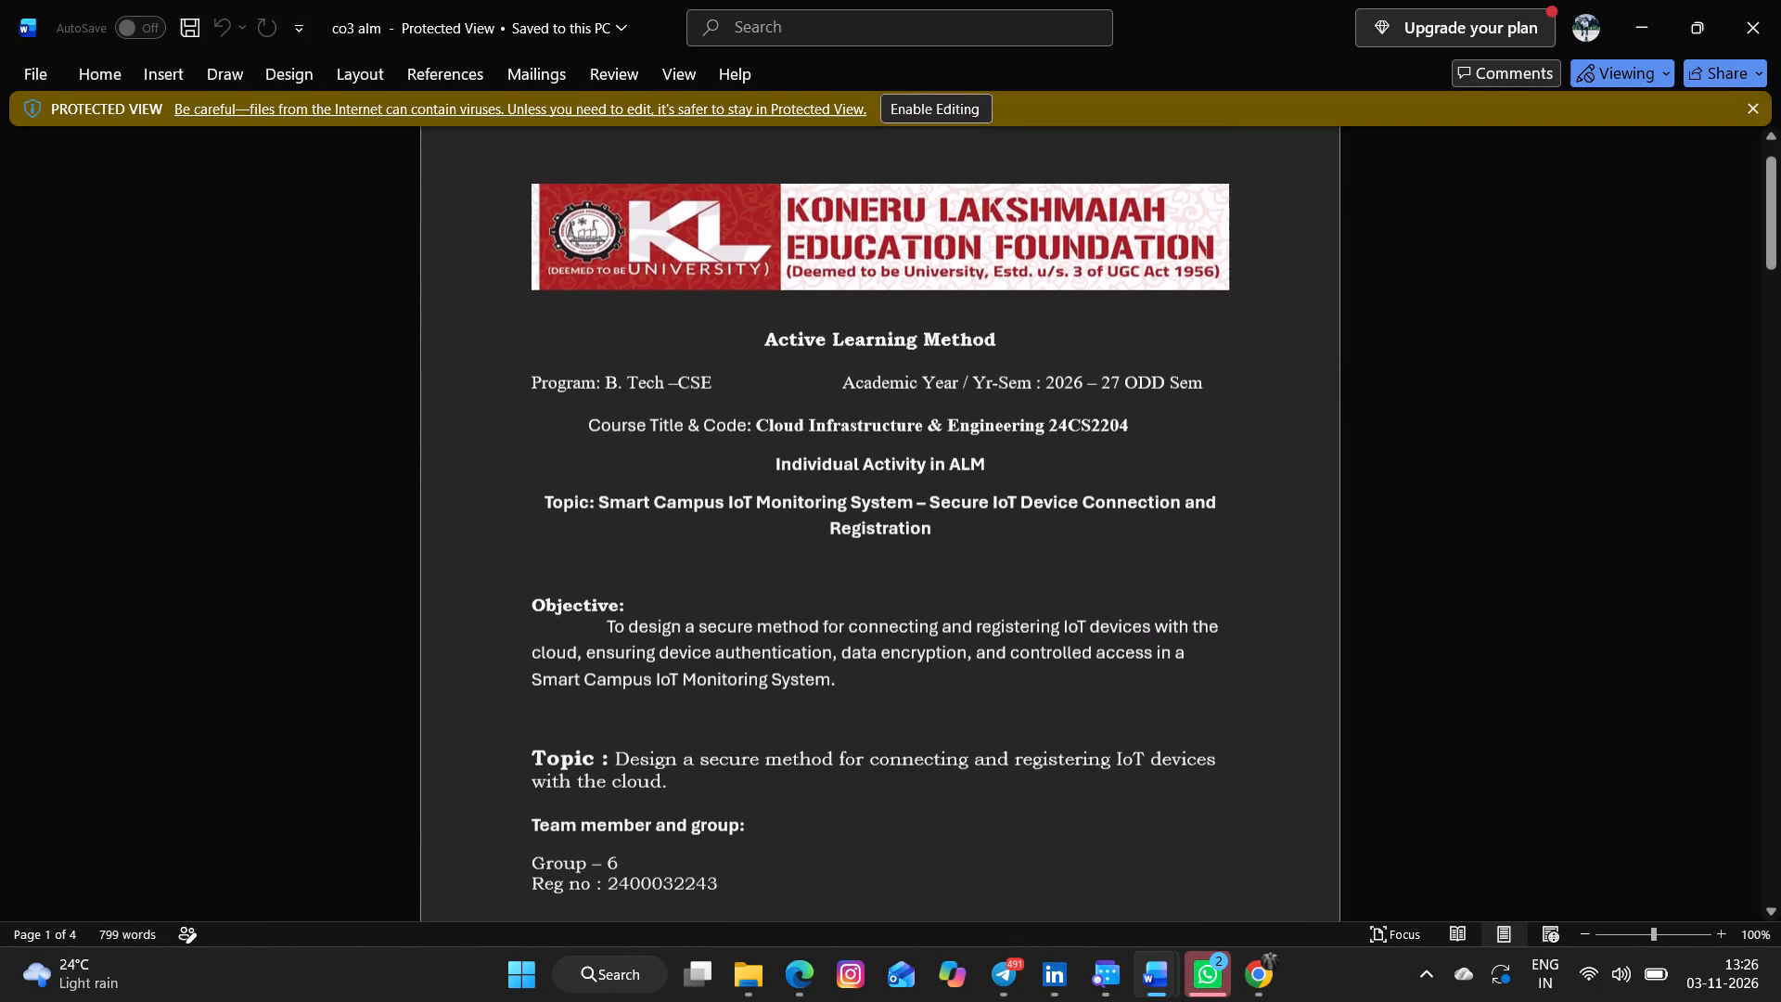
pyautogui.scroll(-2, 1036, 426)
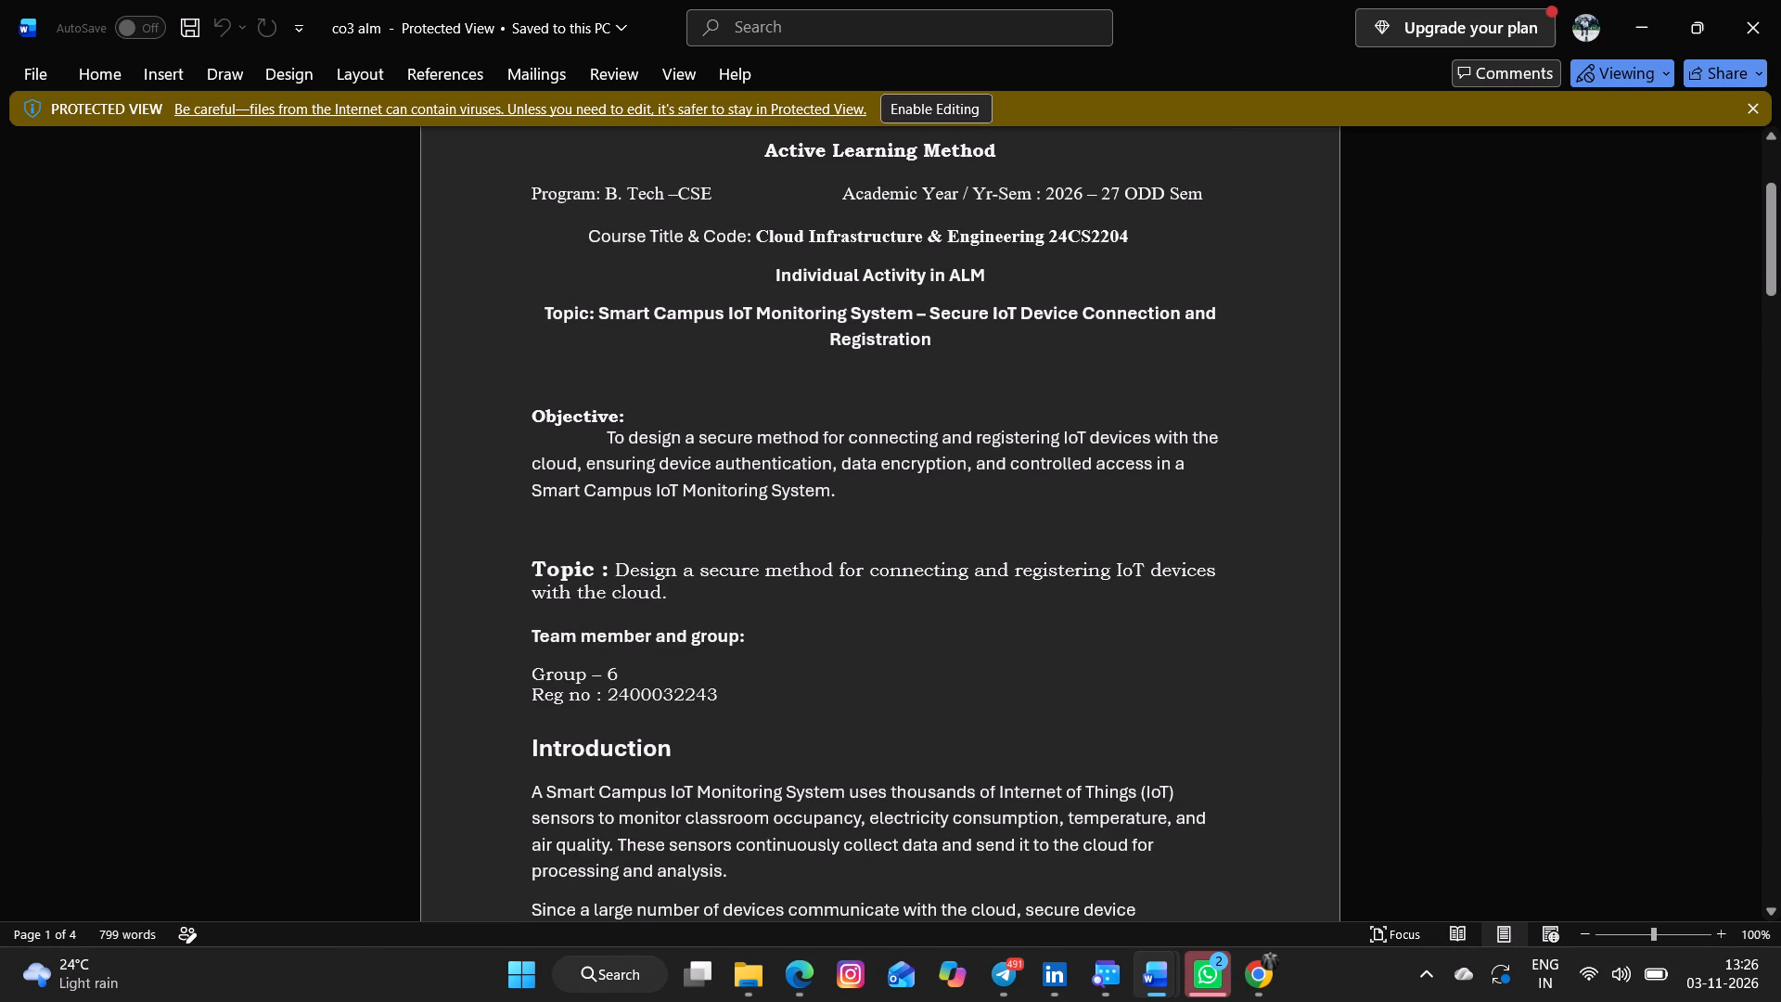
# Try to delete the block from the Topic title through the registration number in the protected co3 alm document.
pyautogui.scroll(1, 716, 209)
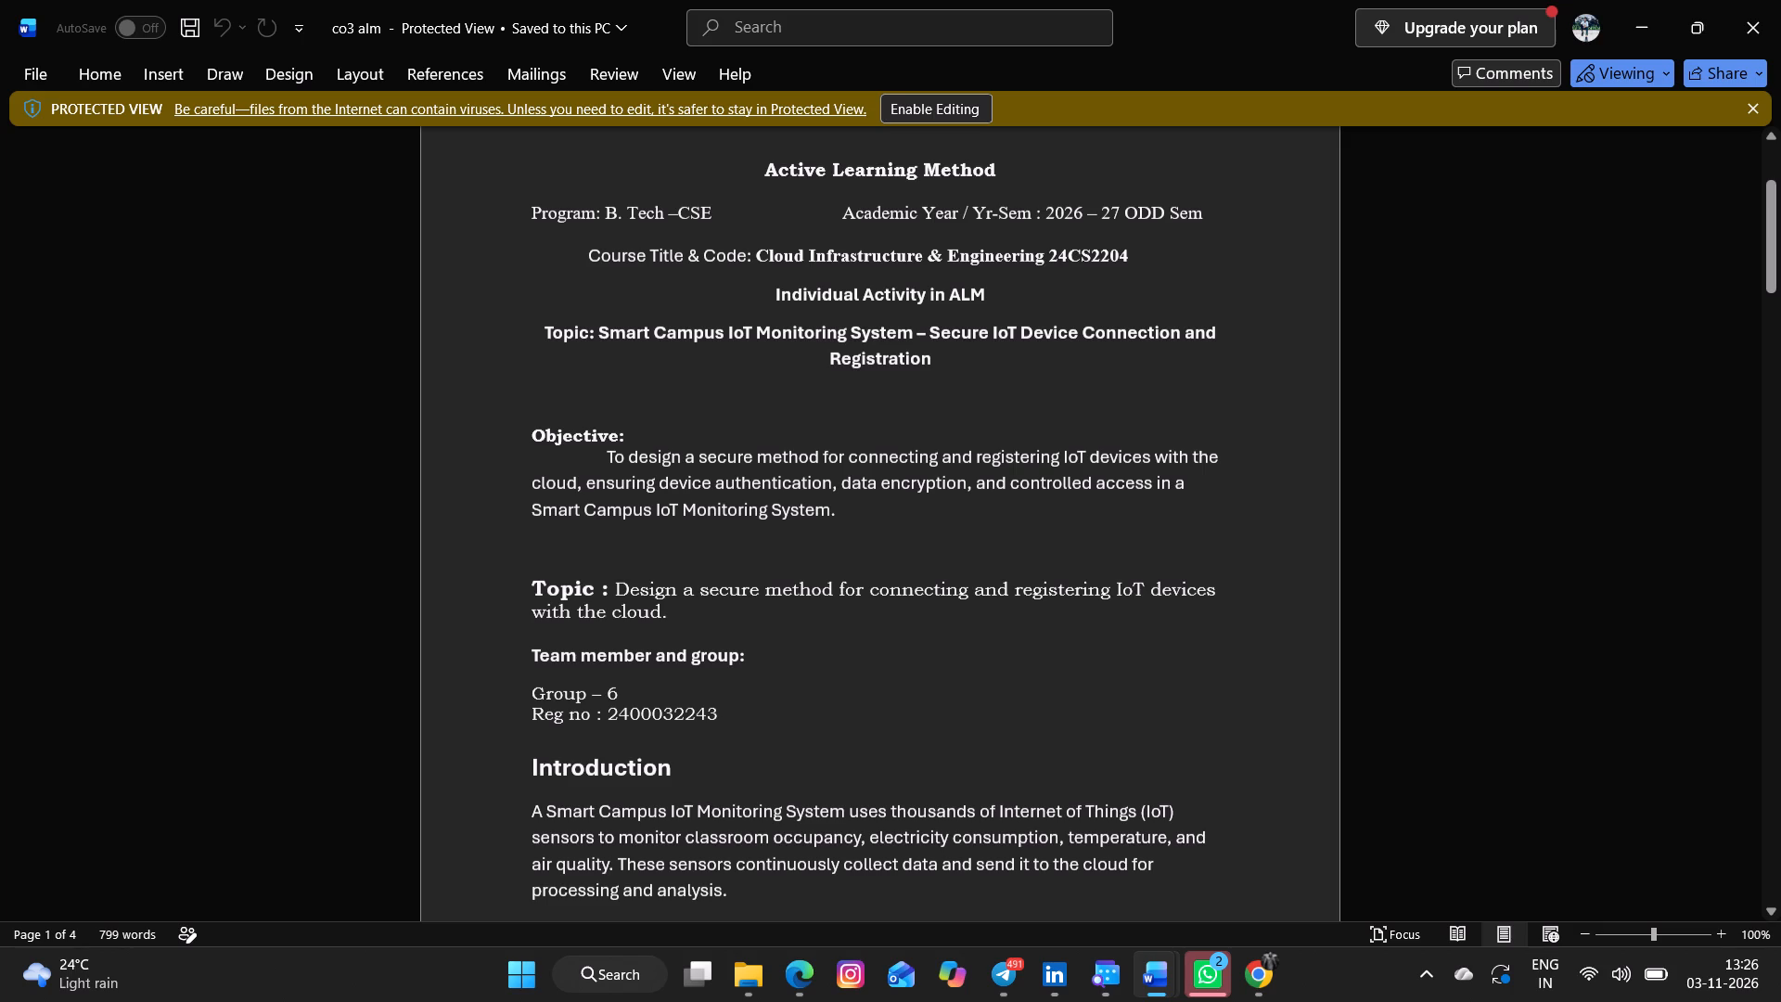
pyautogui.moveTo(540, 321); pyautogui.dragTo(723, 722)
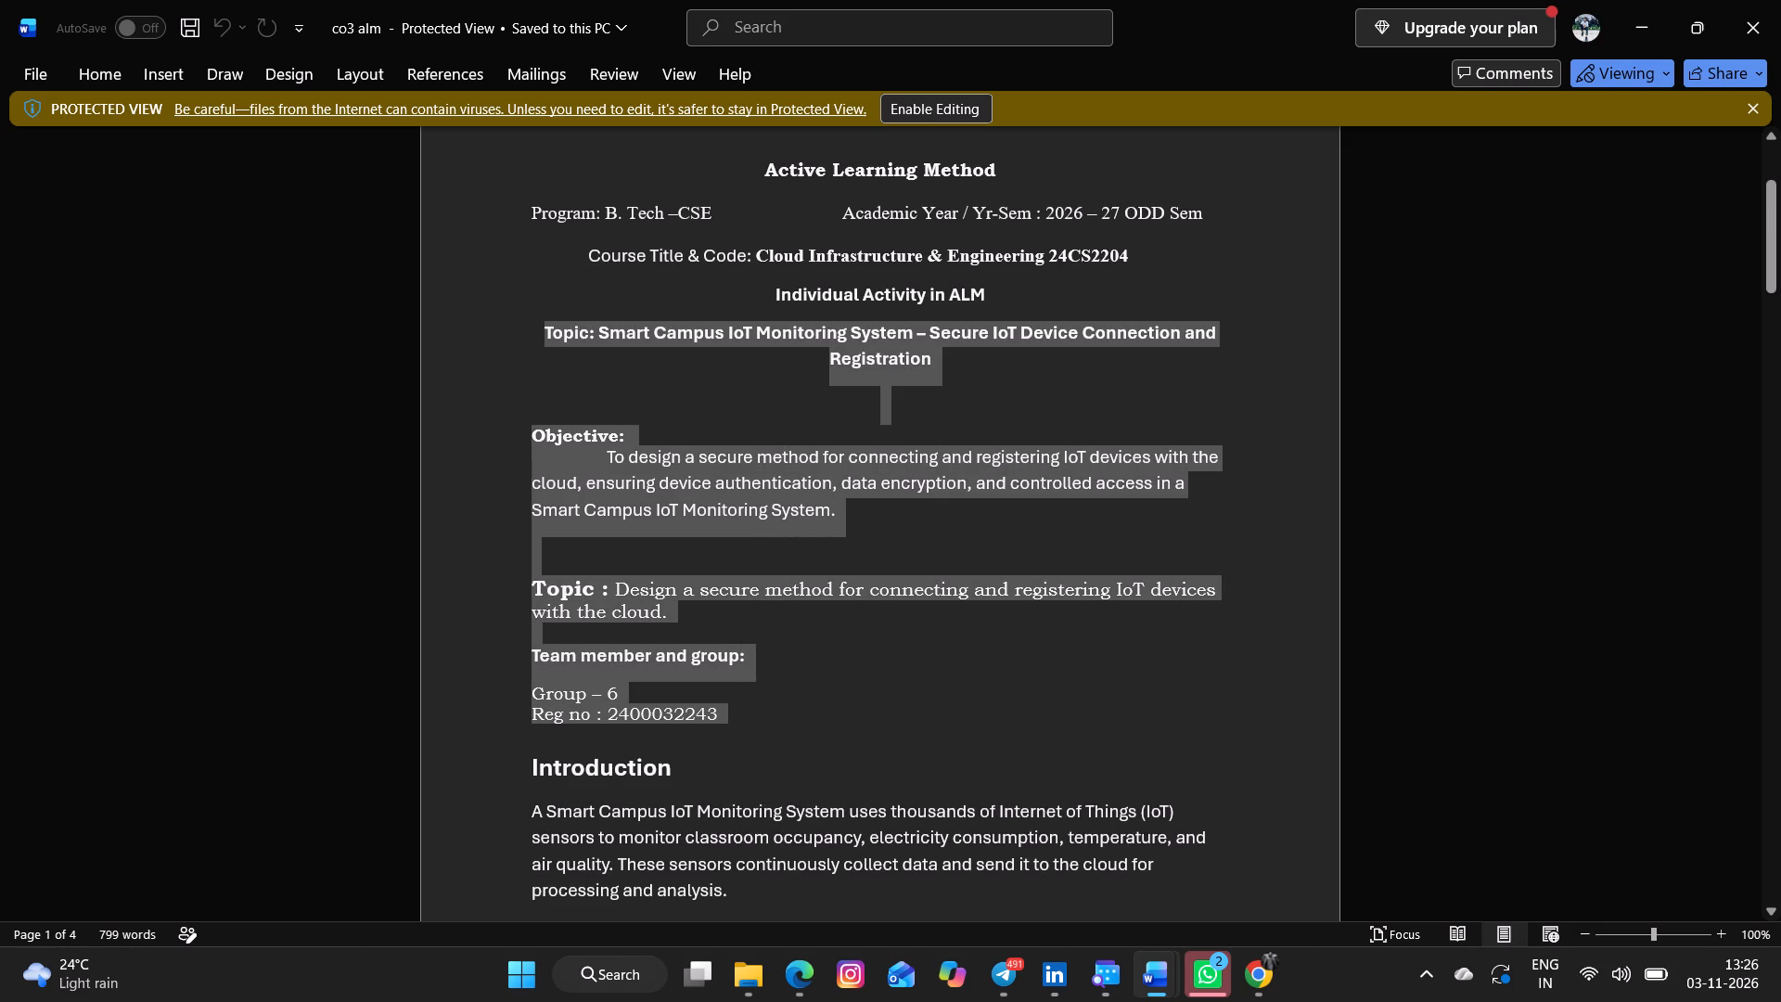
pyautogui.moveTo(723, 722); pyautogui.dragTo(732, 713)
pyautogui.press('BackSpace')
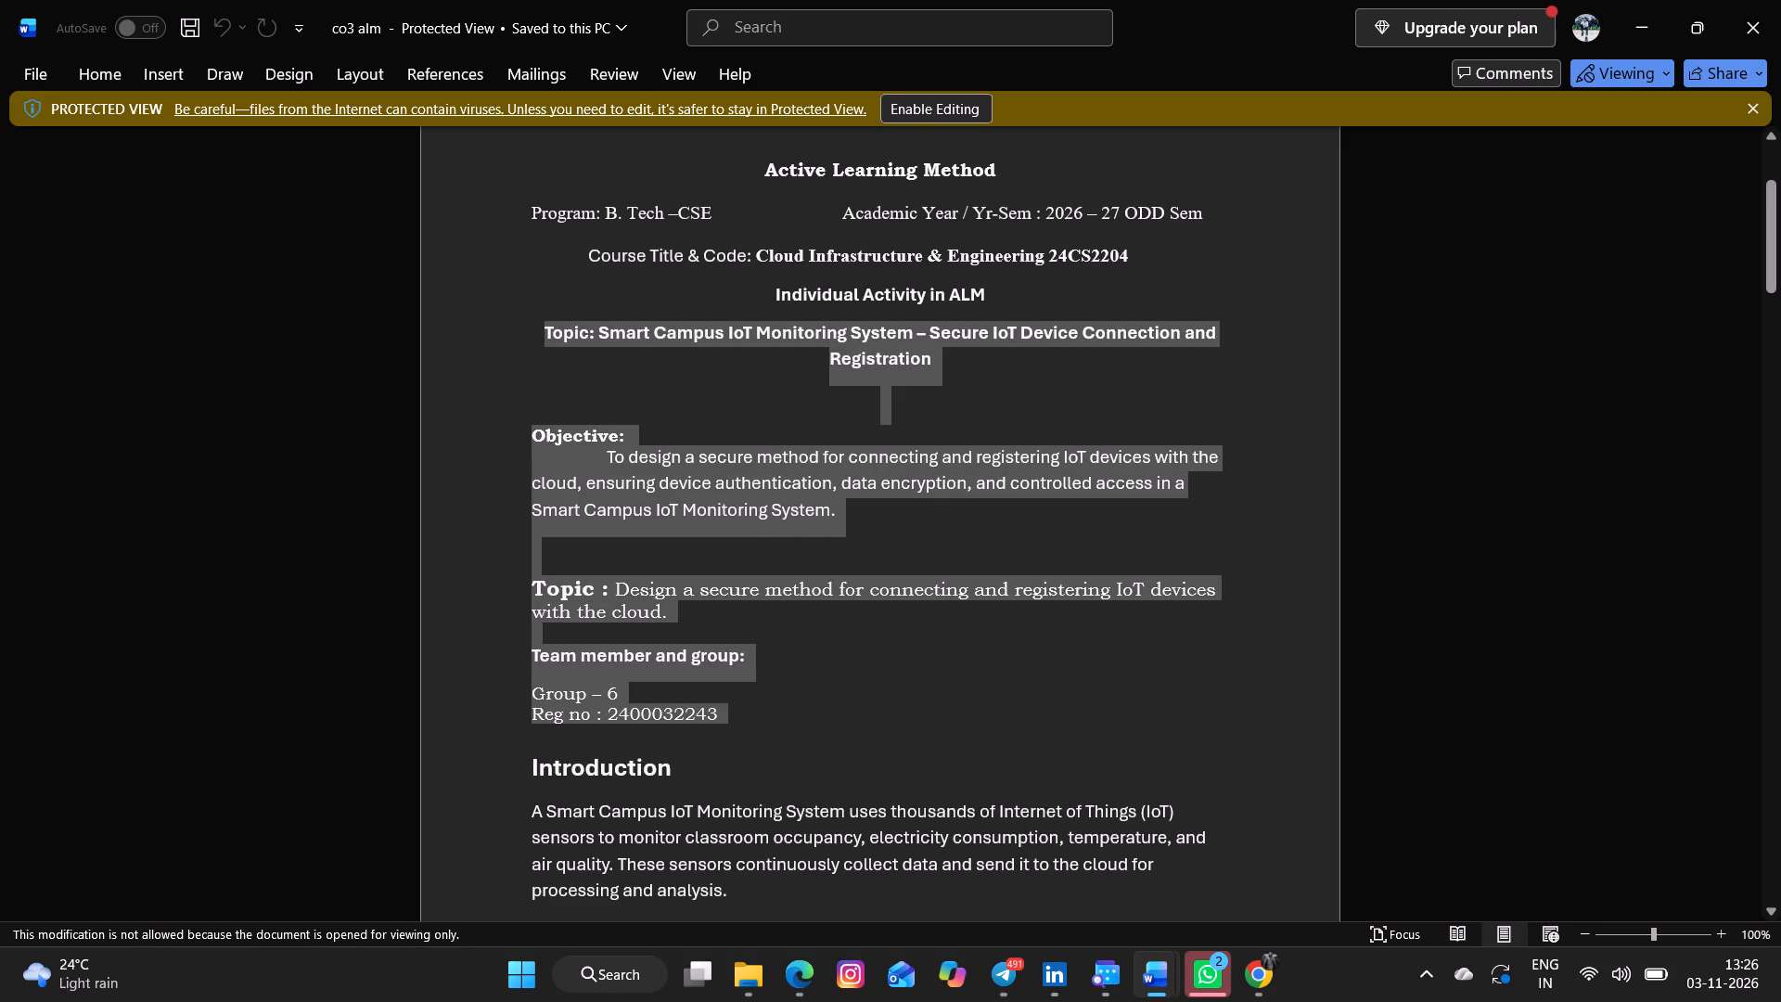
# Enable editing and replace the block from the Topic title through the registration number with the copied Online Learning Platform, Group-2 details.
pyautogui.click(946, 119)
pyautogui.scroll(-1, 896, 418)
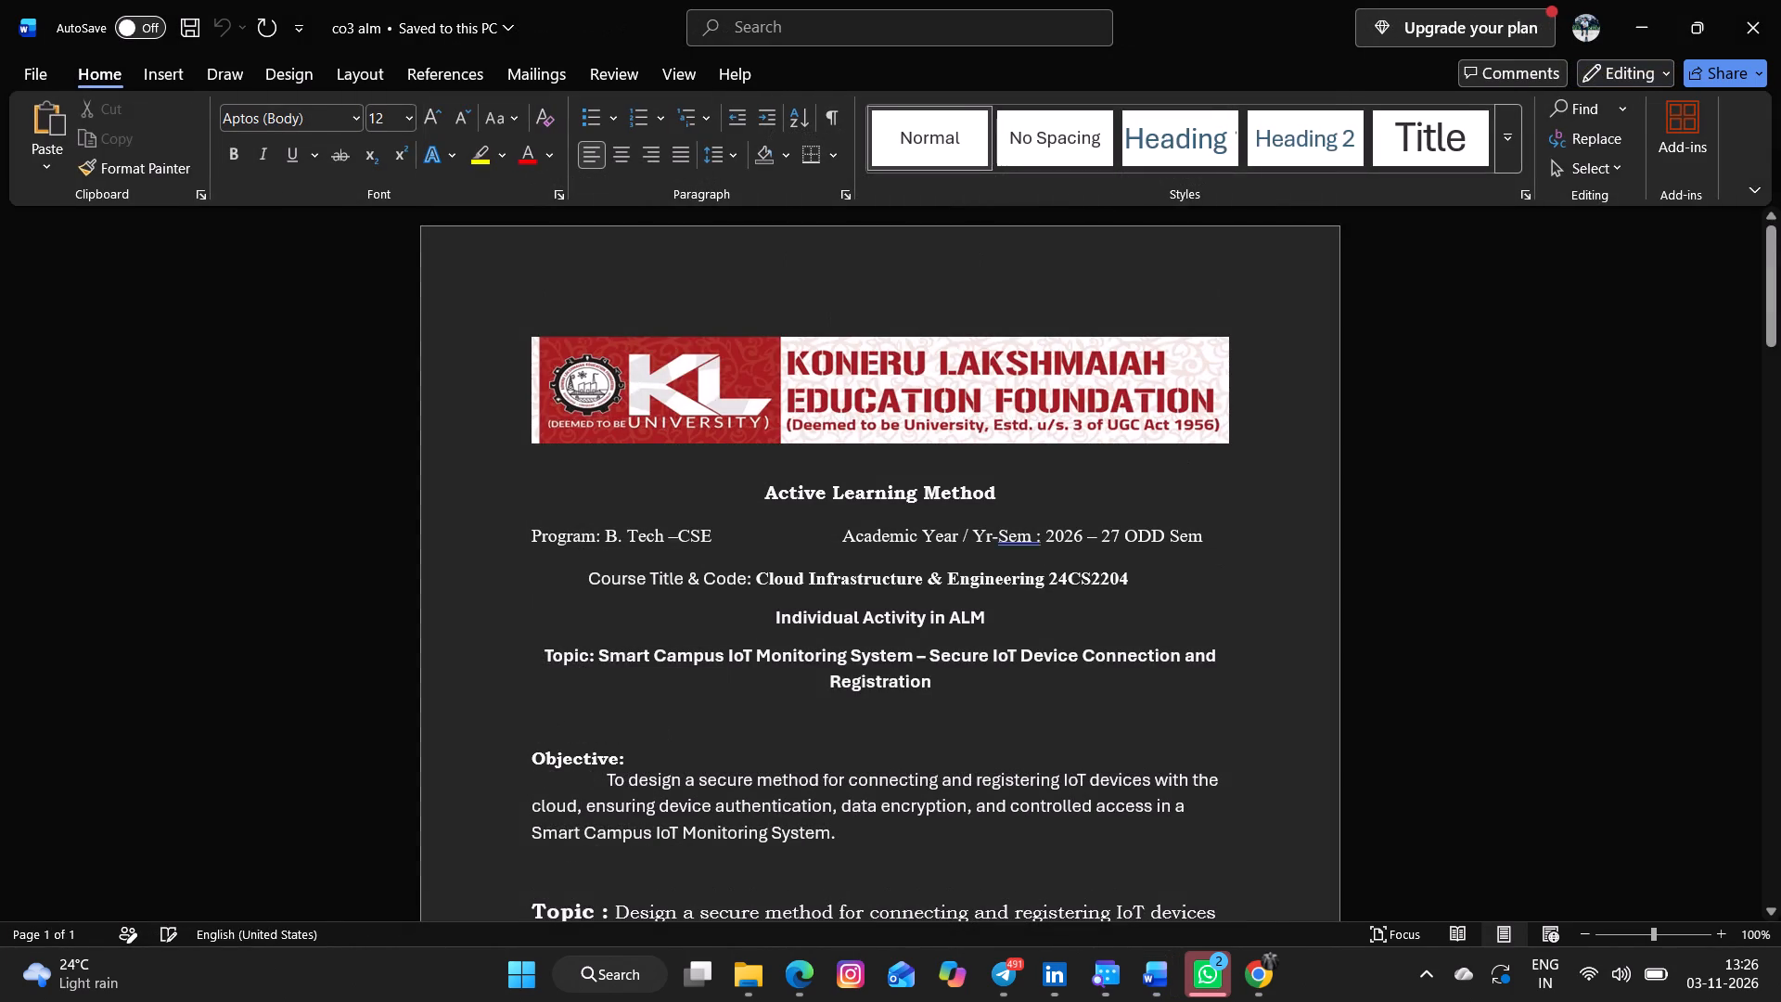
pyautogui.scroll(-2, 896, 418)
pyautogui.moveTo(533, 363); pyautogui.dragTo(710, 584)
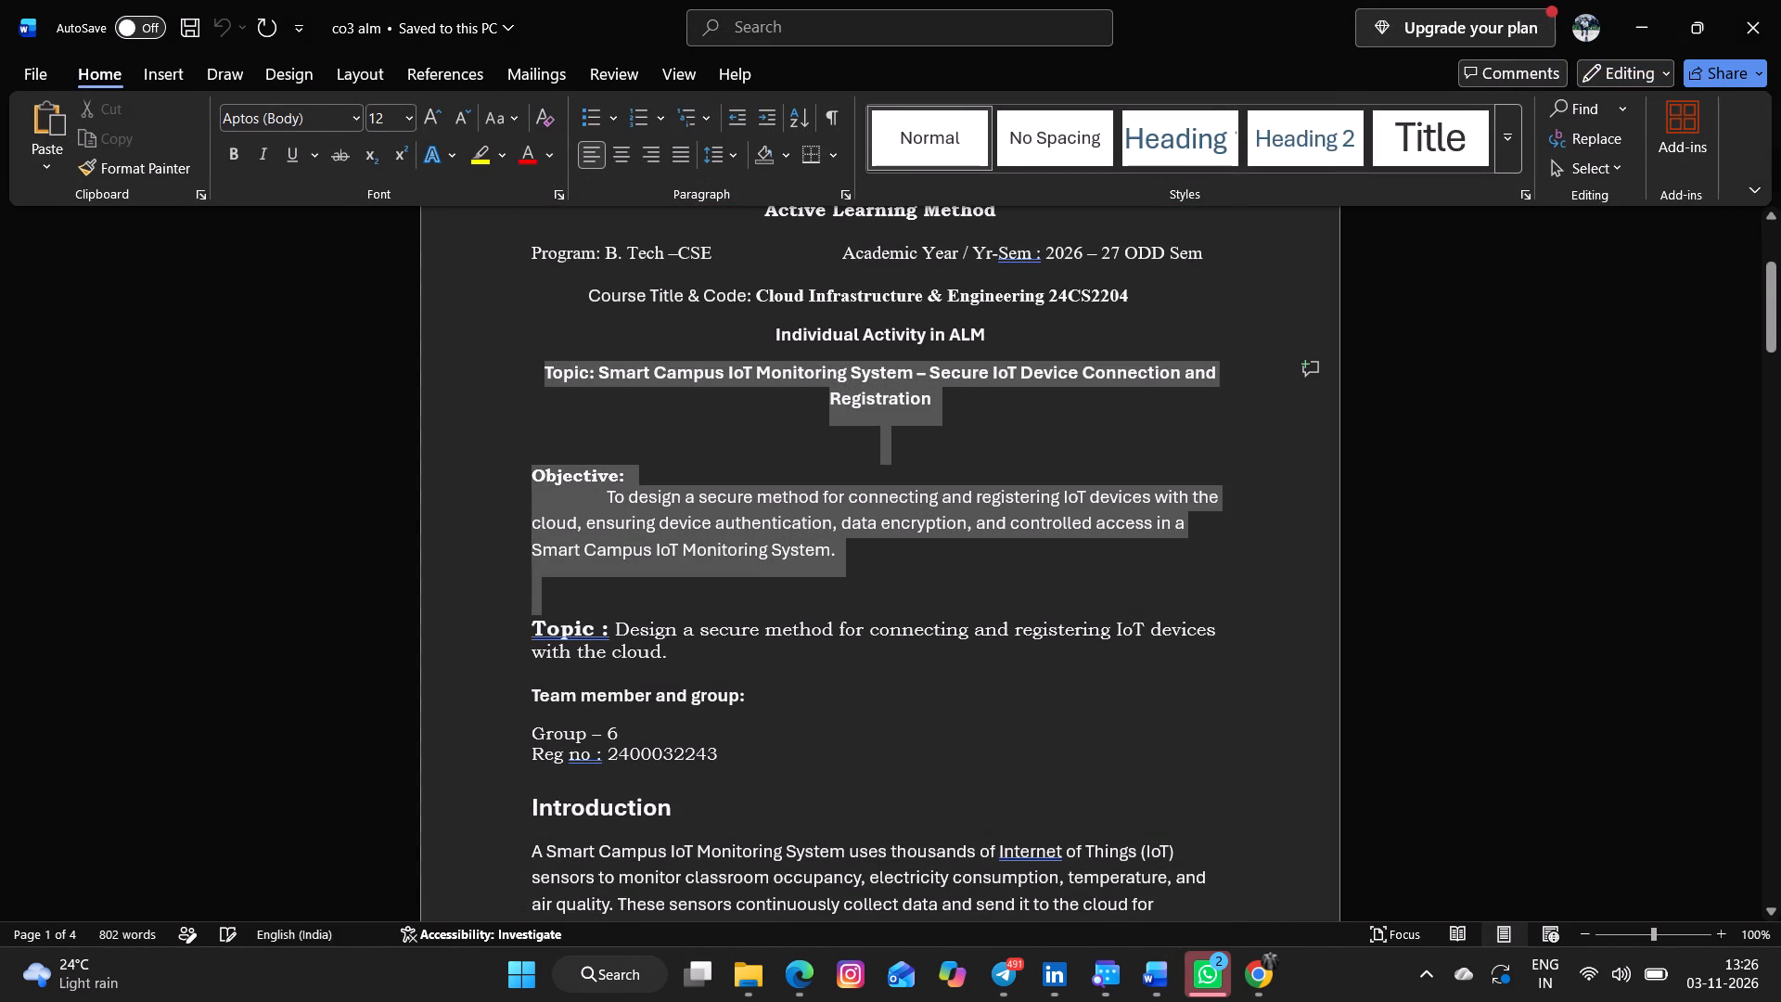
pyautogui.moveTo(710, 584); pyautogui.dragTo(721, 757)
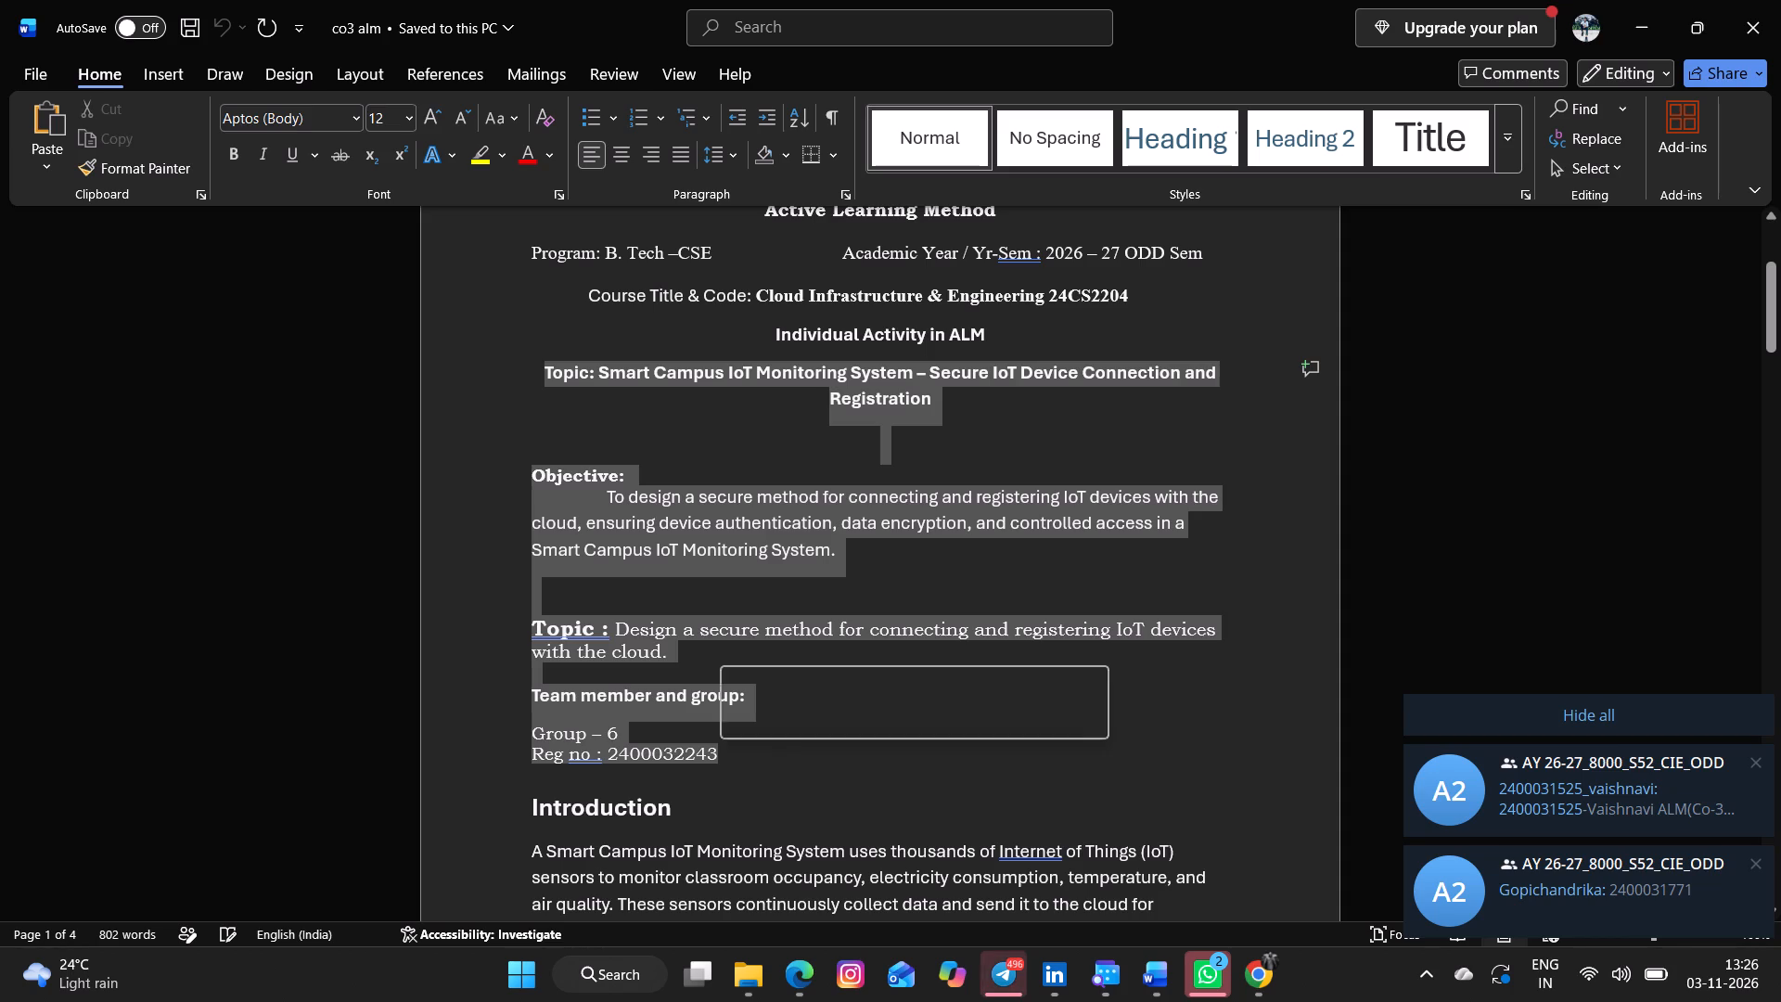
pyautogui.press('BackSpace')
pyautogui.hotkey('ctrl', 'v')
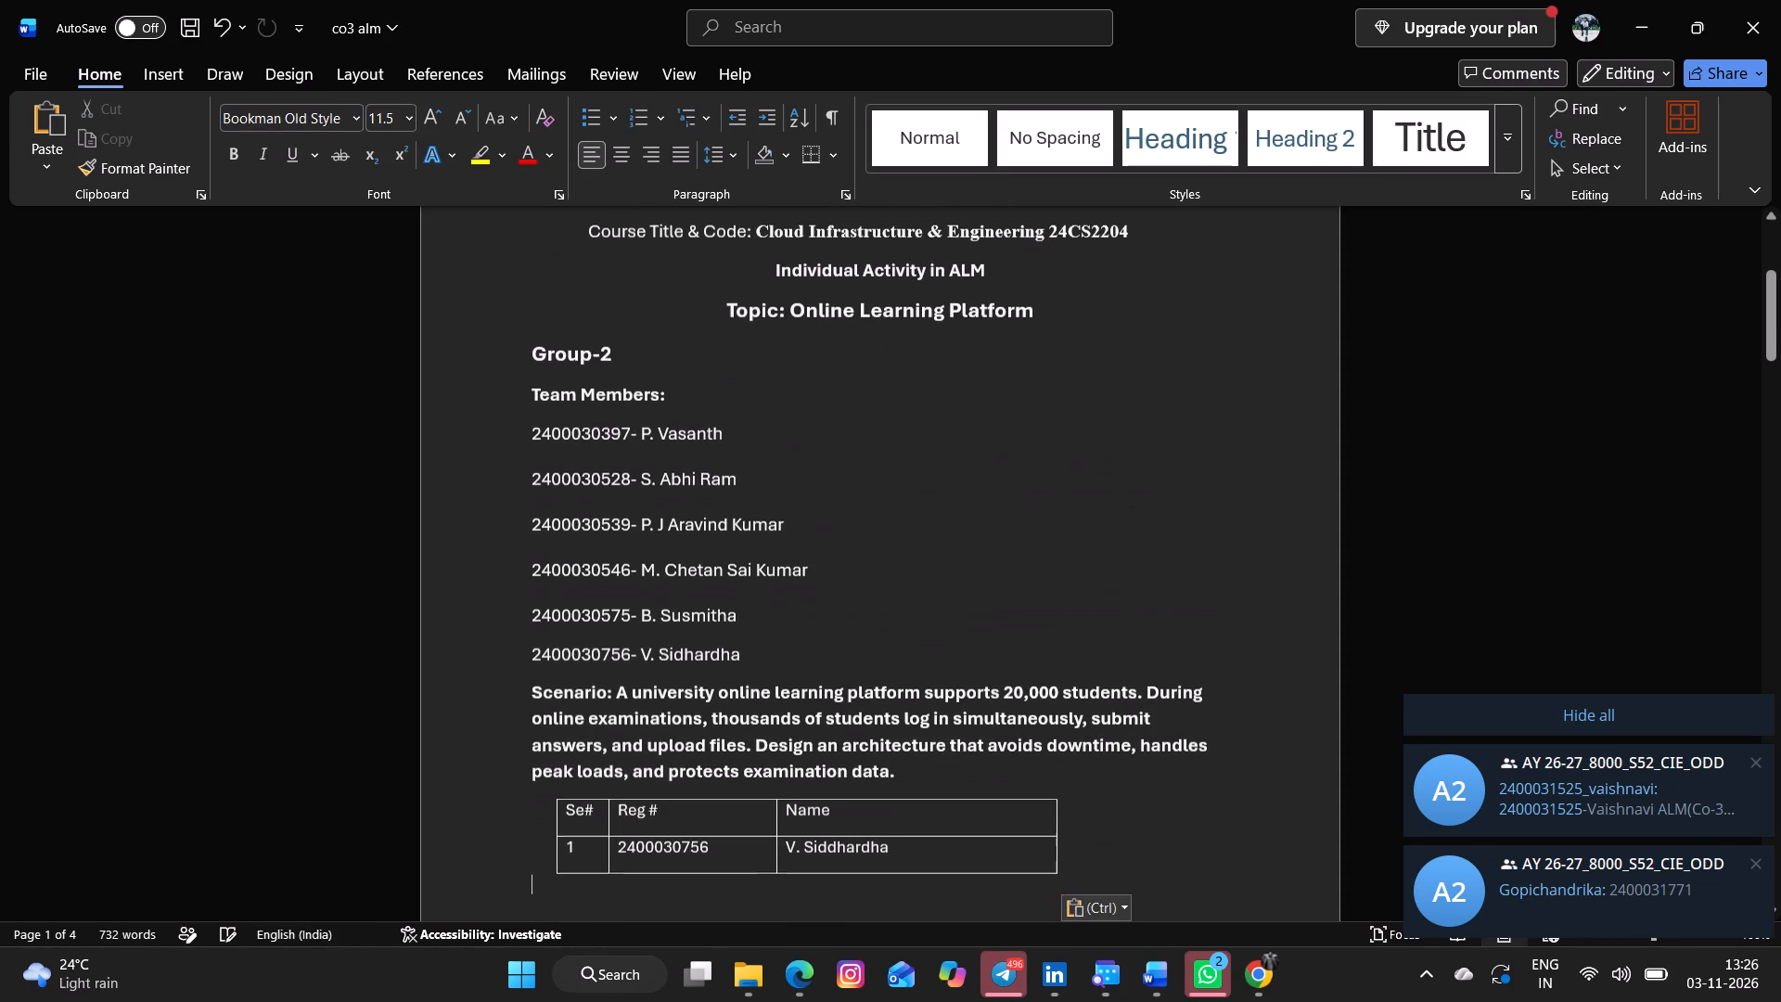
# Upload a copy of the co3 alm document to the personal OneDrive.
pyautogui.scroll(1, 1081, 364)
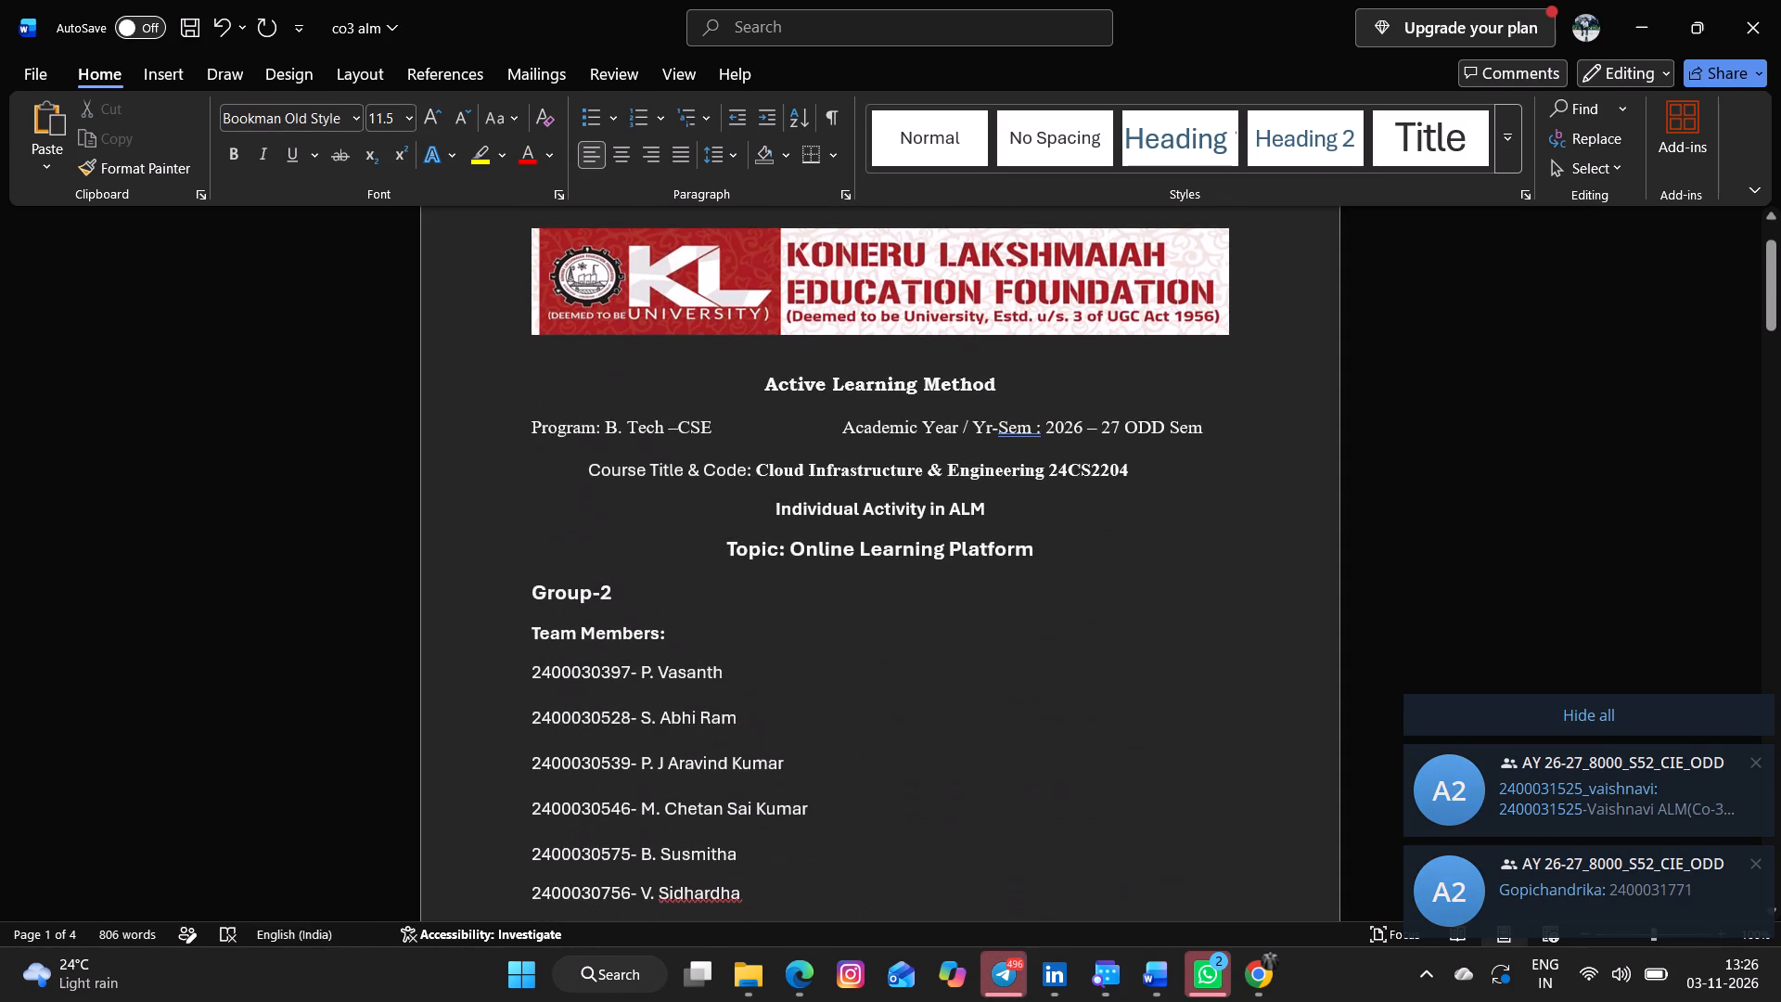
pyautogui.scroll(1, 1081, 364)
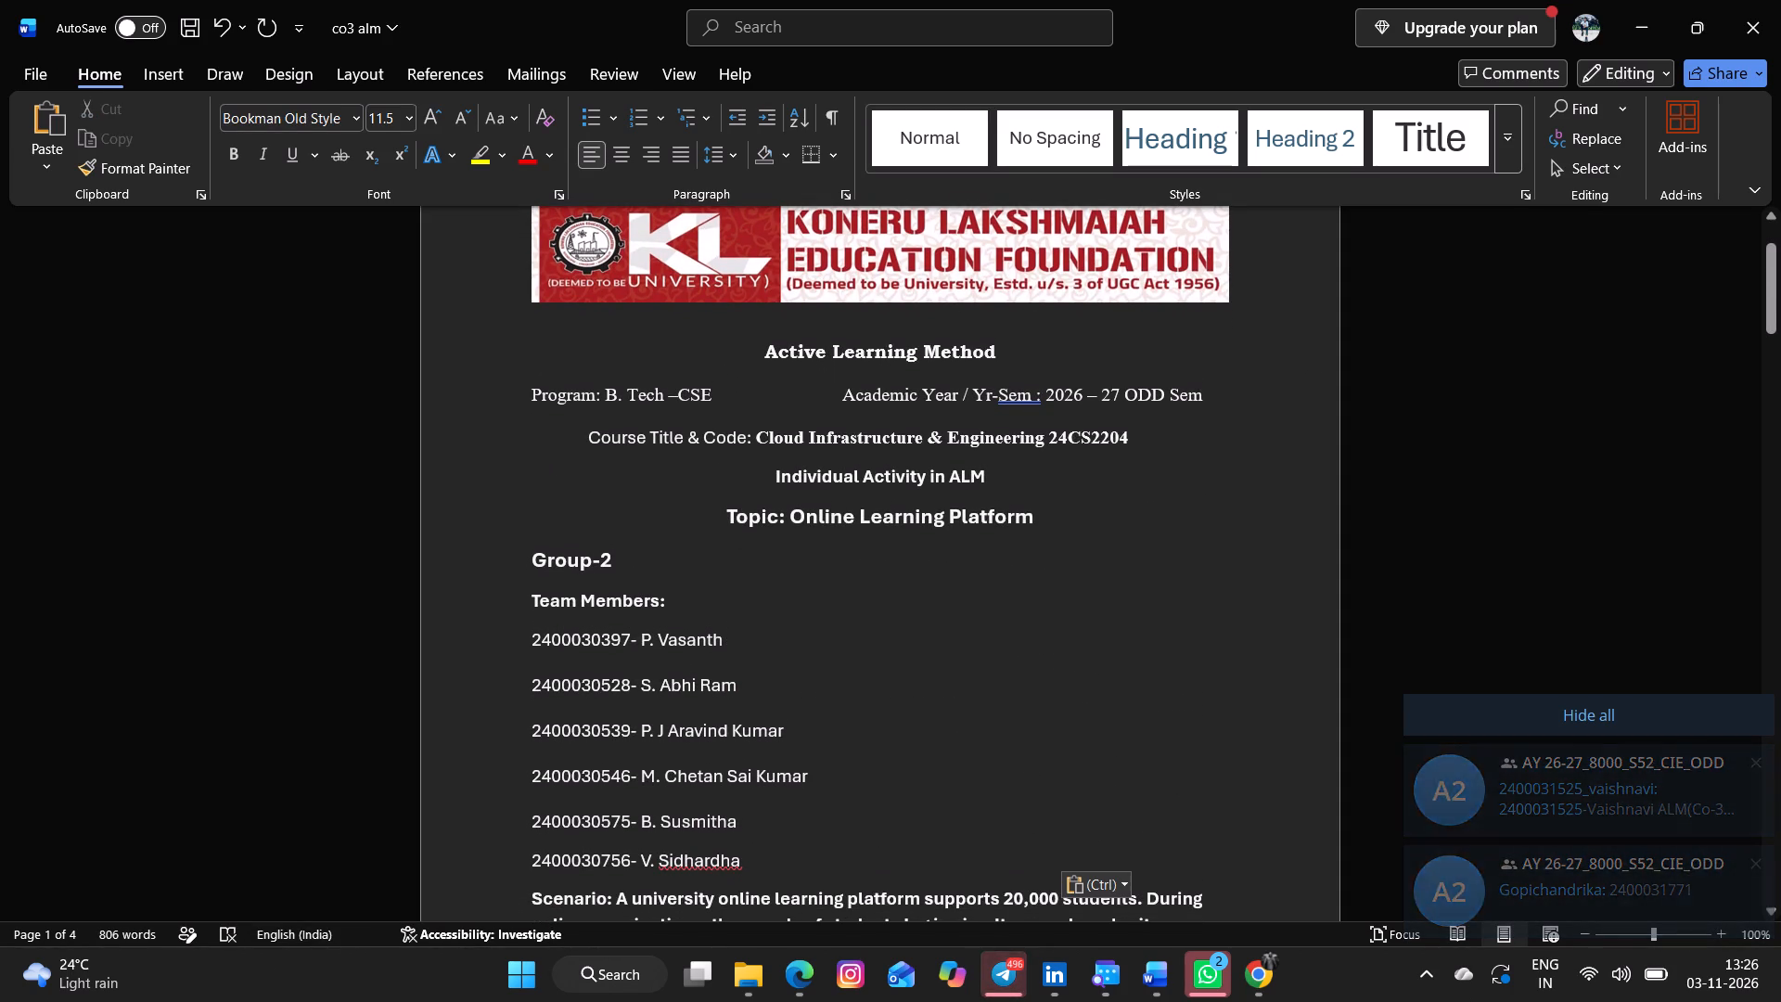
pyautogui.scroll(-6, 1070, 721)
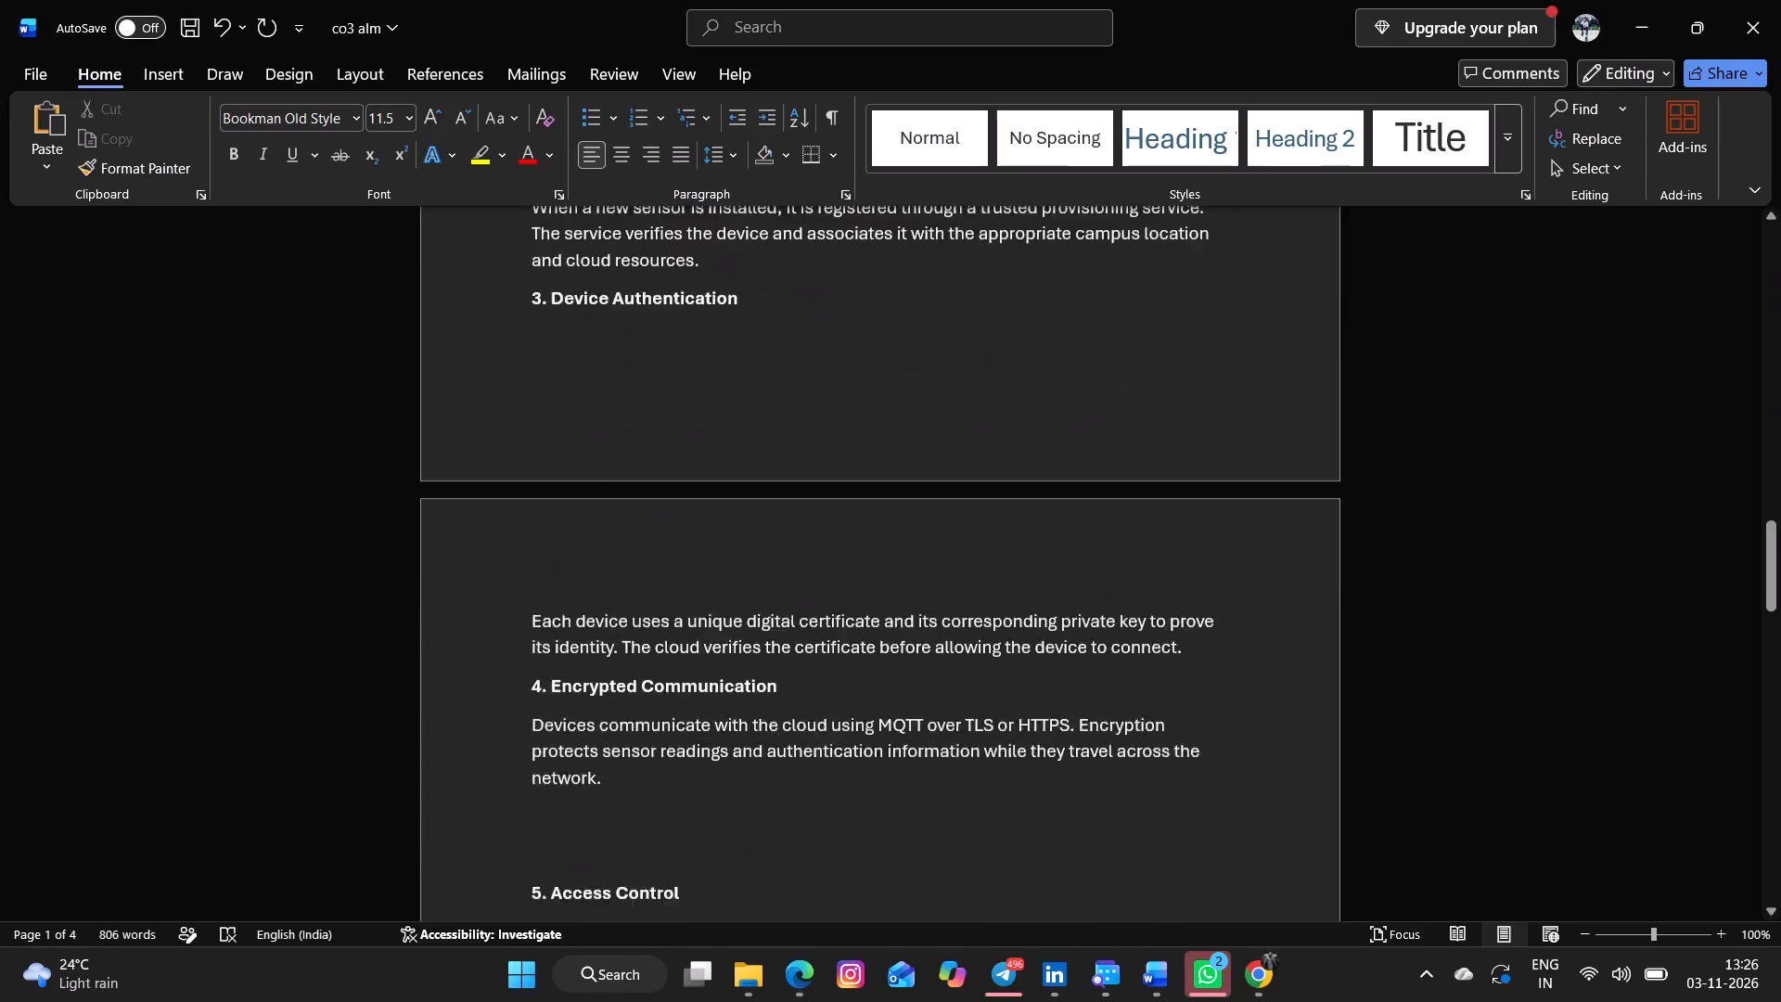
pyautogui.scroll(5, 1070, 721)
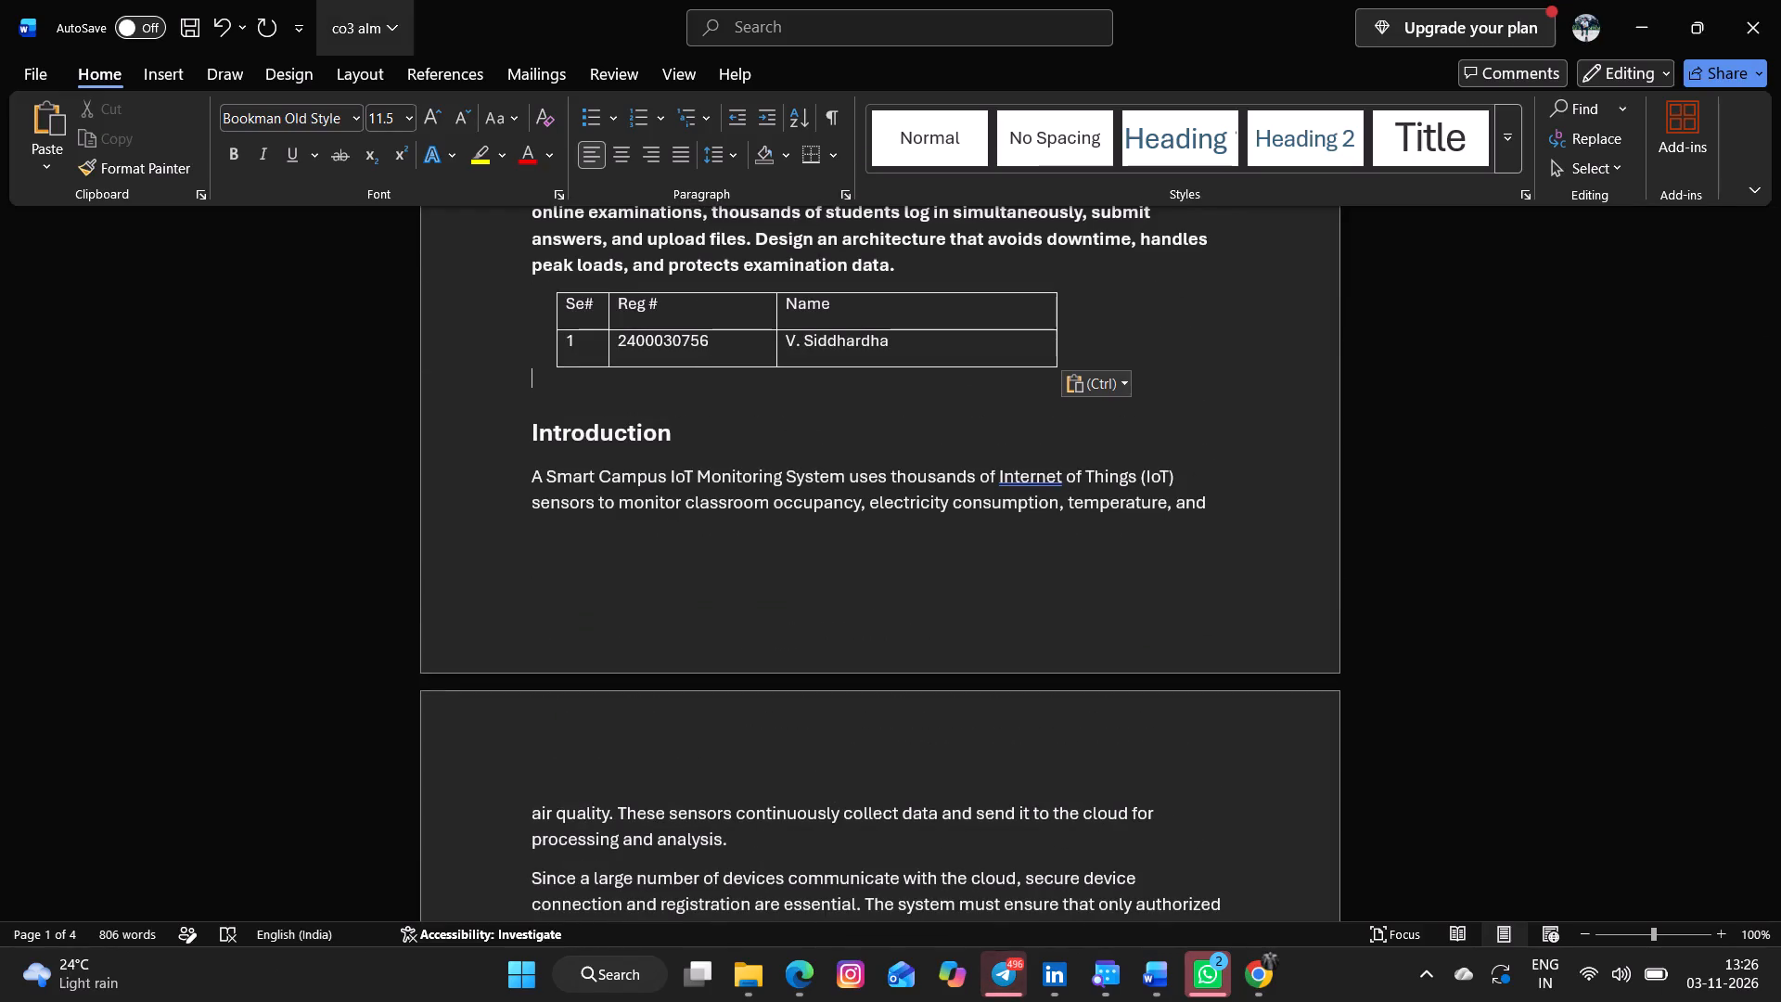
pyautogui.click(386, 22)
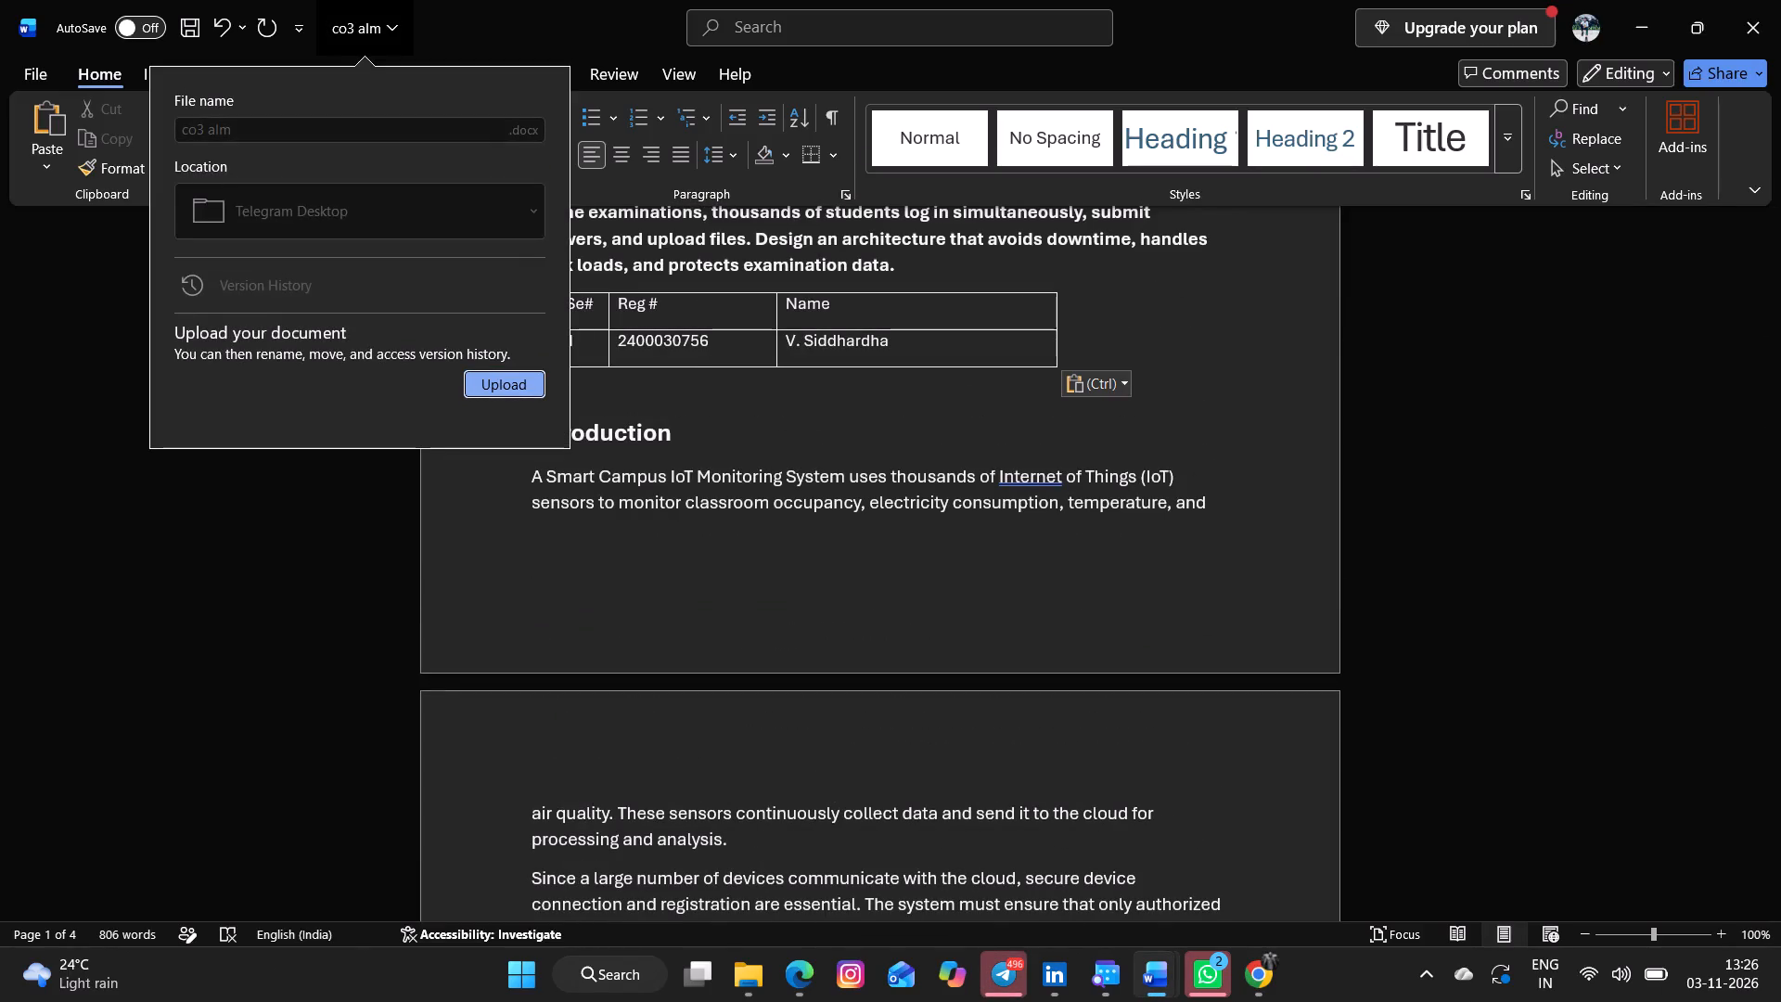
pyautogui.click(505, 387)
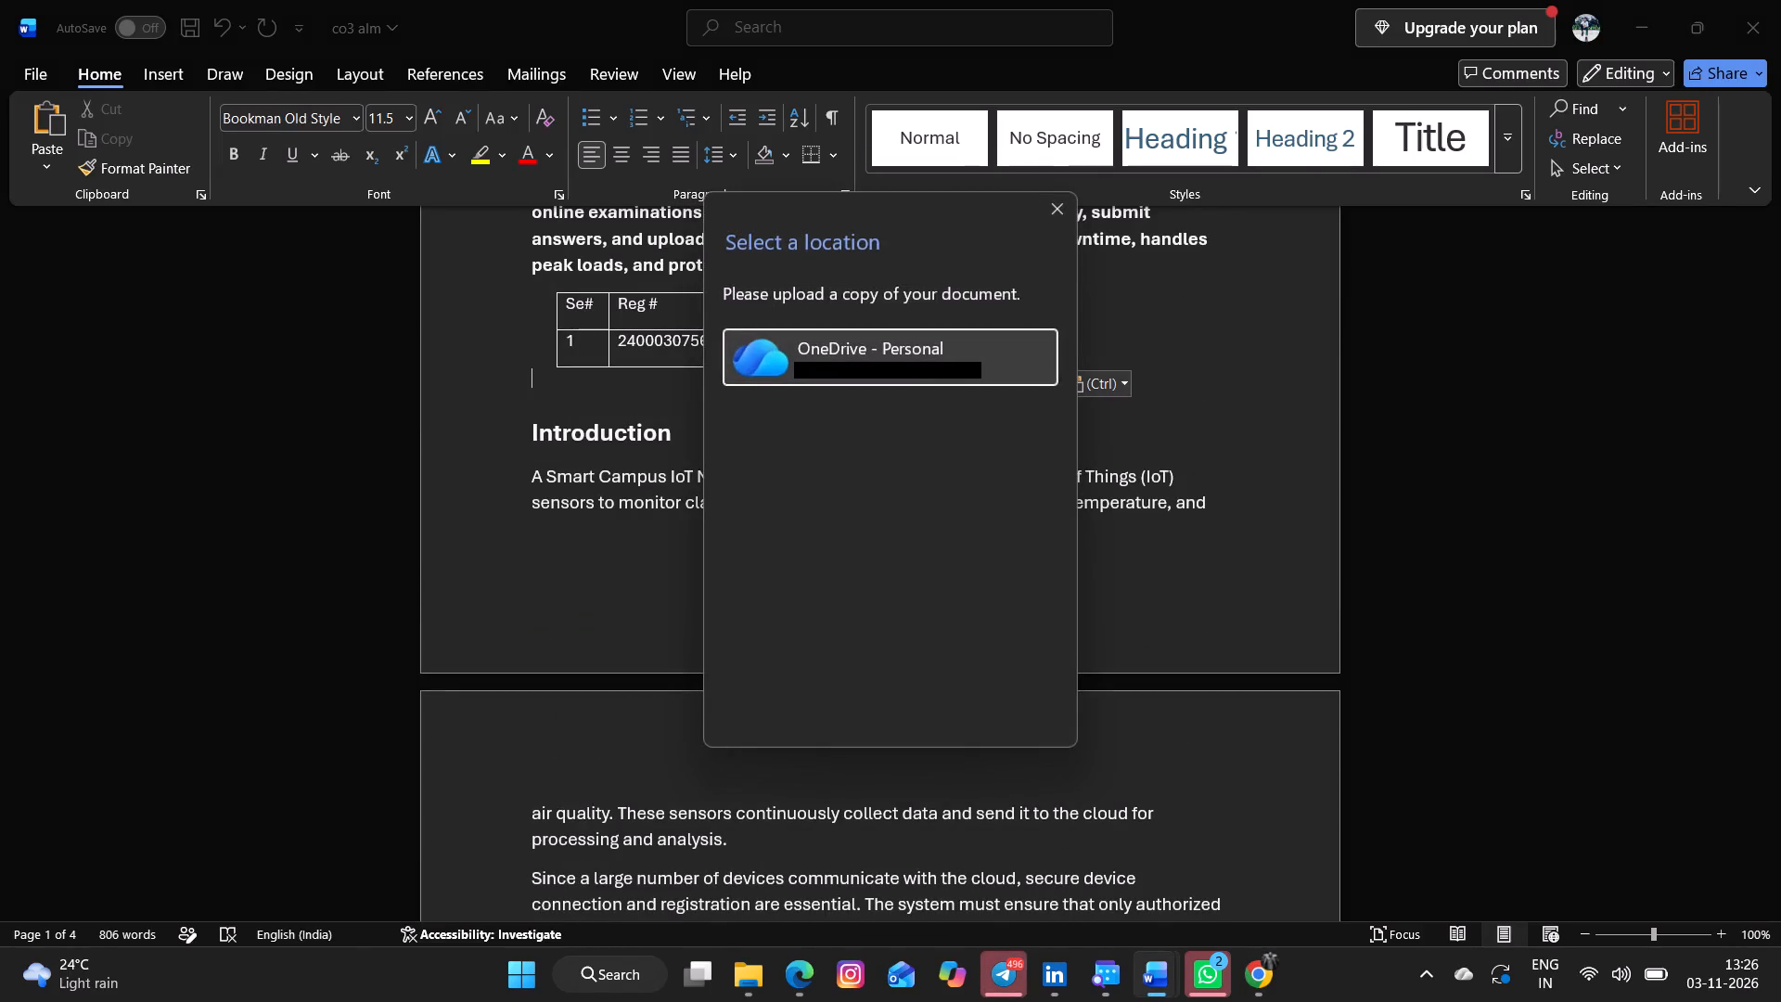
pyautogui.click(939, 358)
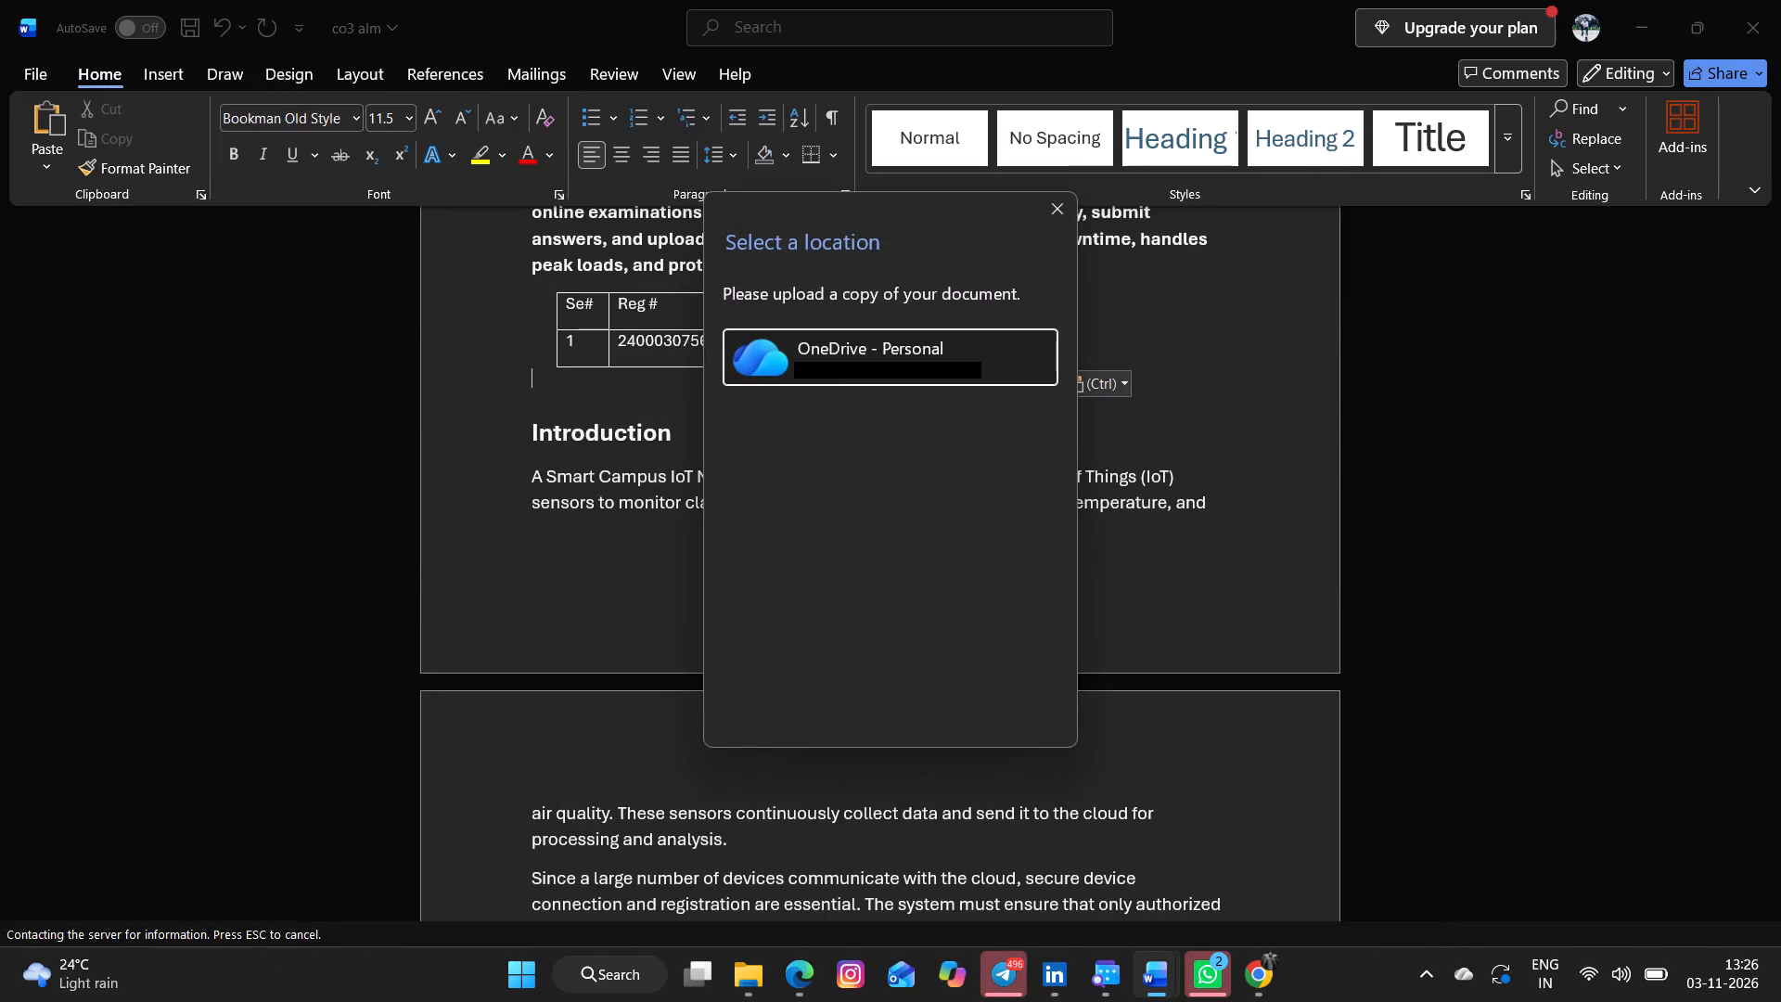
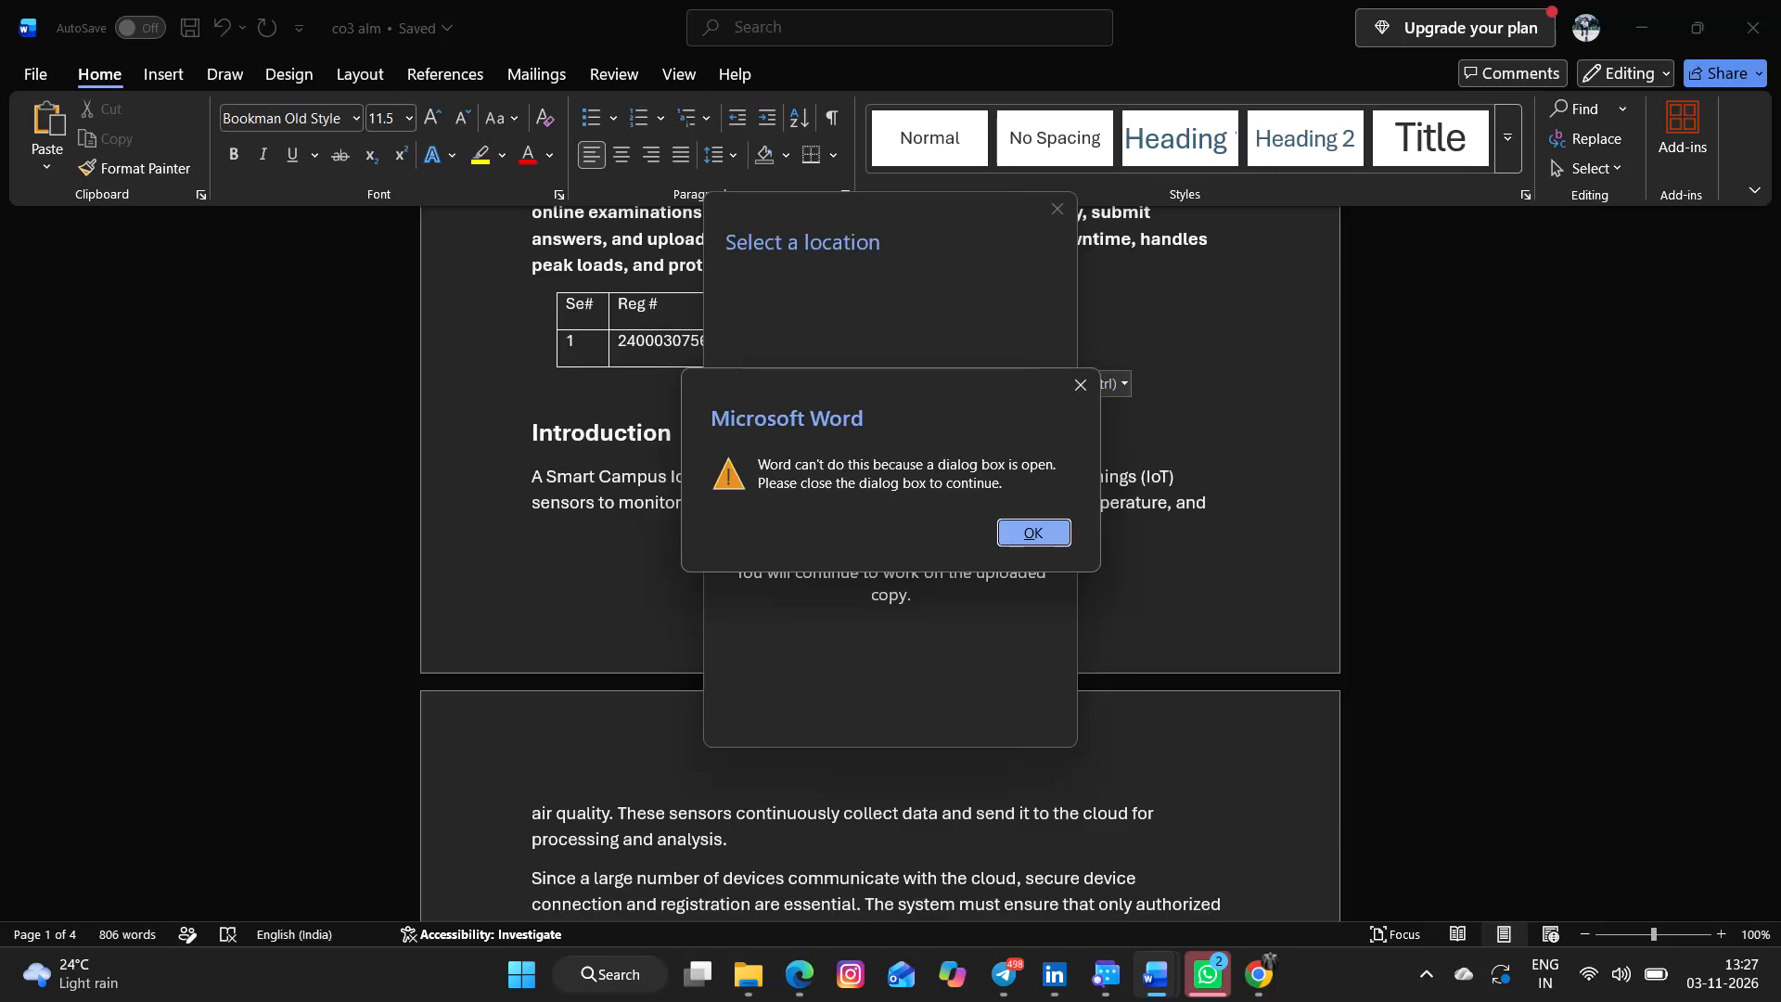
# Dismiss the open-dialog warning and check the pasted topic and group details on the first page of co3 alm.
pyautogui.click(1030, 524)
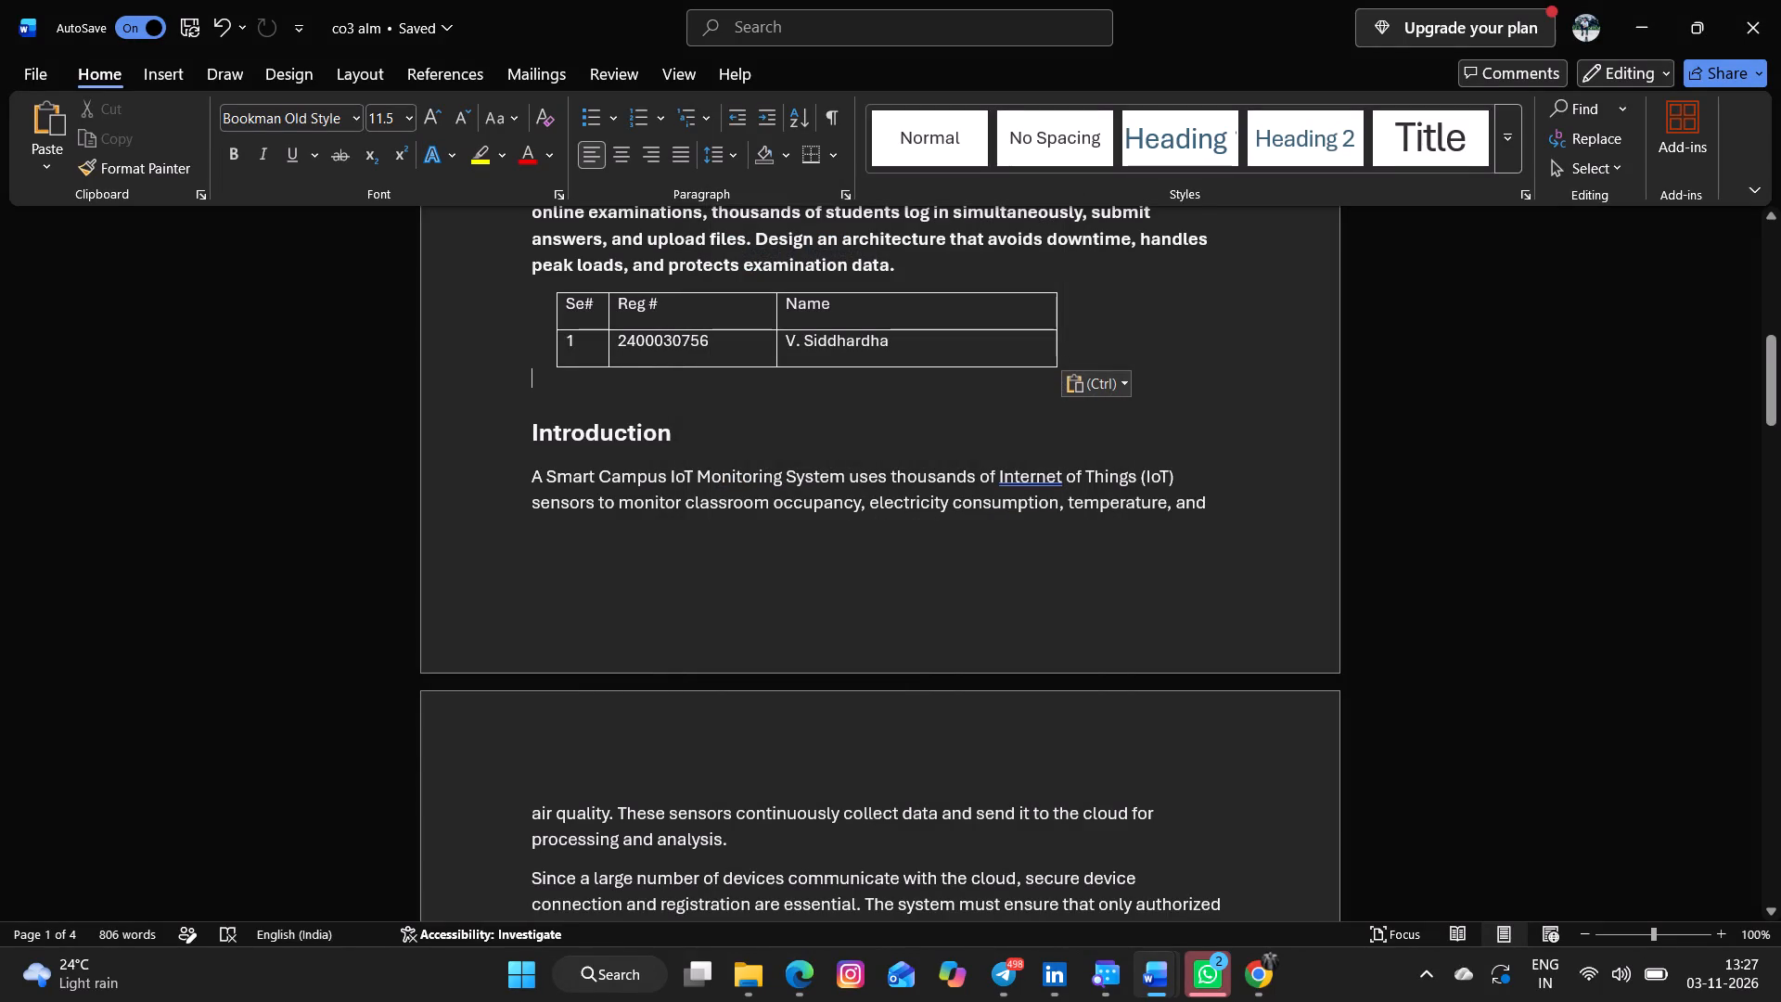
pyautogui.scroll(4, 850, 424)
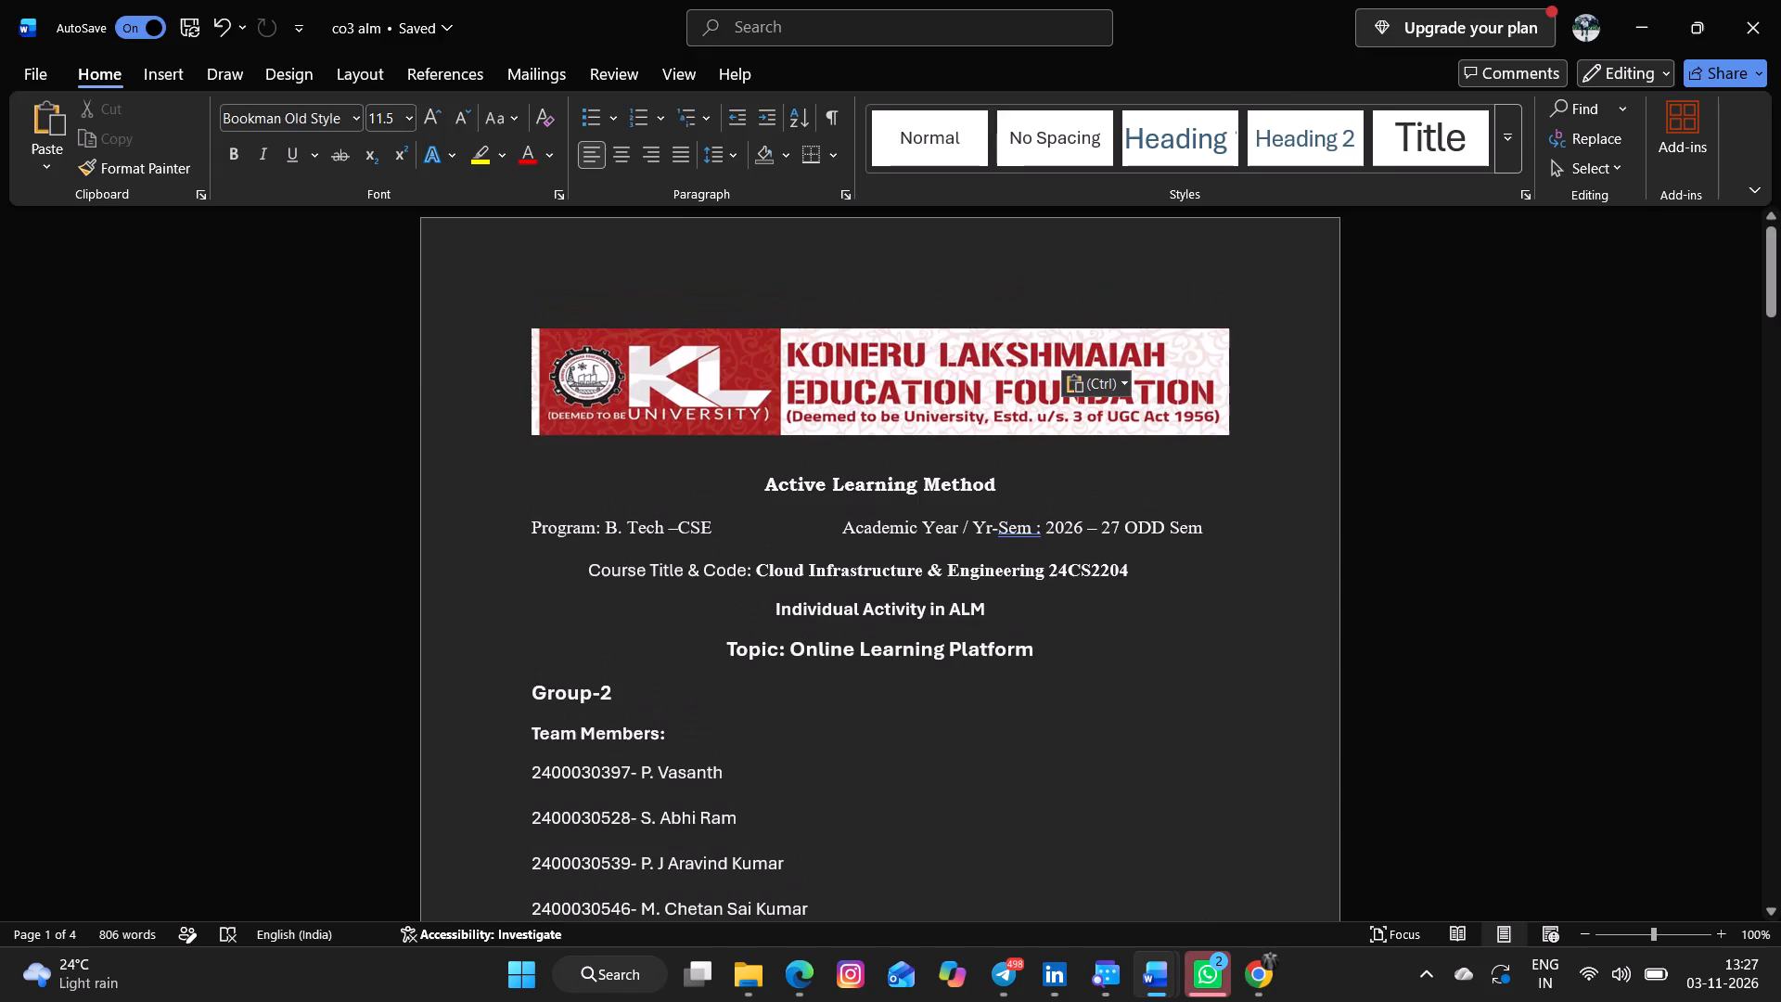
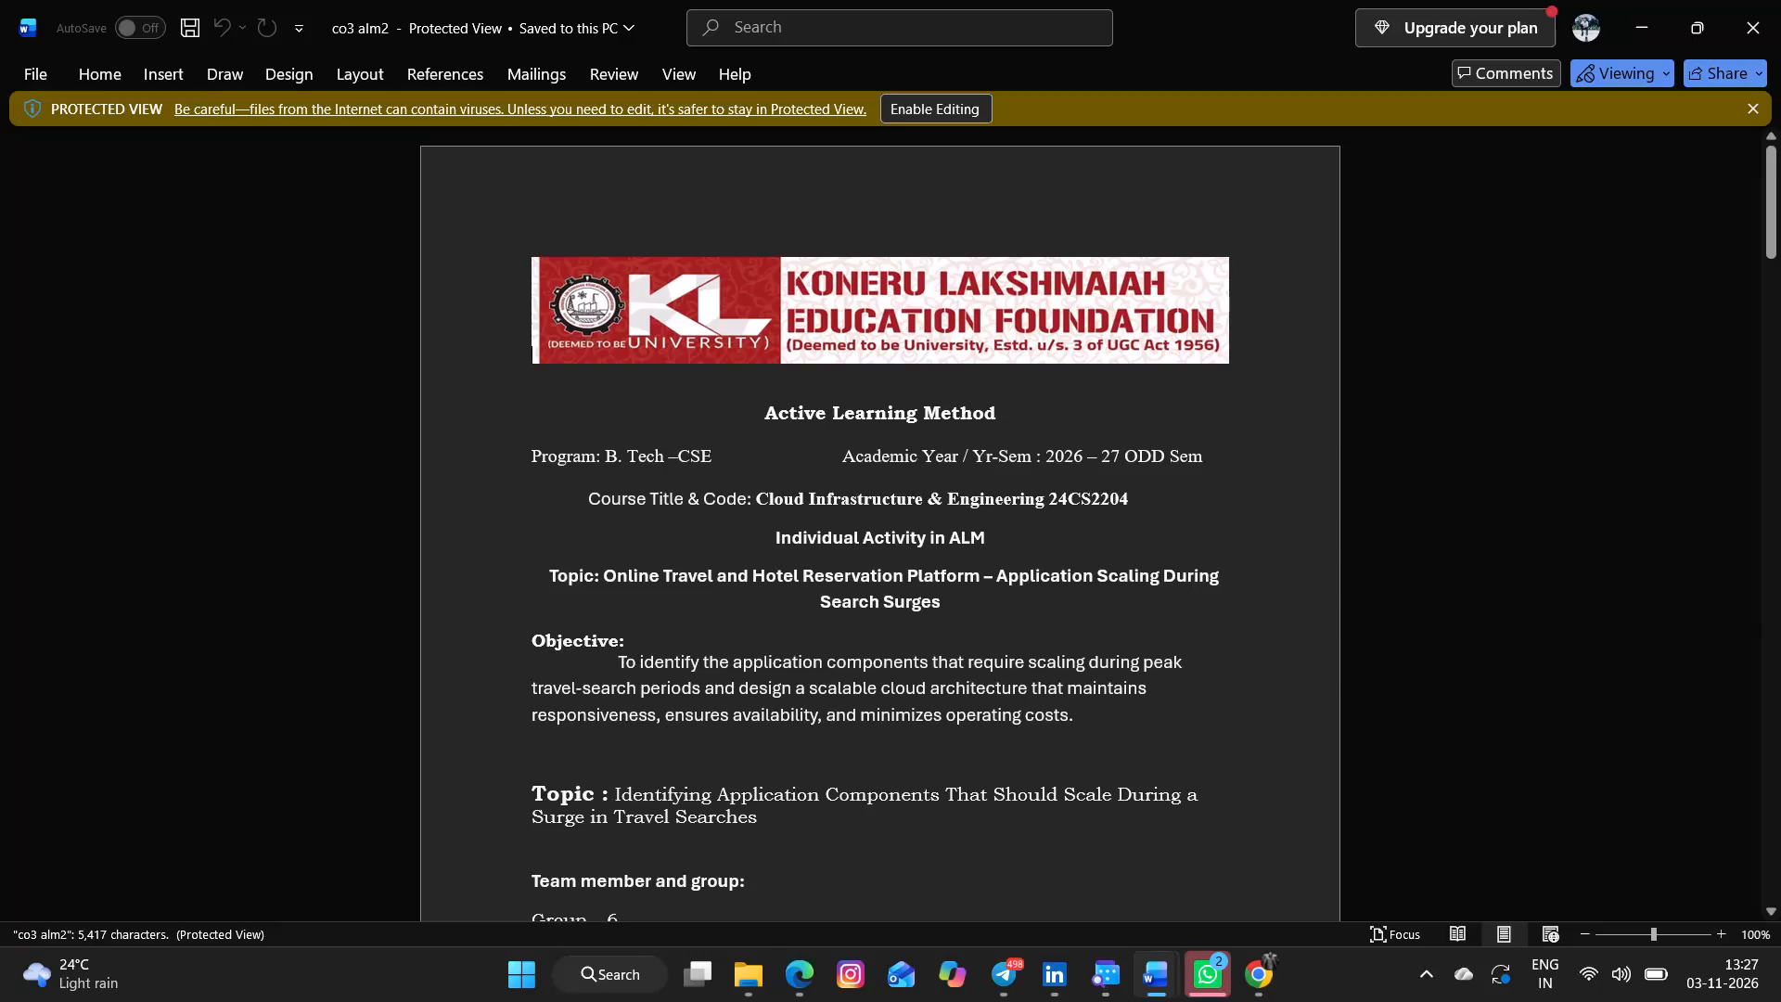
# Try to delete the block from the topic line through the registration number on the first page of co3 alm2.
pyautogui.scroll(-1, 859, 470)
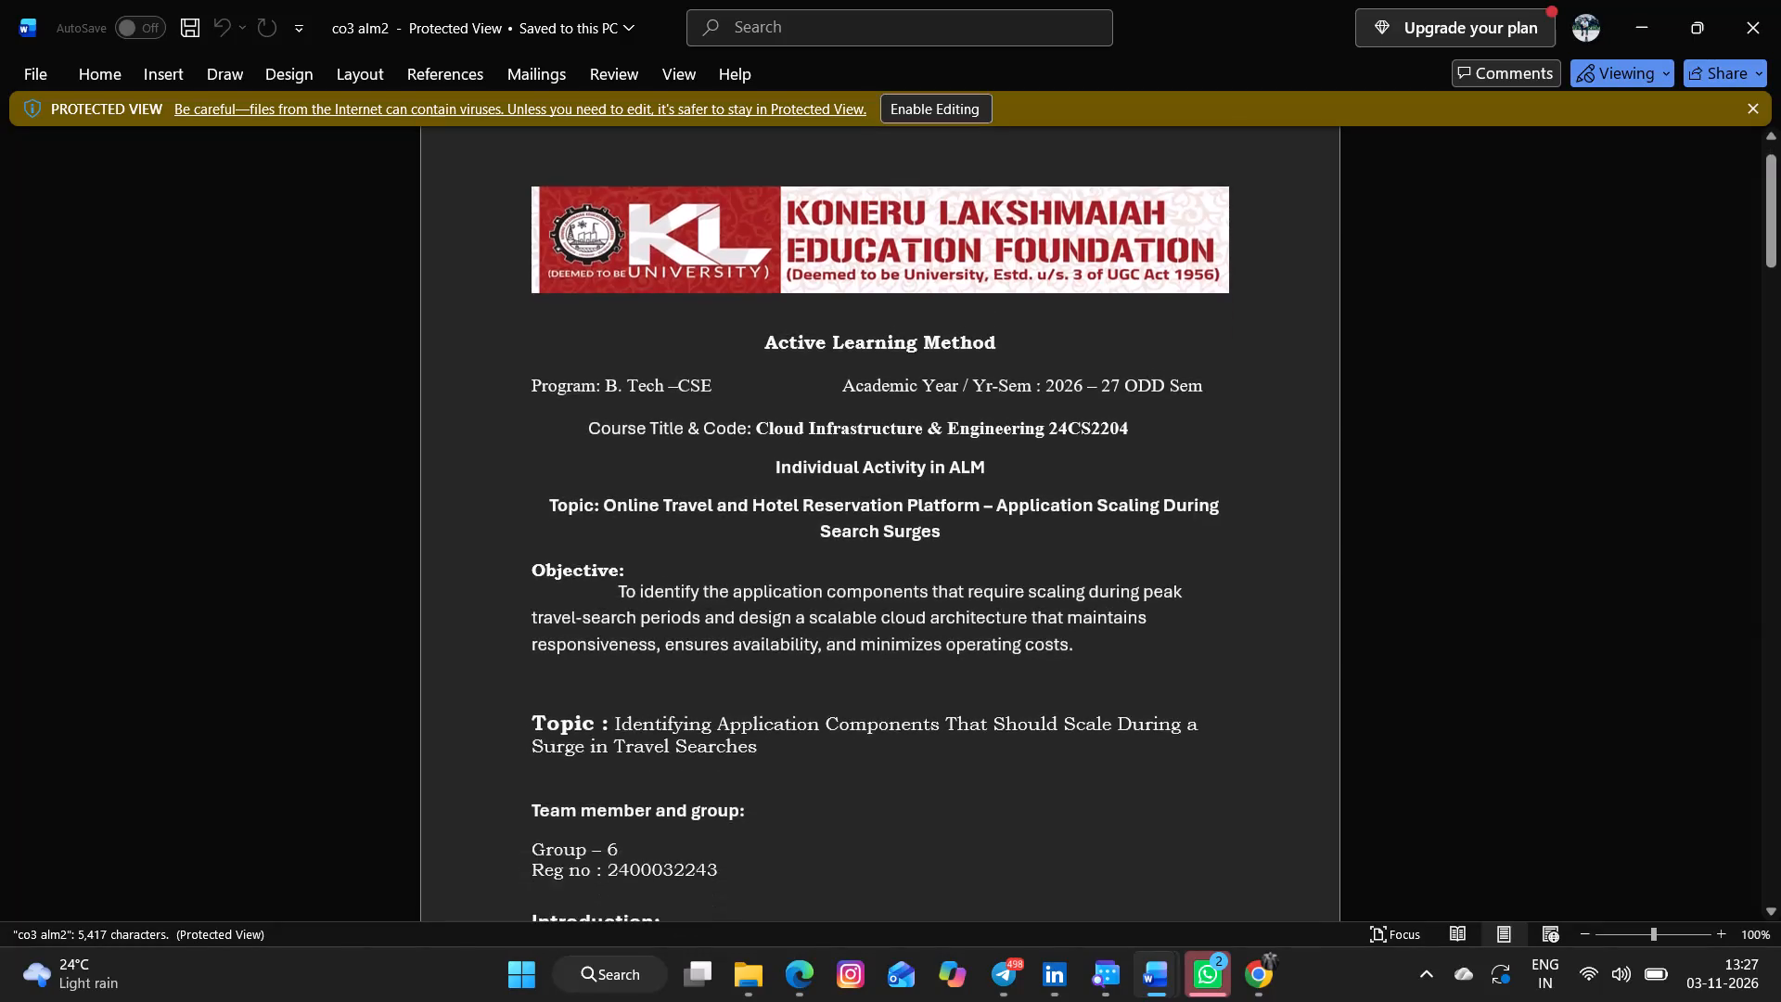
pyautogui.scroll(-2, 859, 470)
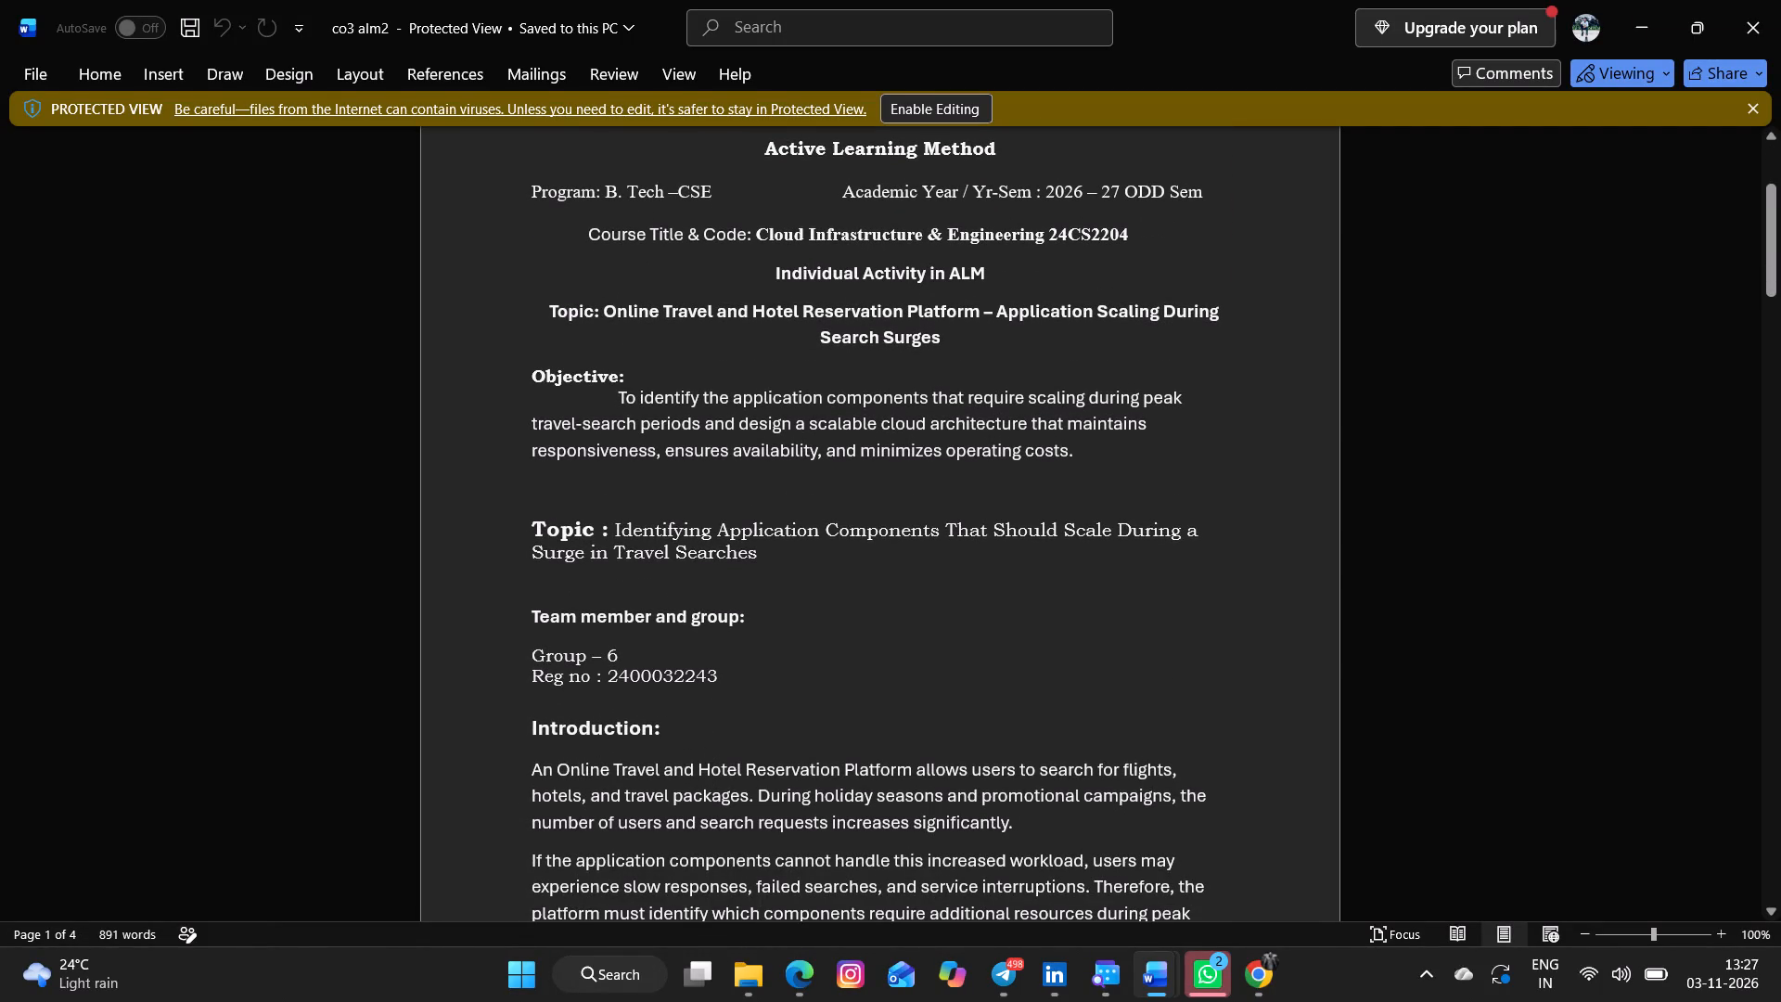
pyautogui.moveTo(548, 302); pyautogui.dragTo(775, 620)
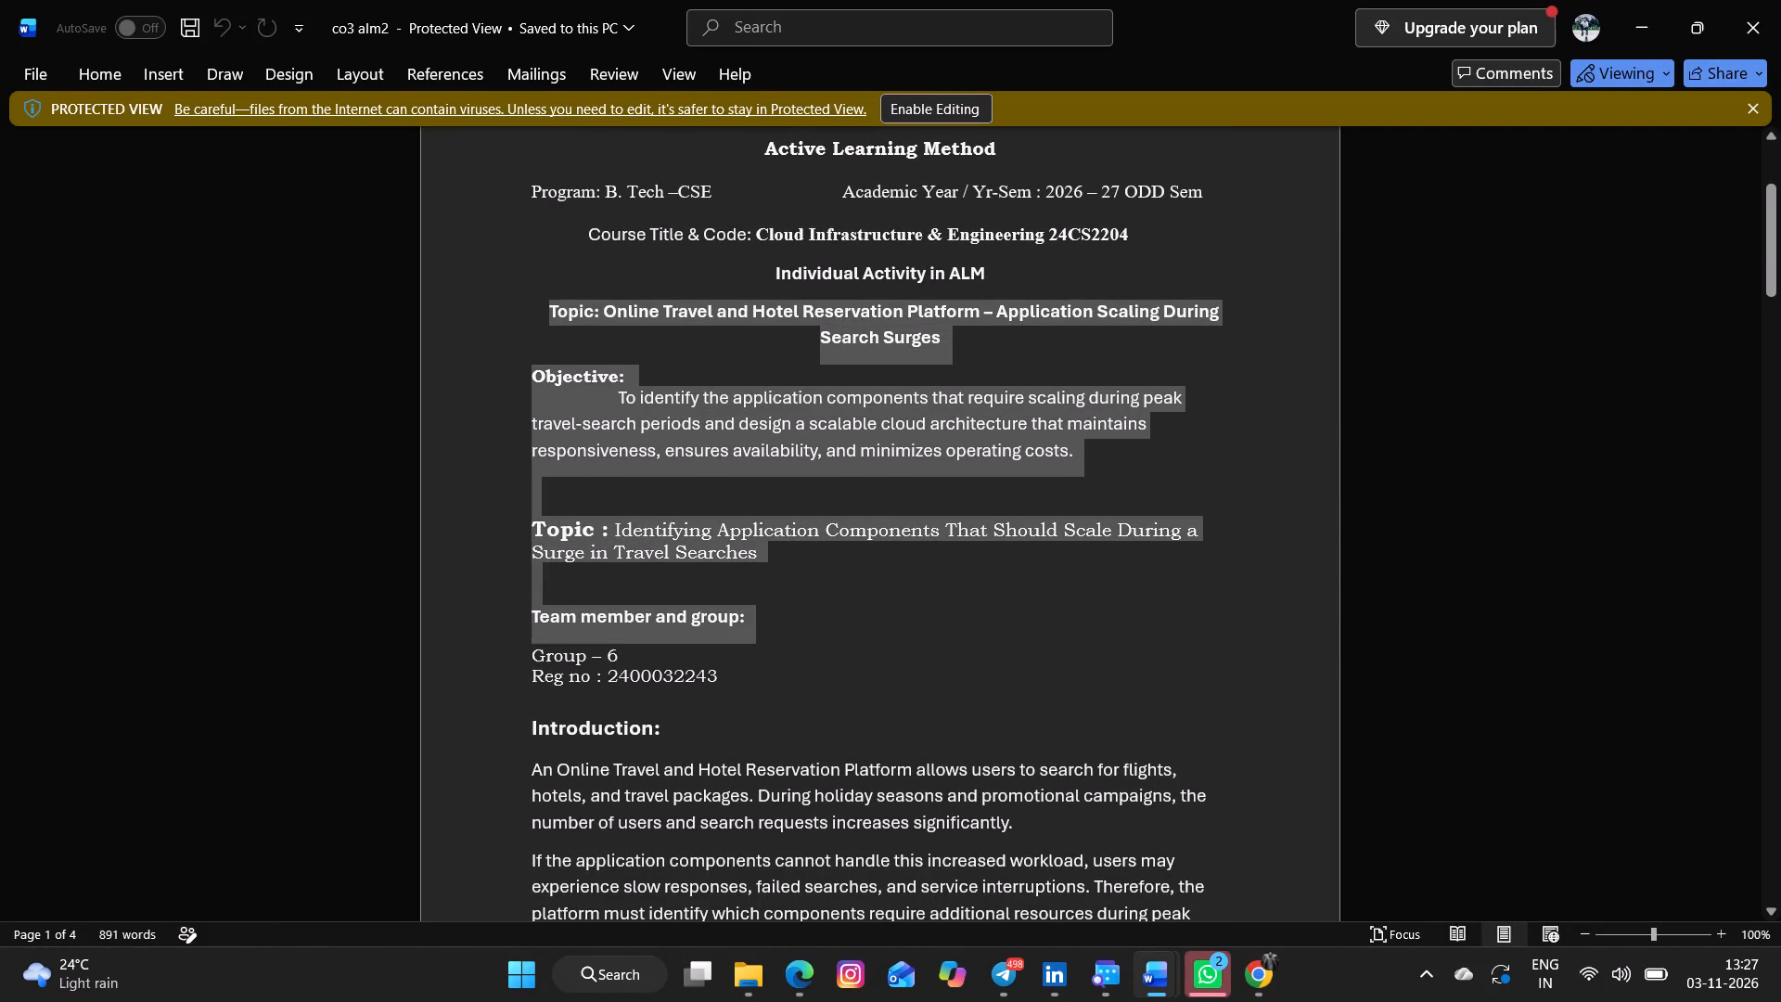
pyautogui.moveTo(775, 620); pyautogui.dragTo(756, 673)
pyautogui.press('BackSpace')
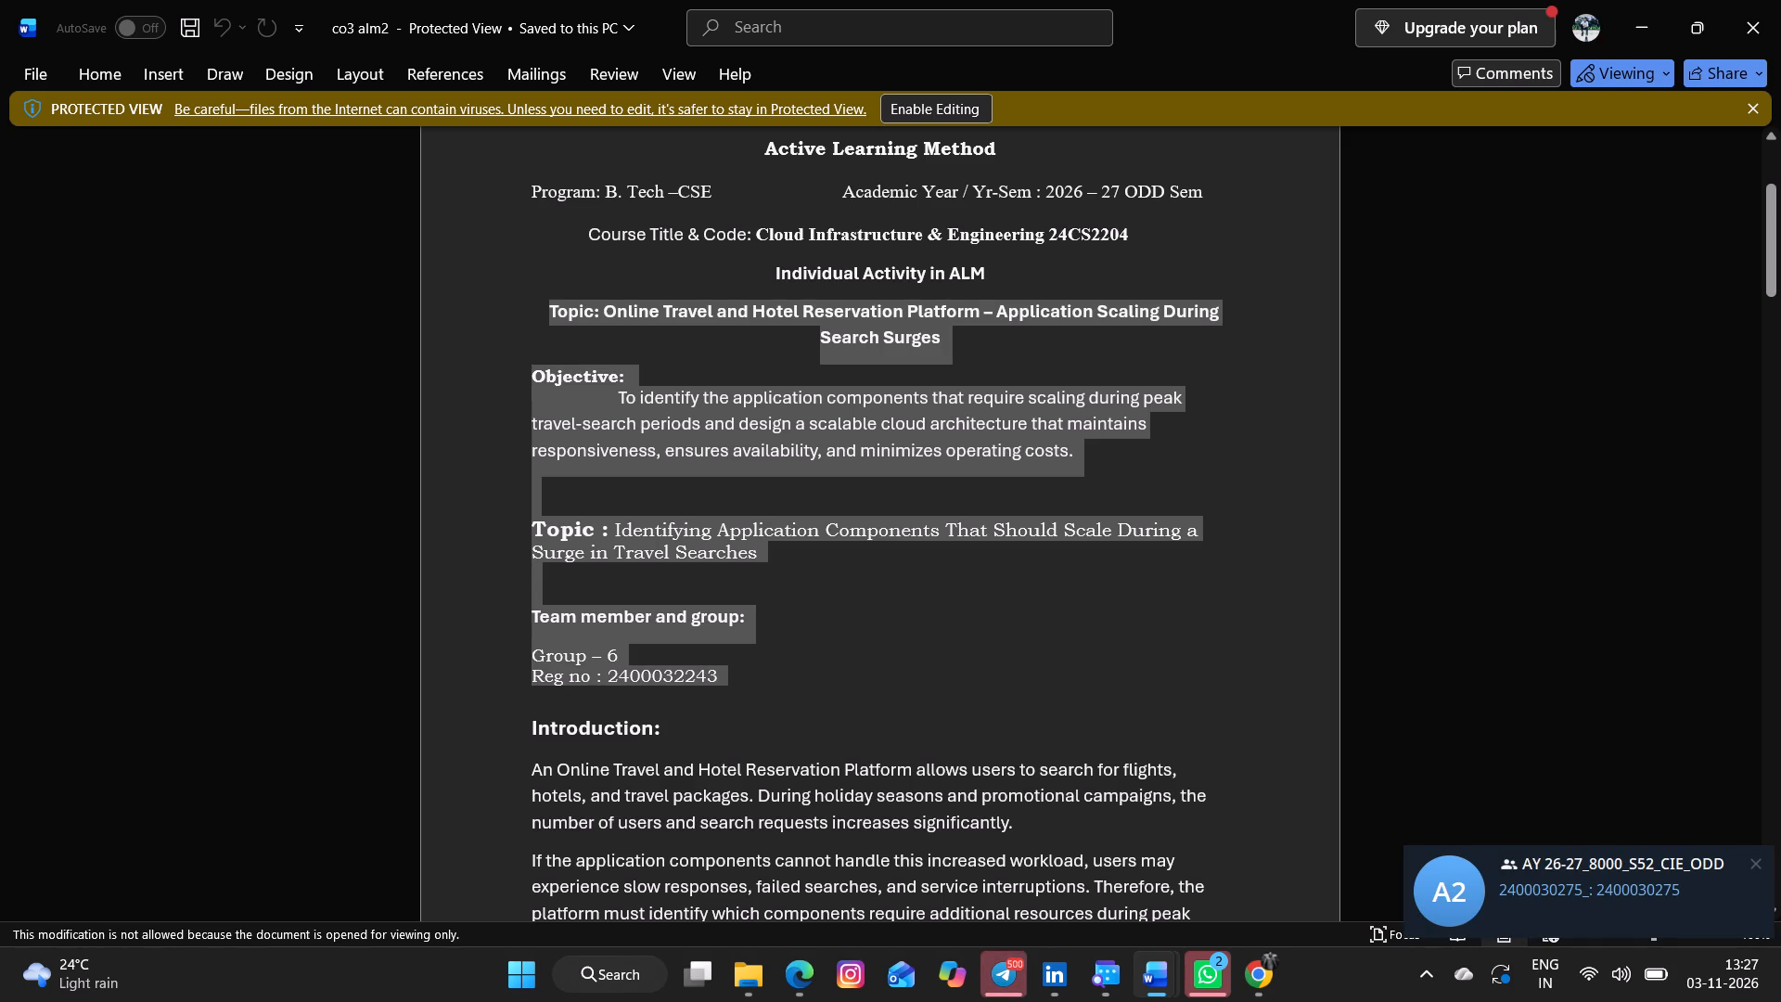
# Enable editing in co3 alm2 and replace the block from "Individual Activity in ALM" through the registration number with the copied Online Learning Platform Group-2 details.
pyautogui.click(935, 108)
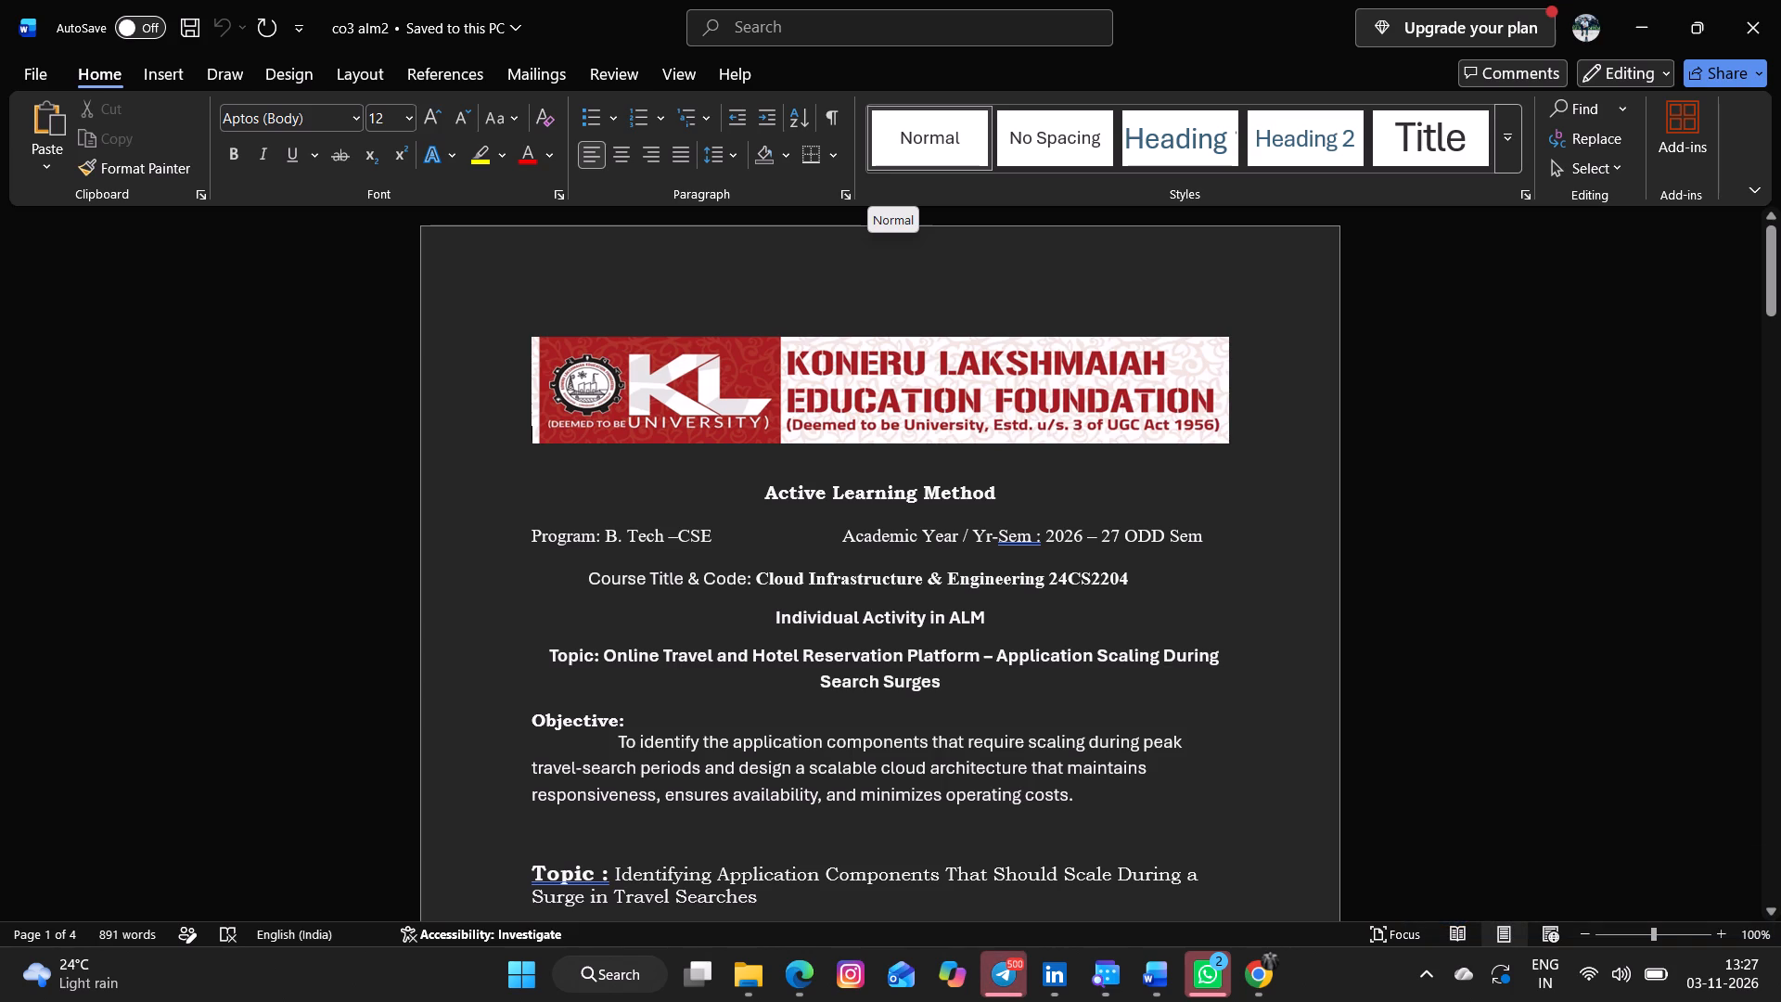
pyautogui.scroll(-1, 935, 108)
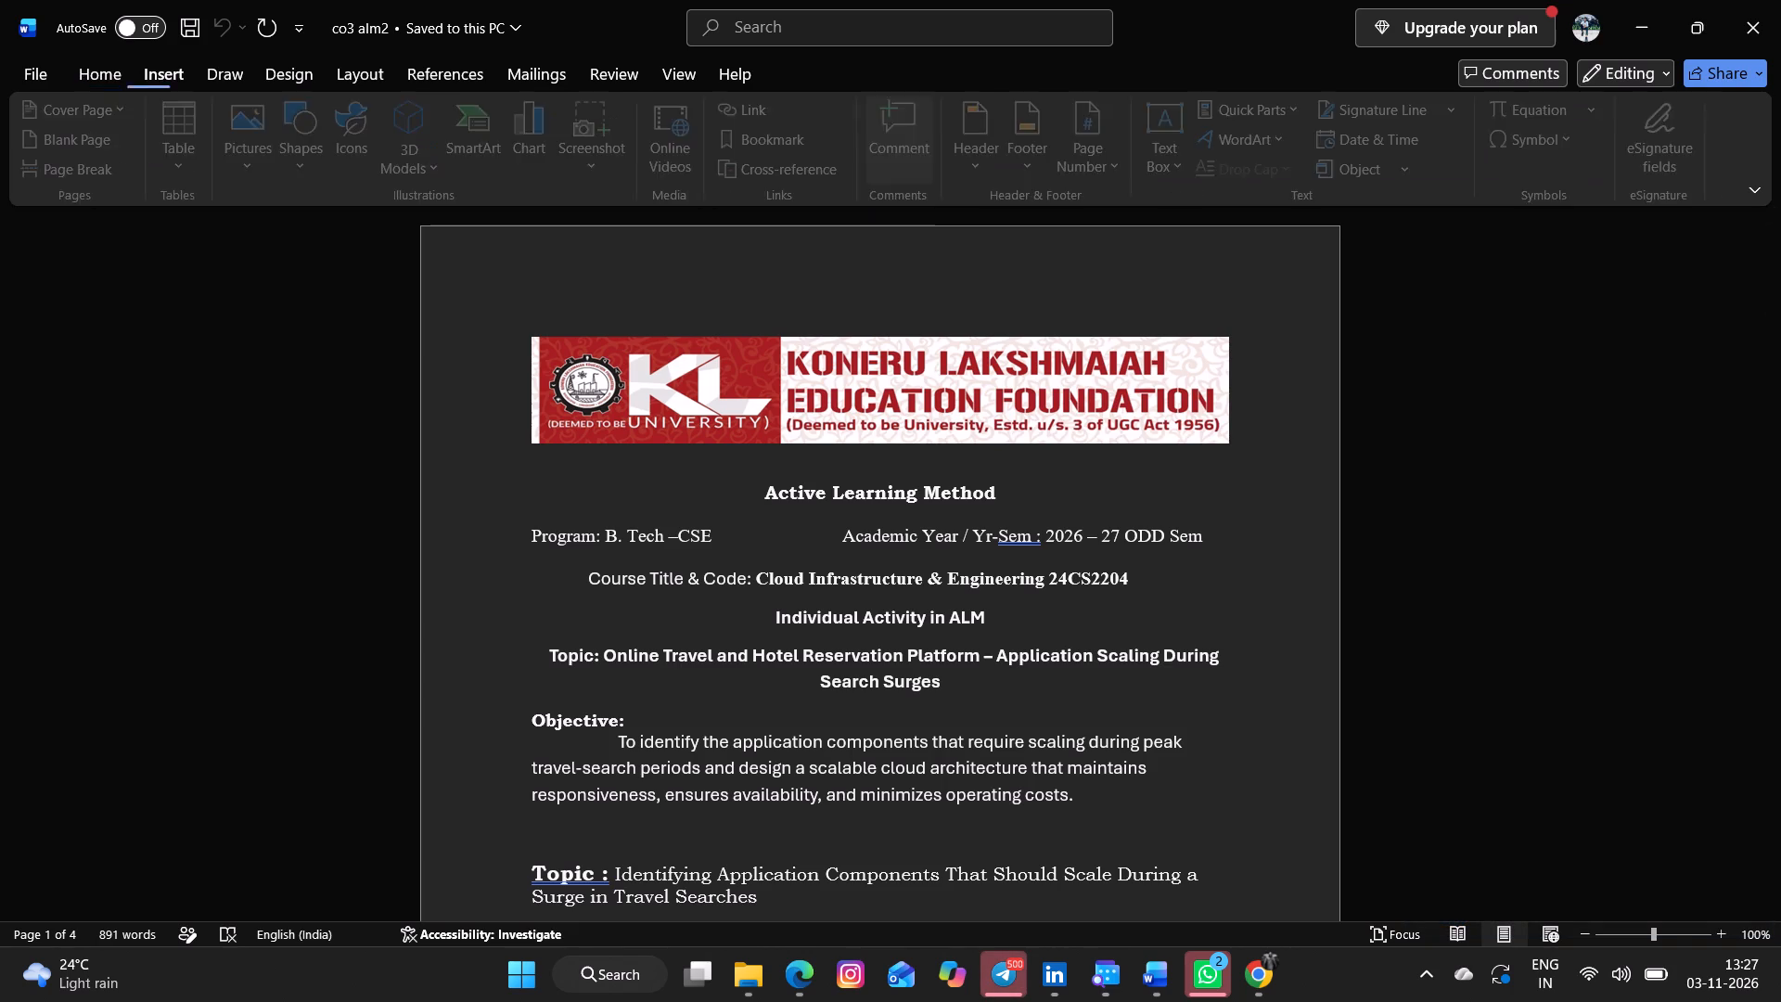
pyautogui.scroll(-2, 935, 108)
pyautogui.scroll(-3, 922, 321)
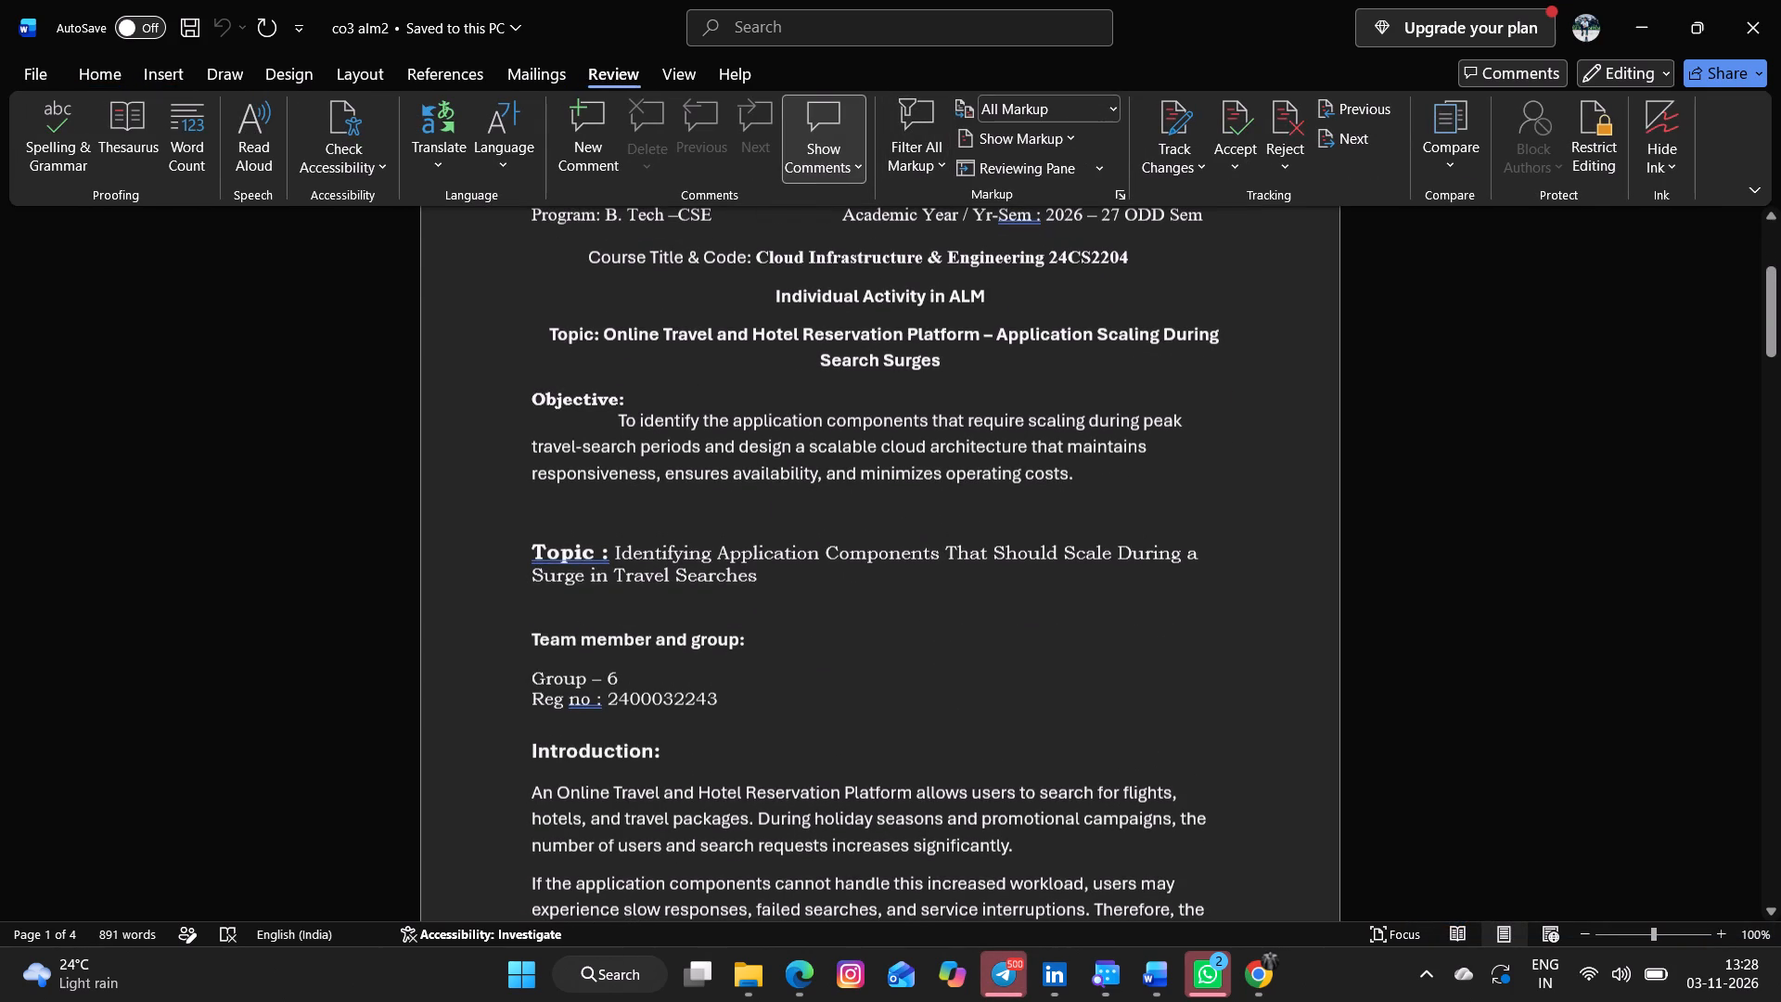
pyautogui.moveTo(772, 296); pyautogui.dragTo(831, 358)
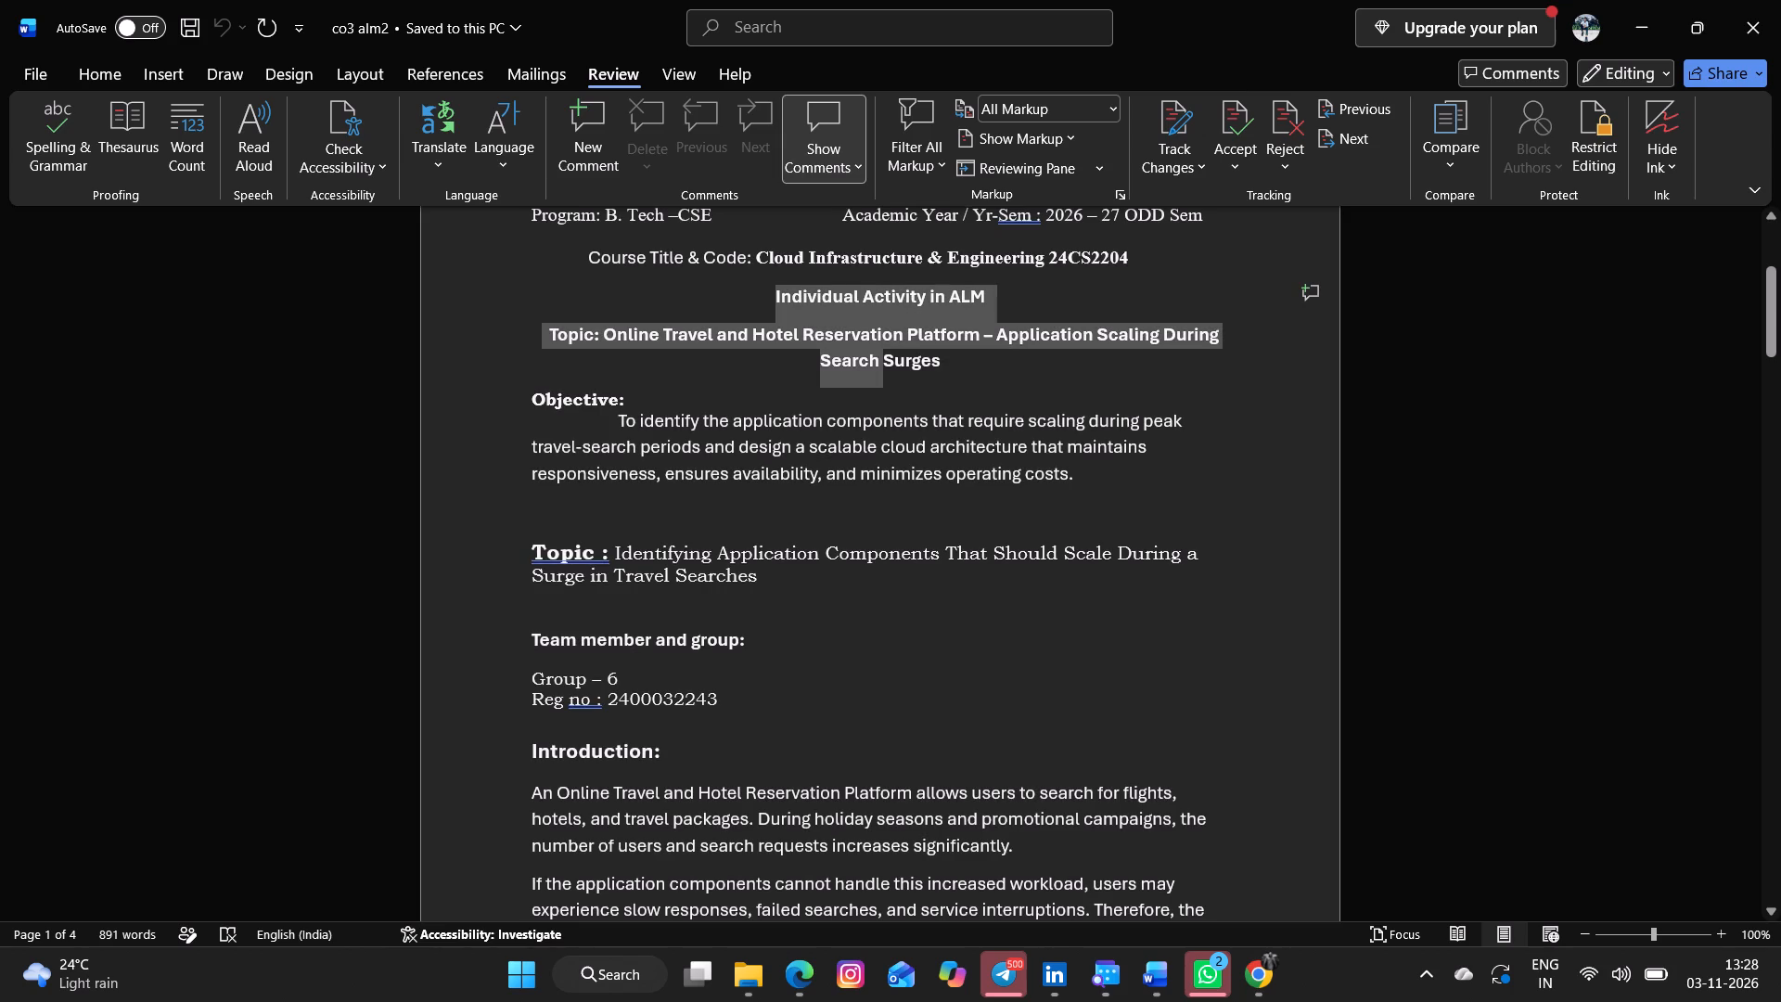
pyautogui.moveTo(831, 358); pyautogui.dragTo(734, 713)
pyautogui.press('BackSpace')
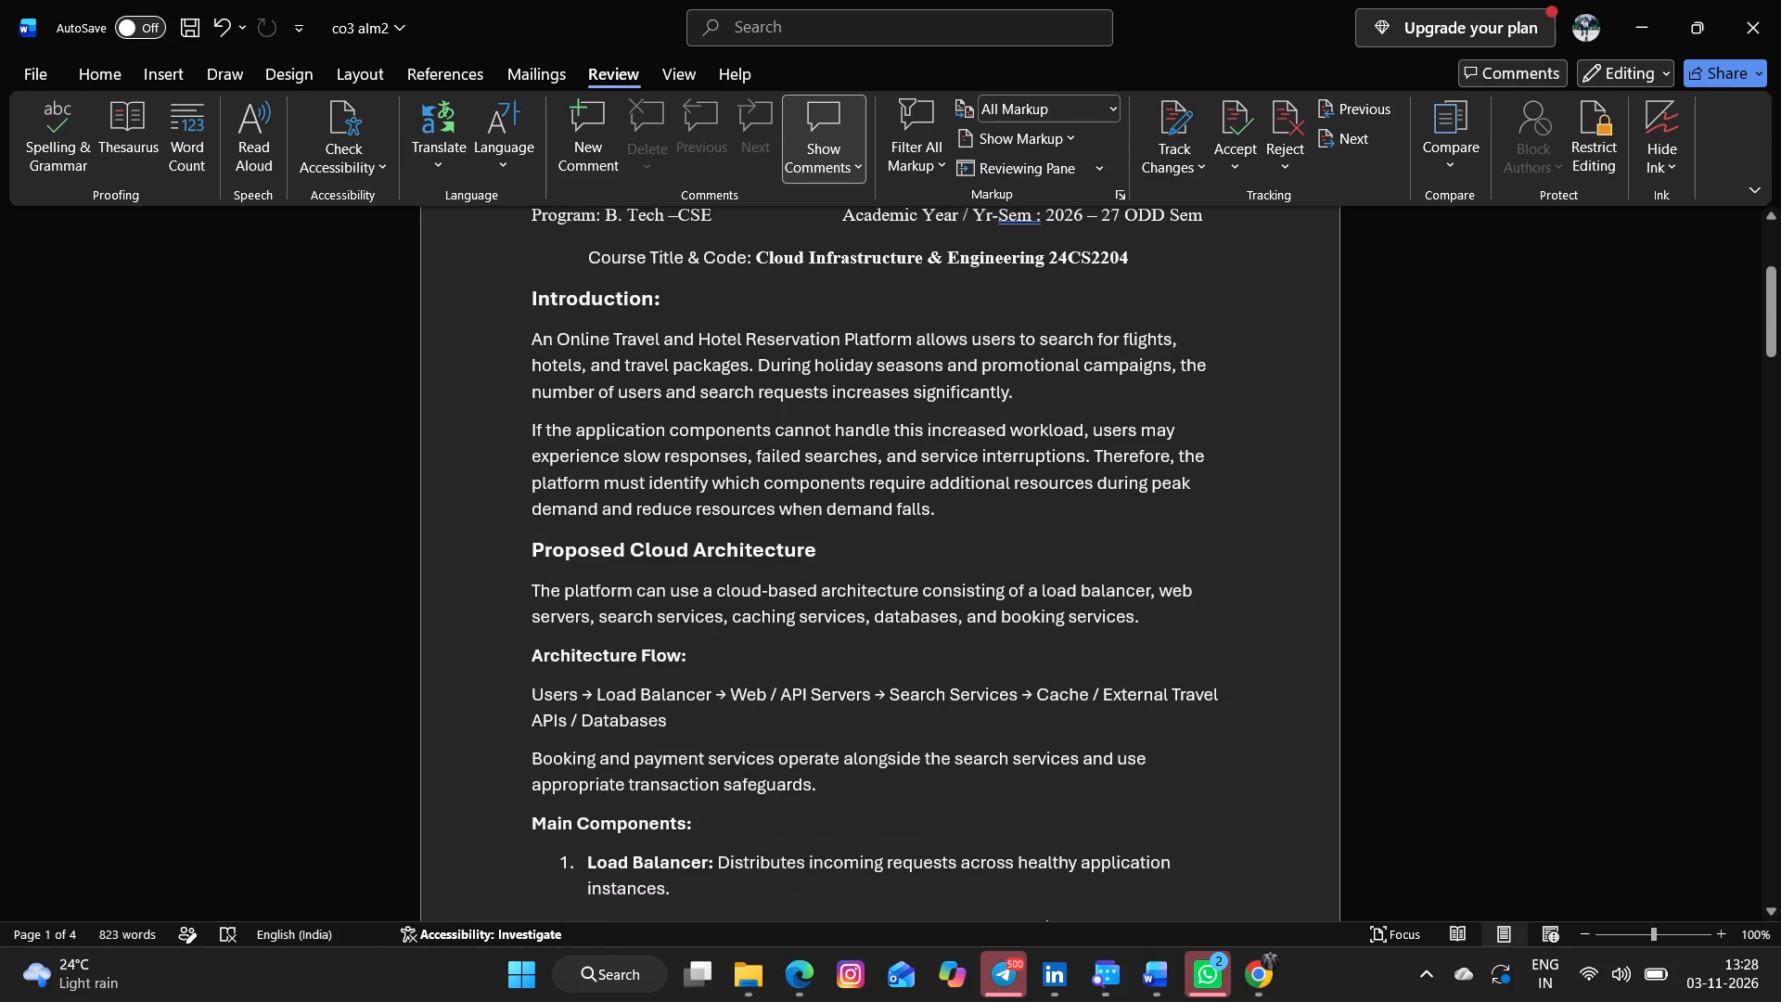
pyautogui.hotkey('ctrl', 'v')
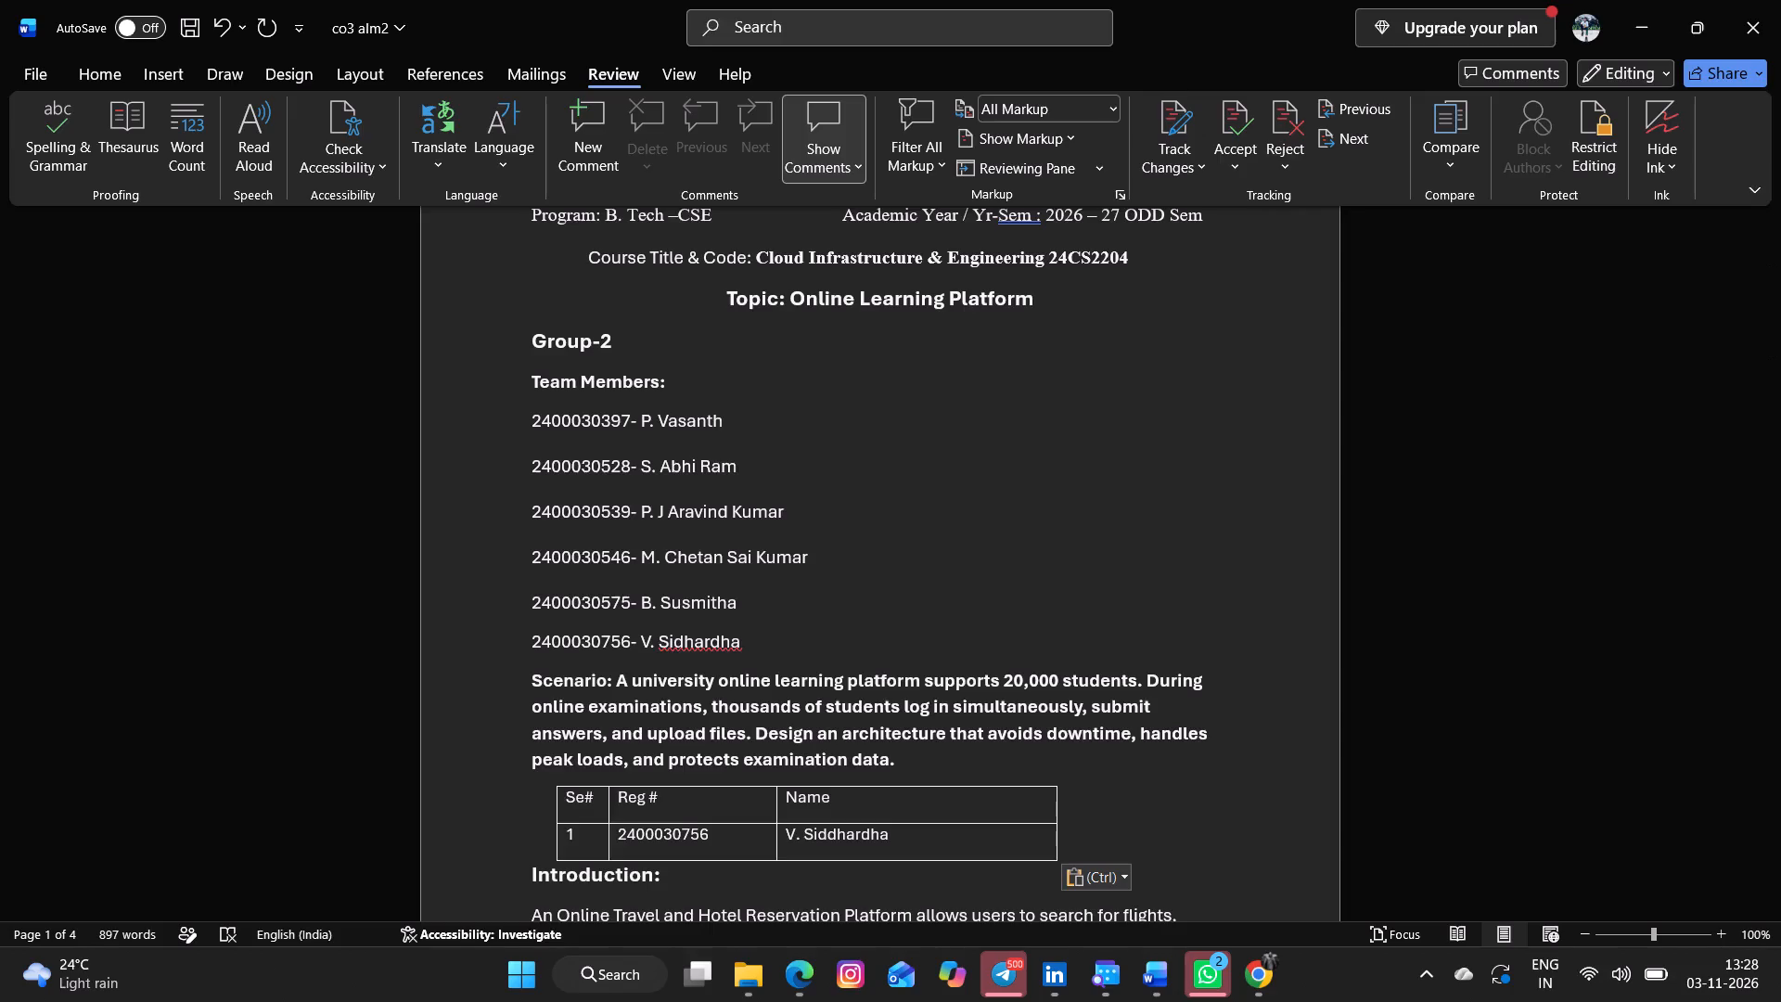
# Upload a copy of co3 alm2 to the personal OneDrive.
pyautogui.click(381, 31)
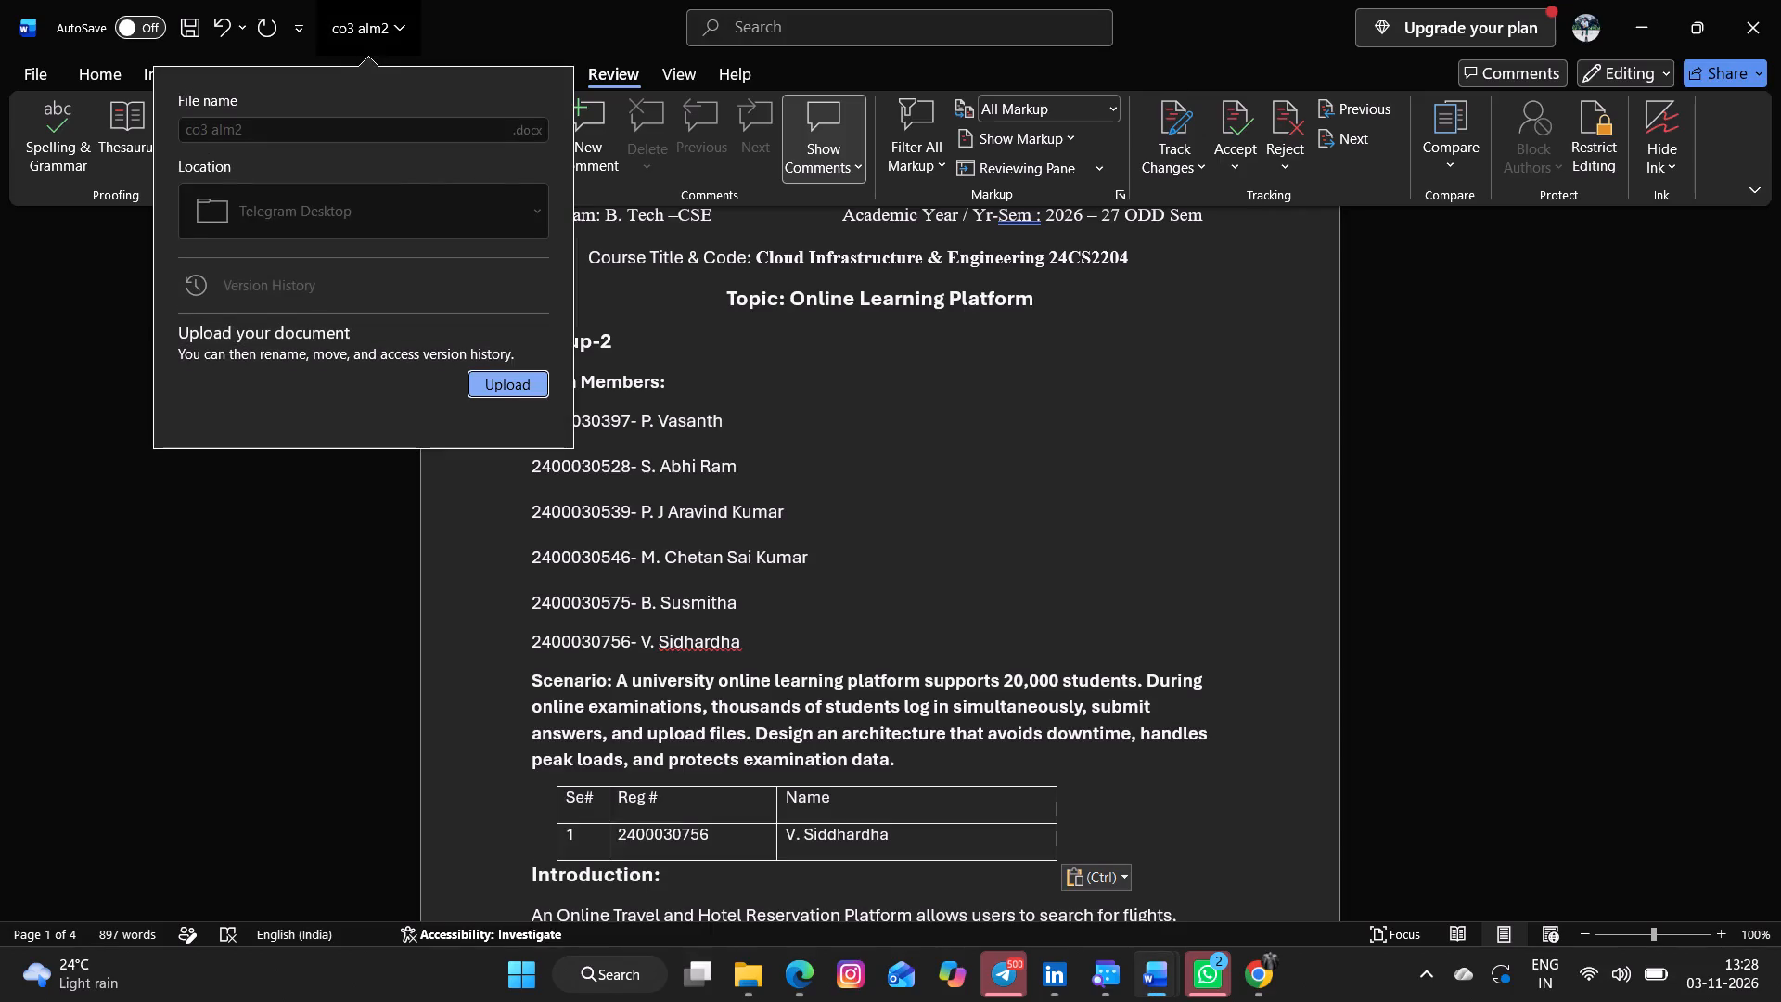
pyautogui.click(518, 381)
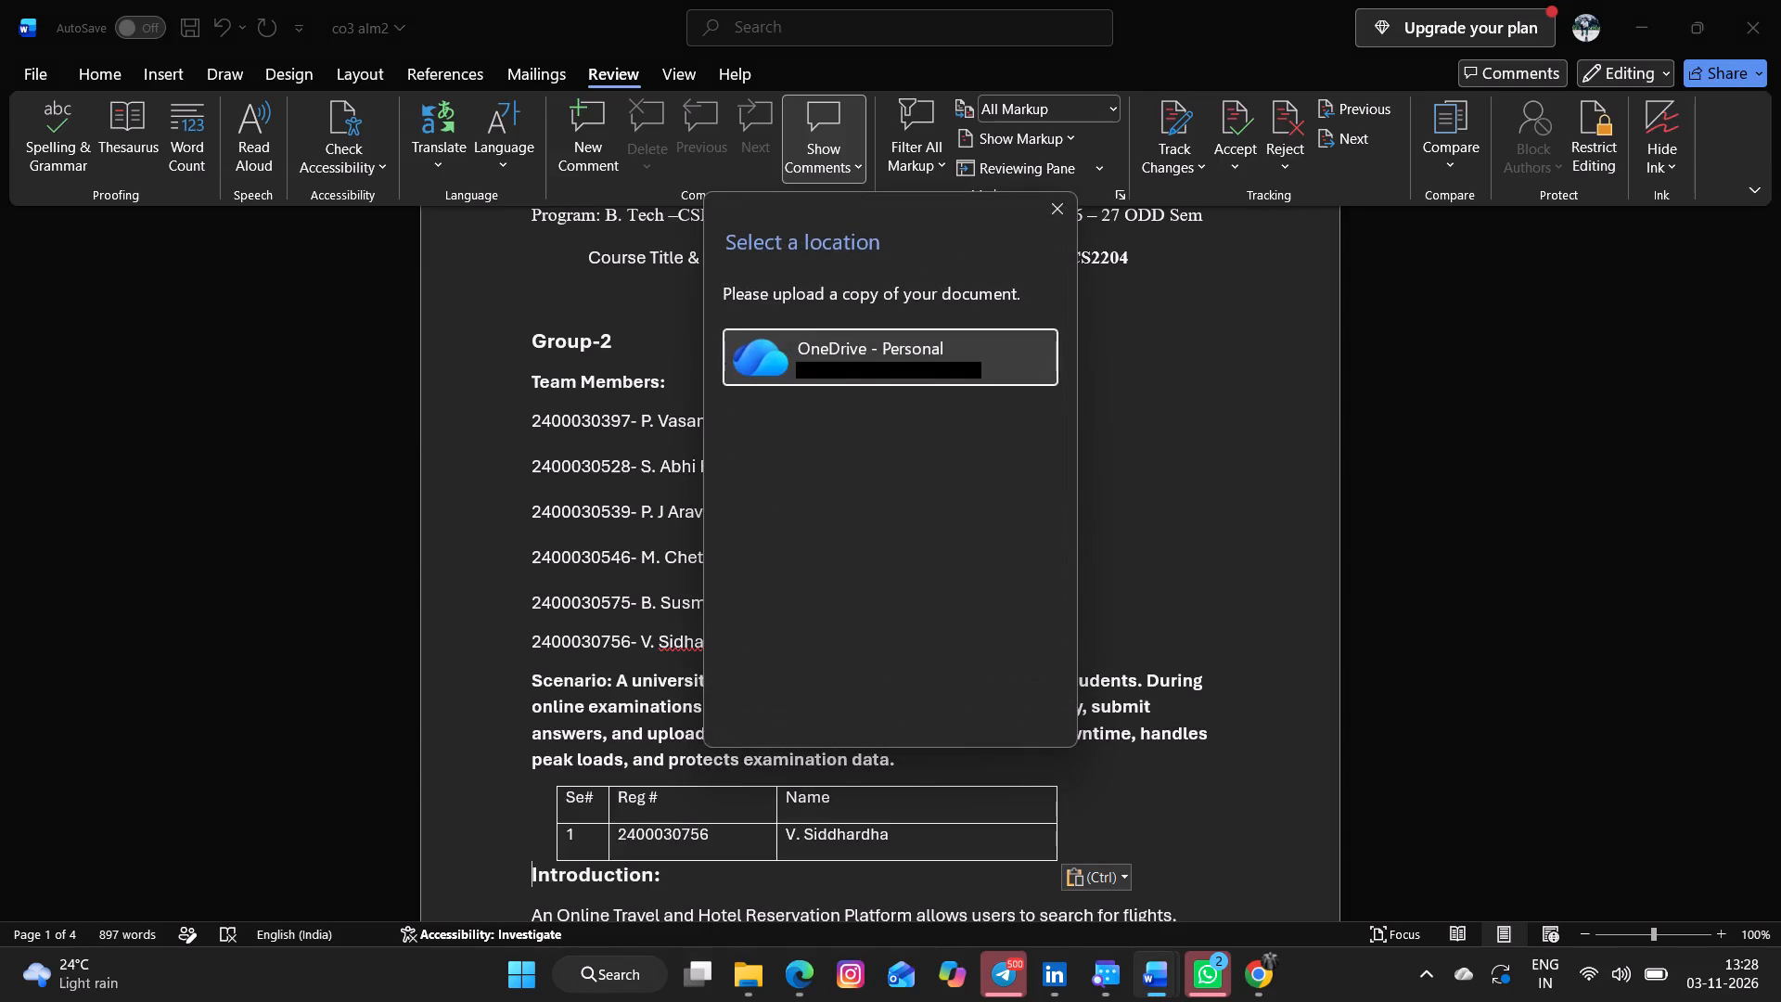
pyautogui.click(911, 360)
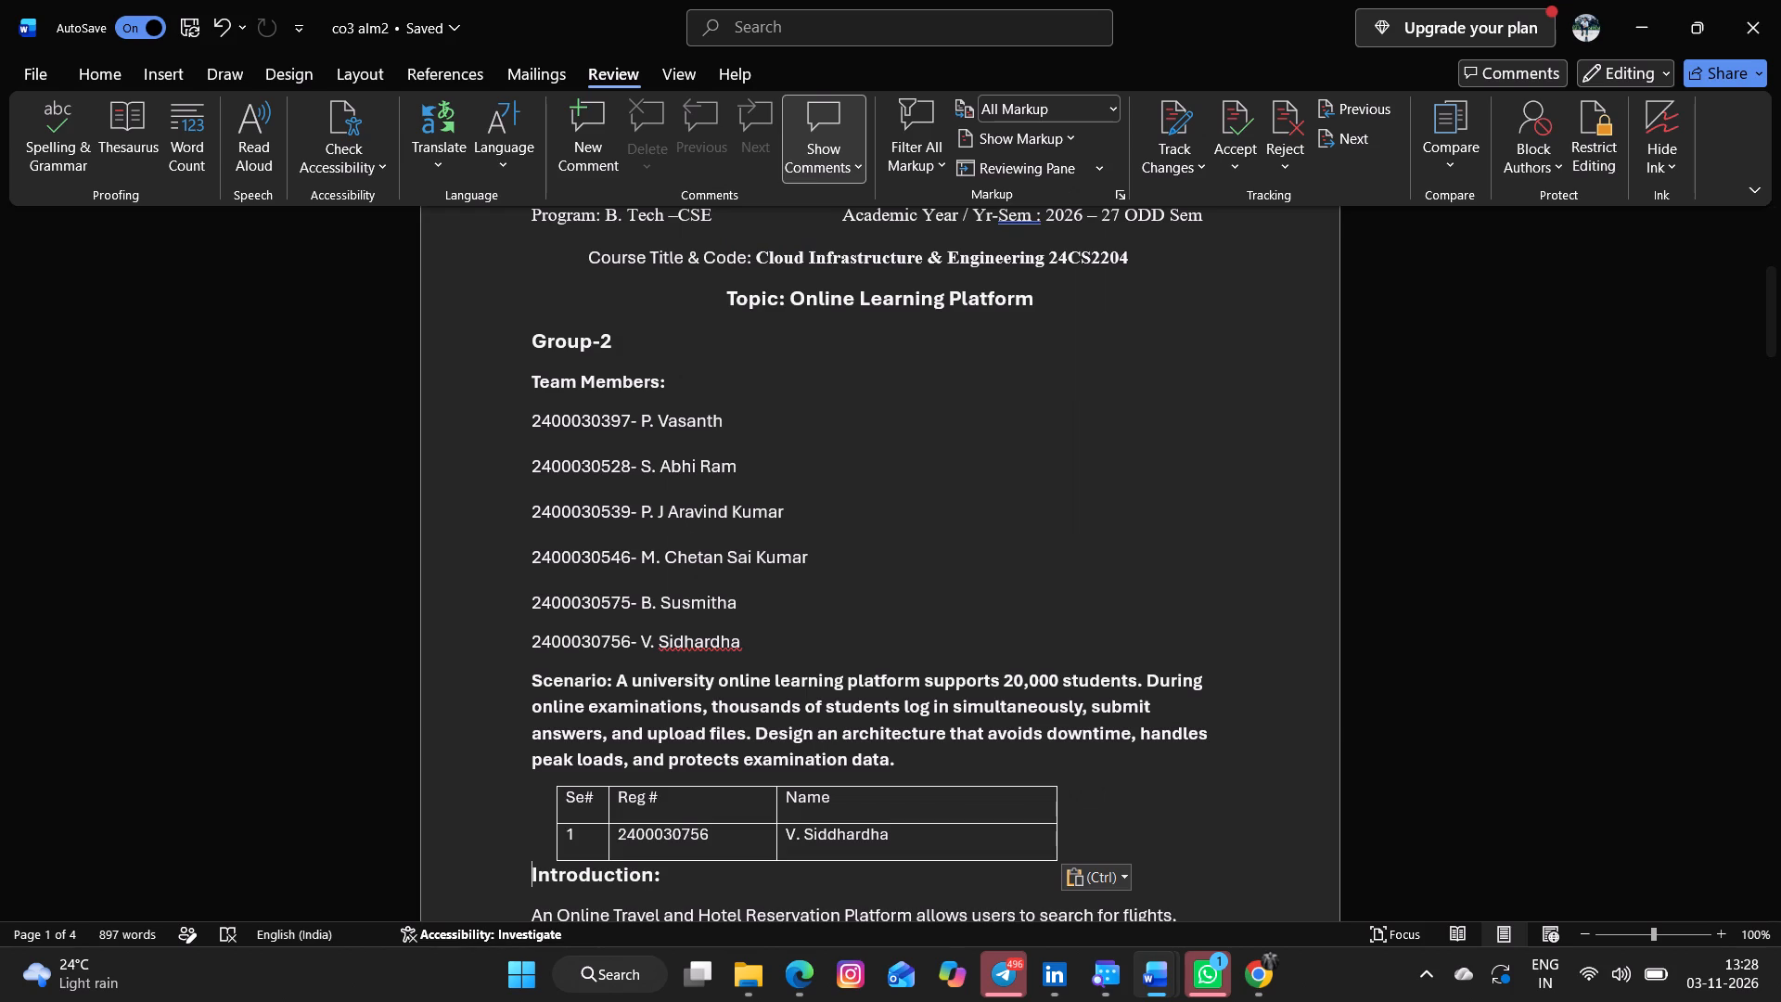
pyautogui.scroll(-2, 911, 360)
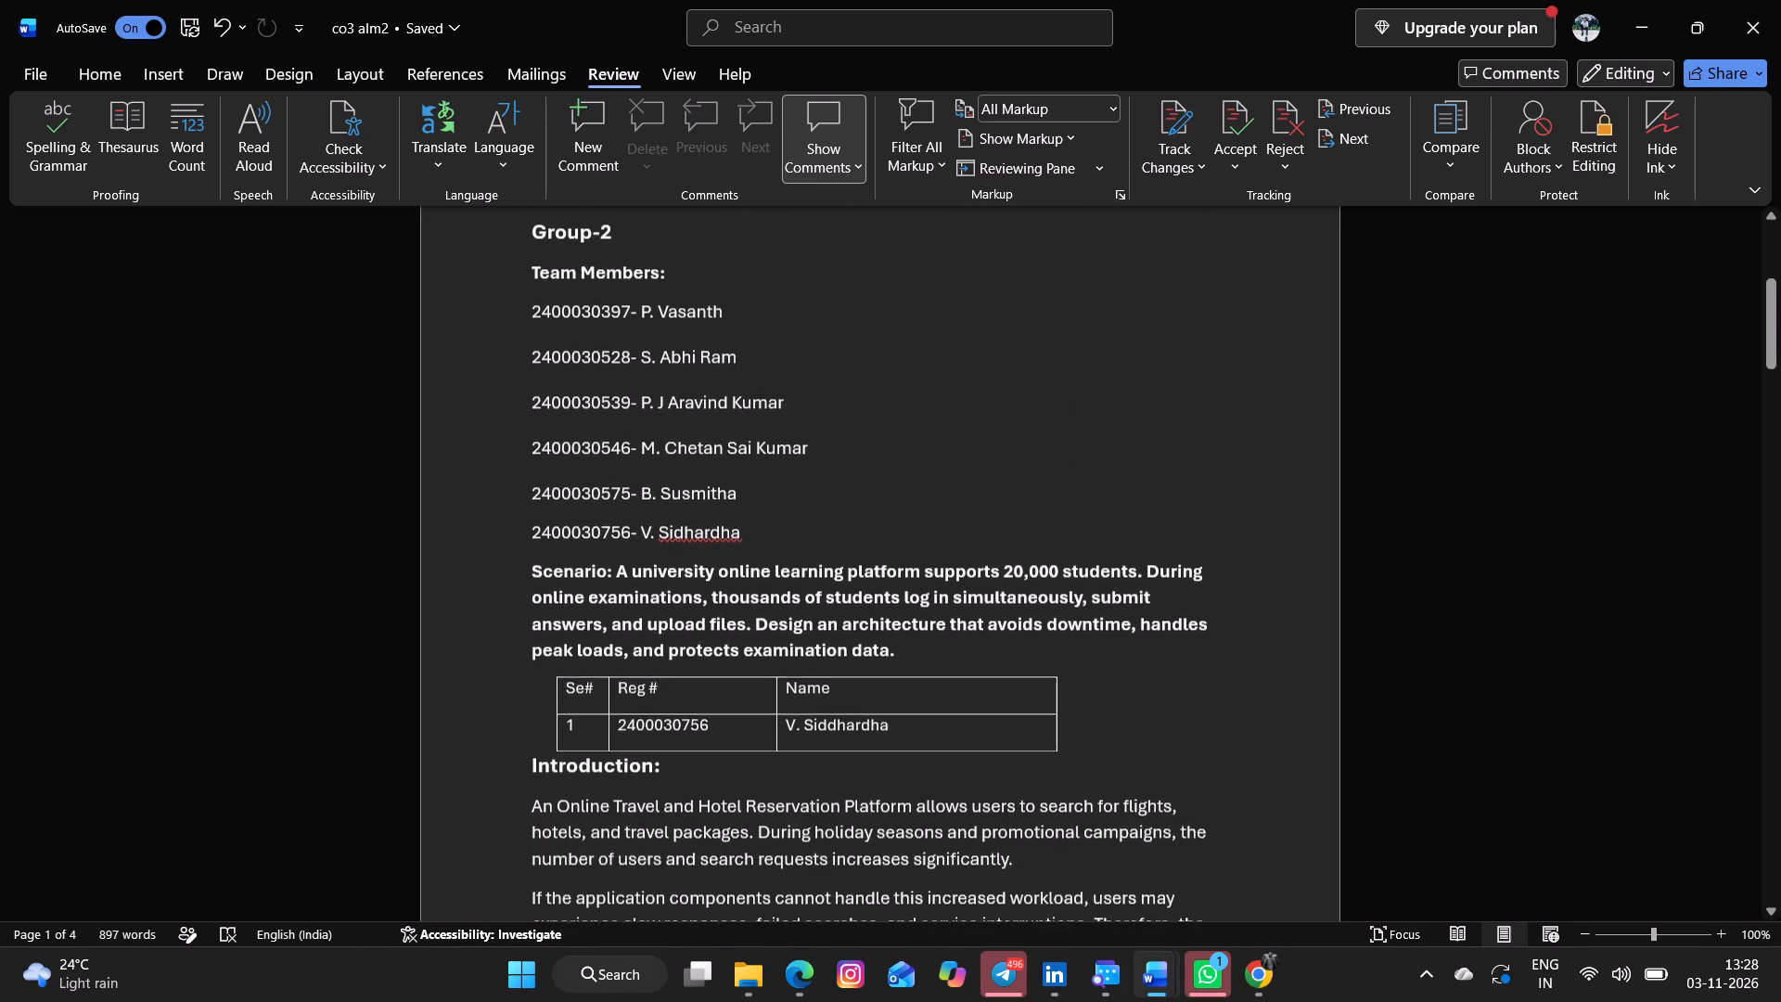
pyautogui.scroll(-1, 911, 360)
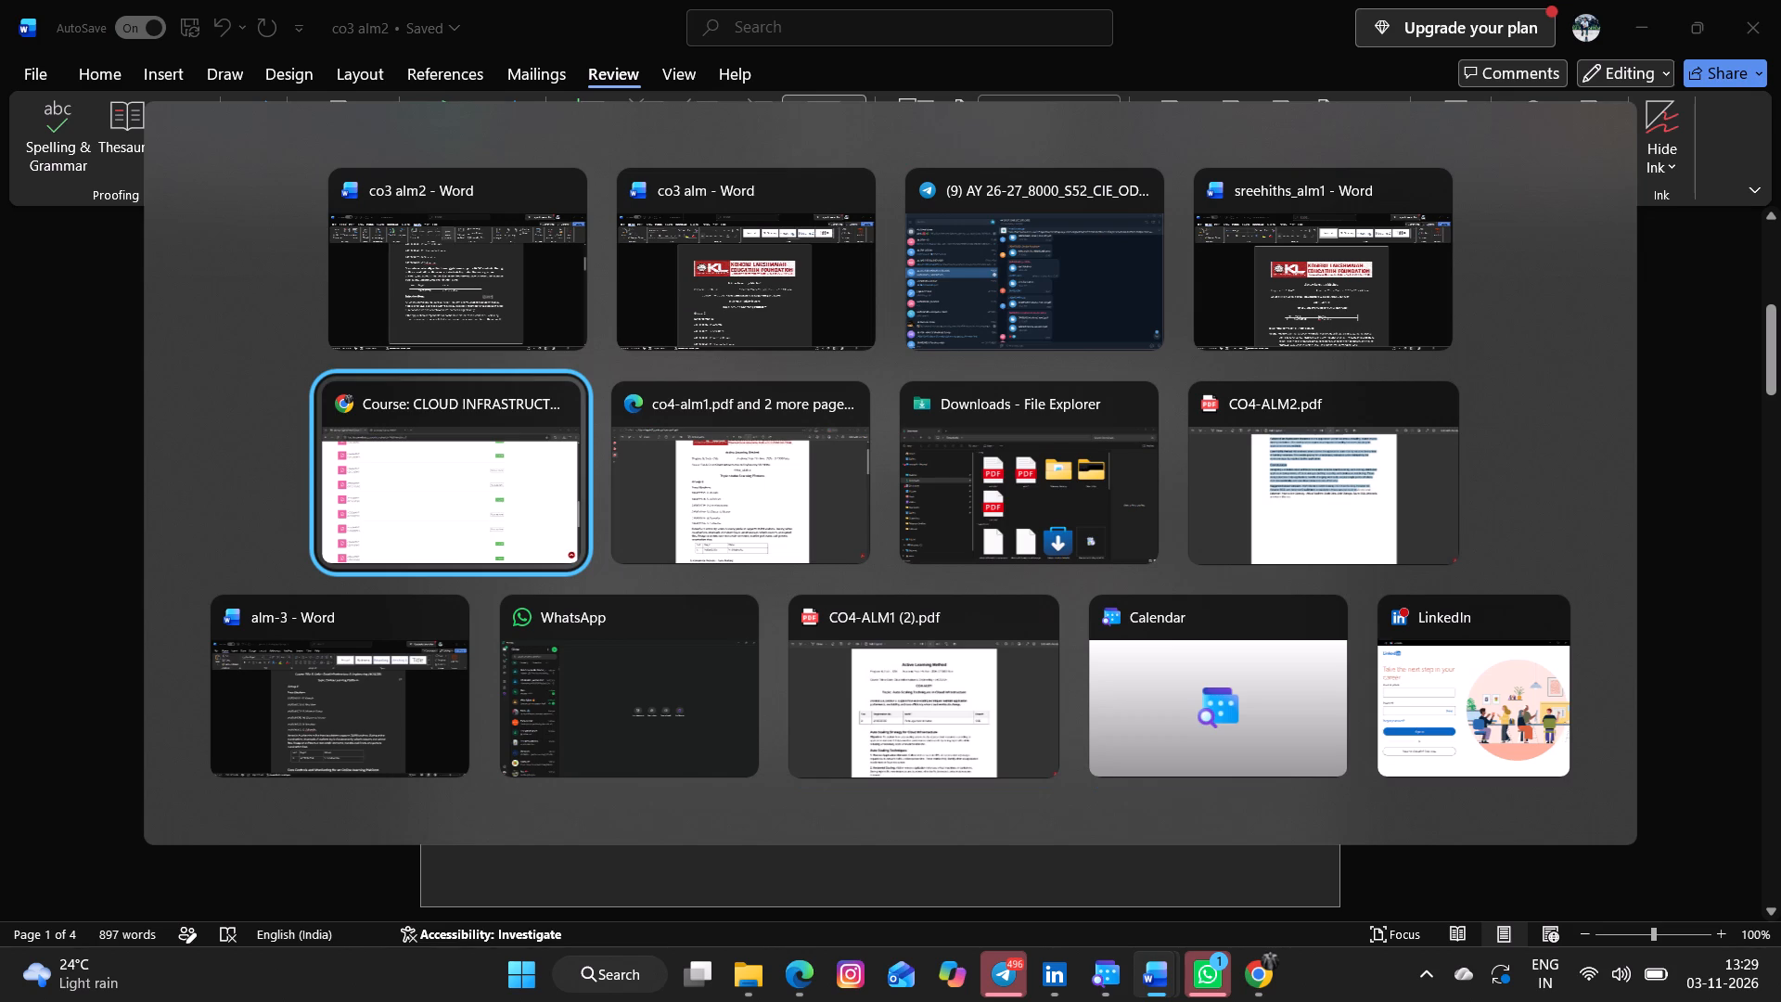
# Switch to the iLovePDF page in Chrome and open the Word to PDF converter.
pyautogui.click(441, 31)
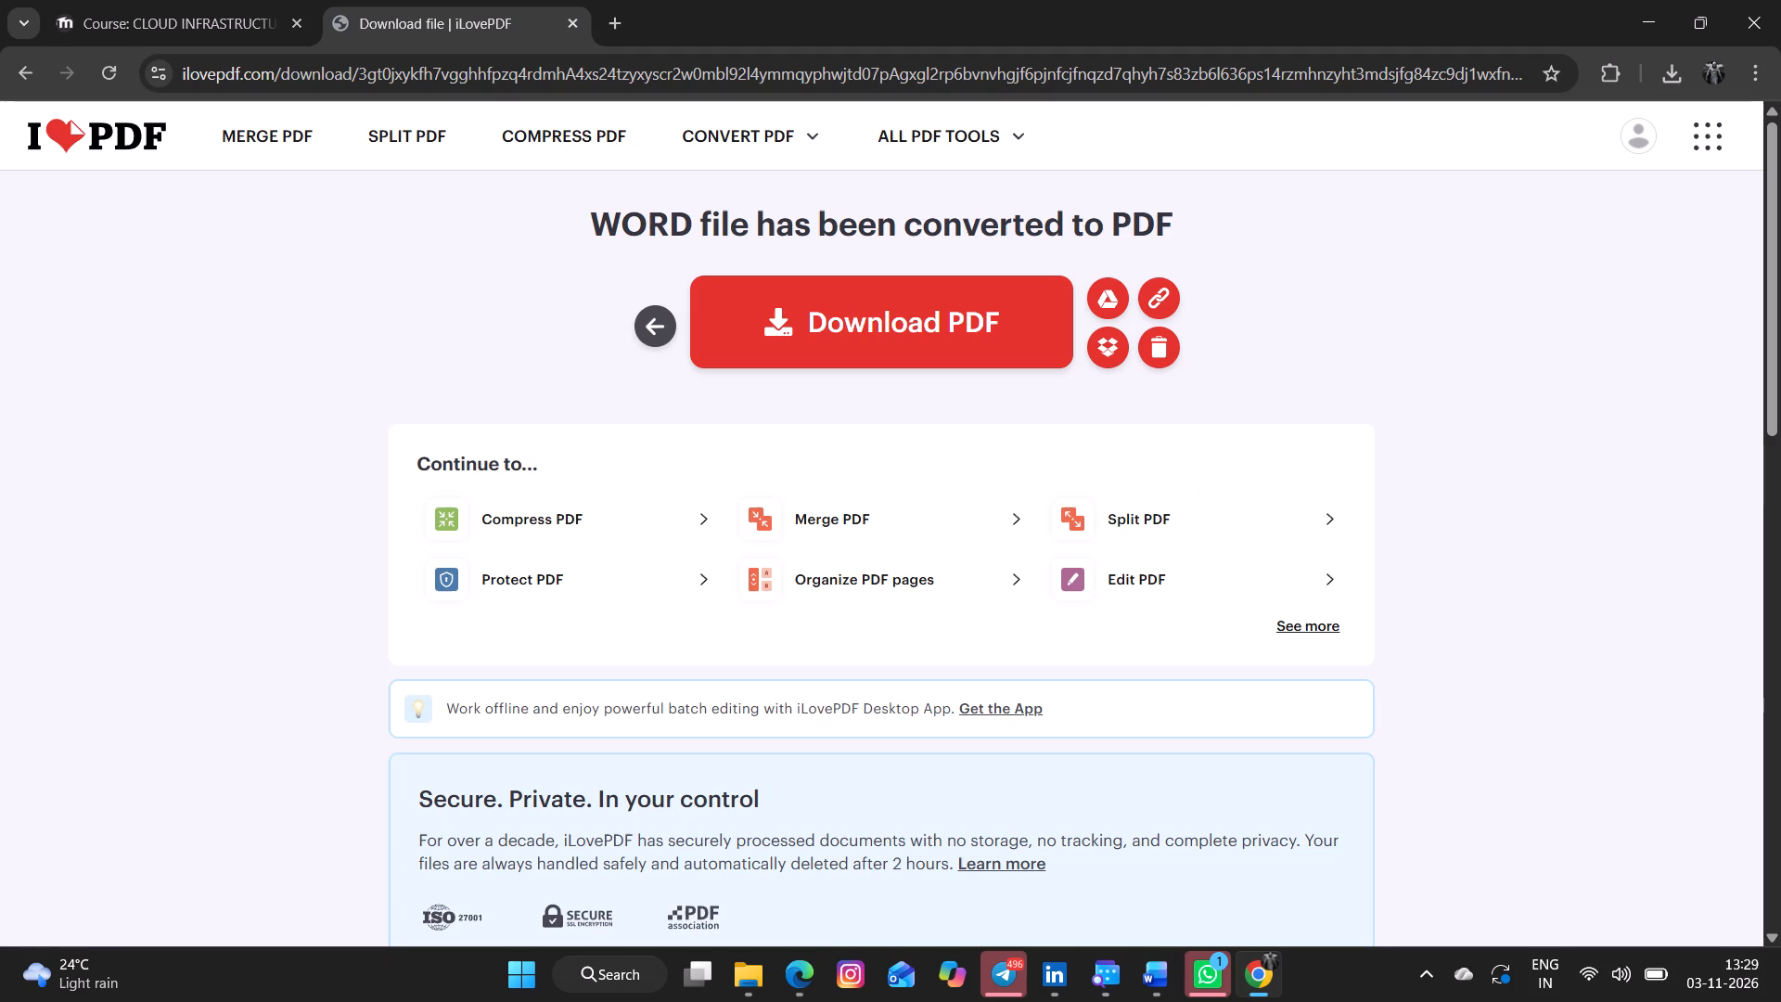
pyautogui.click(803, 129)
pyautogui.click(633, 322)
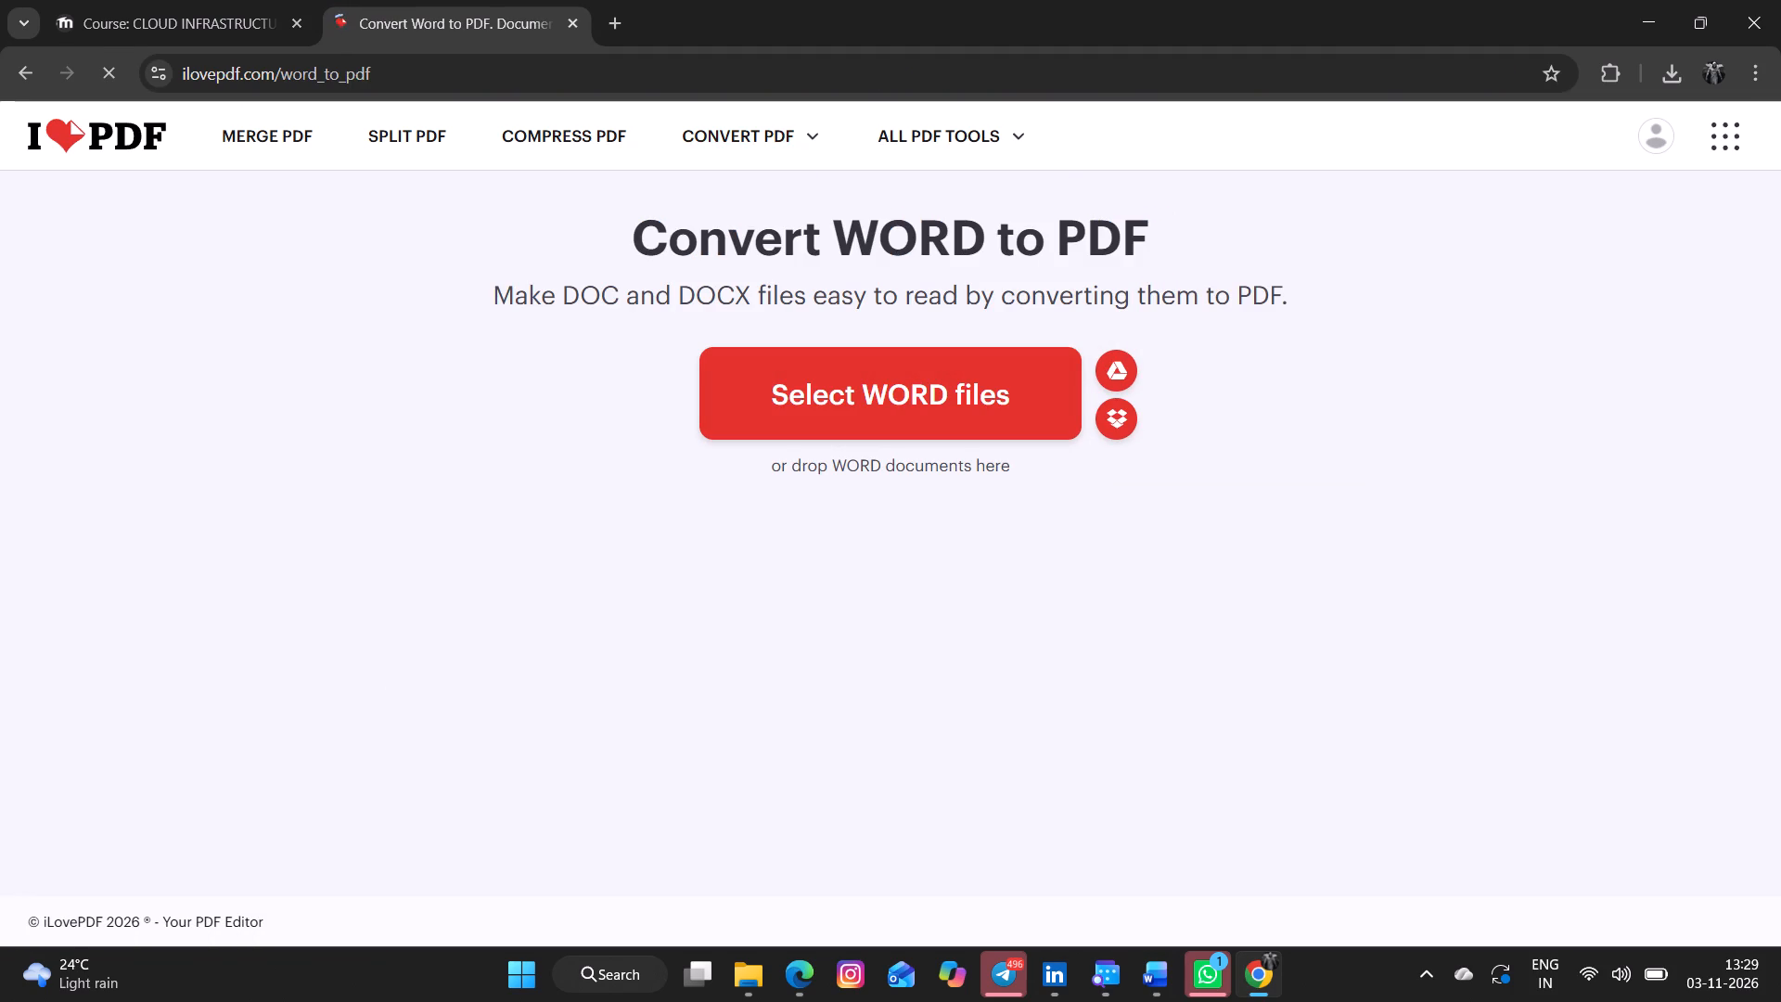
# Try to load co3 alm from the OneDrive Documents folder into the Word to PDF converter.
pyautogui.click(966, 402)
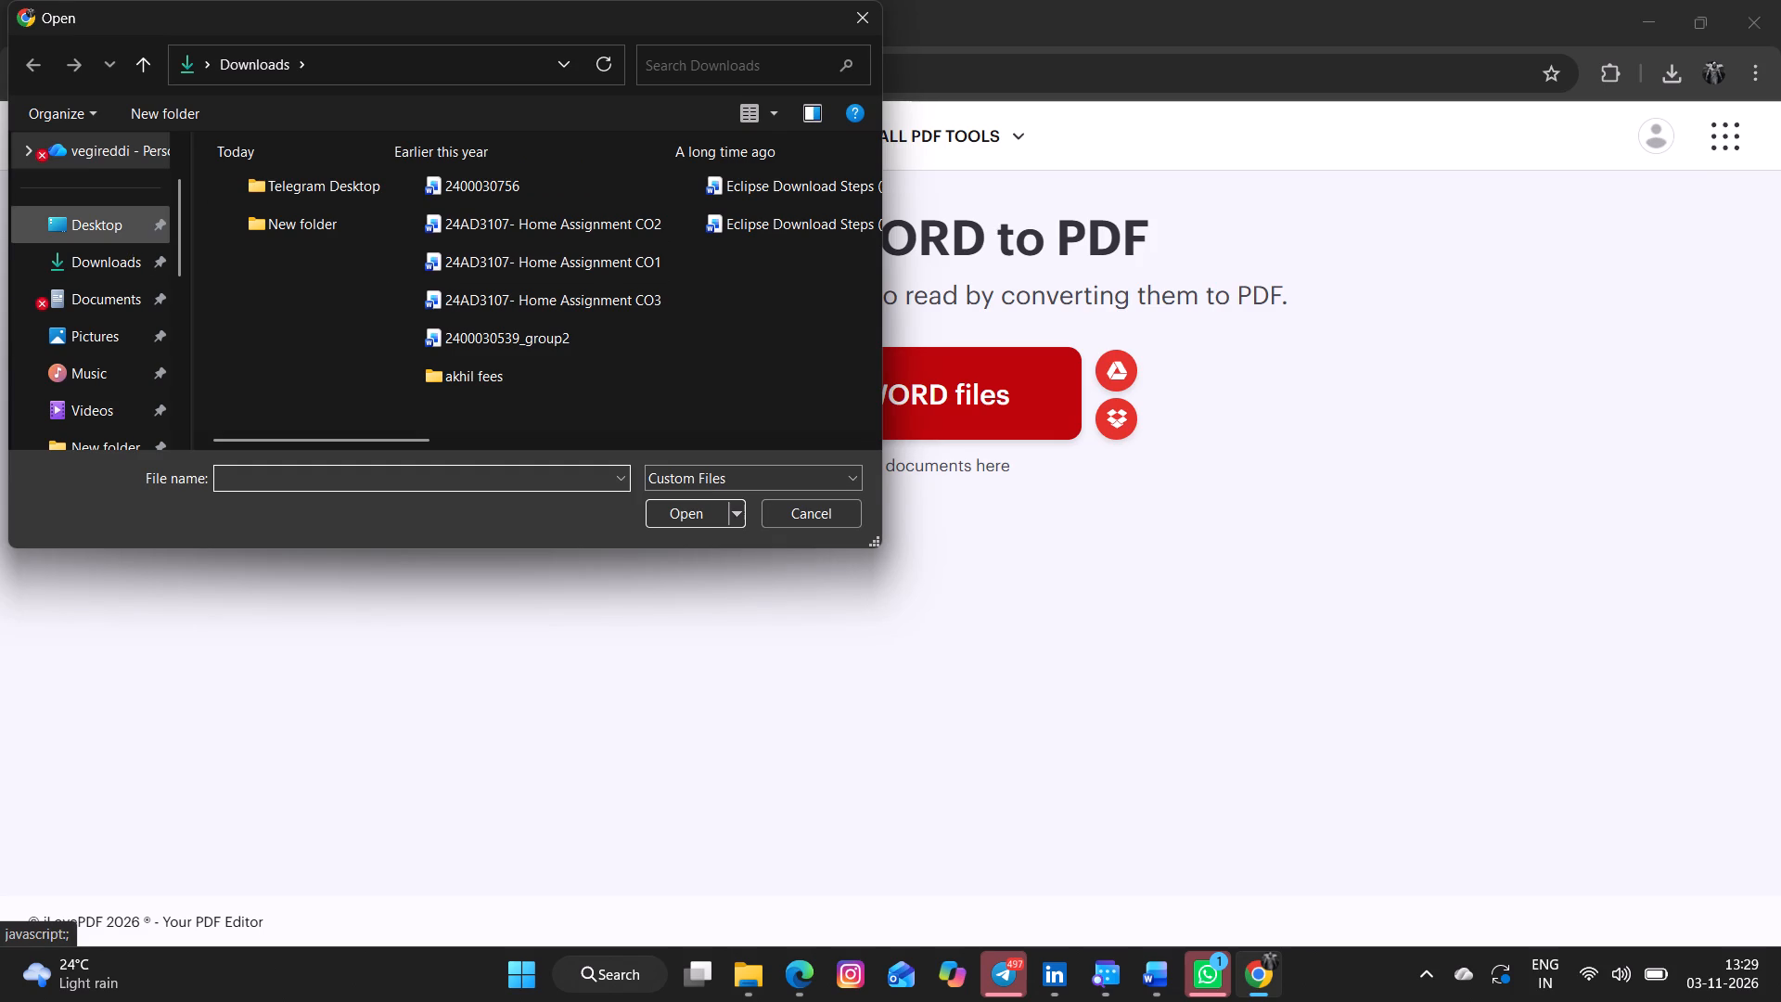
pyautogui.click(104, 288)
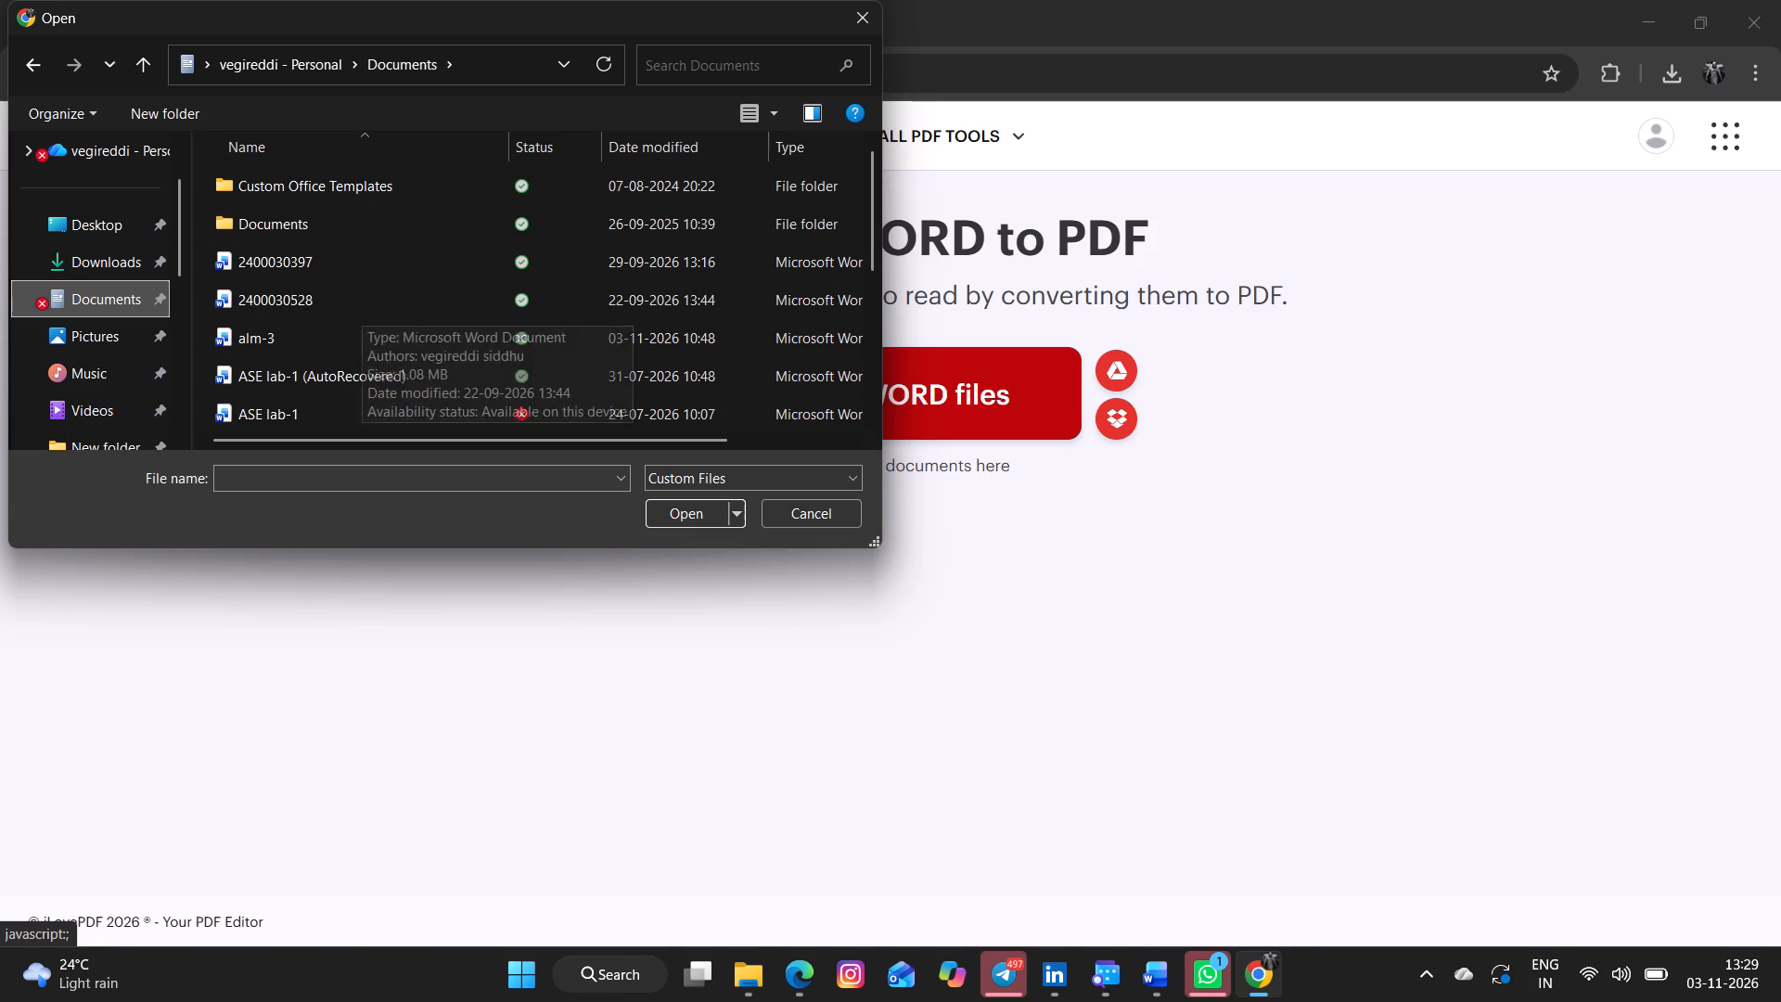
pyautogui.scroll(-2, 362, 324)
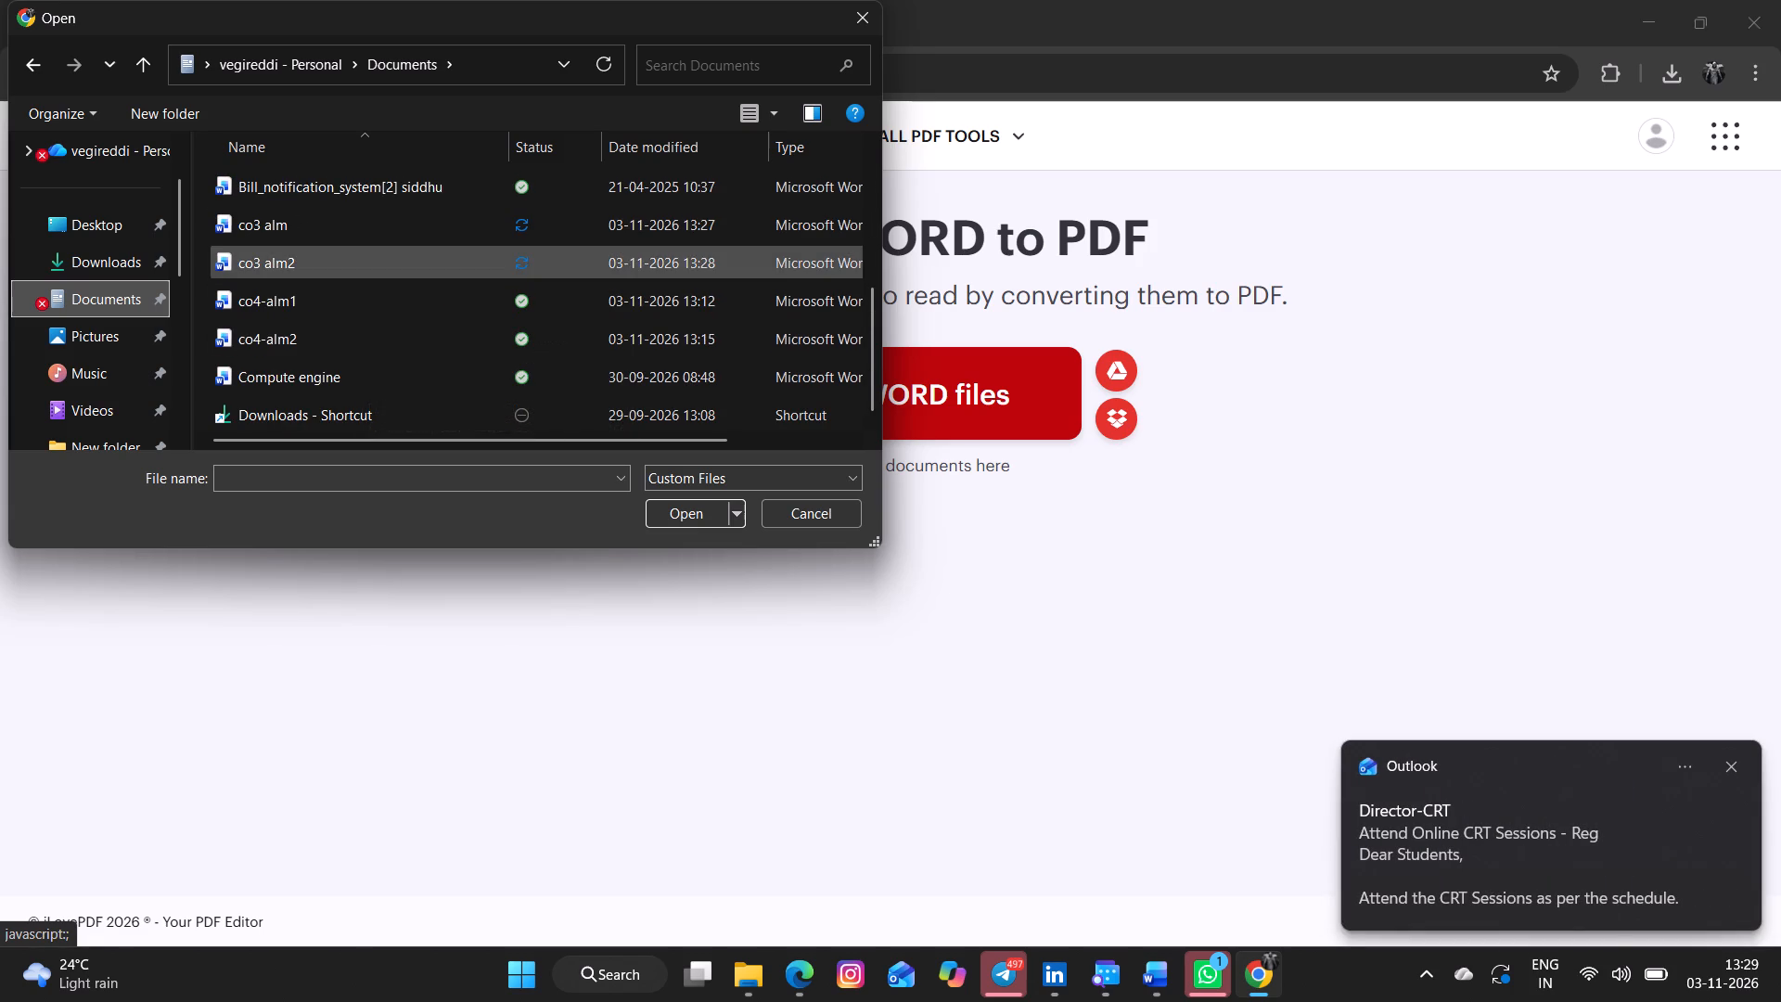
pyautogui.click(321, 223)
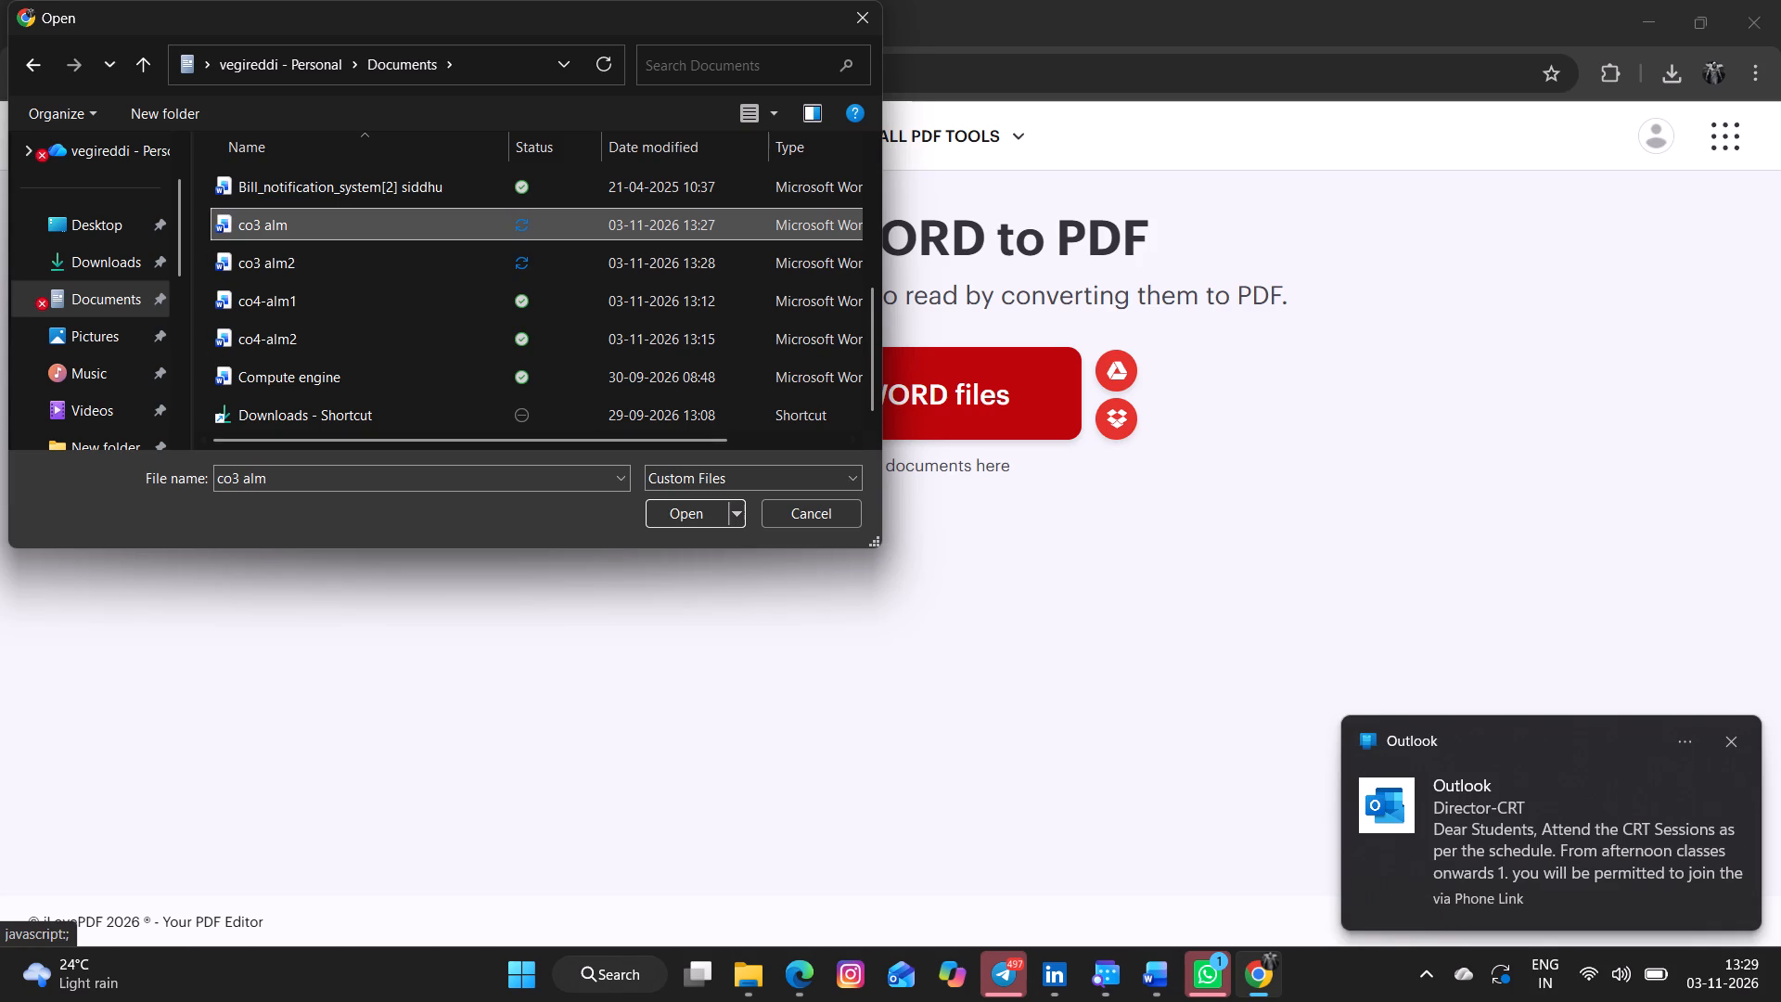
pyautogui.click(681, 518)
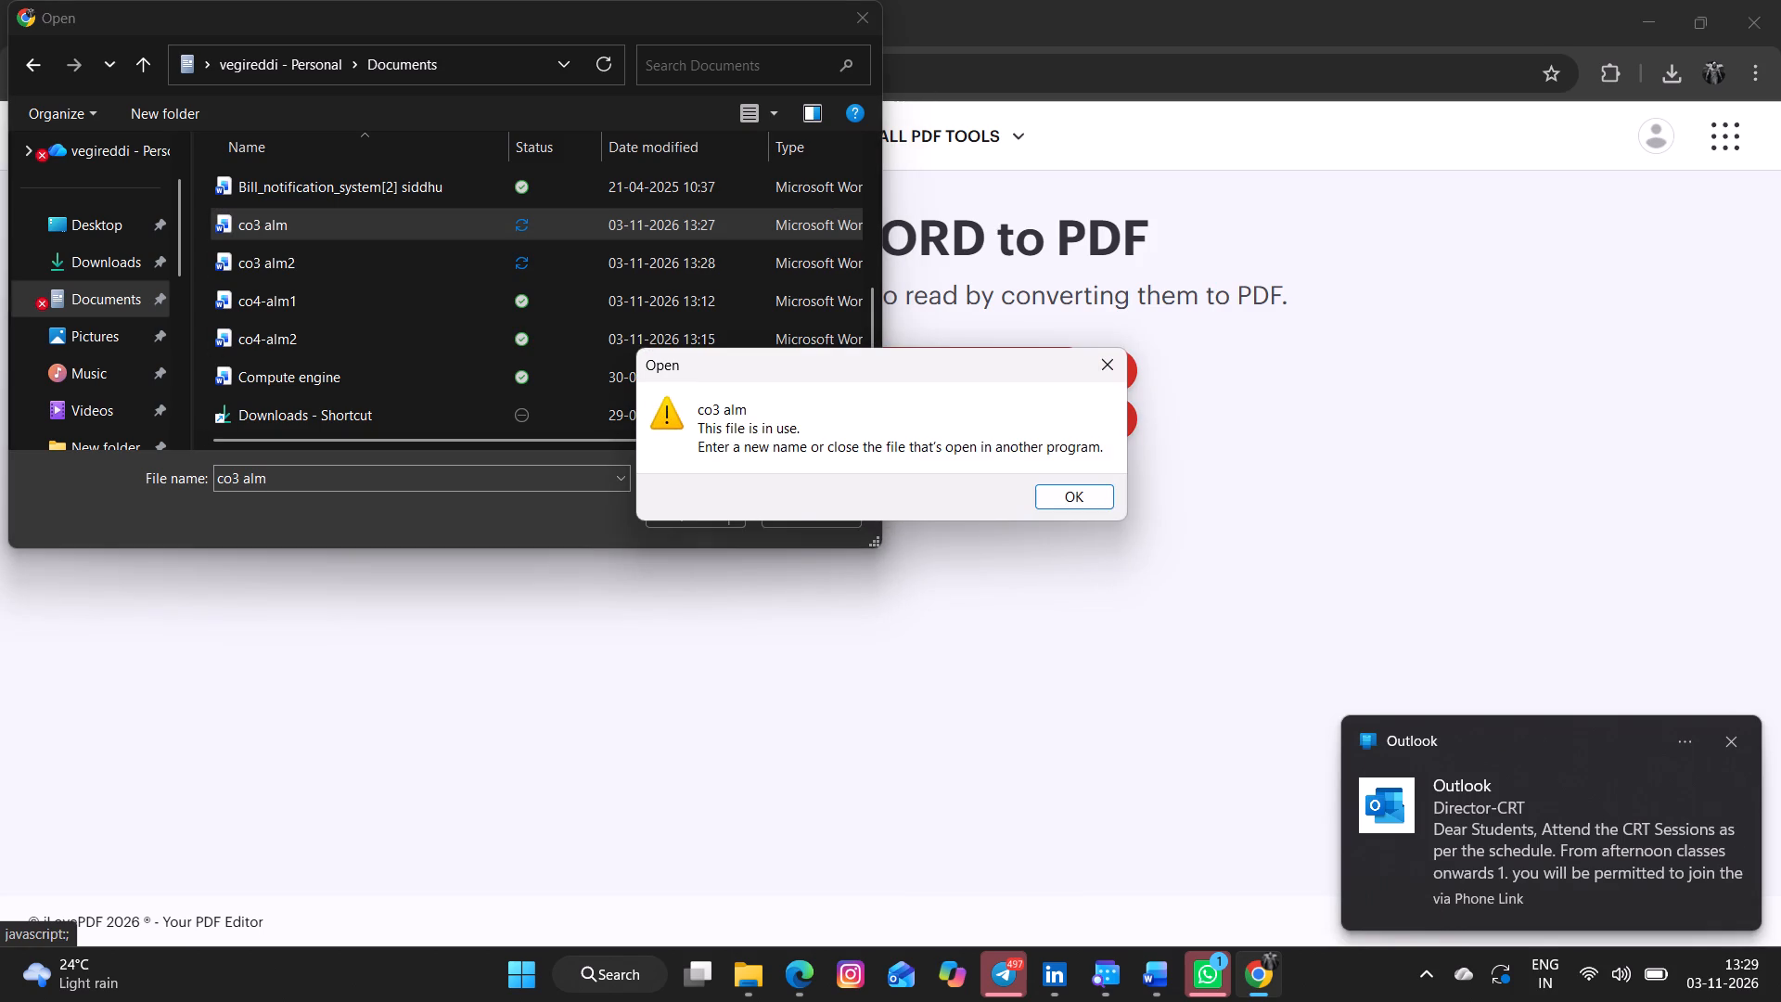
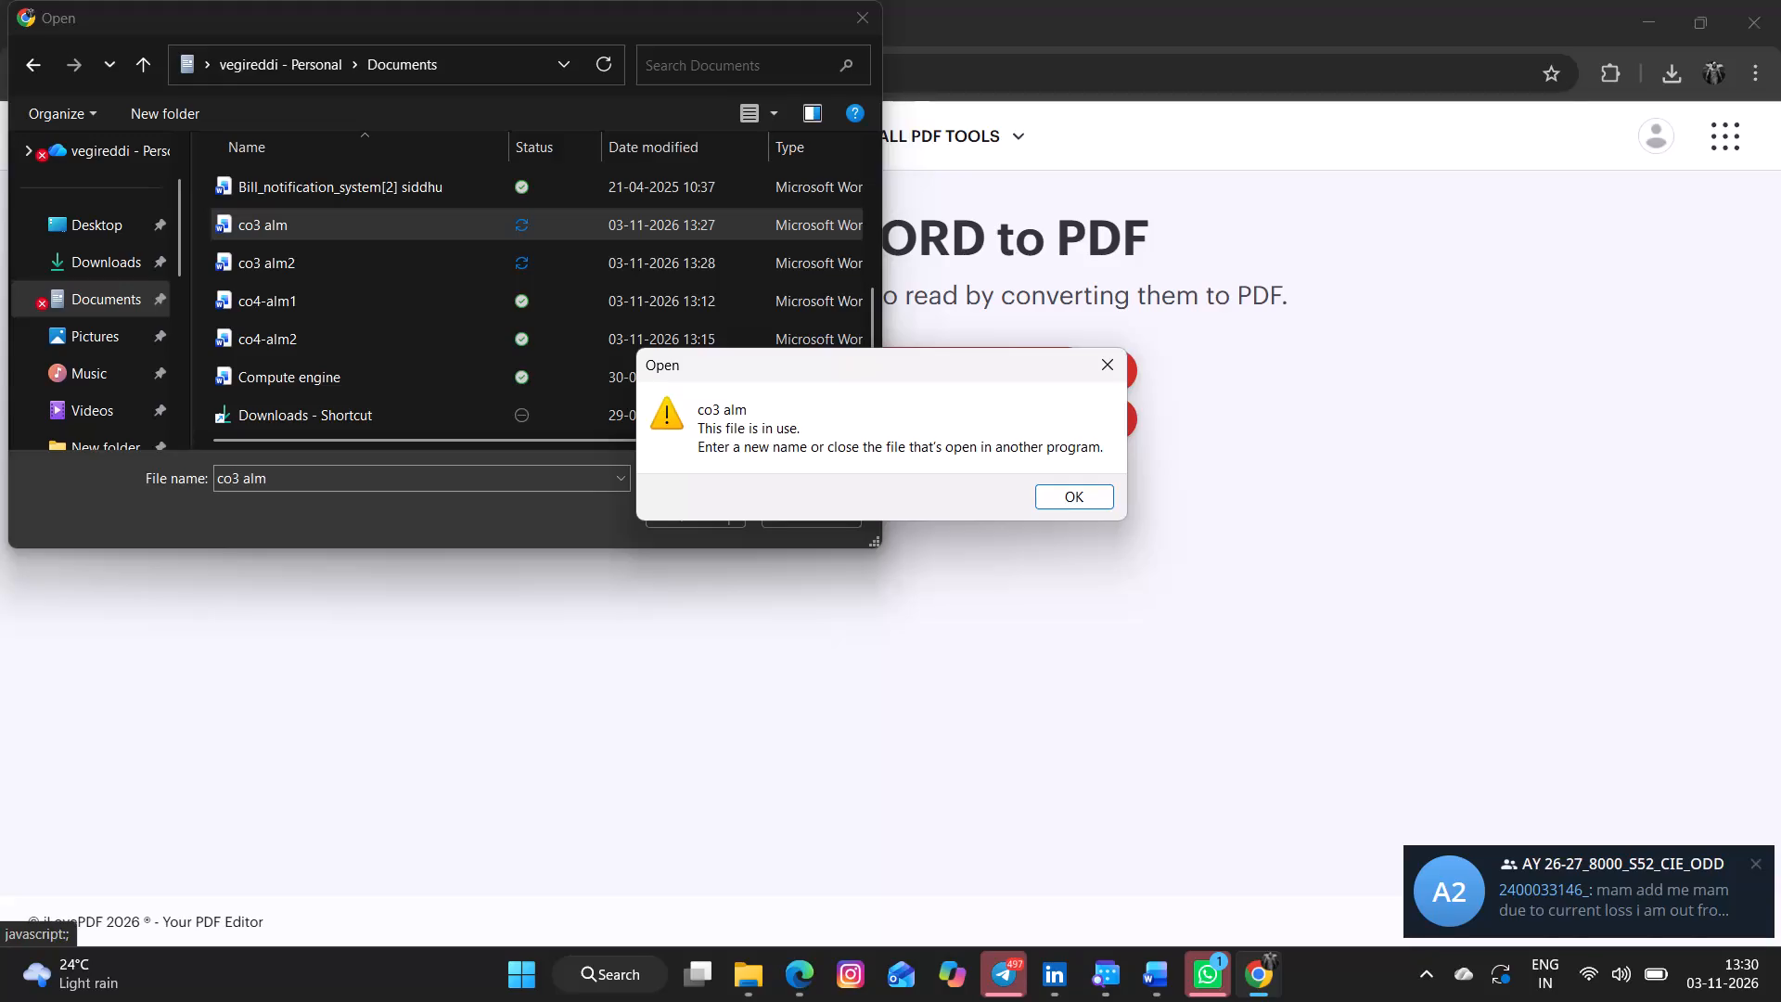
# Dismiss the file-in-use notice, switch to Word and close the co3 alm and sreehiths_alm1 documents.
pyautogui.click(1073, 498)
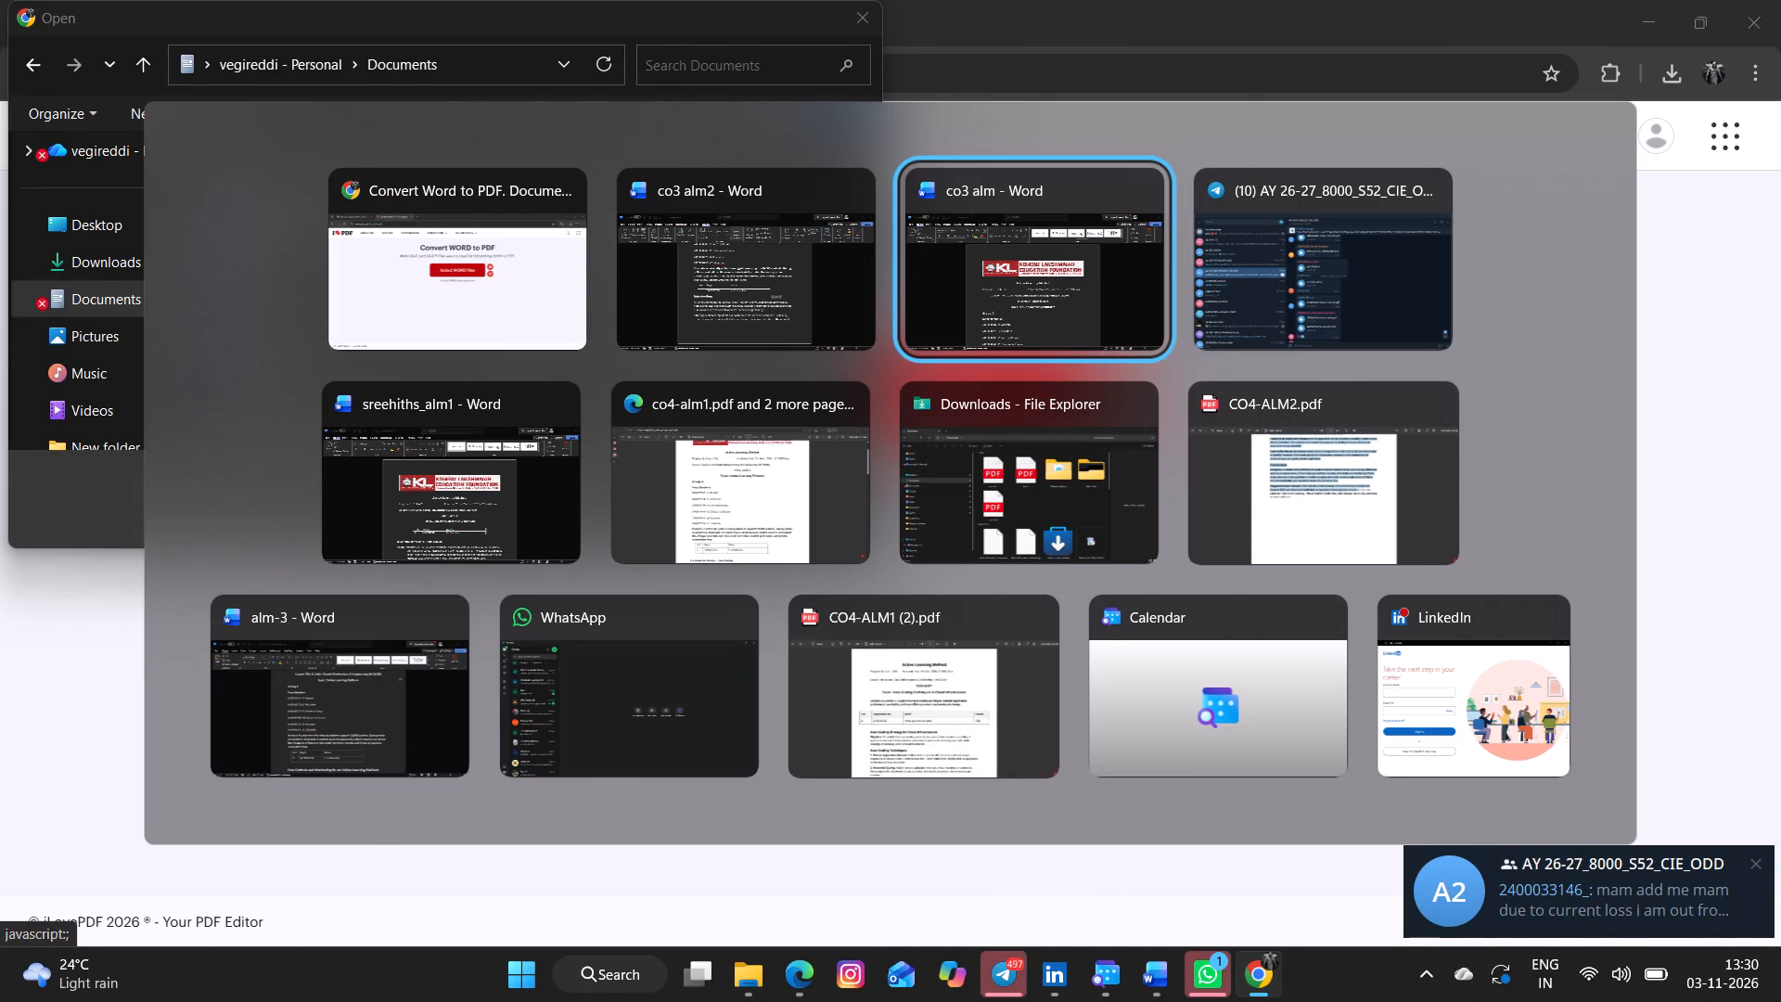
pyautogui.click(1778, 0)
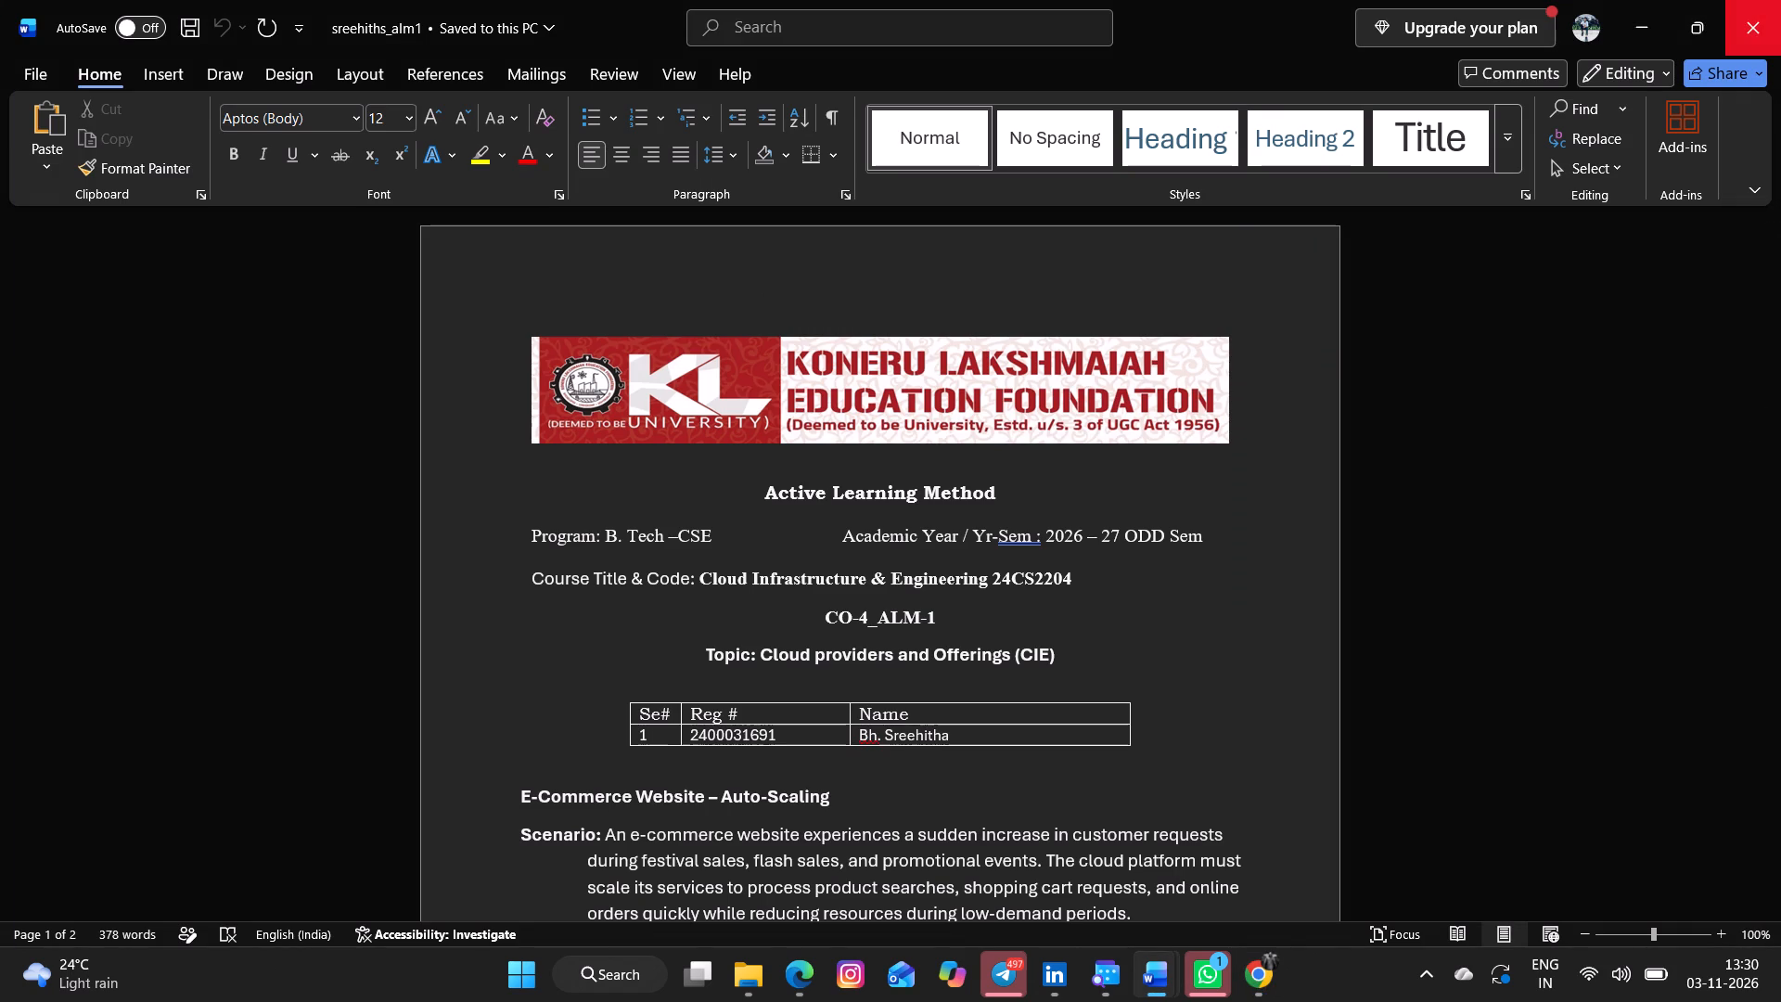
pyautogui.click(1744, 17)
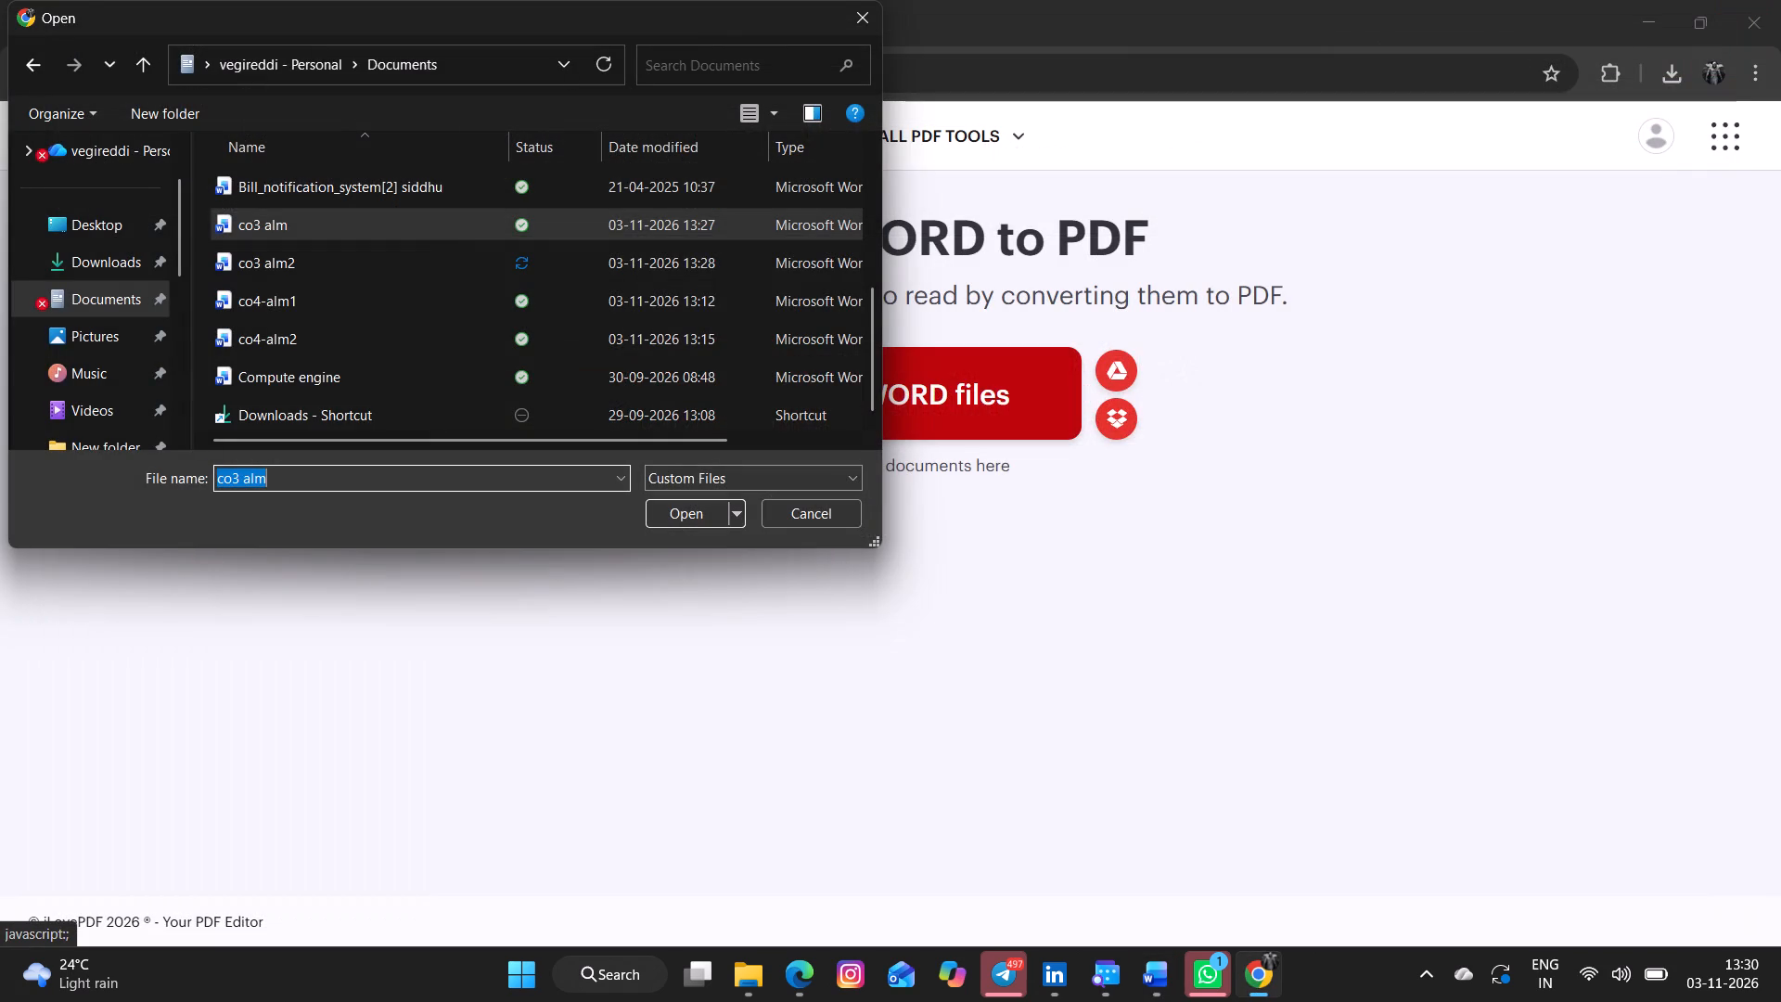
# Return to Chrome and load co3 alm from the OneDrive Documents folder into the Word to PDF converter.
pyautogui.click(1037, 411)
pyautogui.click(679, 507)
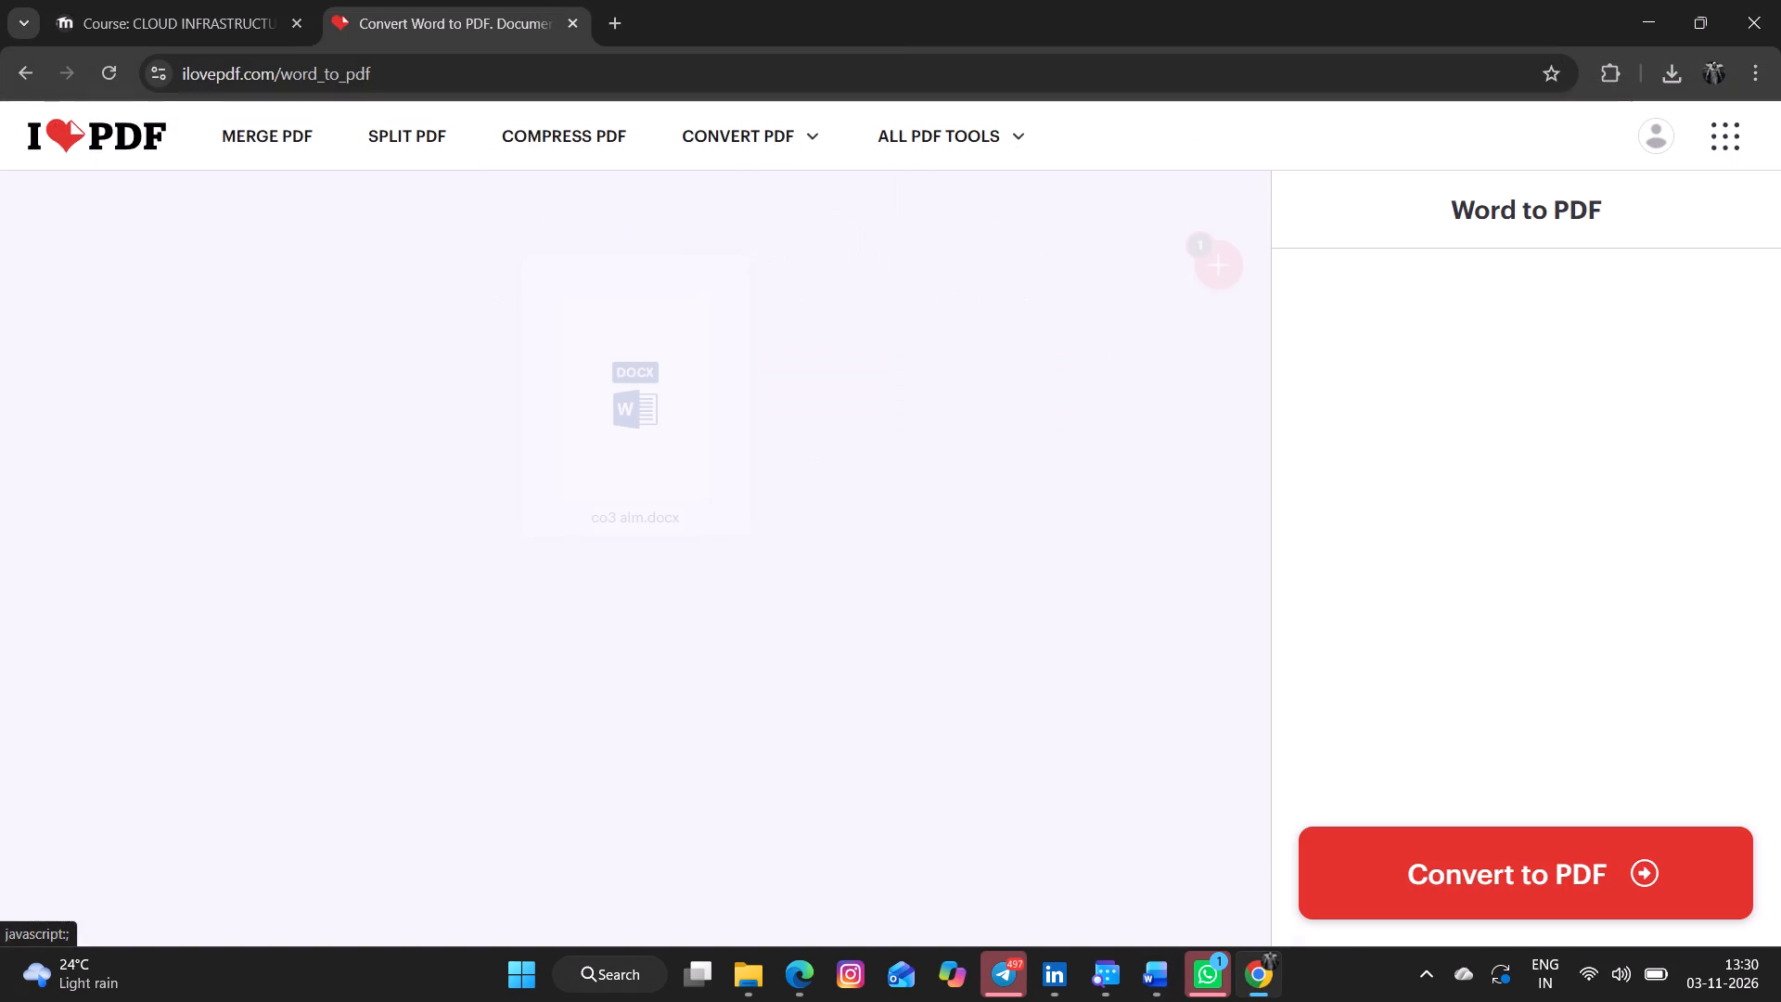
# Convert the loaded co3 alm document to PDF.
pyautogui.click(1464, 868)
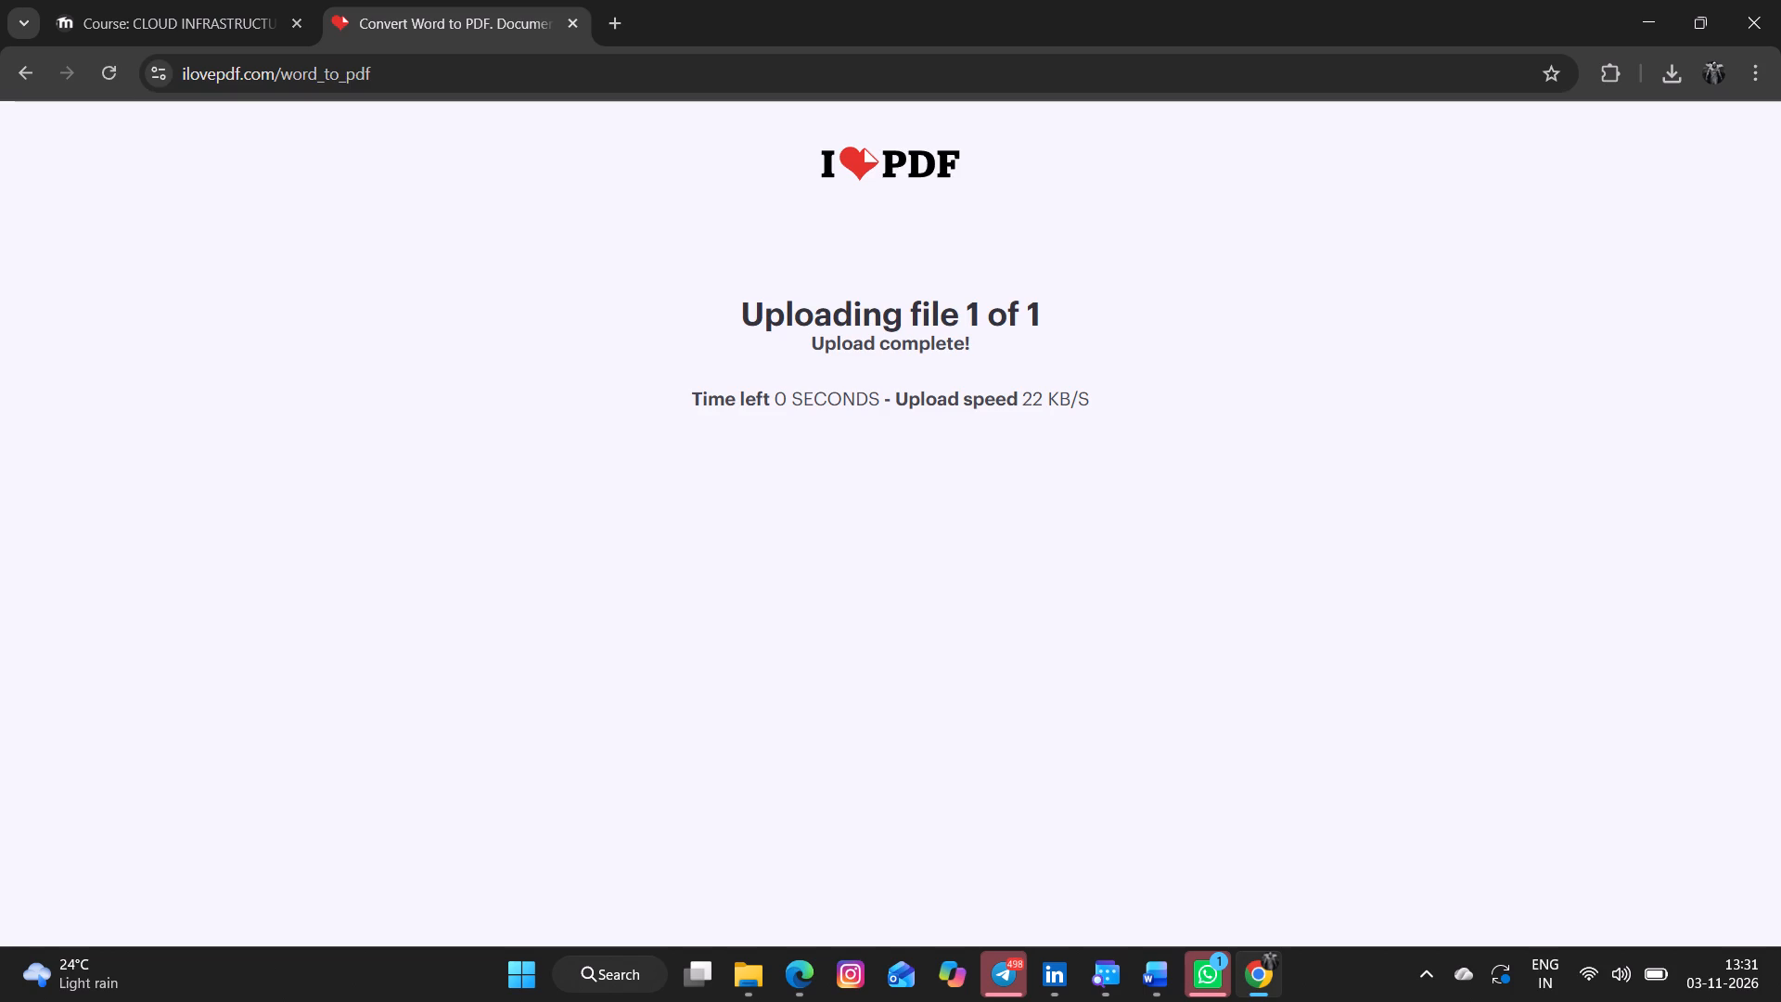
pyautogui.click(136, 0)
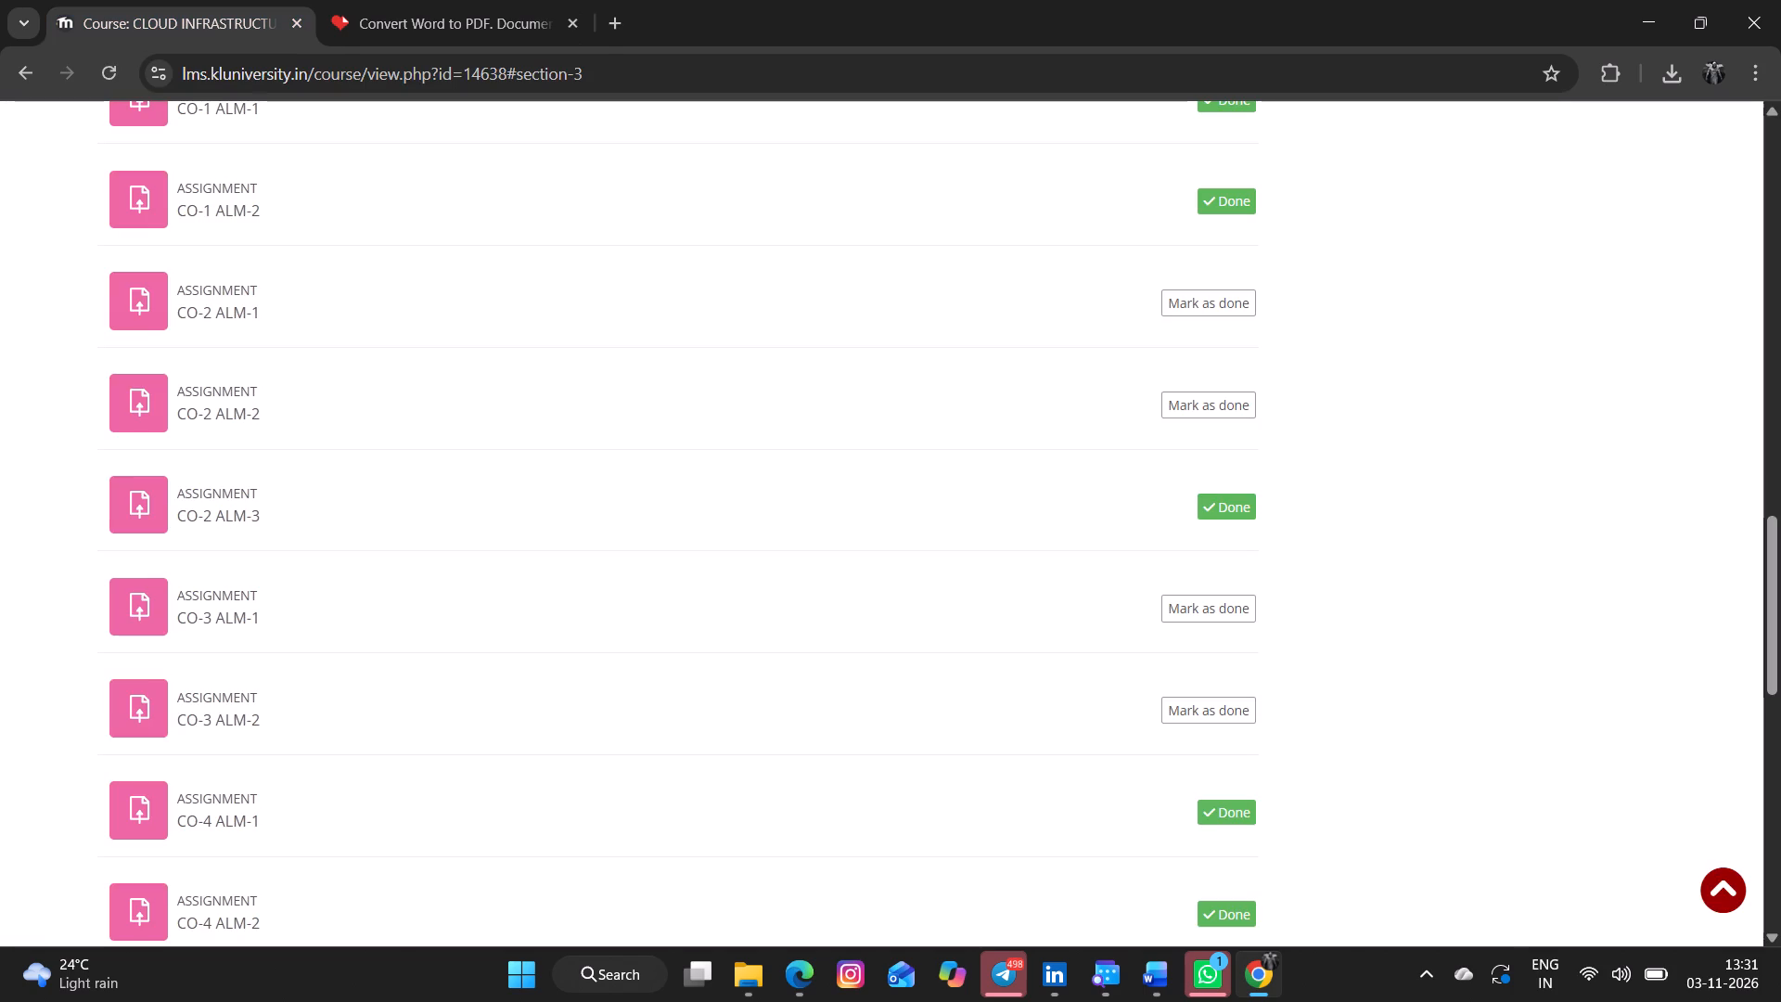
pyautogui.click(429, 0)
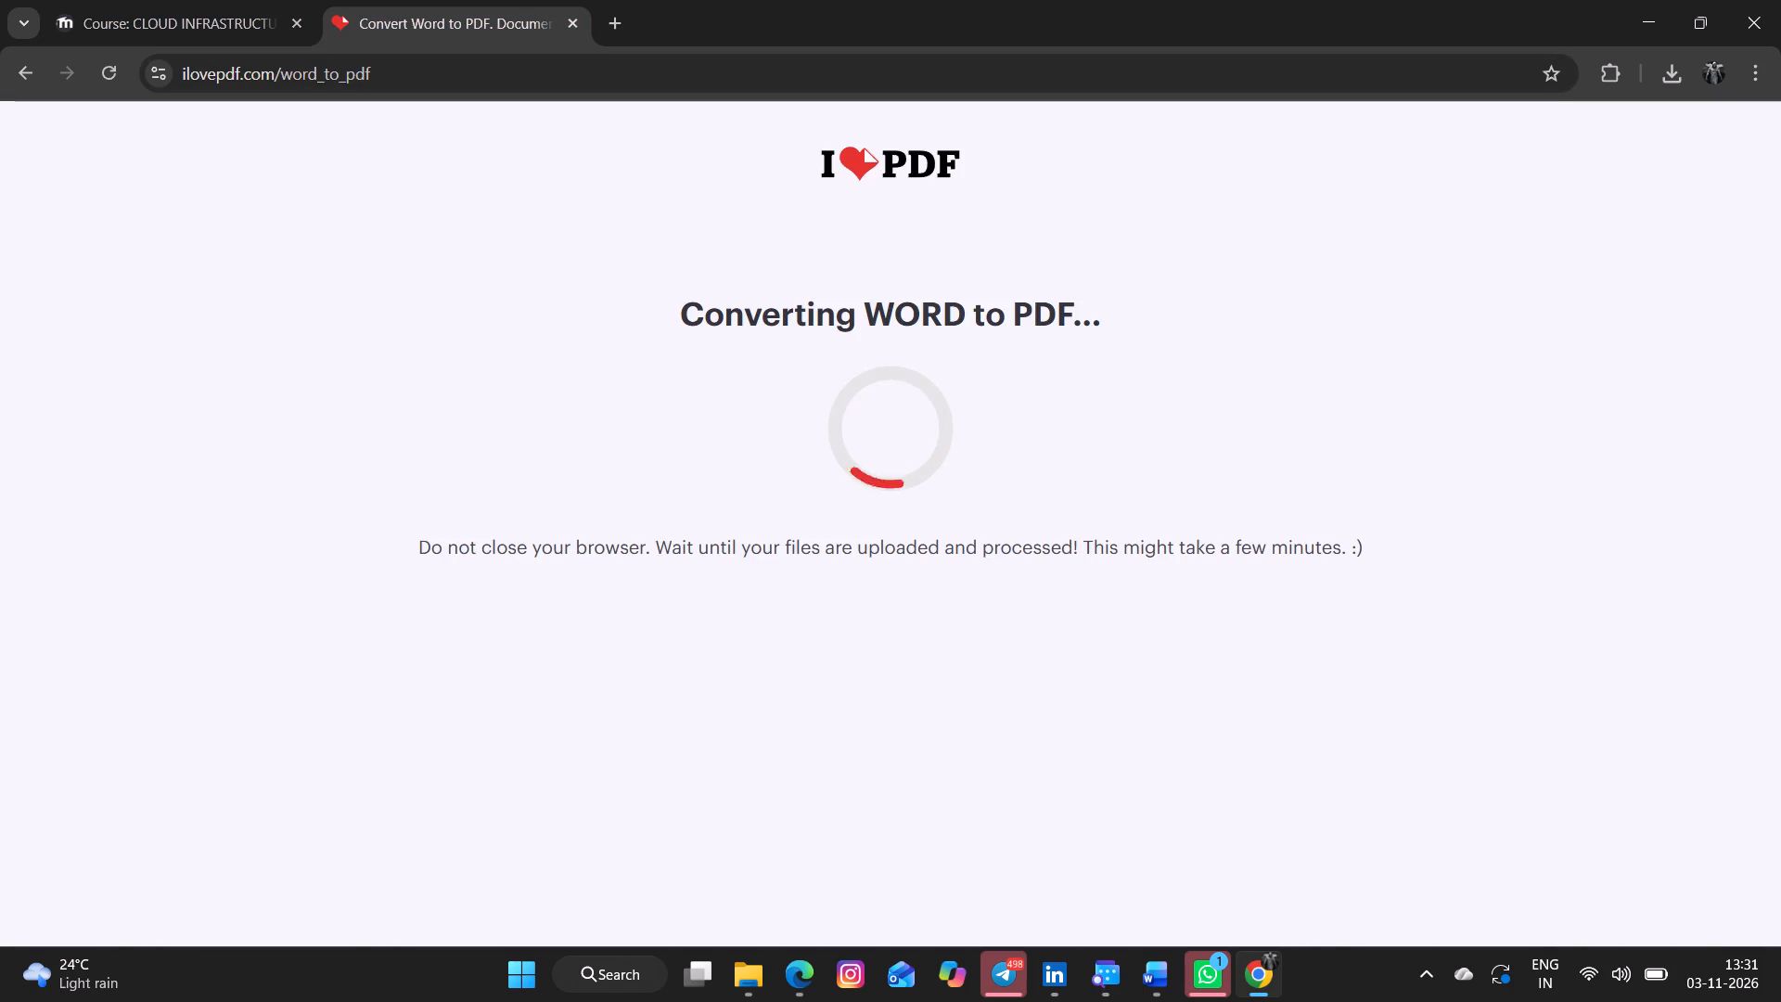
# Start a submission for the CO-3 ALM-1 assignment in the LMS and upload co3 alm.pdf from Downloads to it.
pyautogui.click(129, 20)
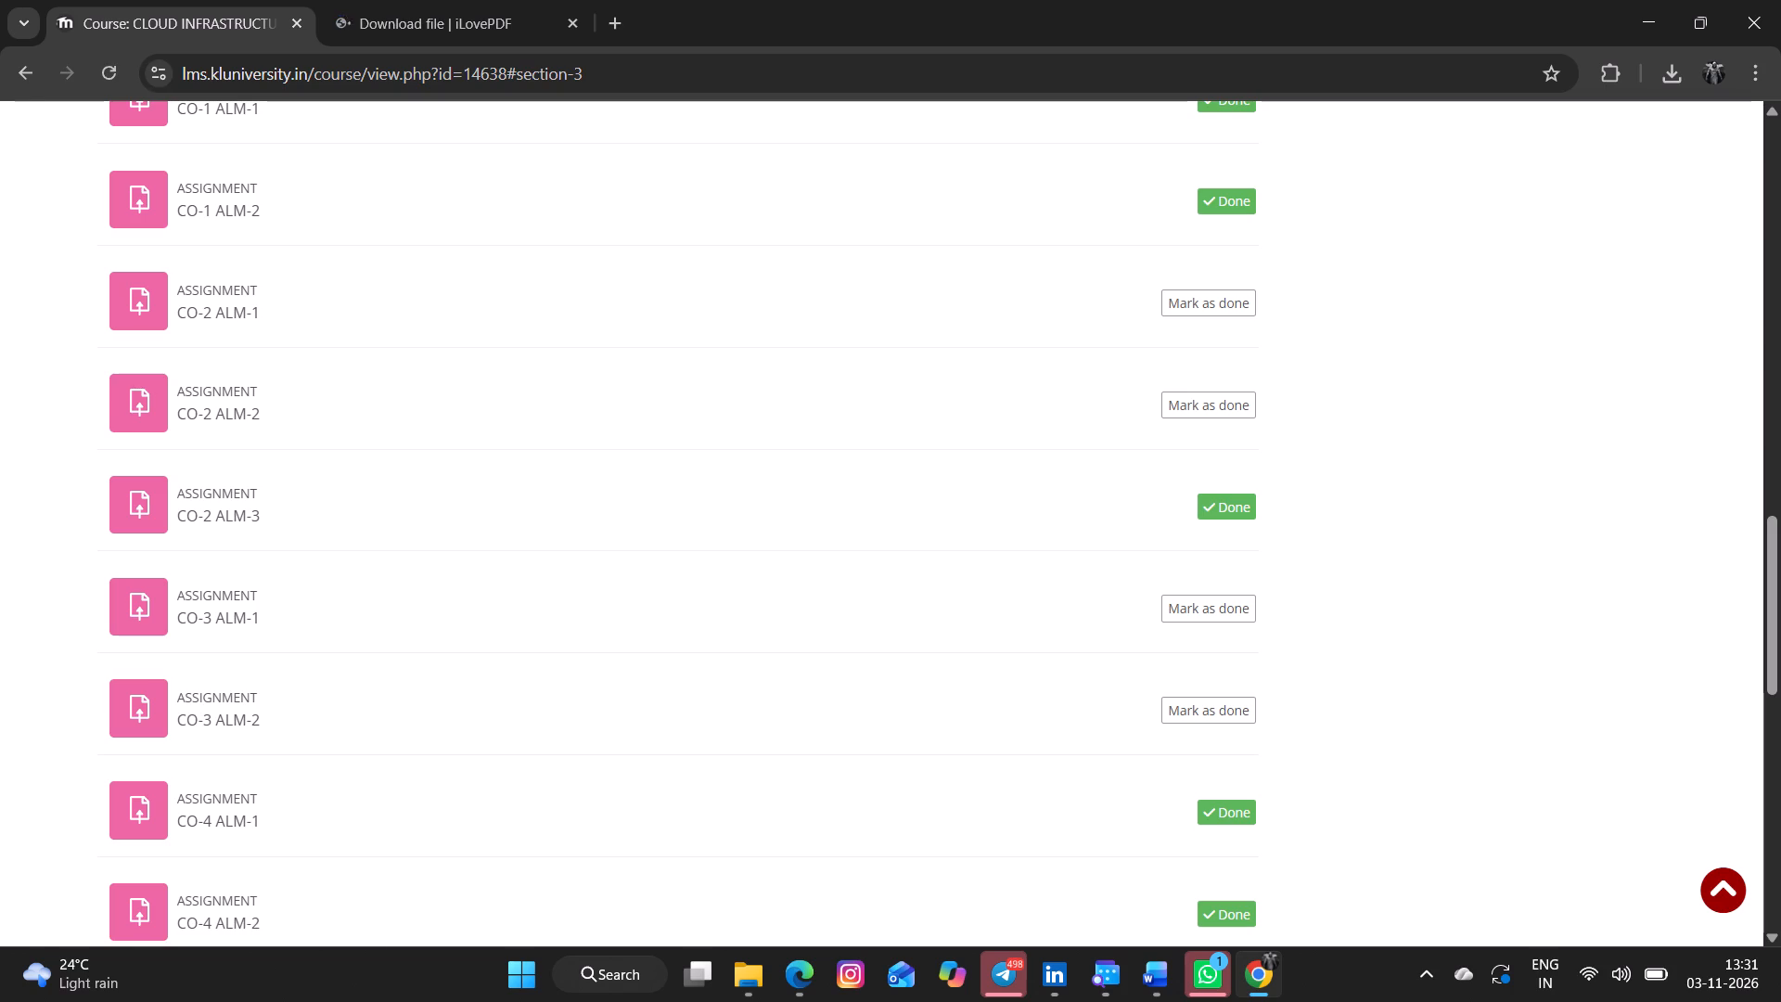
pyautogui.click(131, 596)
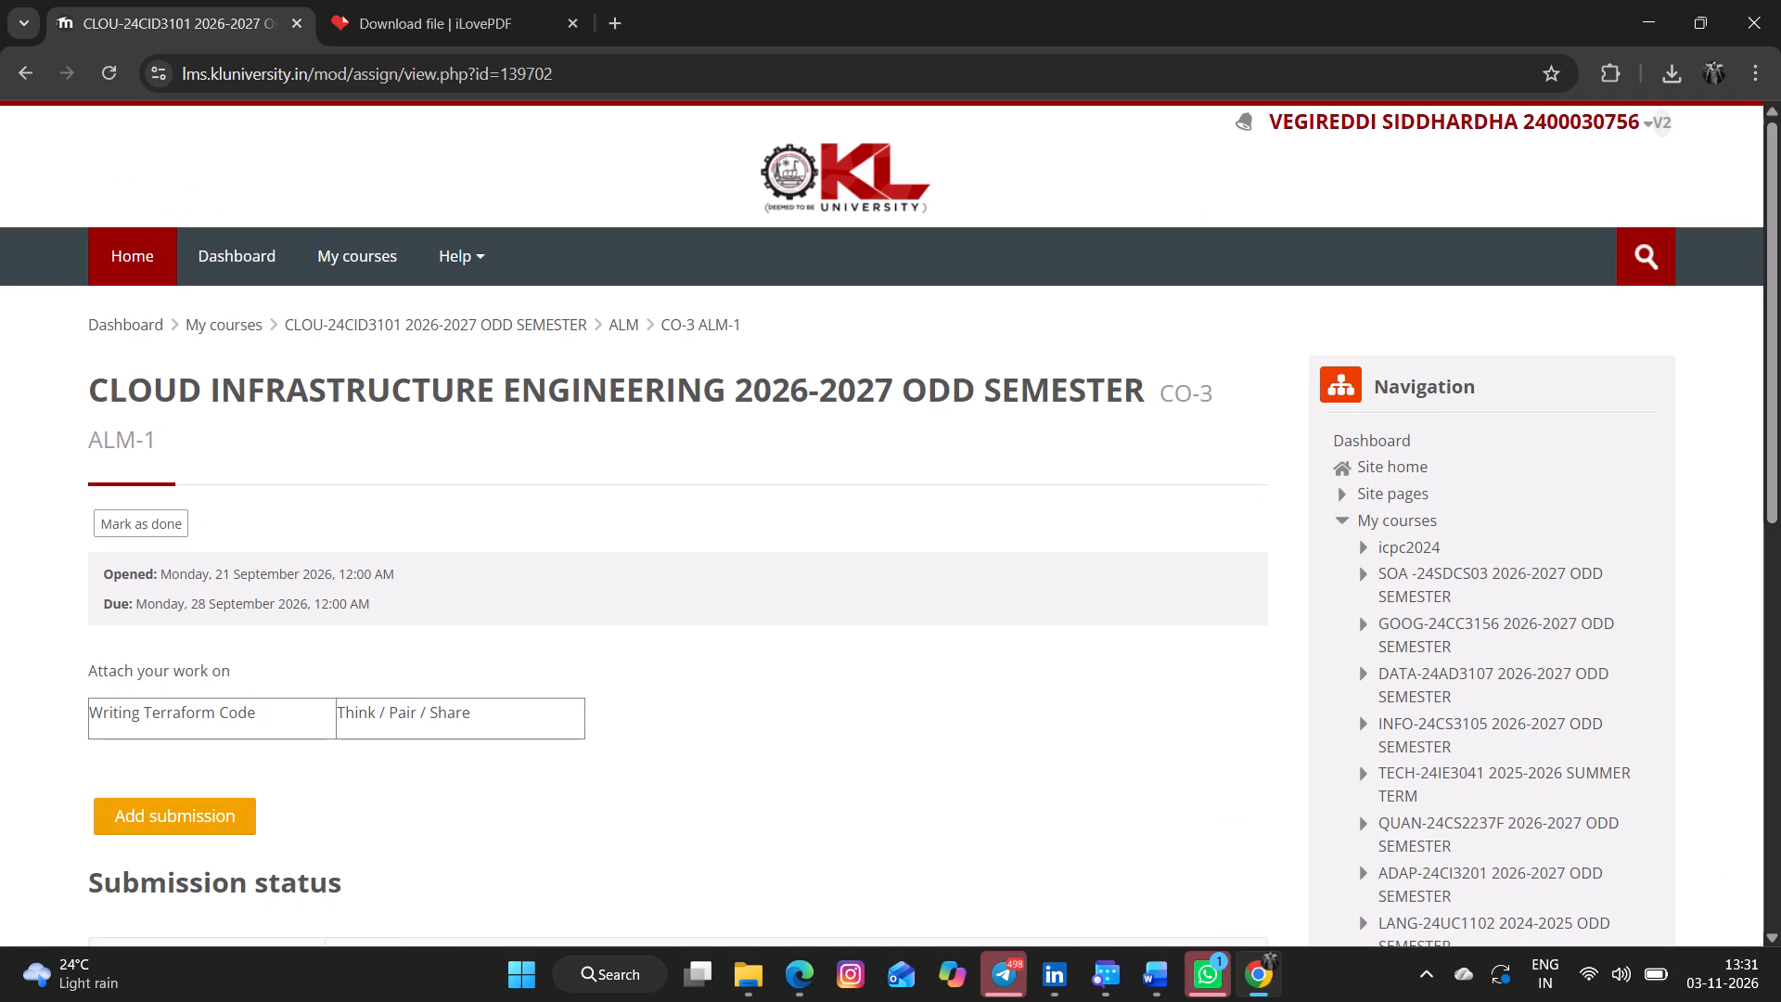
pyautogui.click(224, 822)
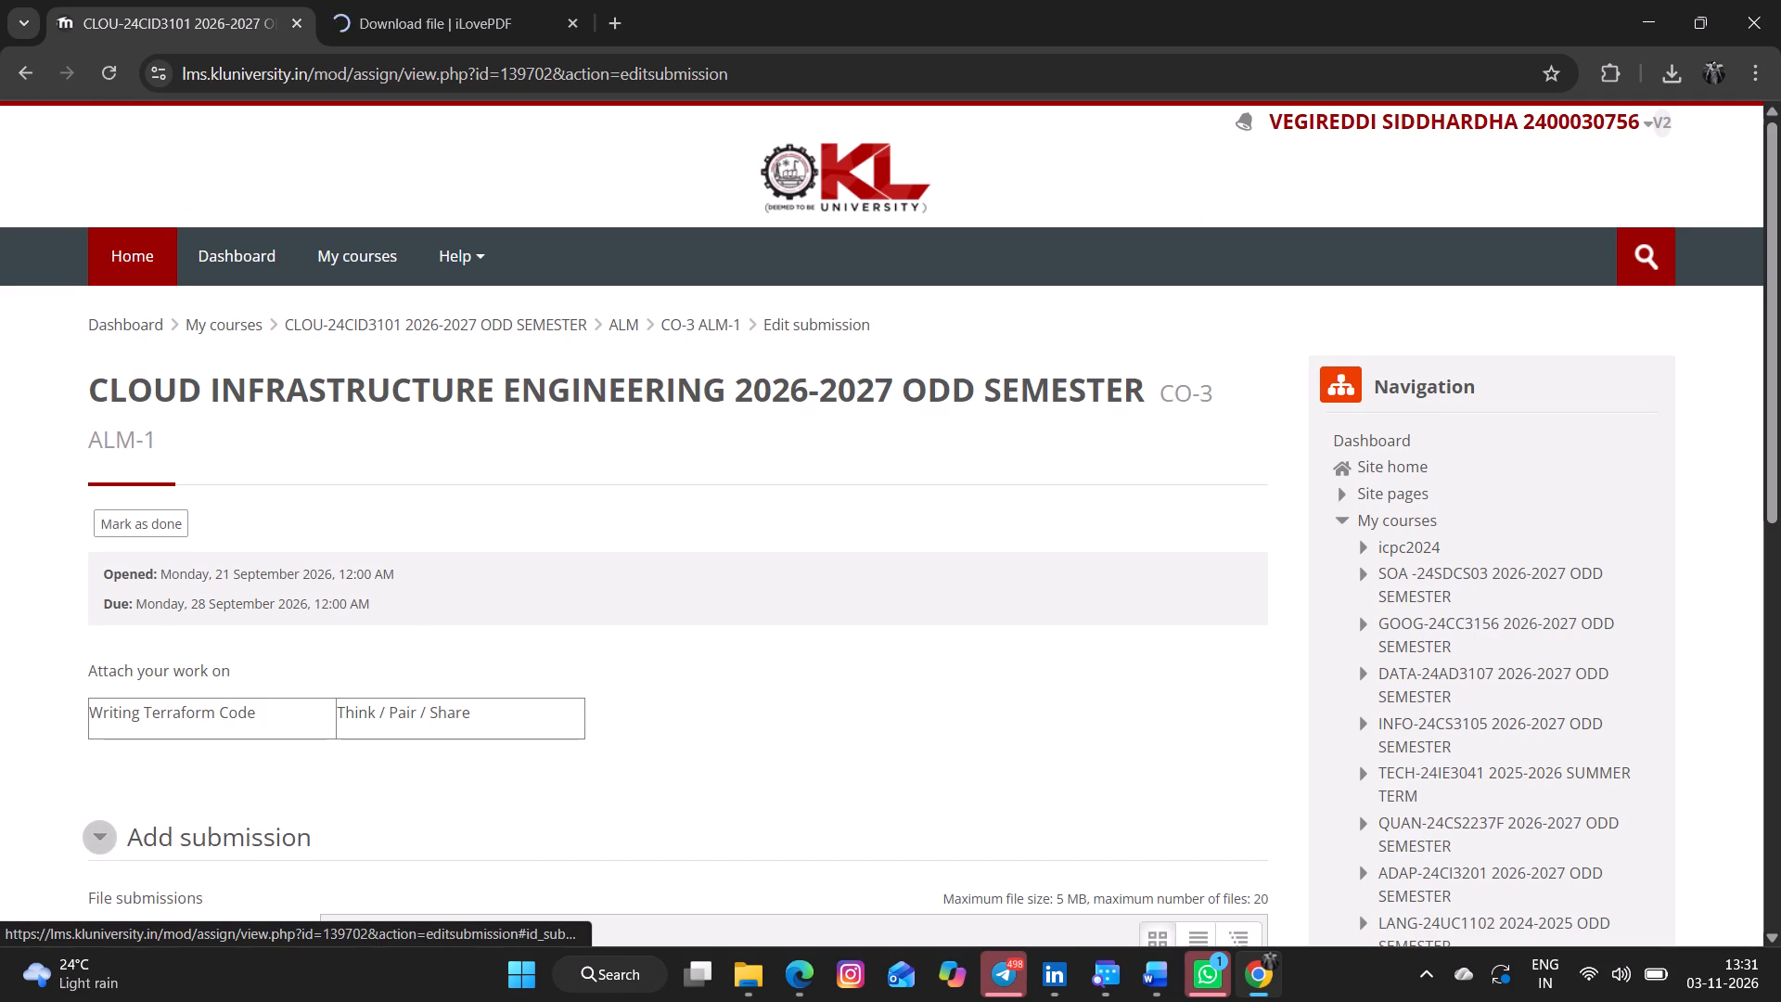
pyautogui.scroll(-2, 224, 822)
pyautogui.click(821, 860)
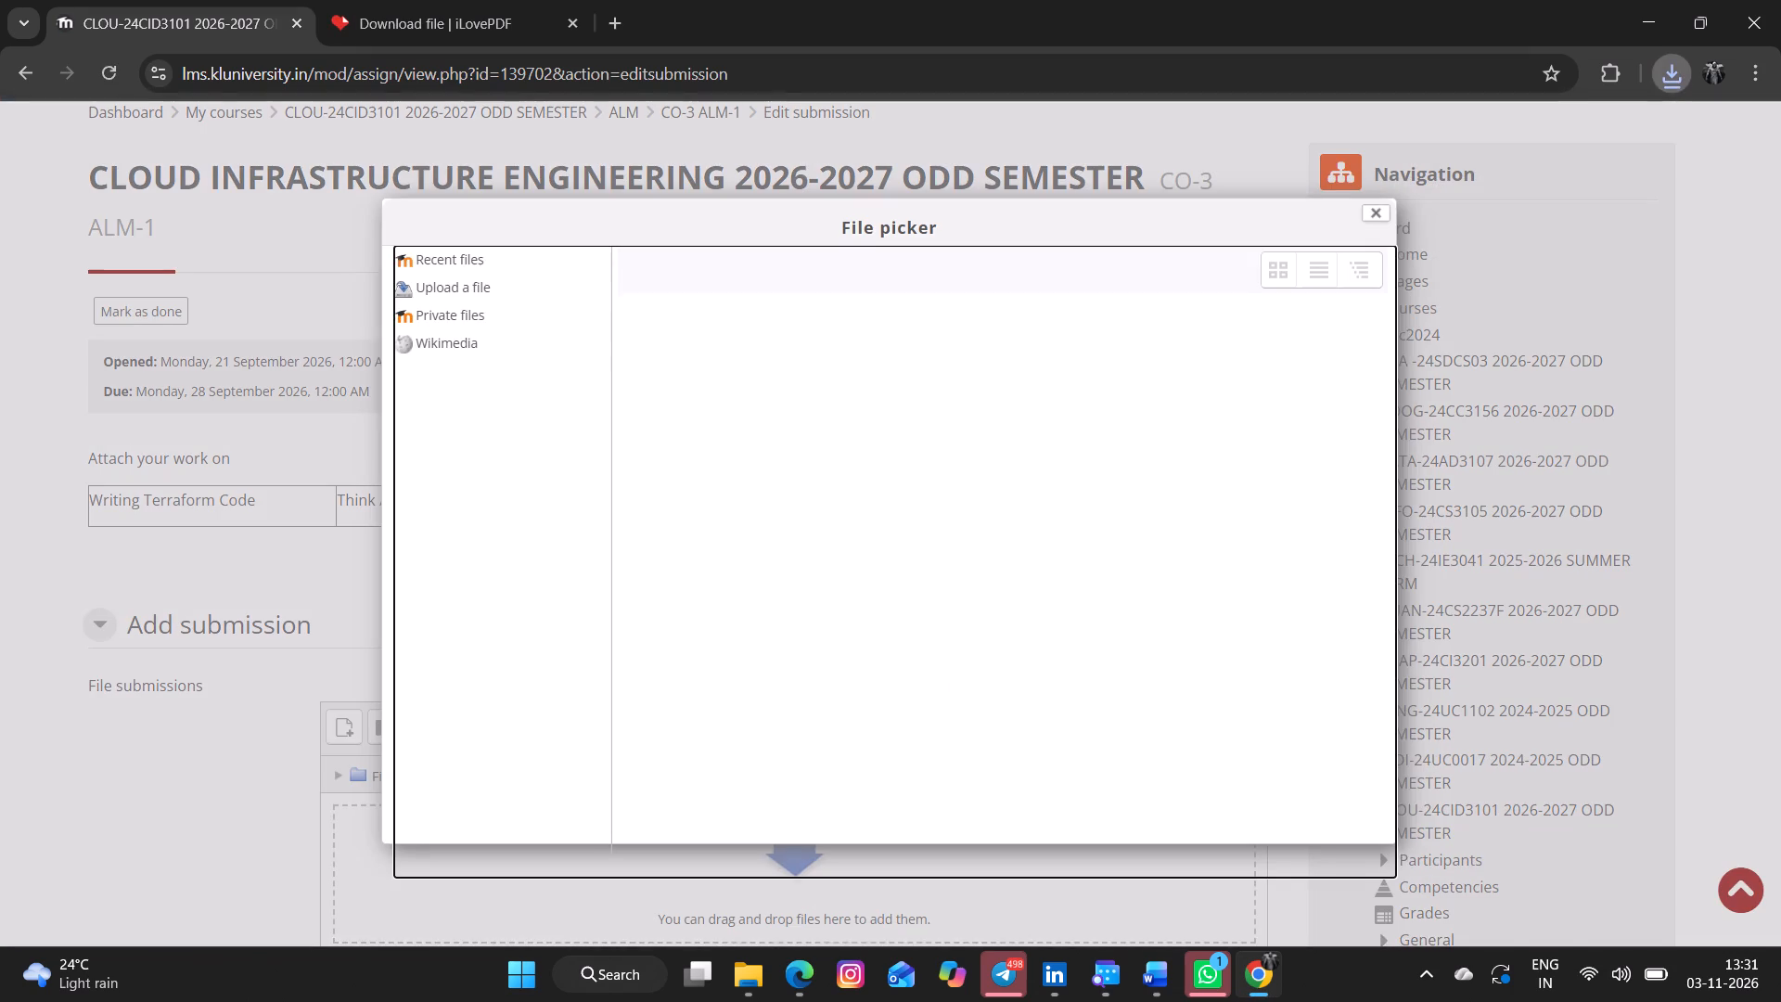
pyautogui.click(767, 369)
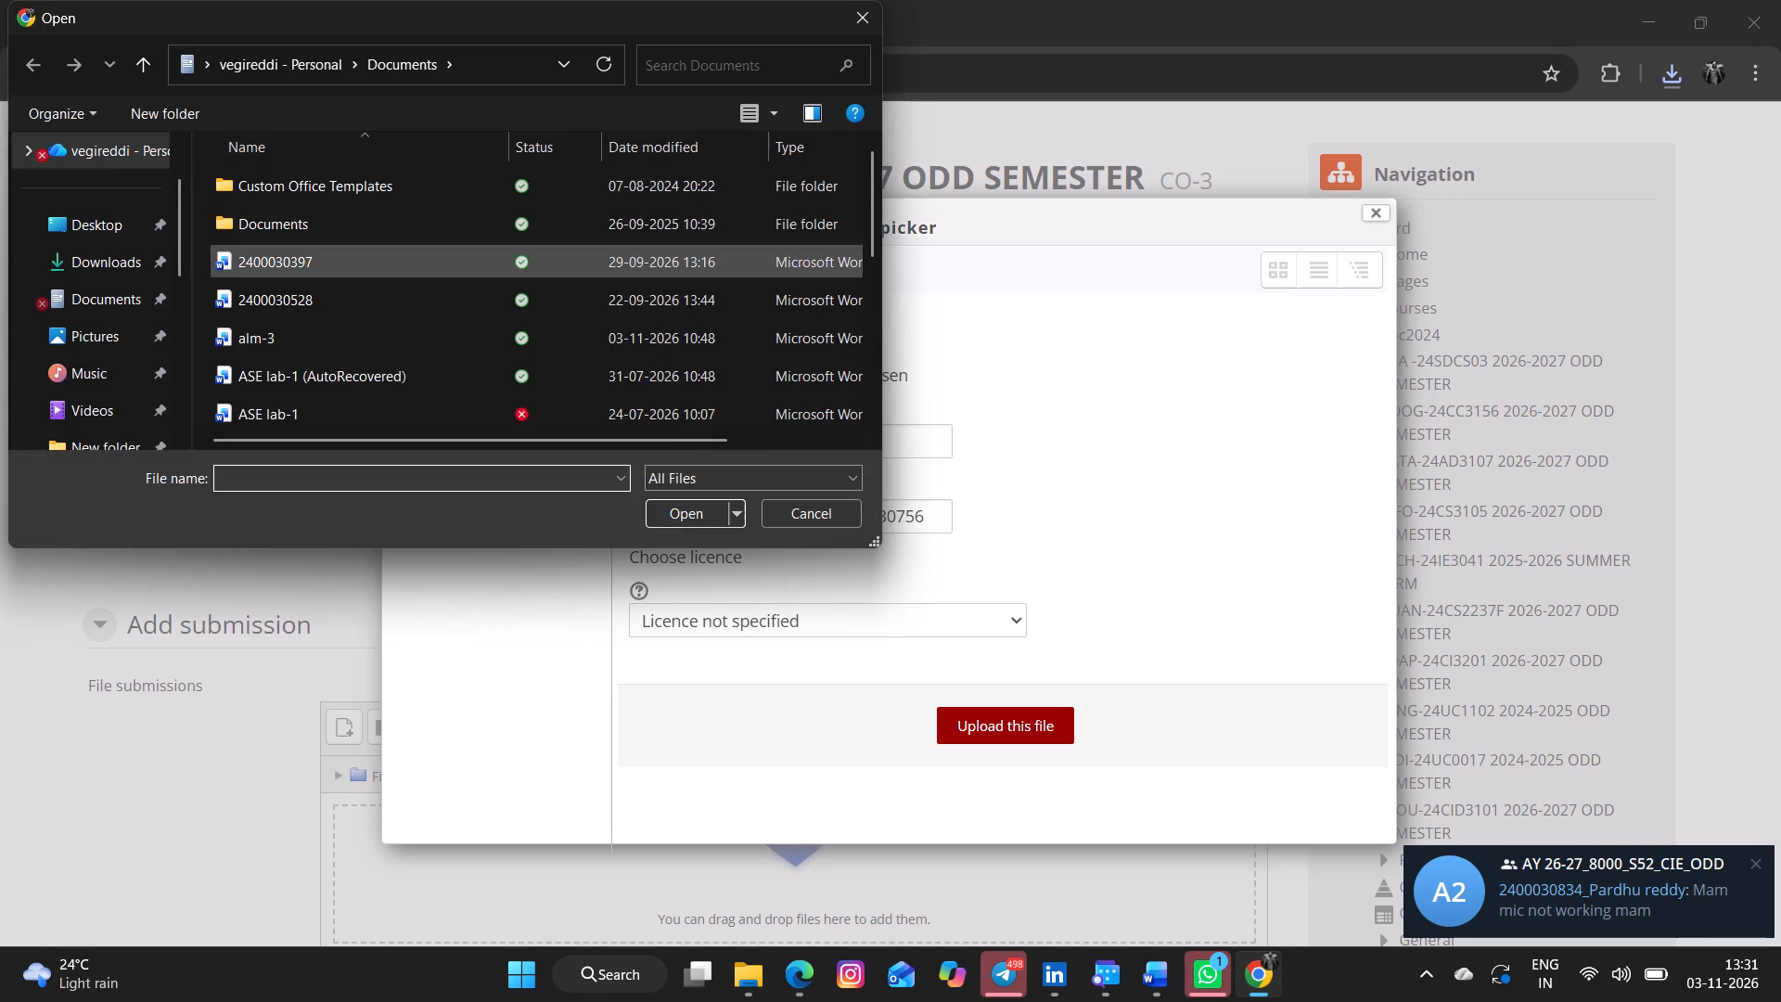
pyautogui.click(102, 271)
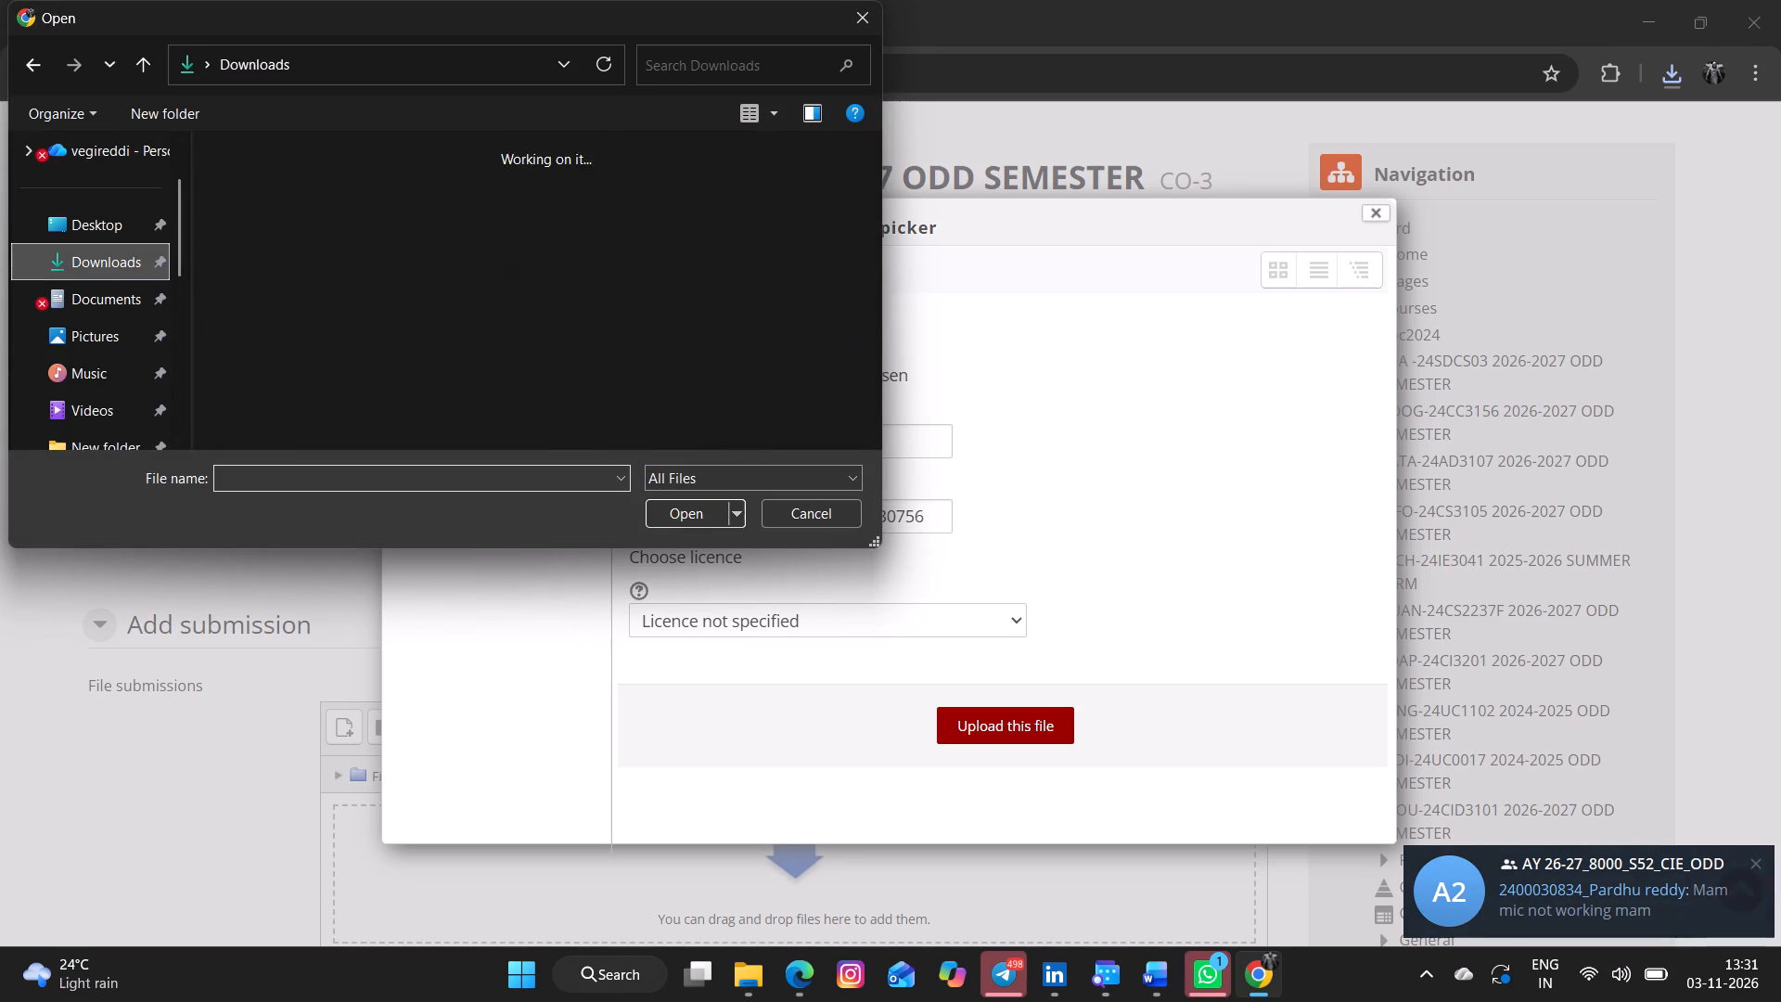
pyautogui.click(365, 196)
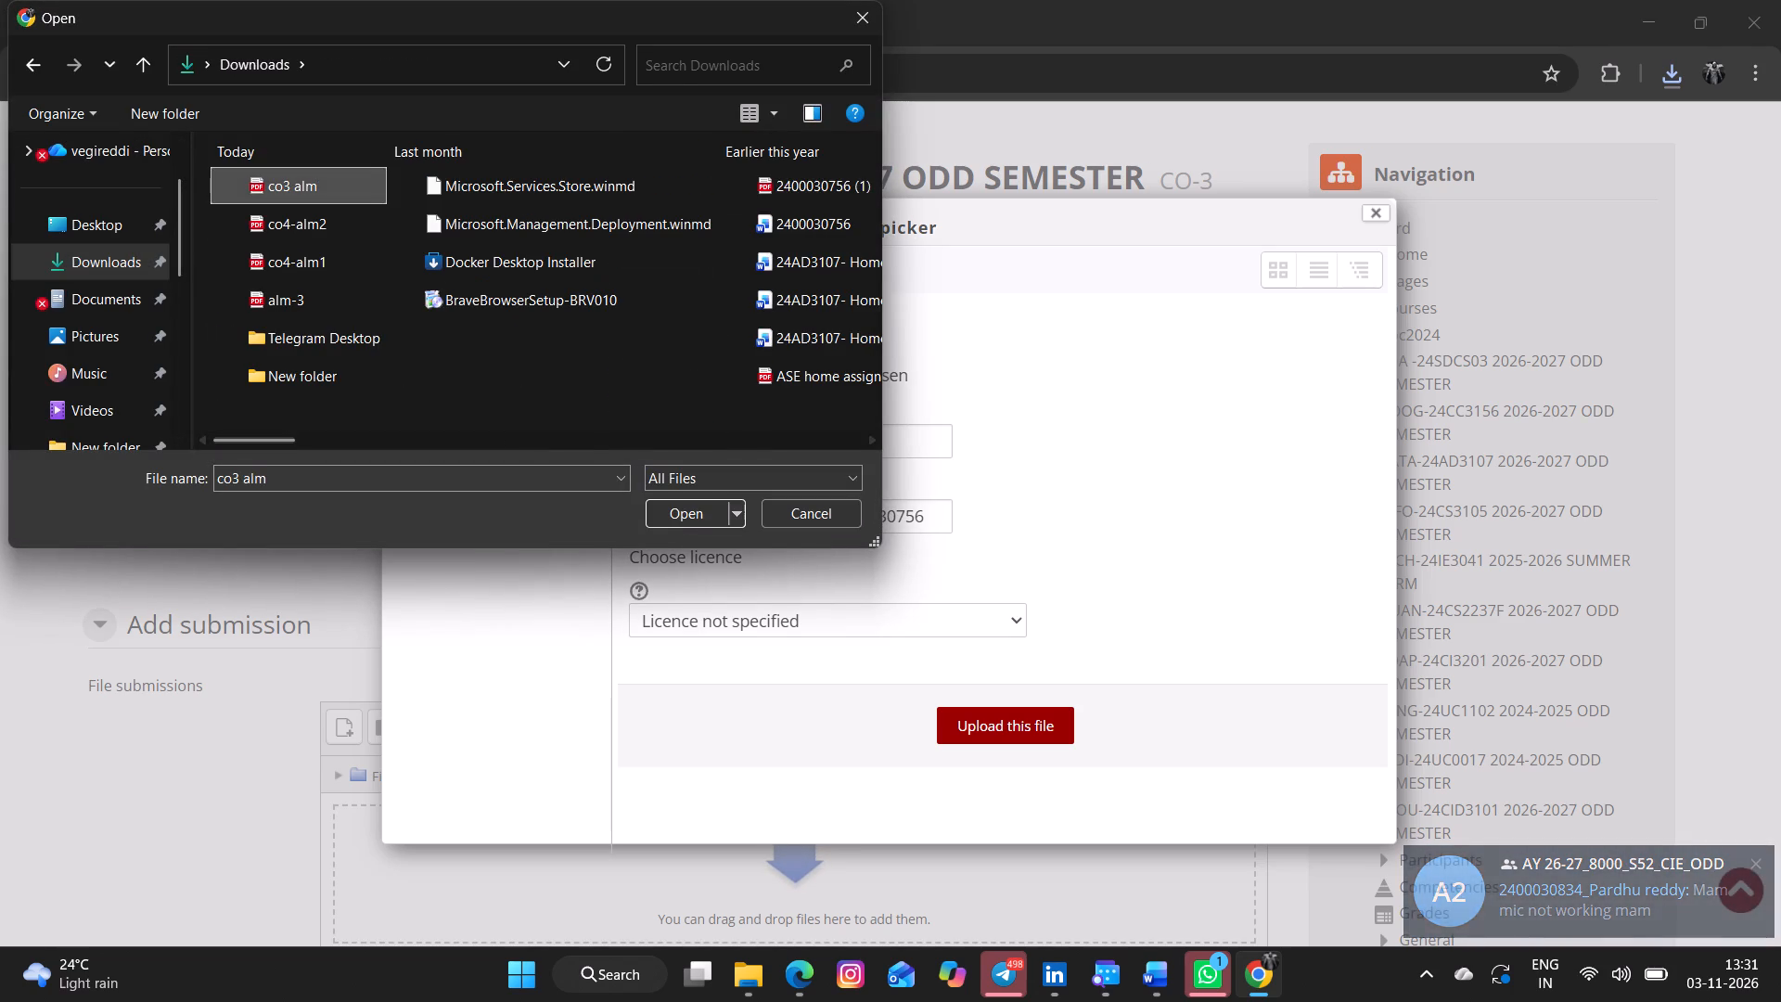
pyautogui.click(690, 528)
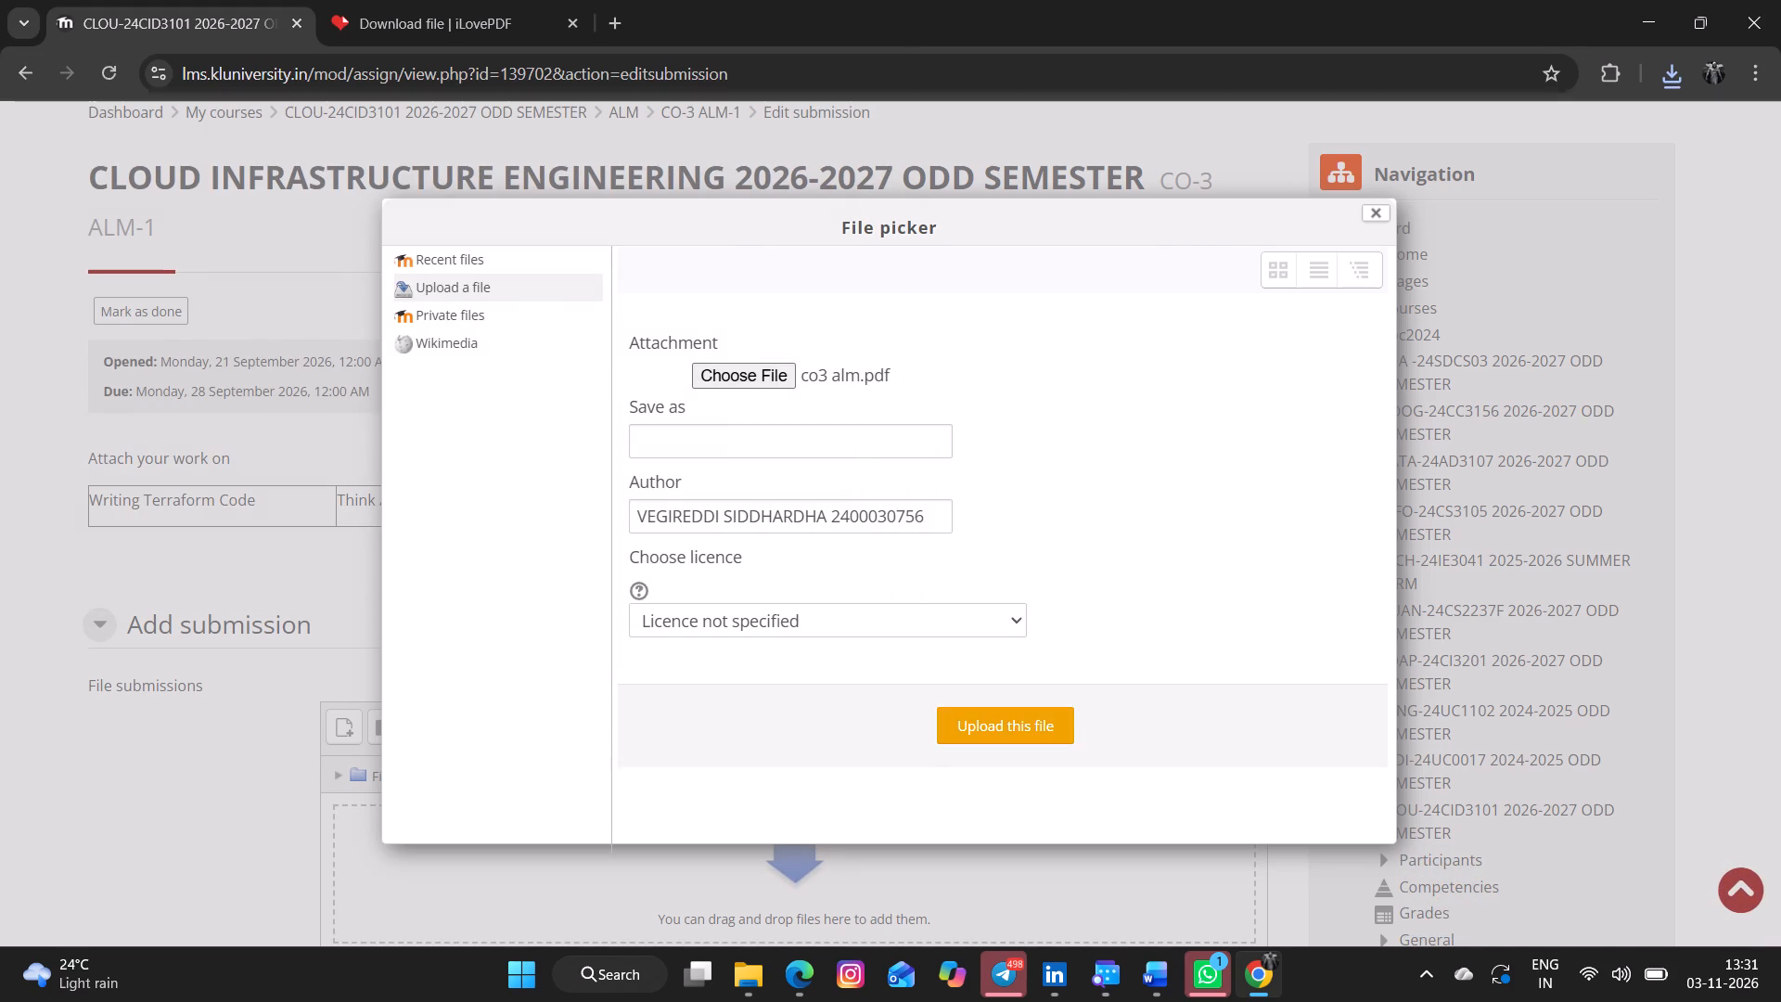
pyautogui.click(1007, 739)
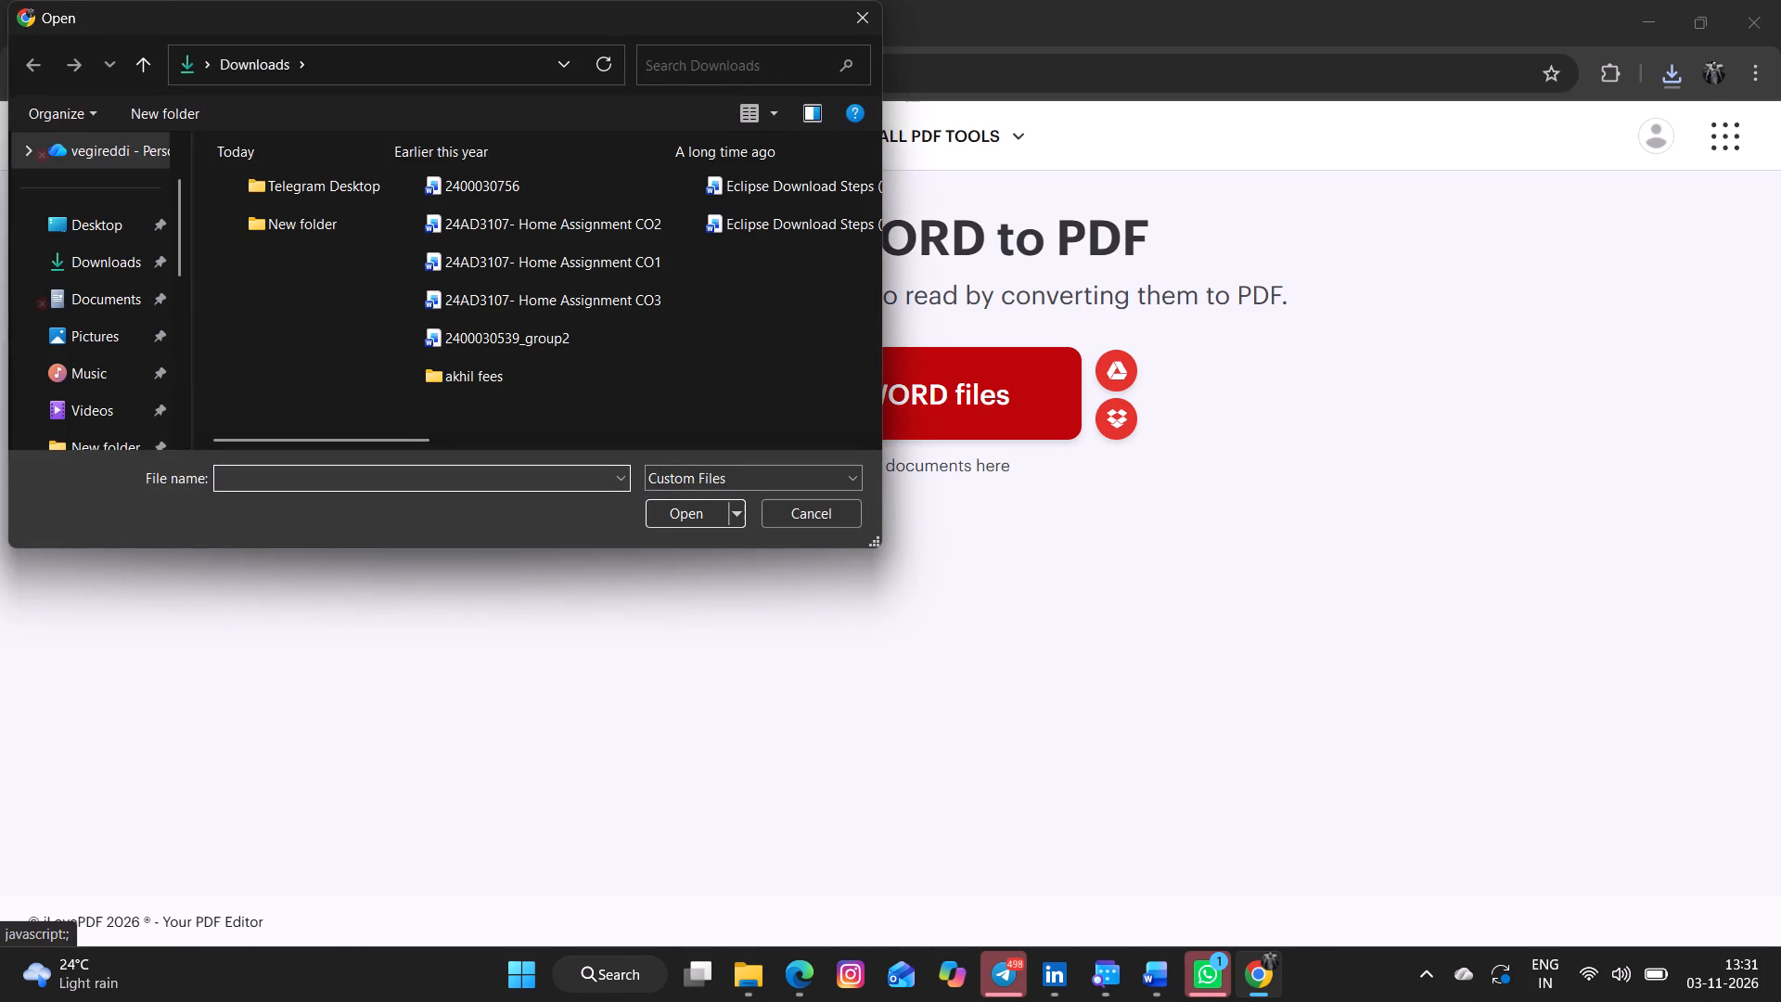
pyautogui.click(121, 278)
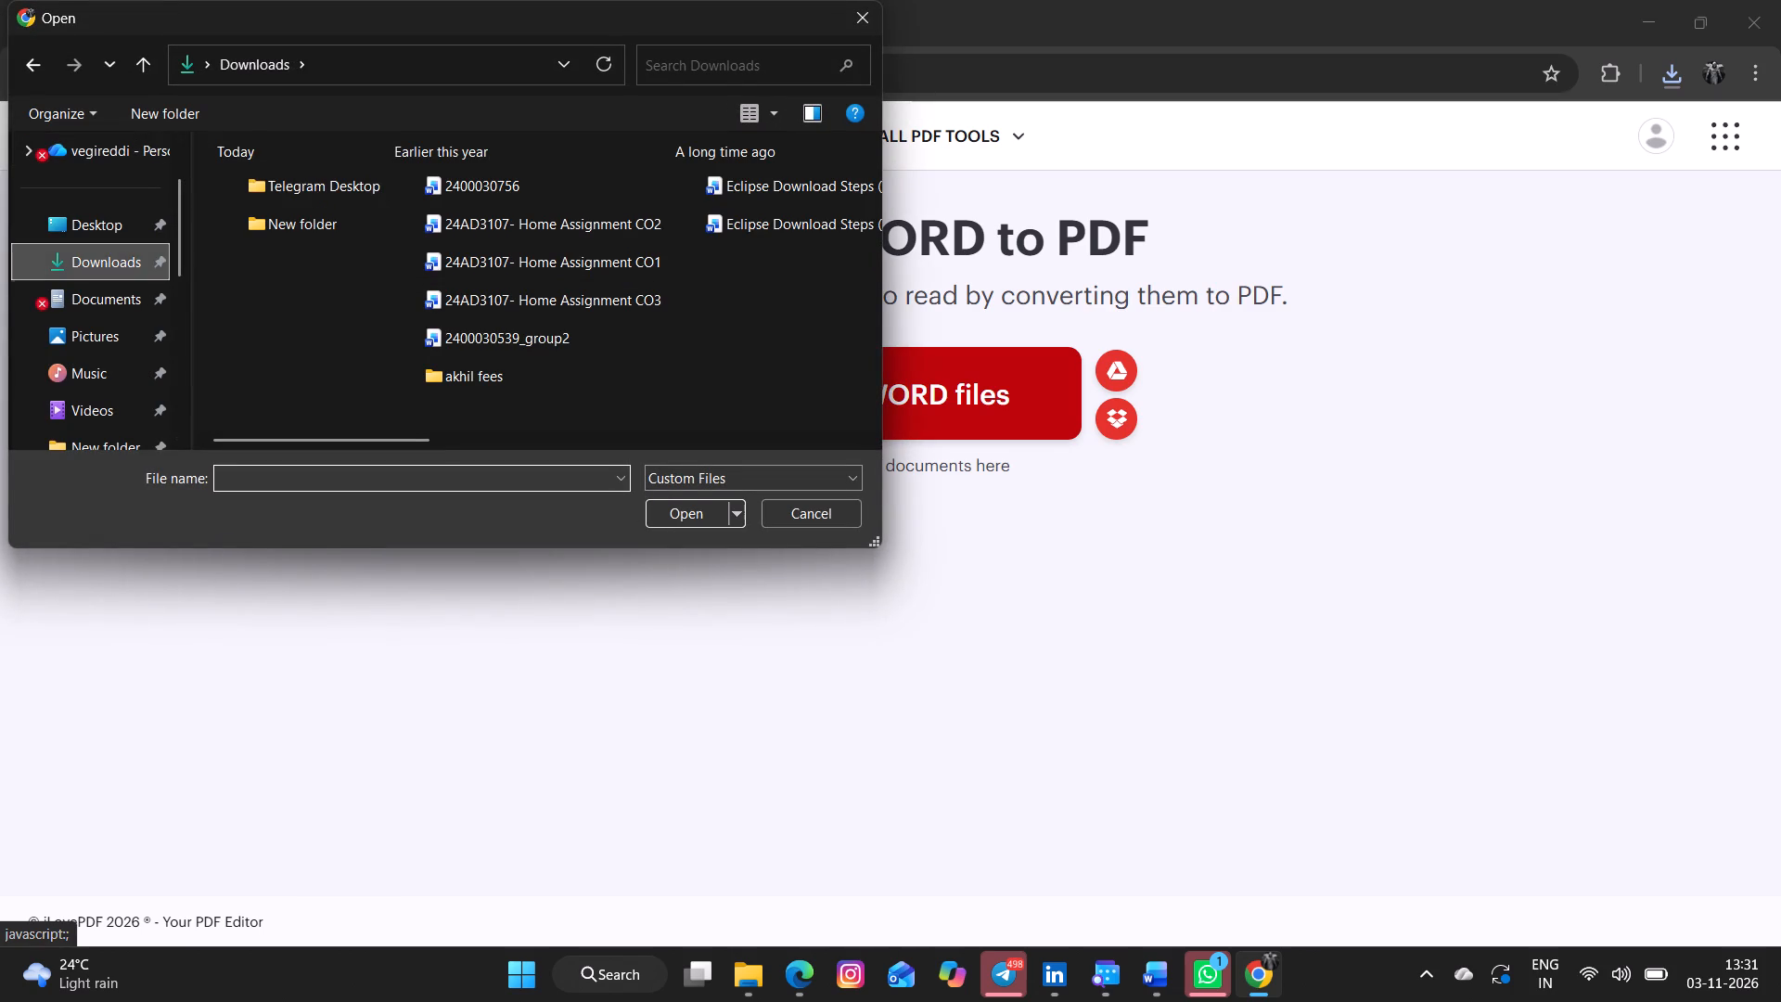
pyautogui.click(122, 300)
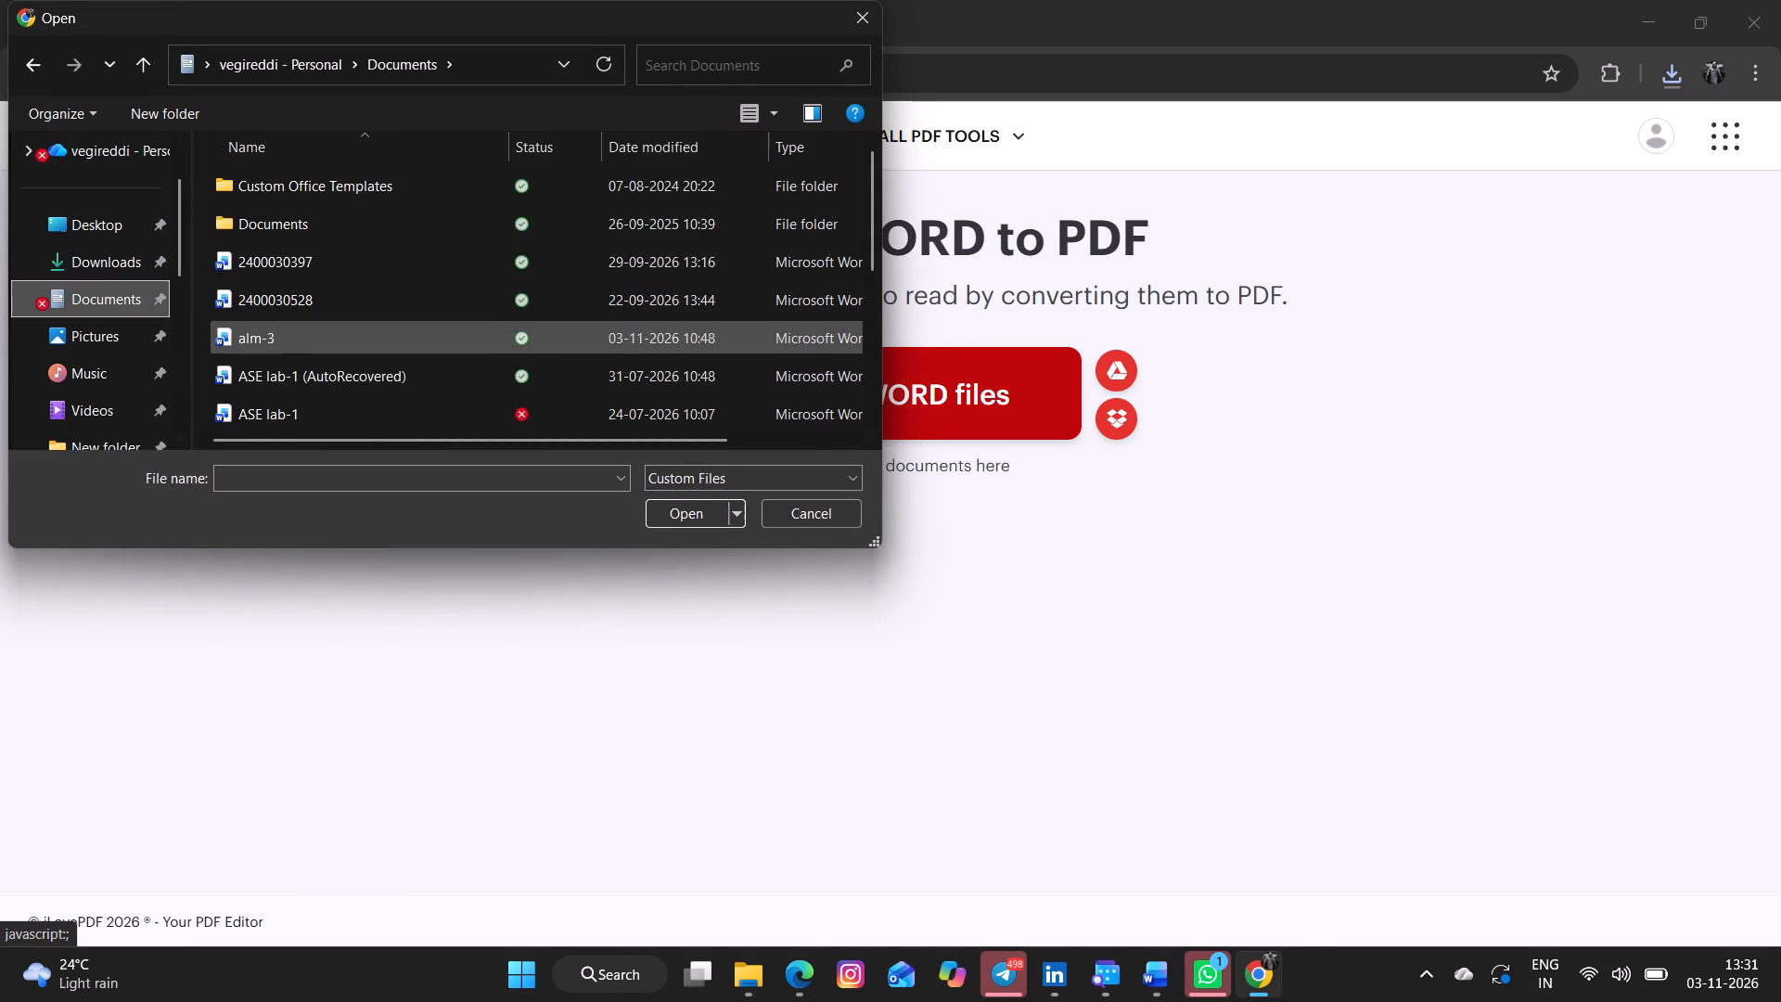
pyautogui.scroll(-1, 307, 331)
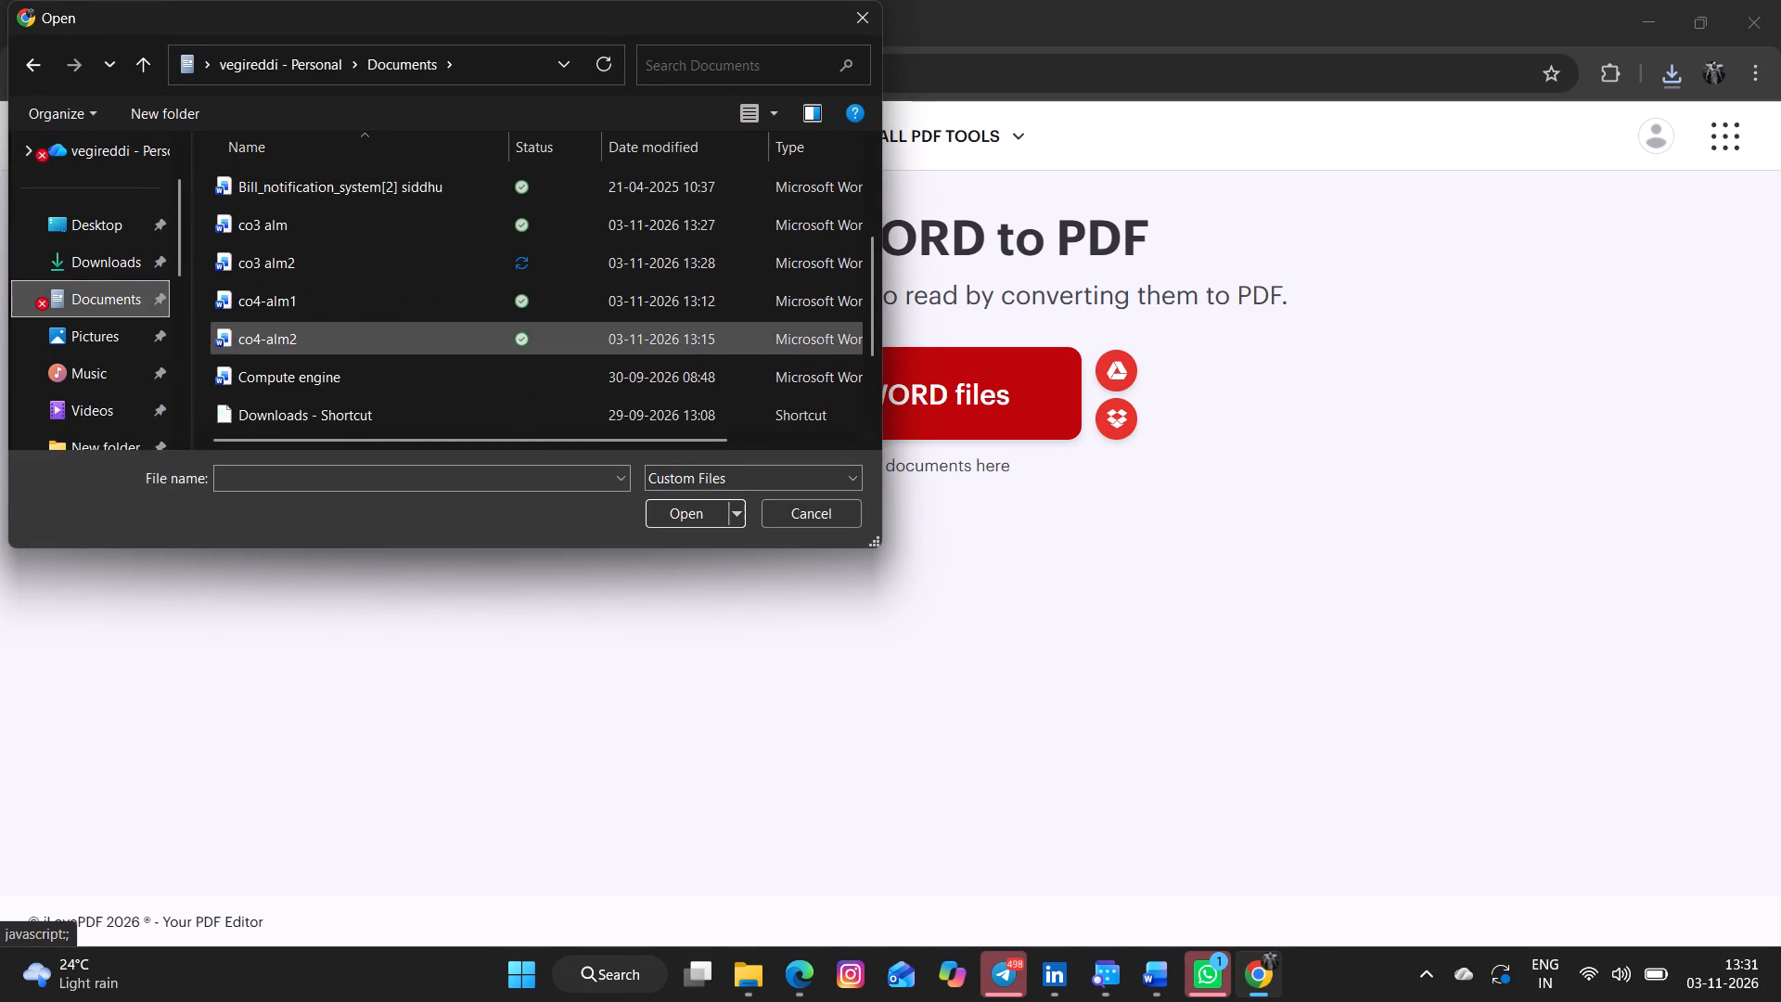
pyautogui.scroll(-1, 307, 331)
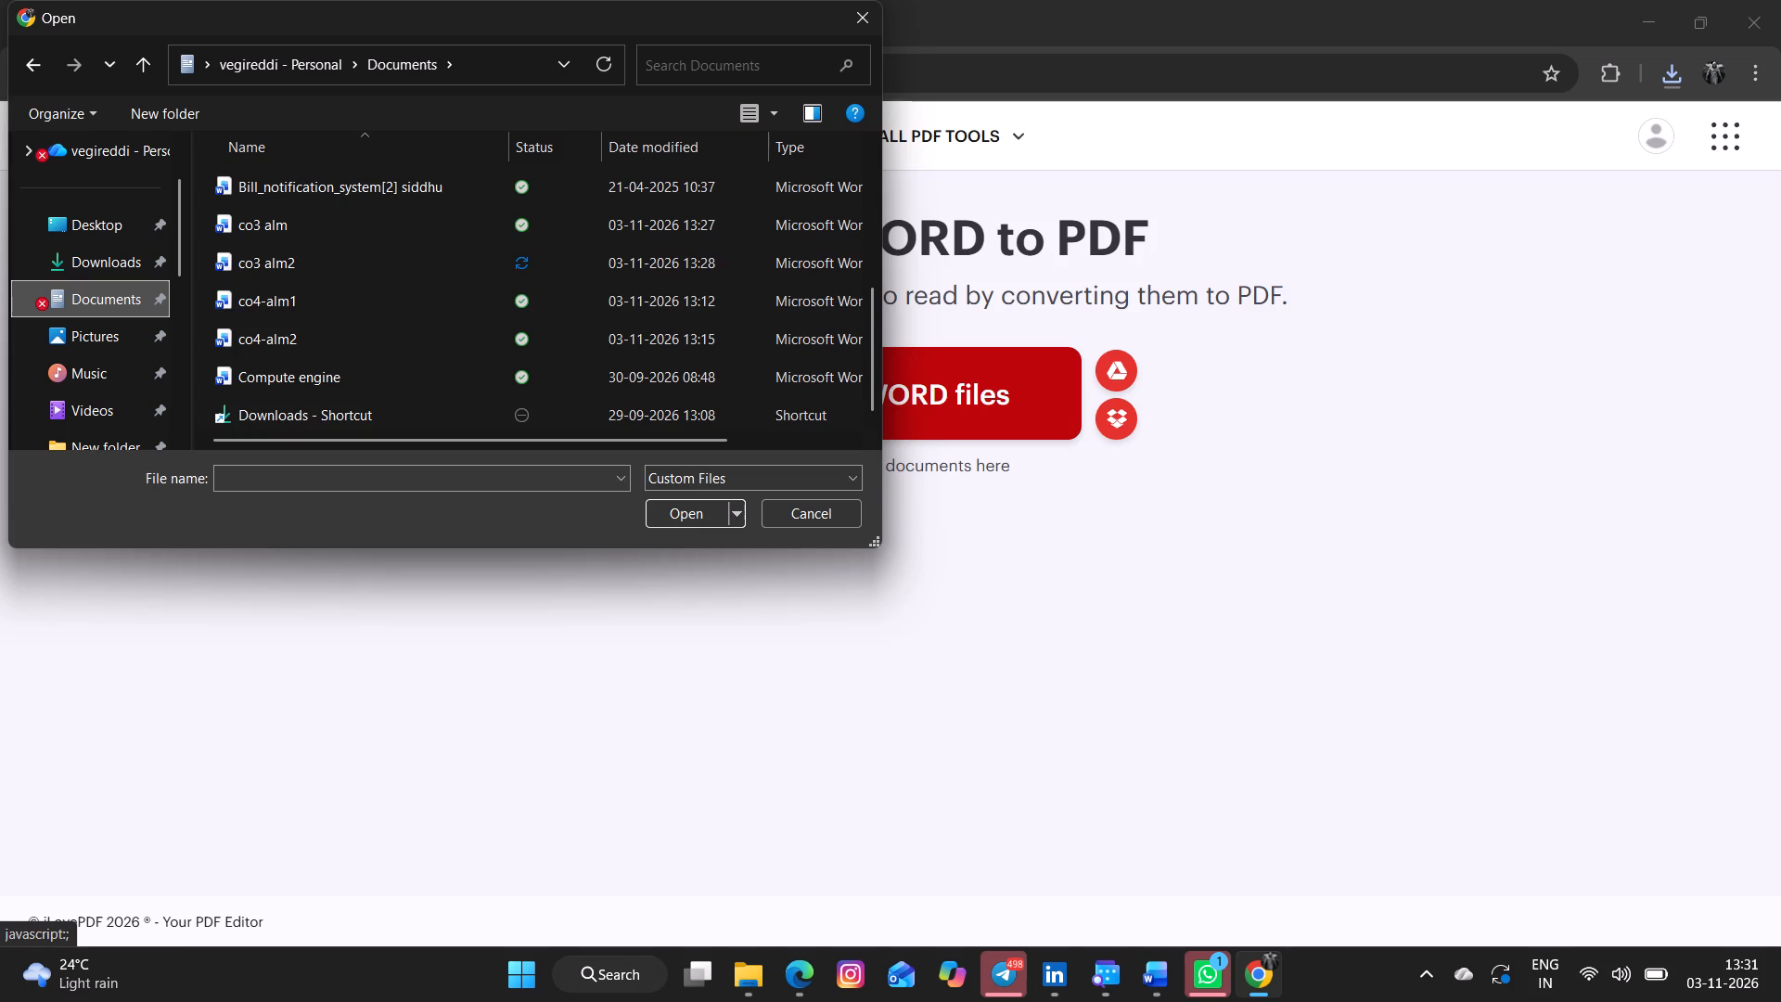
pyautogui.click(311, 270)
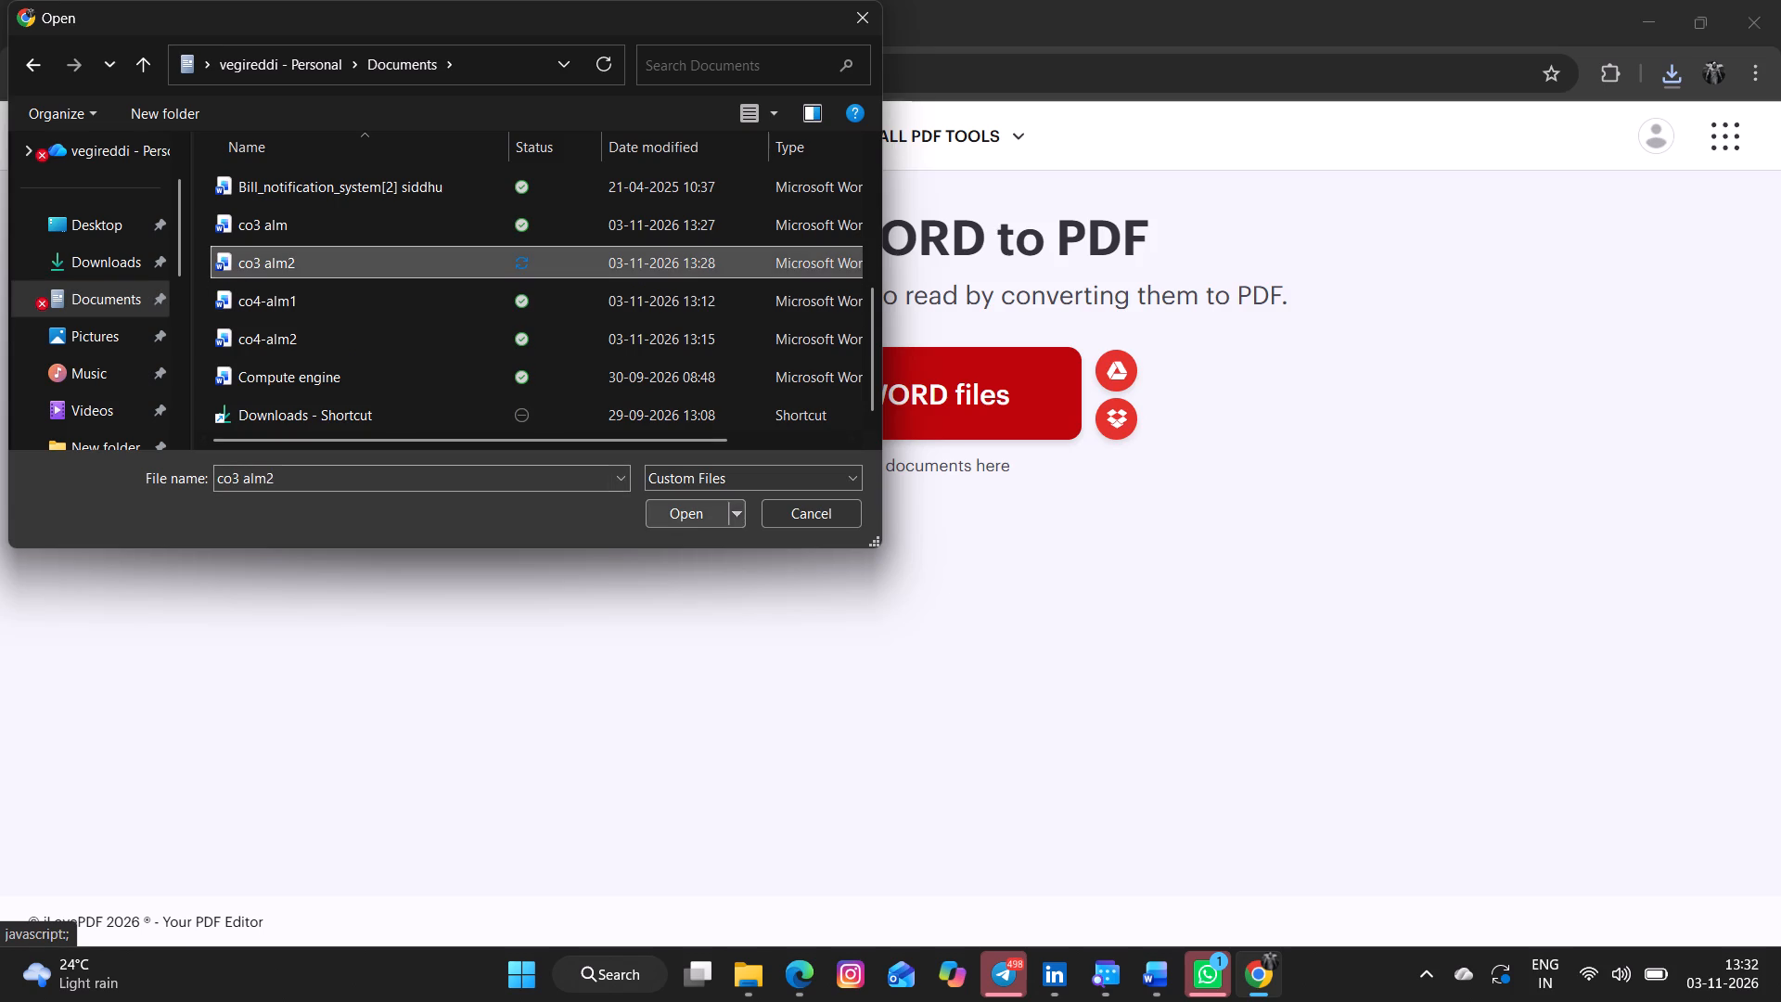
pyautogui.click(685, 507)
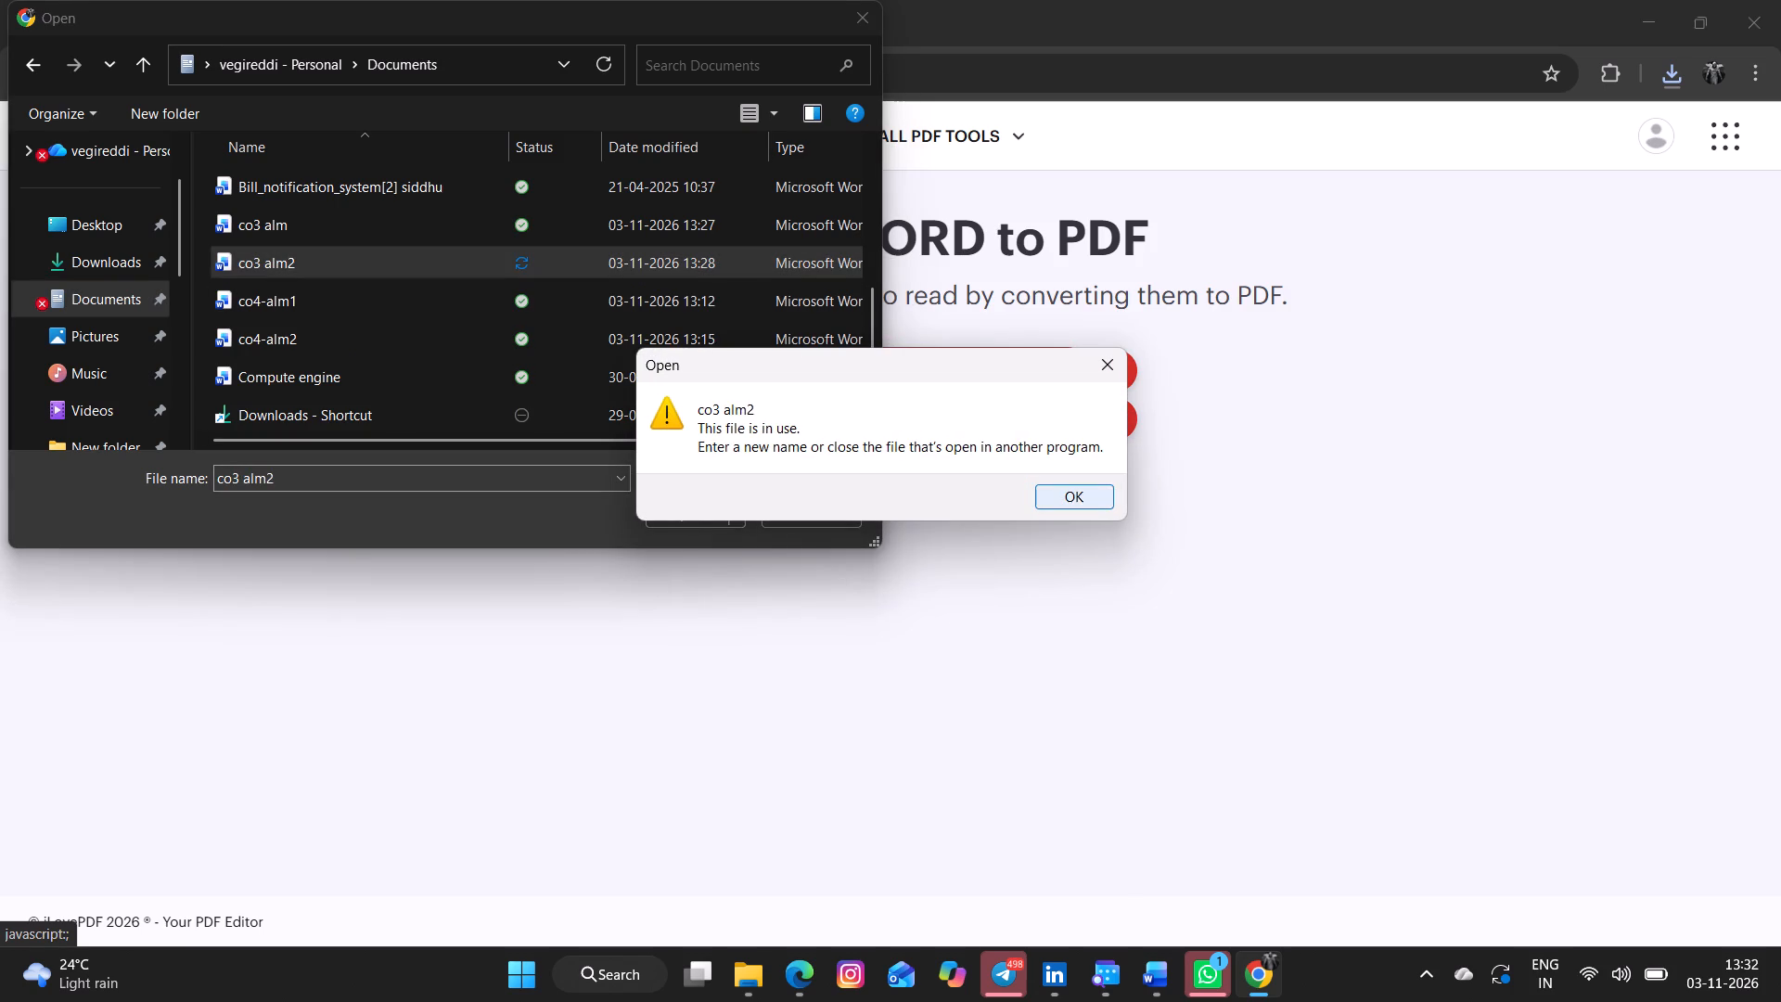
pyautogui.click(1096, 502)
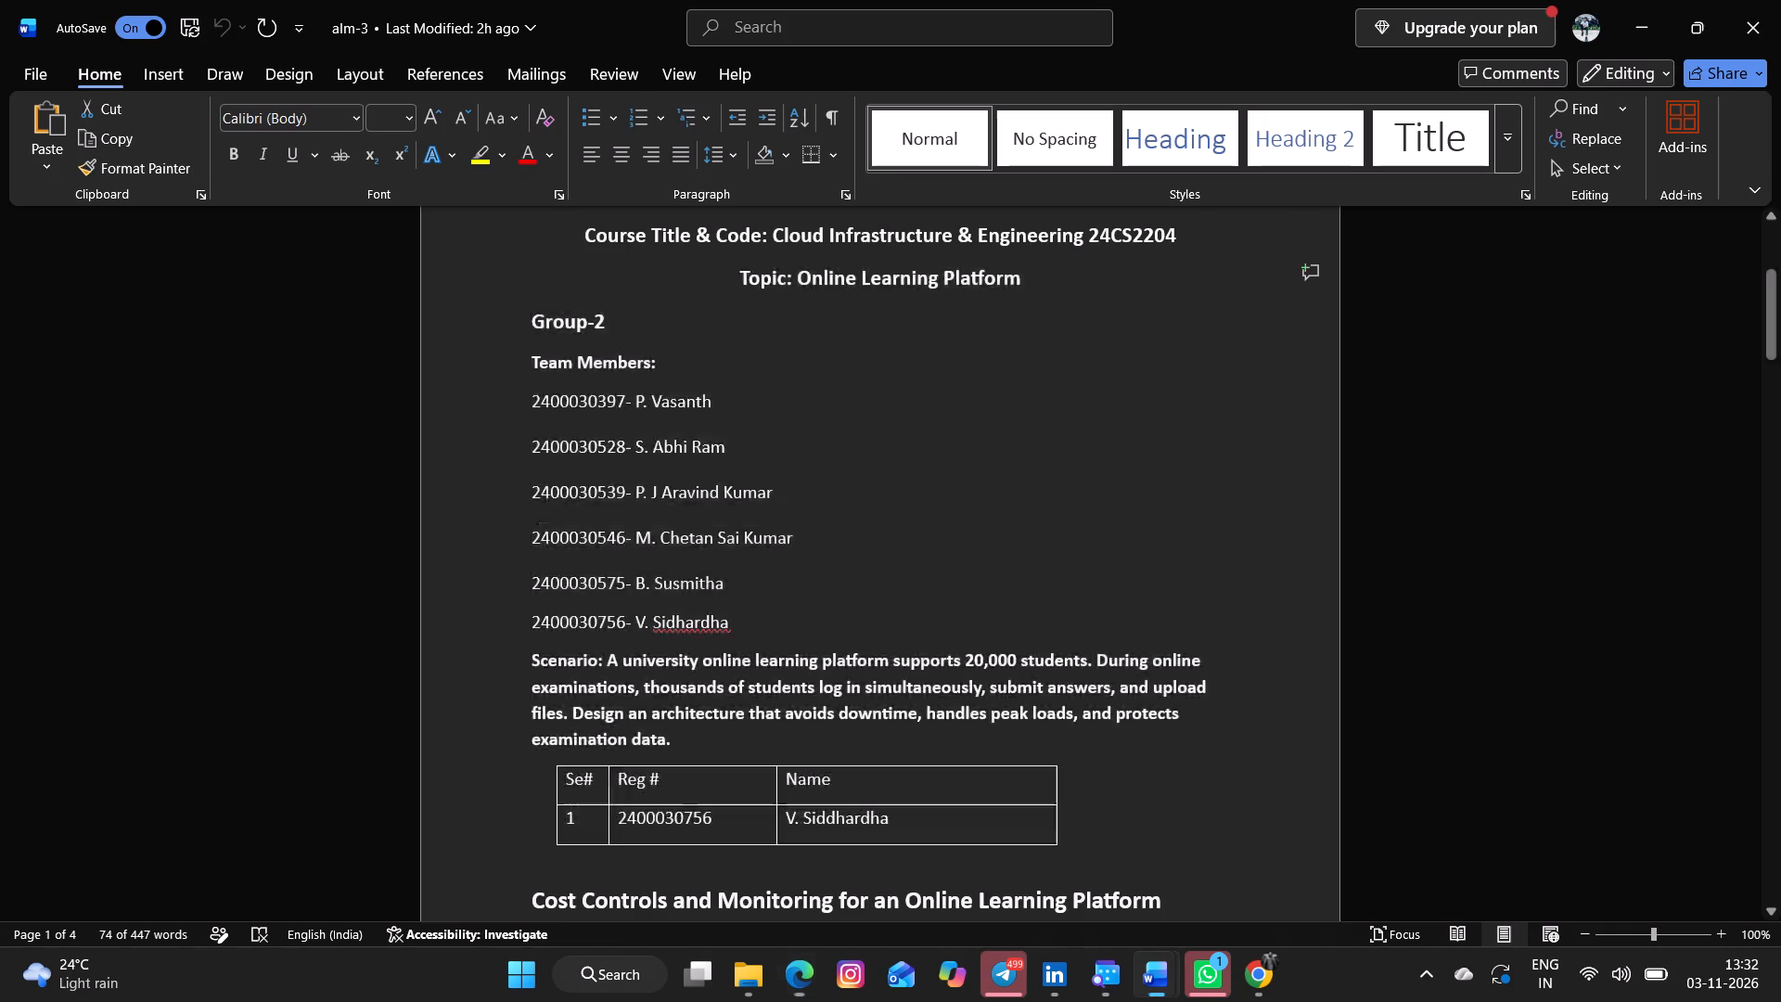
# Close the alm-3 and co3 alm2 documents in Word, retrying the co3 alm2 file selection in Chrome between them.
pyautogui.click(1769, 35)
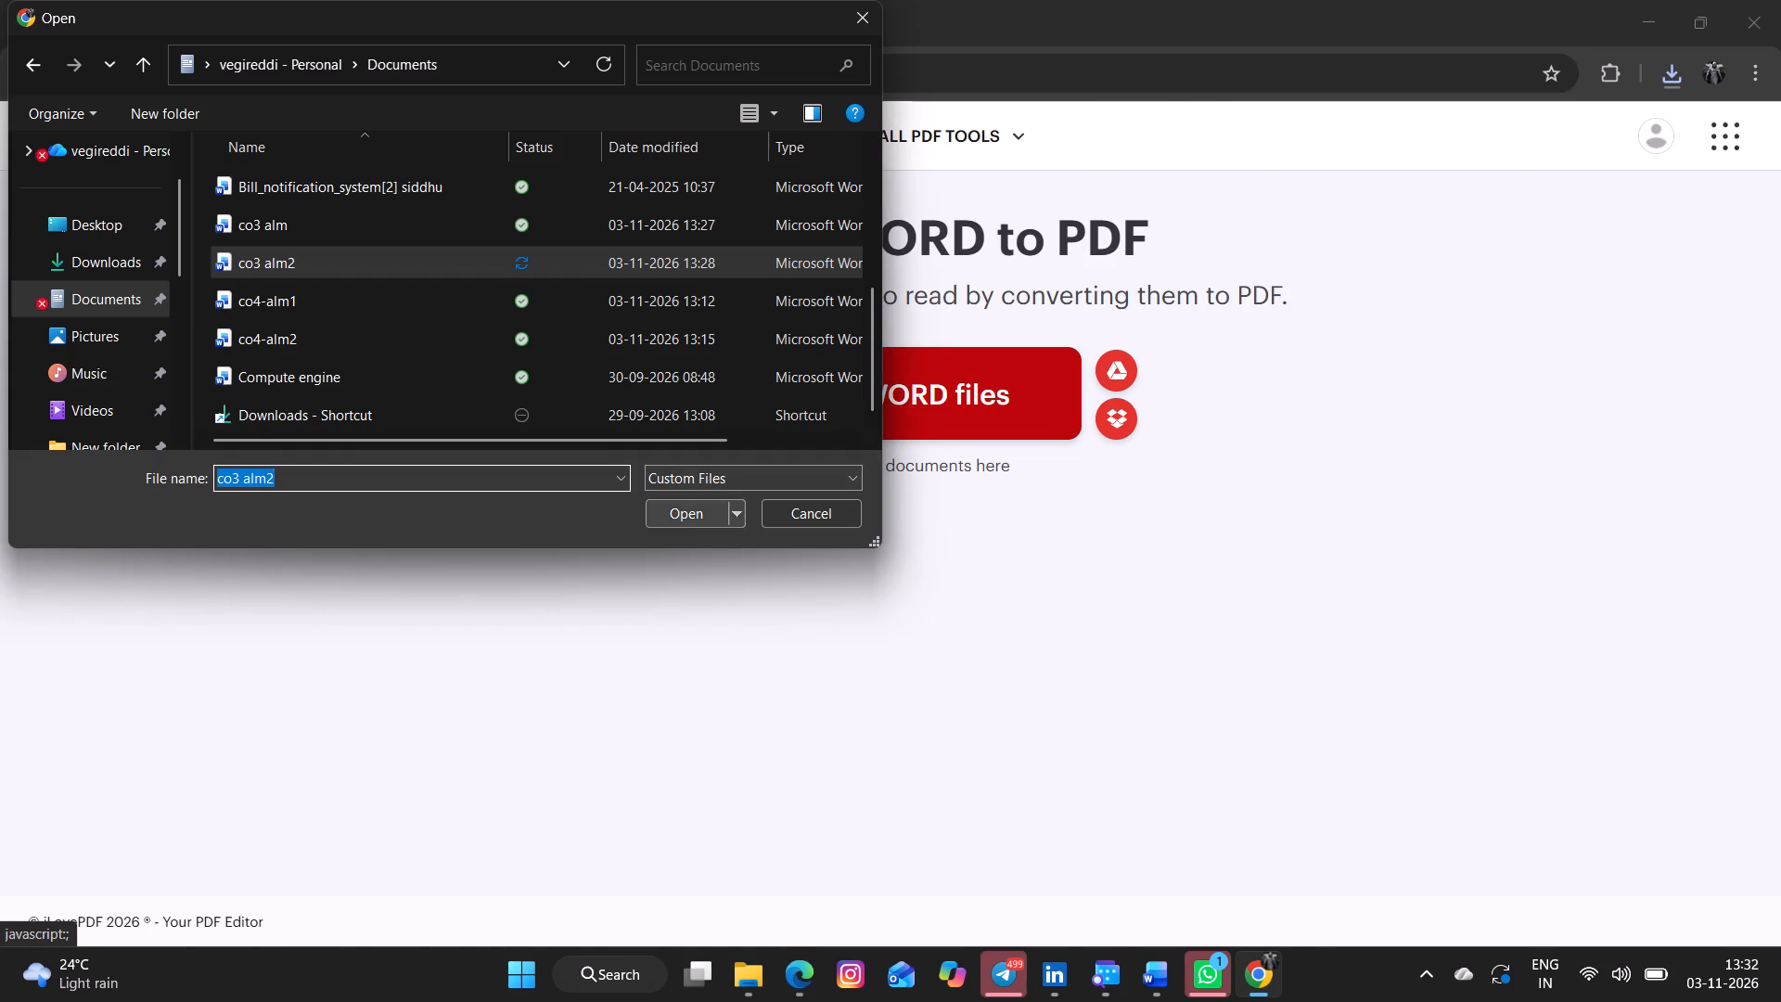
pyautogui.click(691, 509)
pyautogui.click(1086, 499)
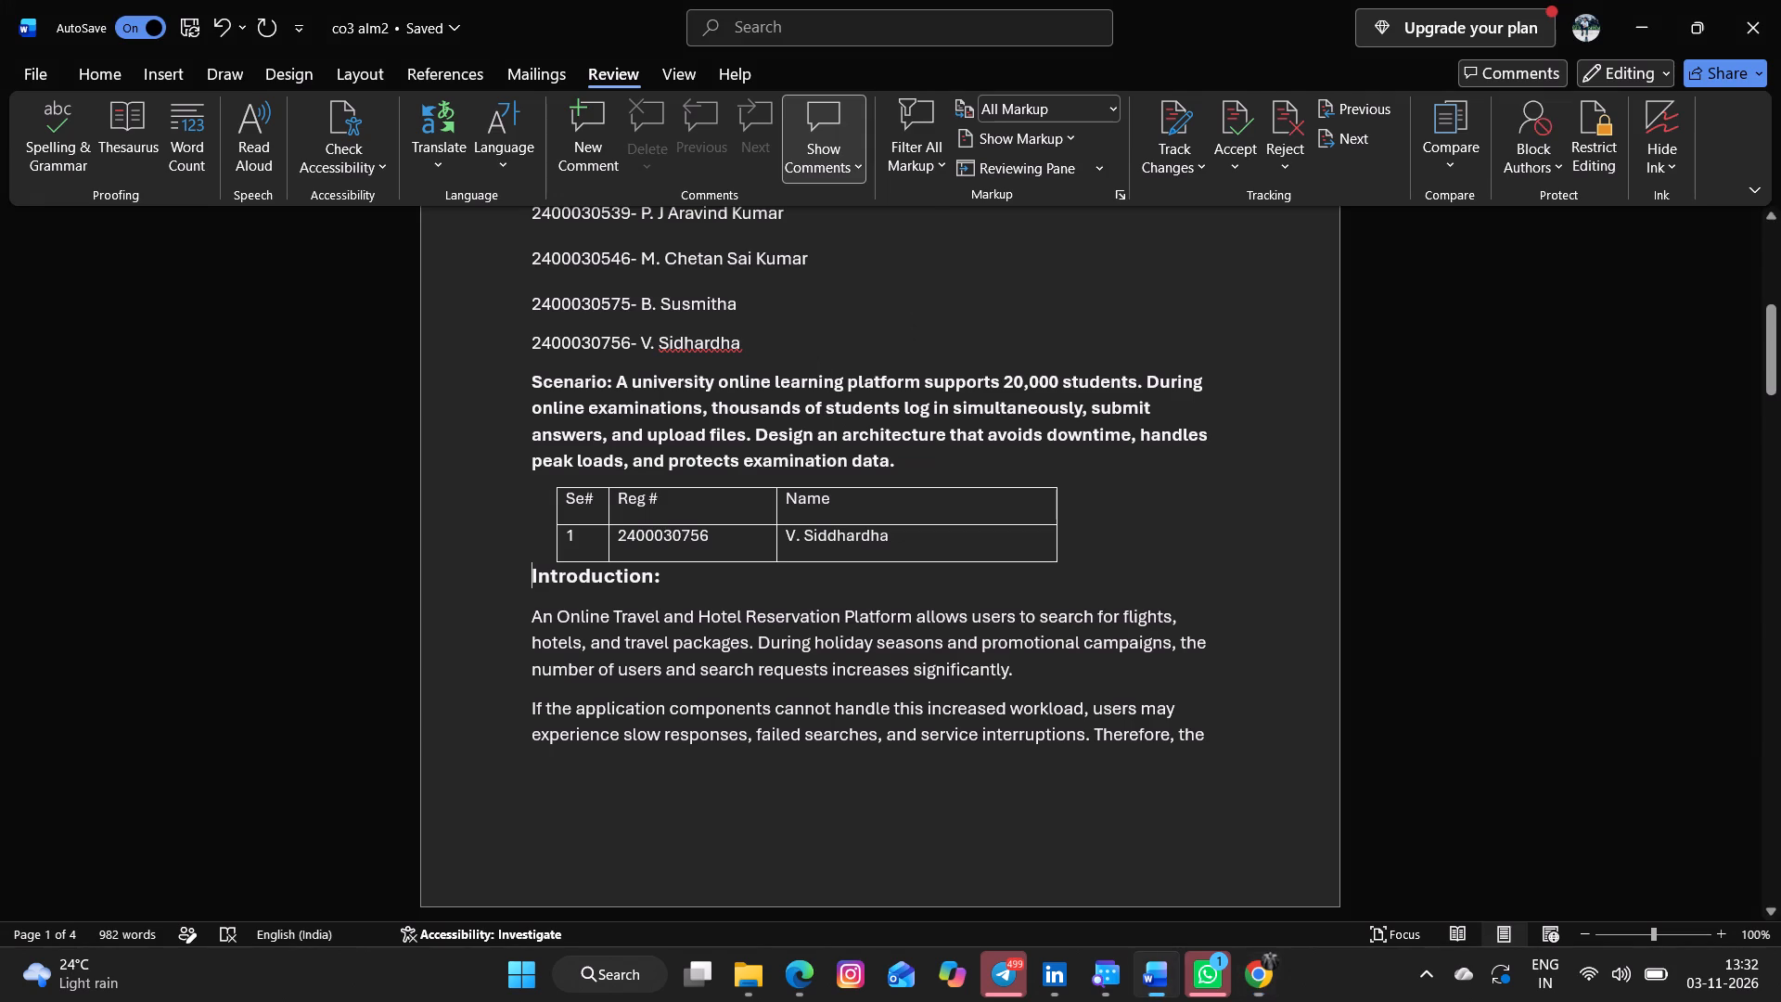
pyautogui.click(1780, 0)
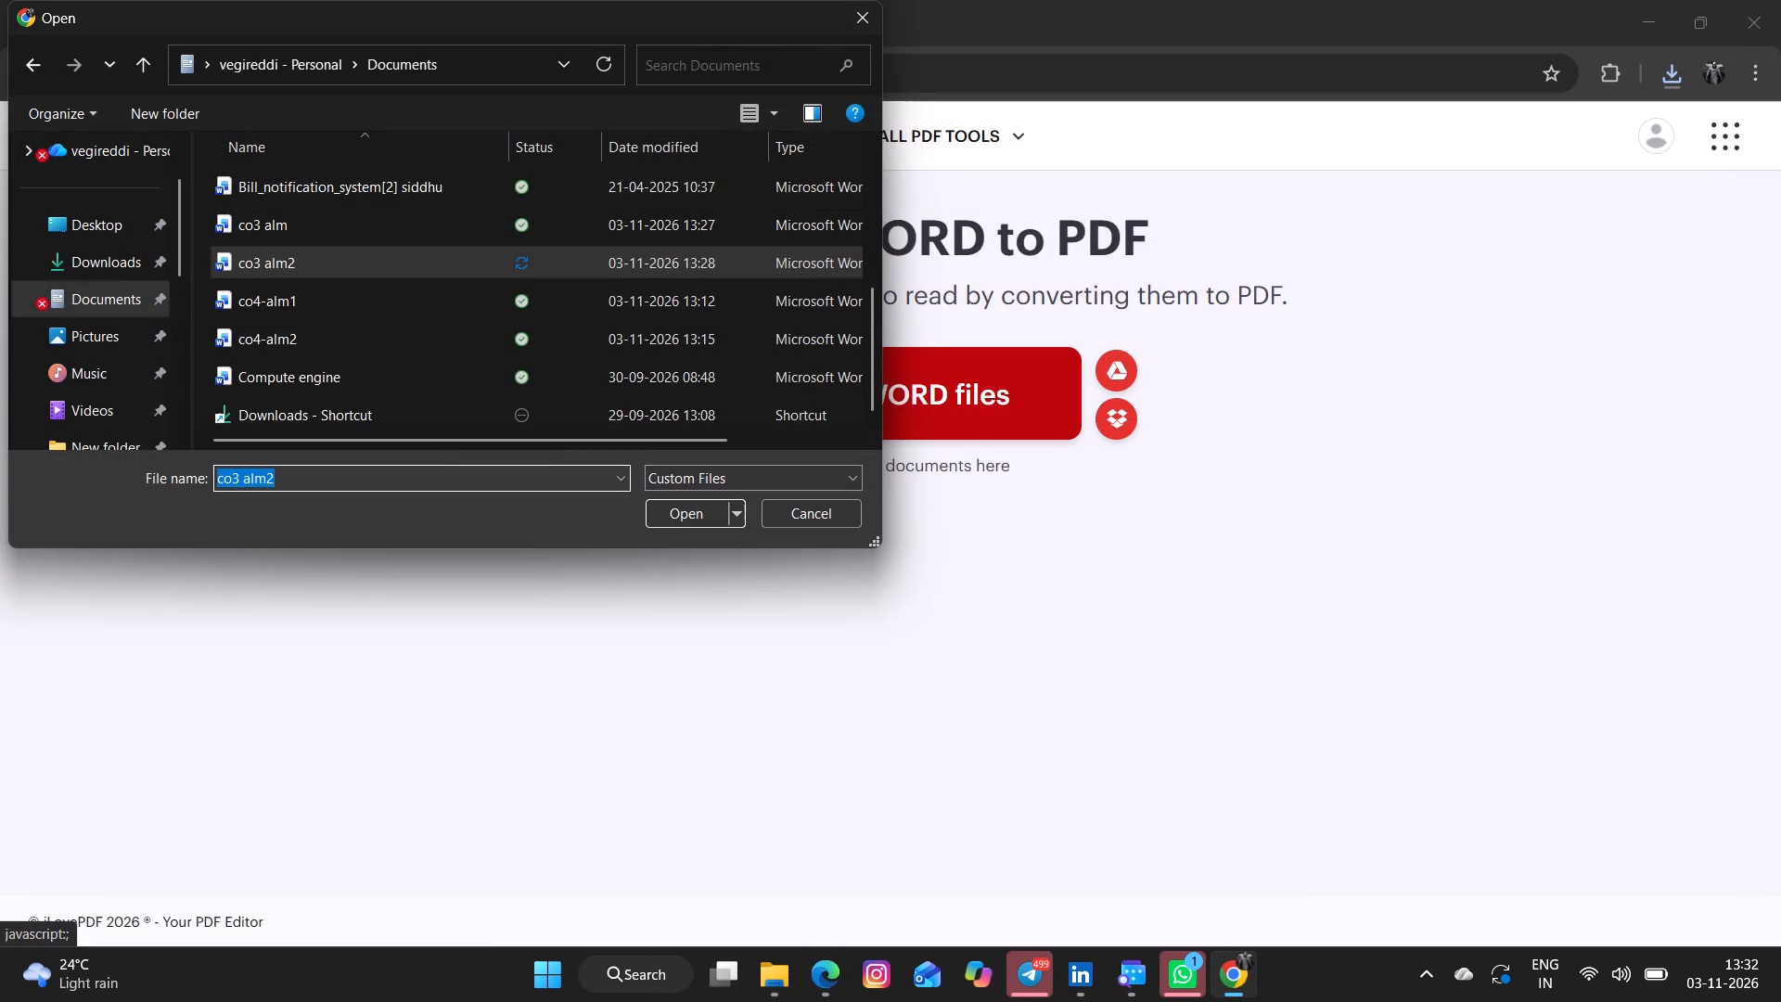
# Load co3 alm2 into the converter and convert it to PDF.
pyautogui.click(701, 508)
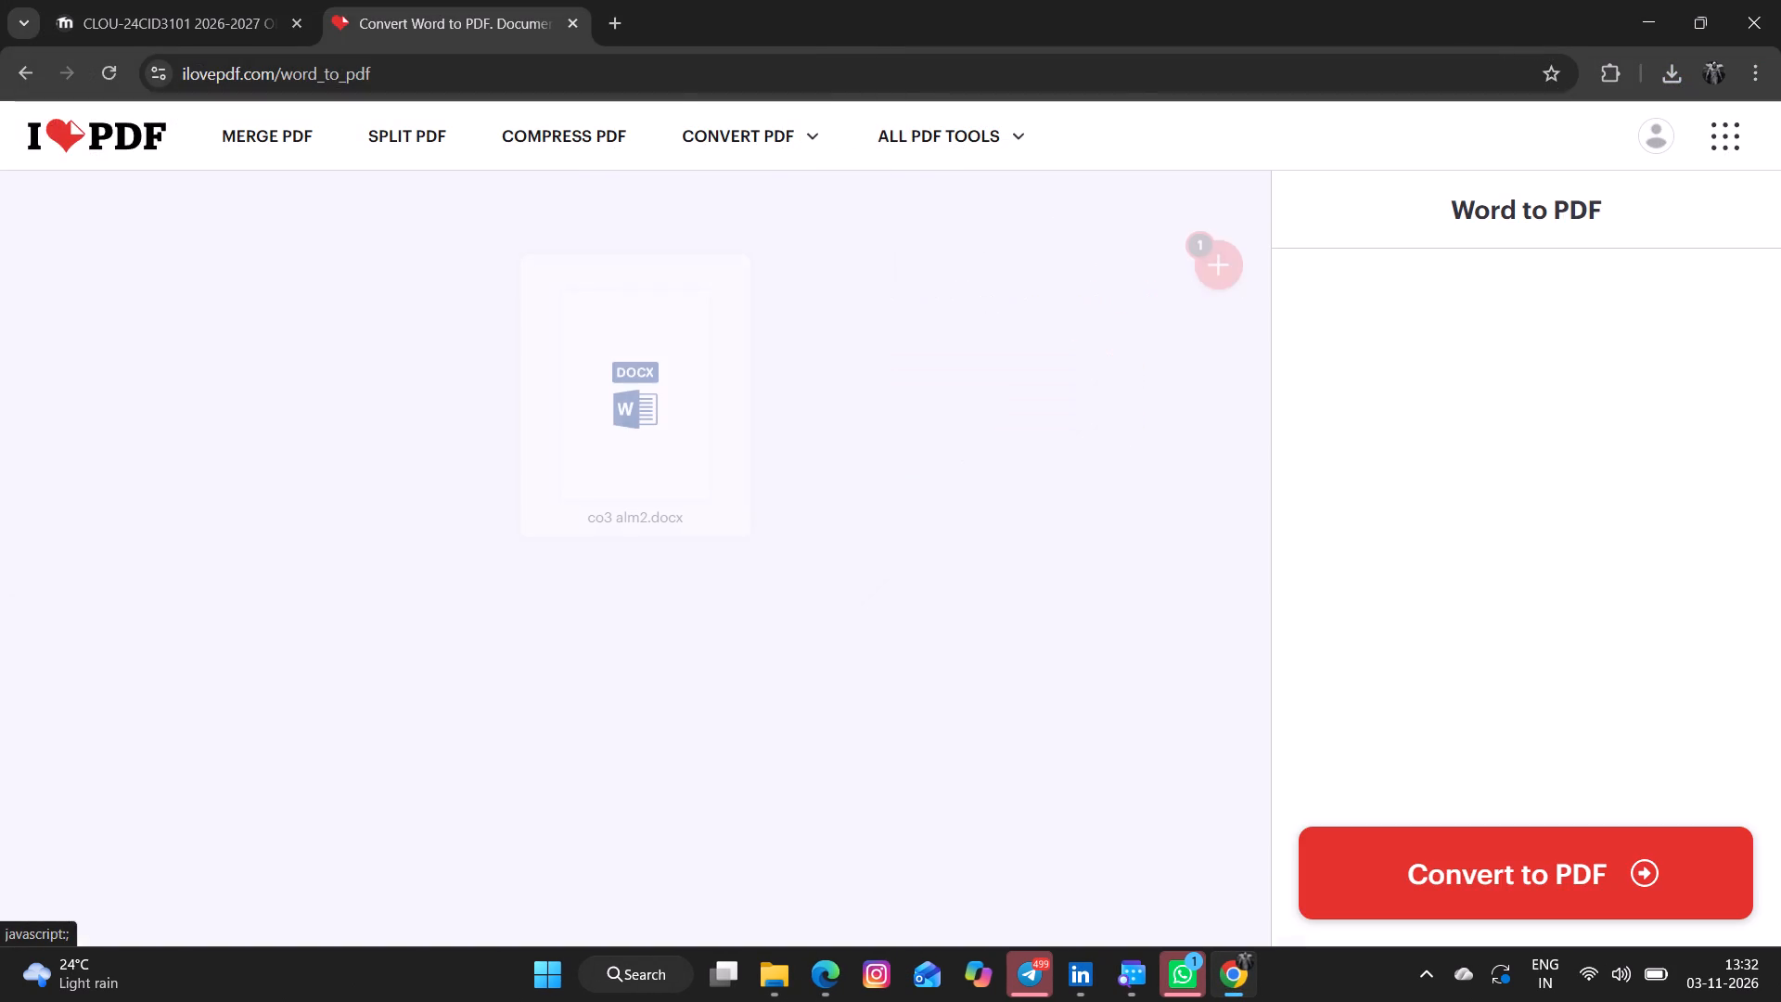
pyautogui.click(1536, 851)
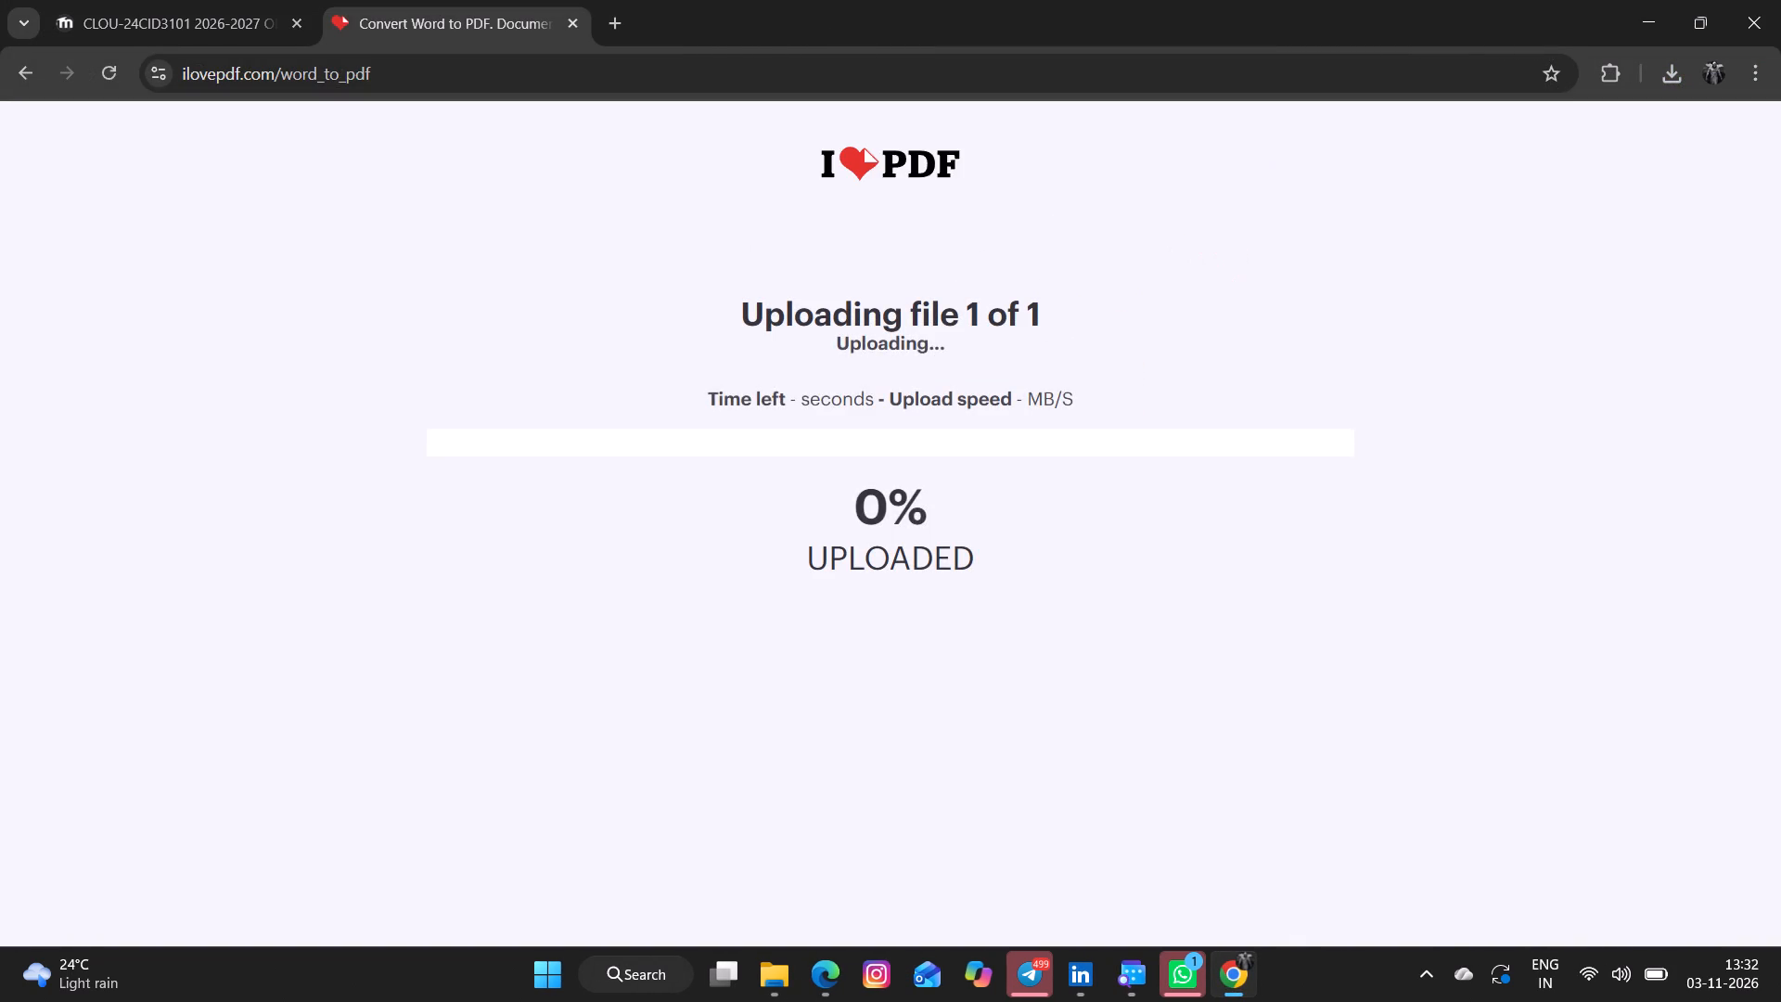
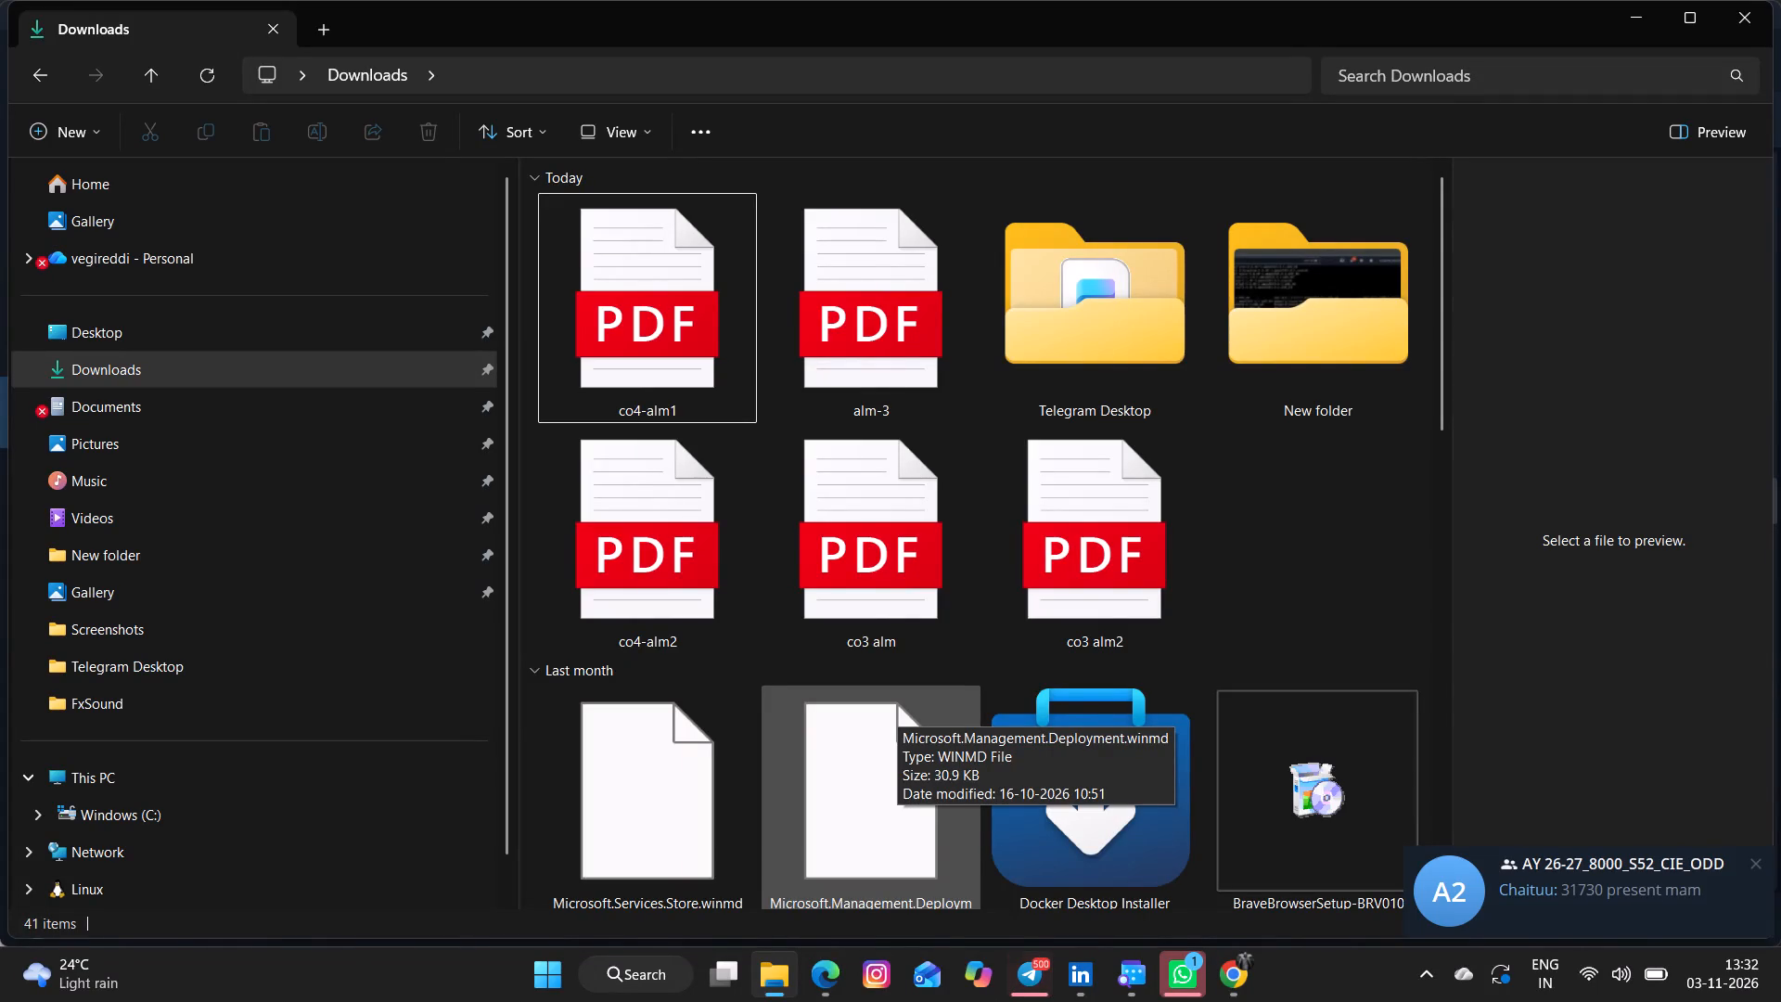
# Check the Downloads and OneDrive Documents folders for the co3 alm2 files.
pyautogui.keyDown('ctrl'); pyautogui.scroll(-4, 271, 593); pyautogui.keyUp('ctrl')
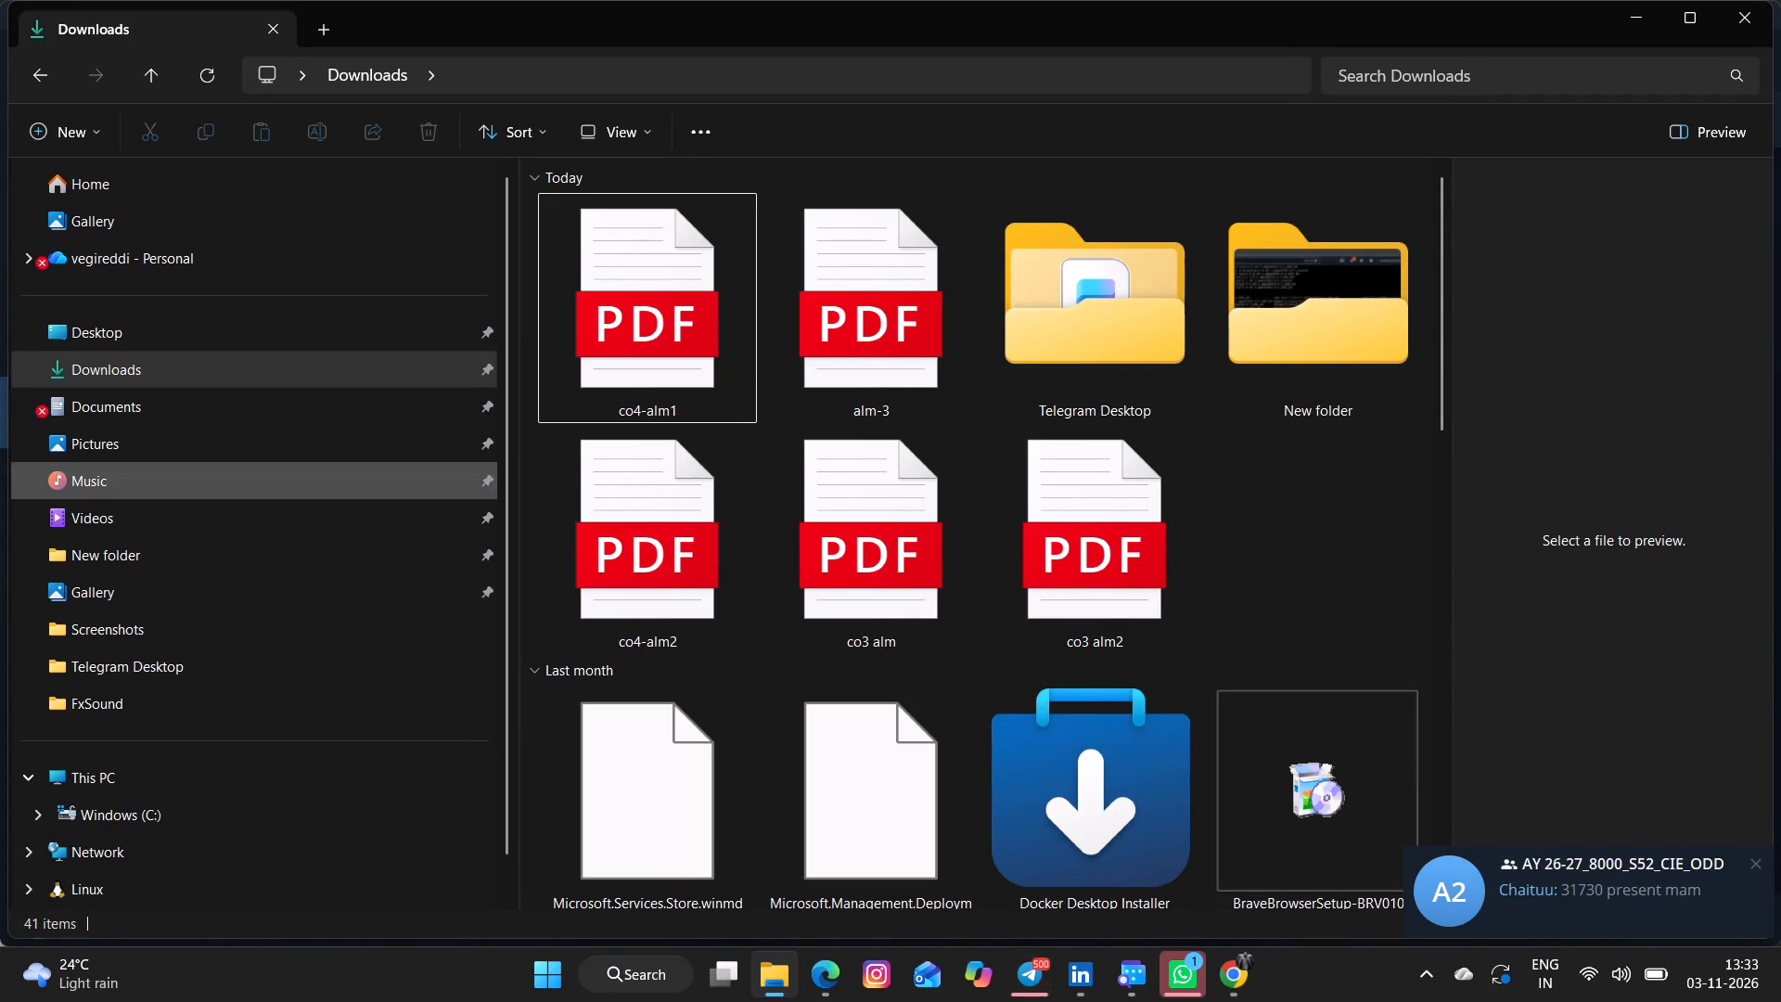
pyautogui.click(219, 420)
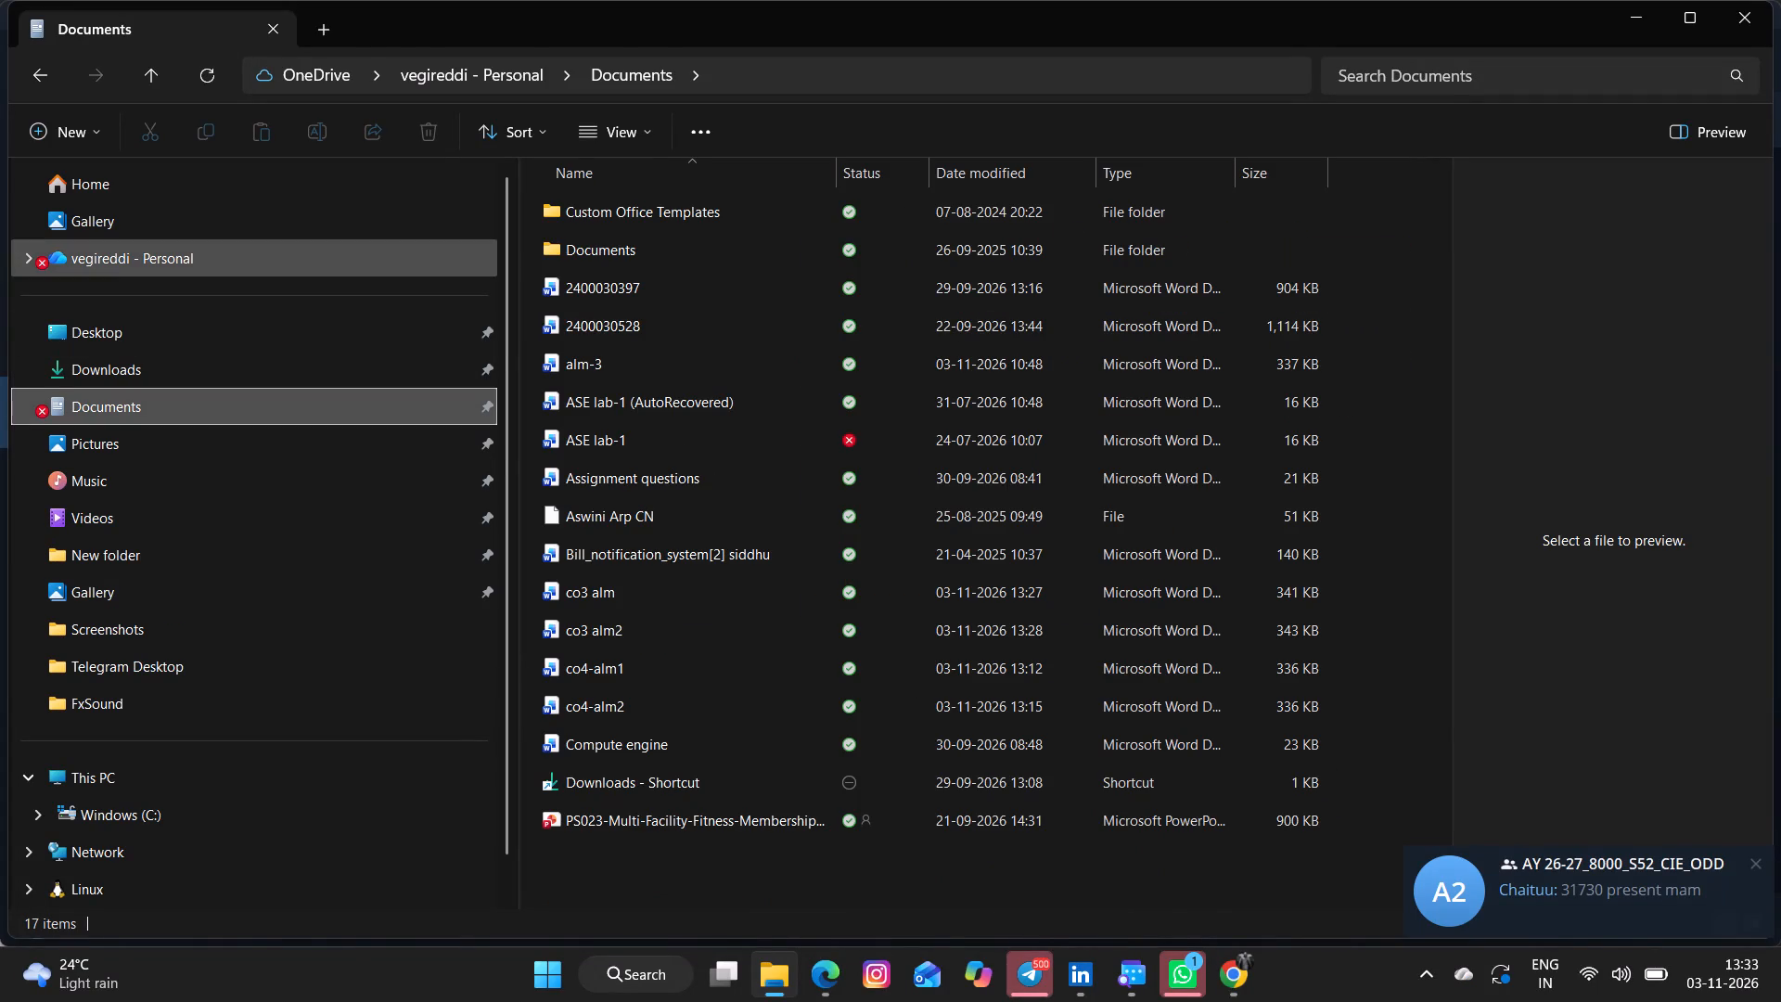
pyautogui.click(165, 366)
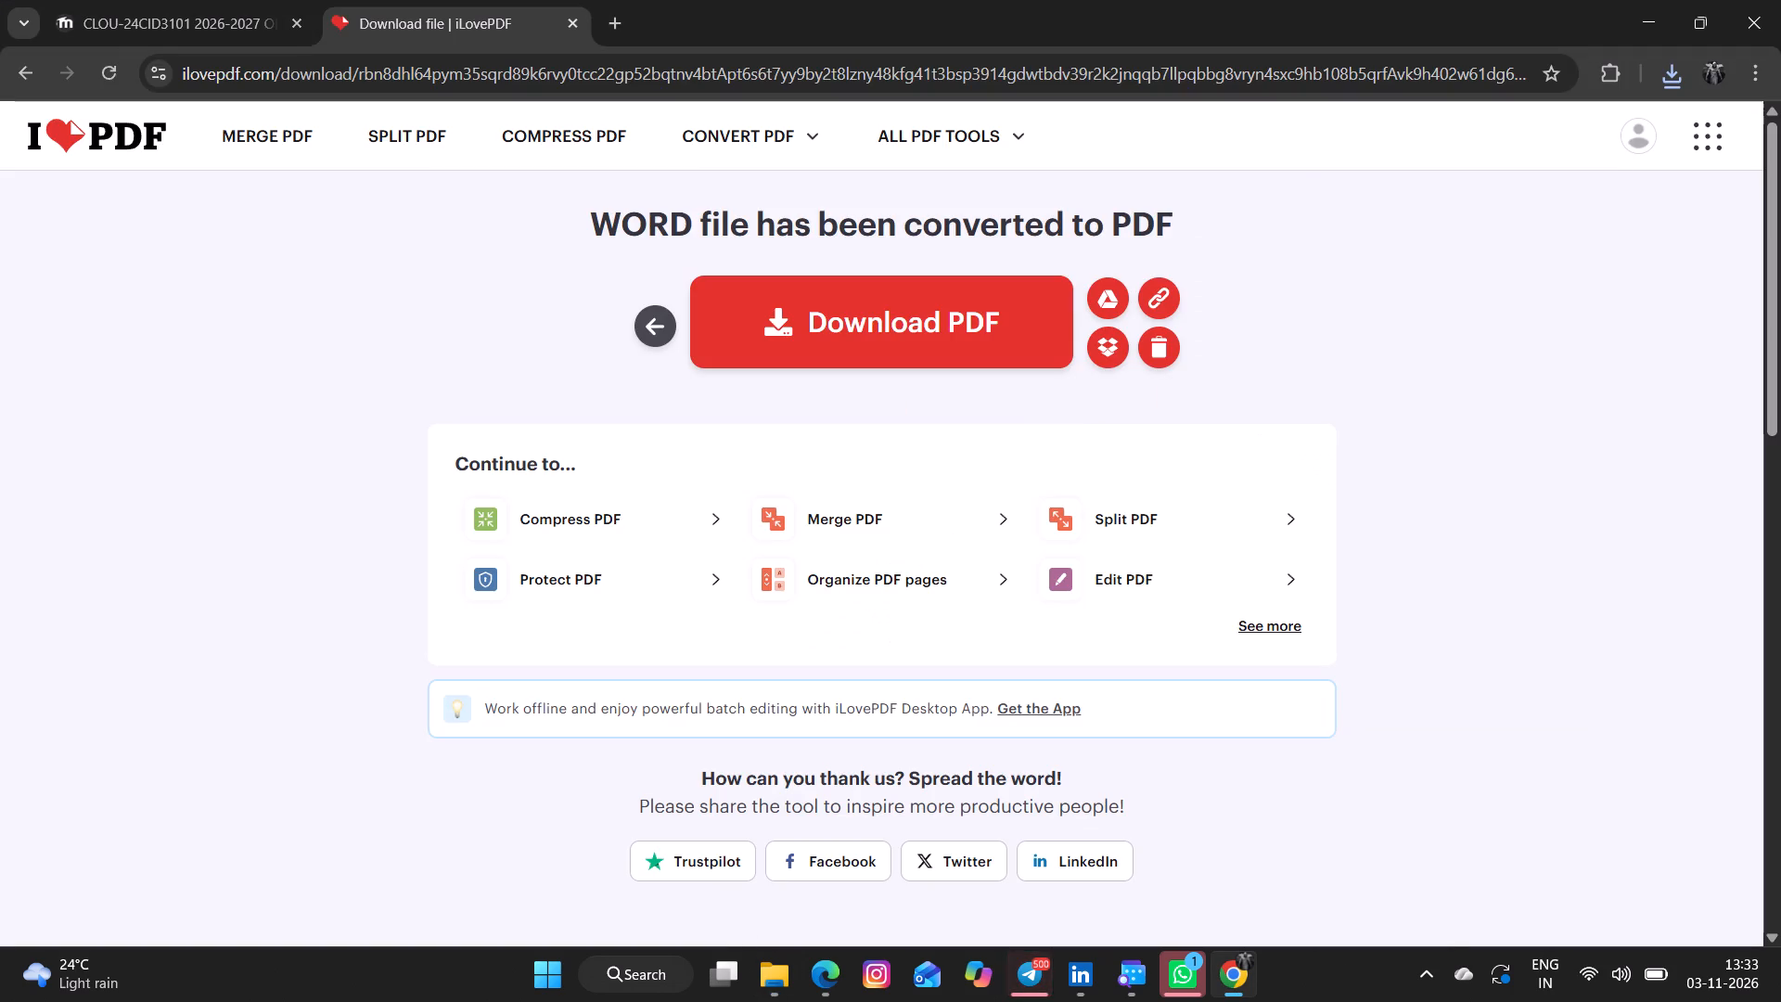
# Save the CO-3 ALM-1 submission containing co3 alm.pdf in the LMS and return to the course's ALM section.
pyautogui.click(158, 5)
pyautogui.scroll(-2, 399, 342)
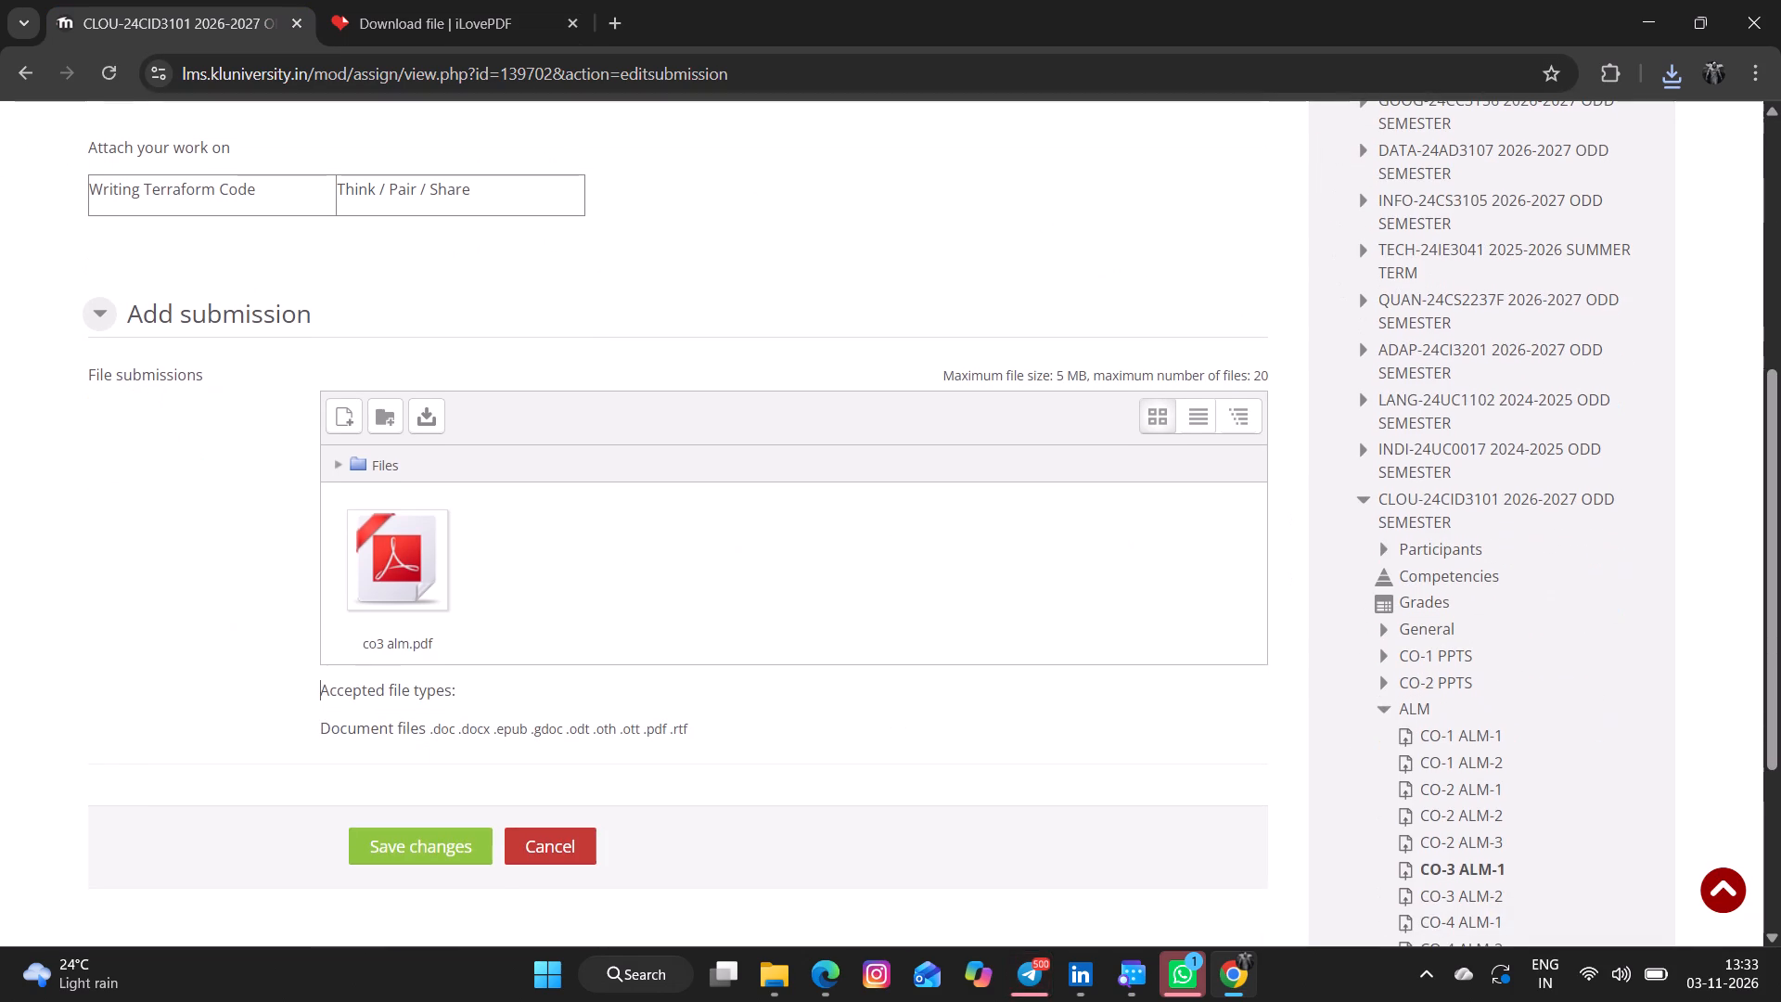
pyautogui.click(448, 841)
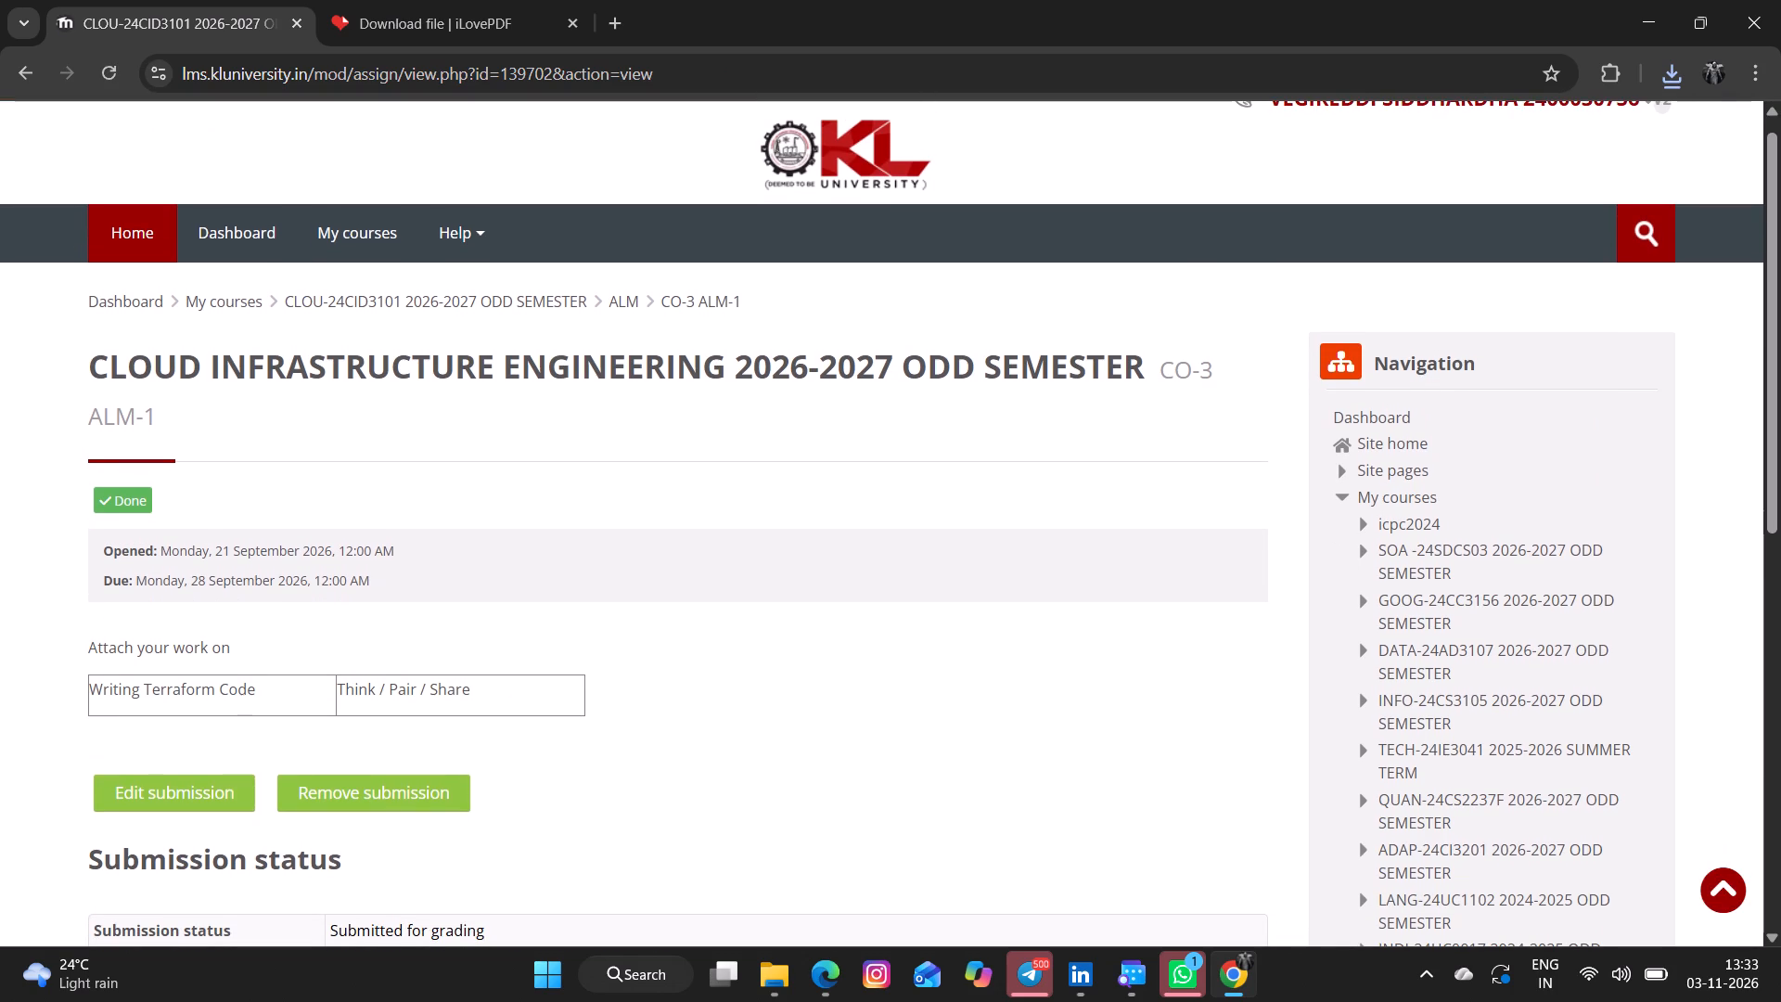
pyautogui.click(631, 300)
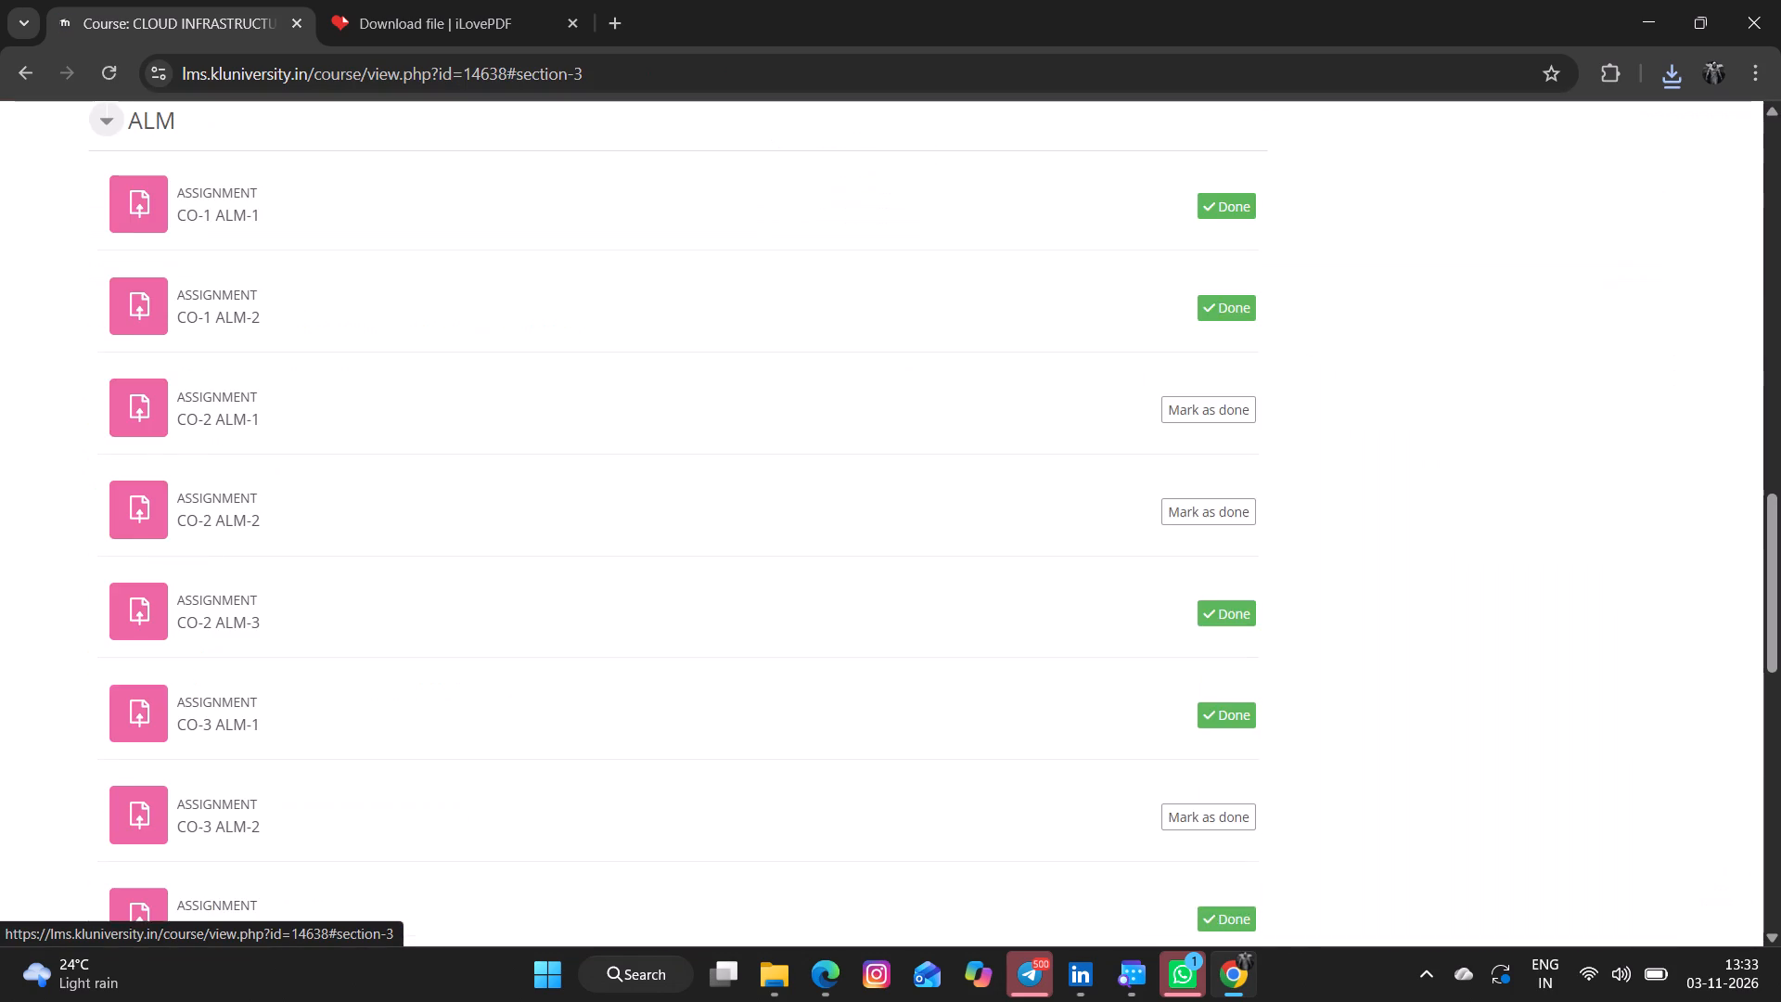
pyautogui.scroll(-1, 631, 300)
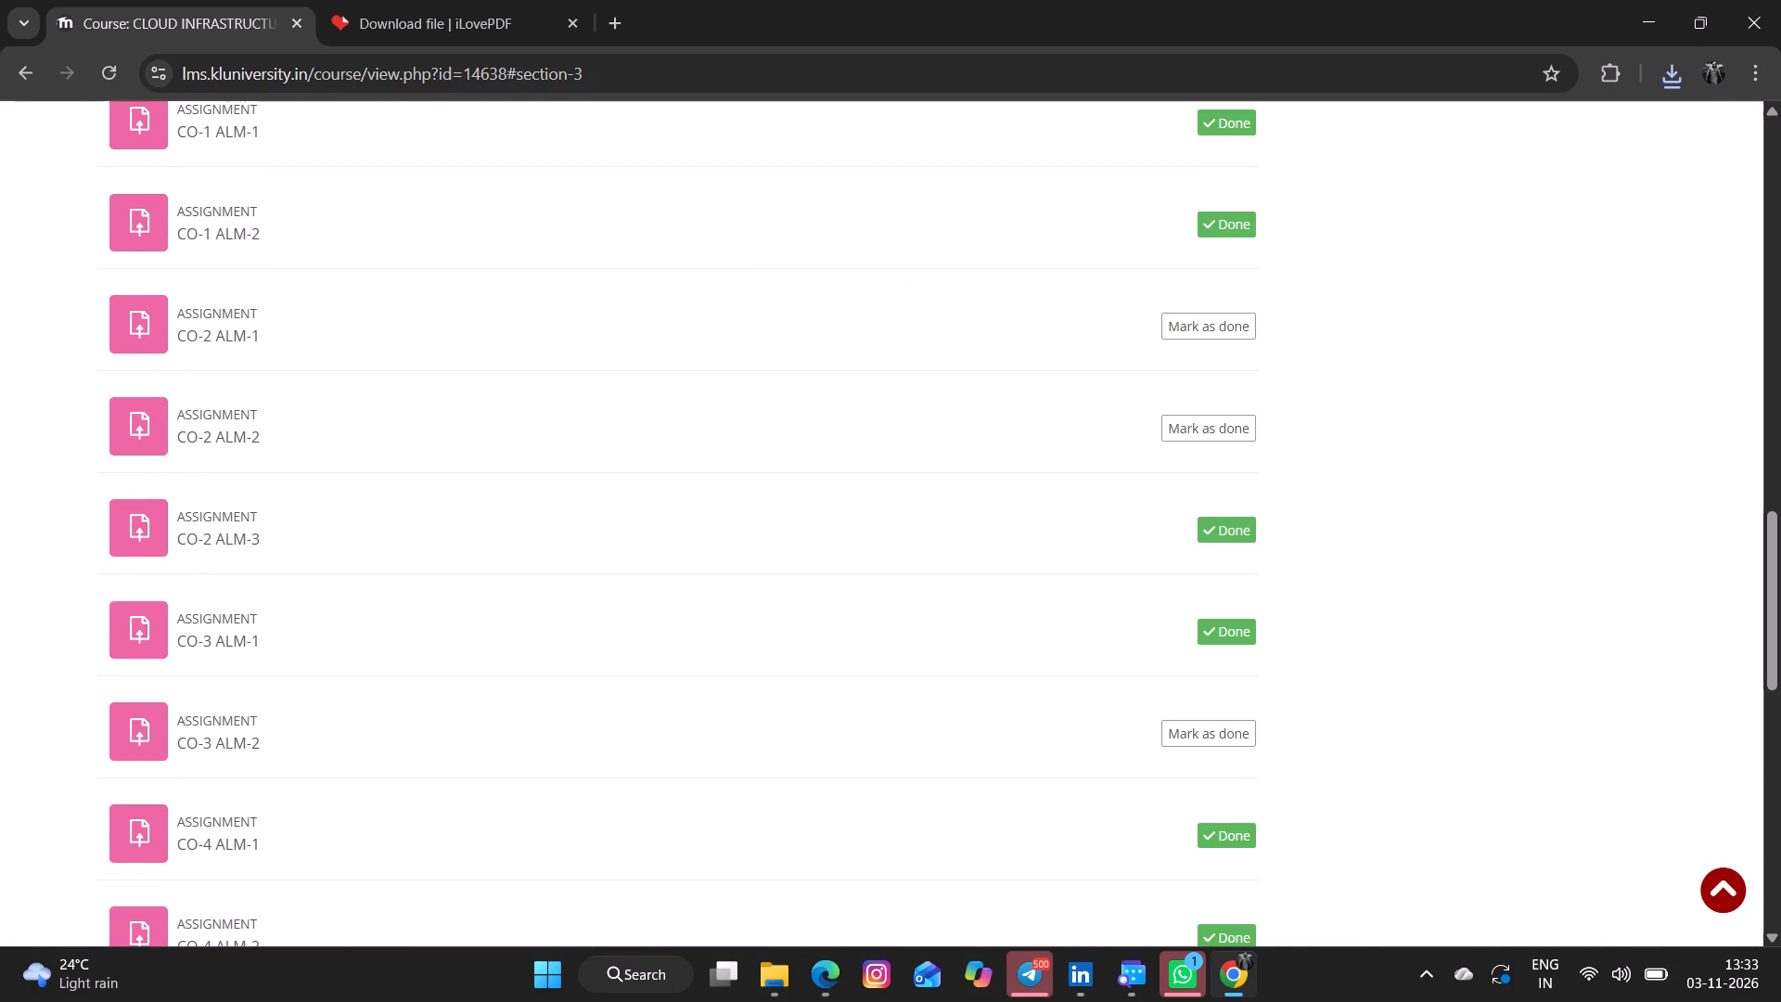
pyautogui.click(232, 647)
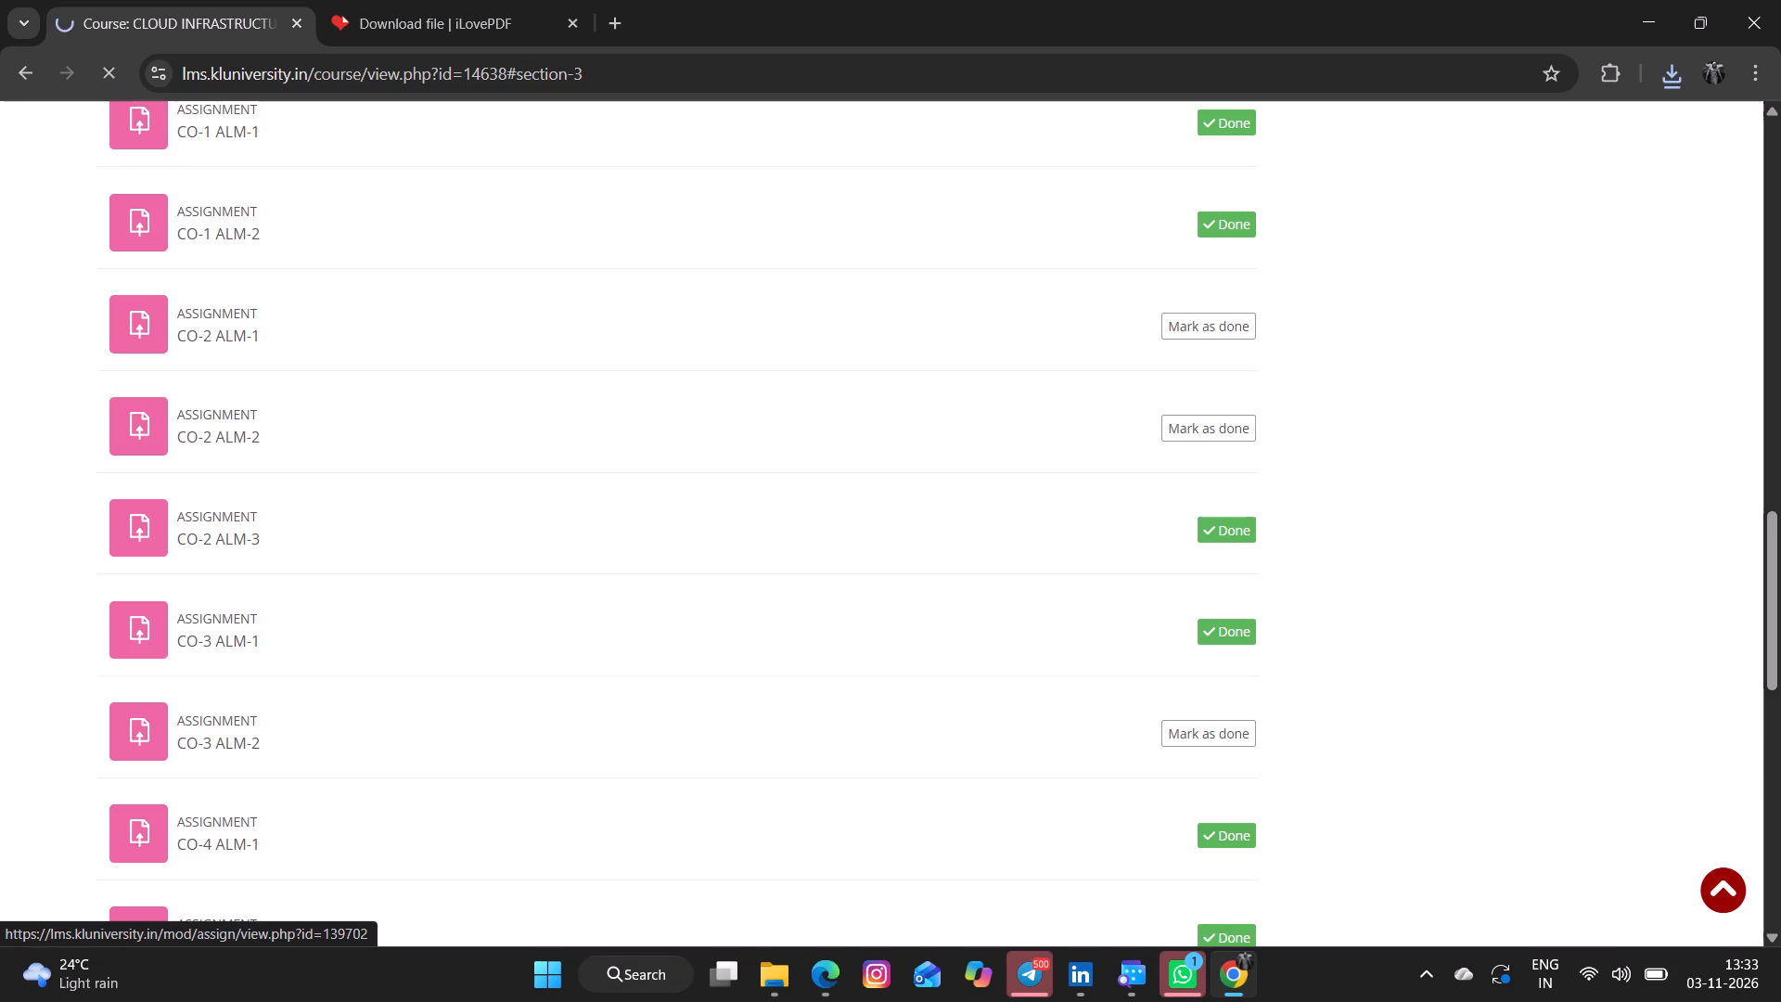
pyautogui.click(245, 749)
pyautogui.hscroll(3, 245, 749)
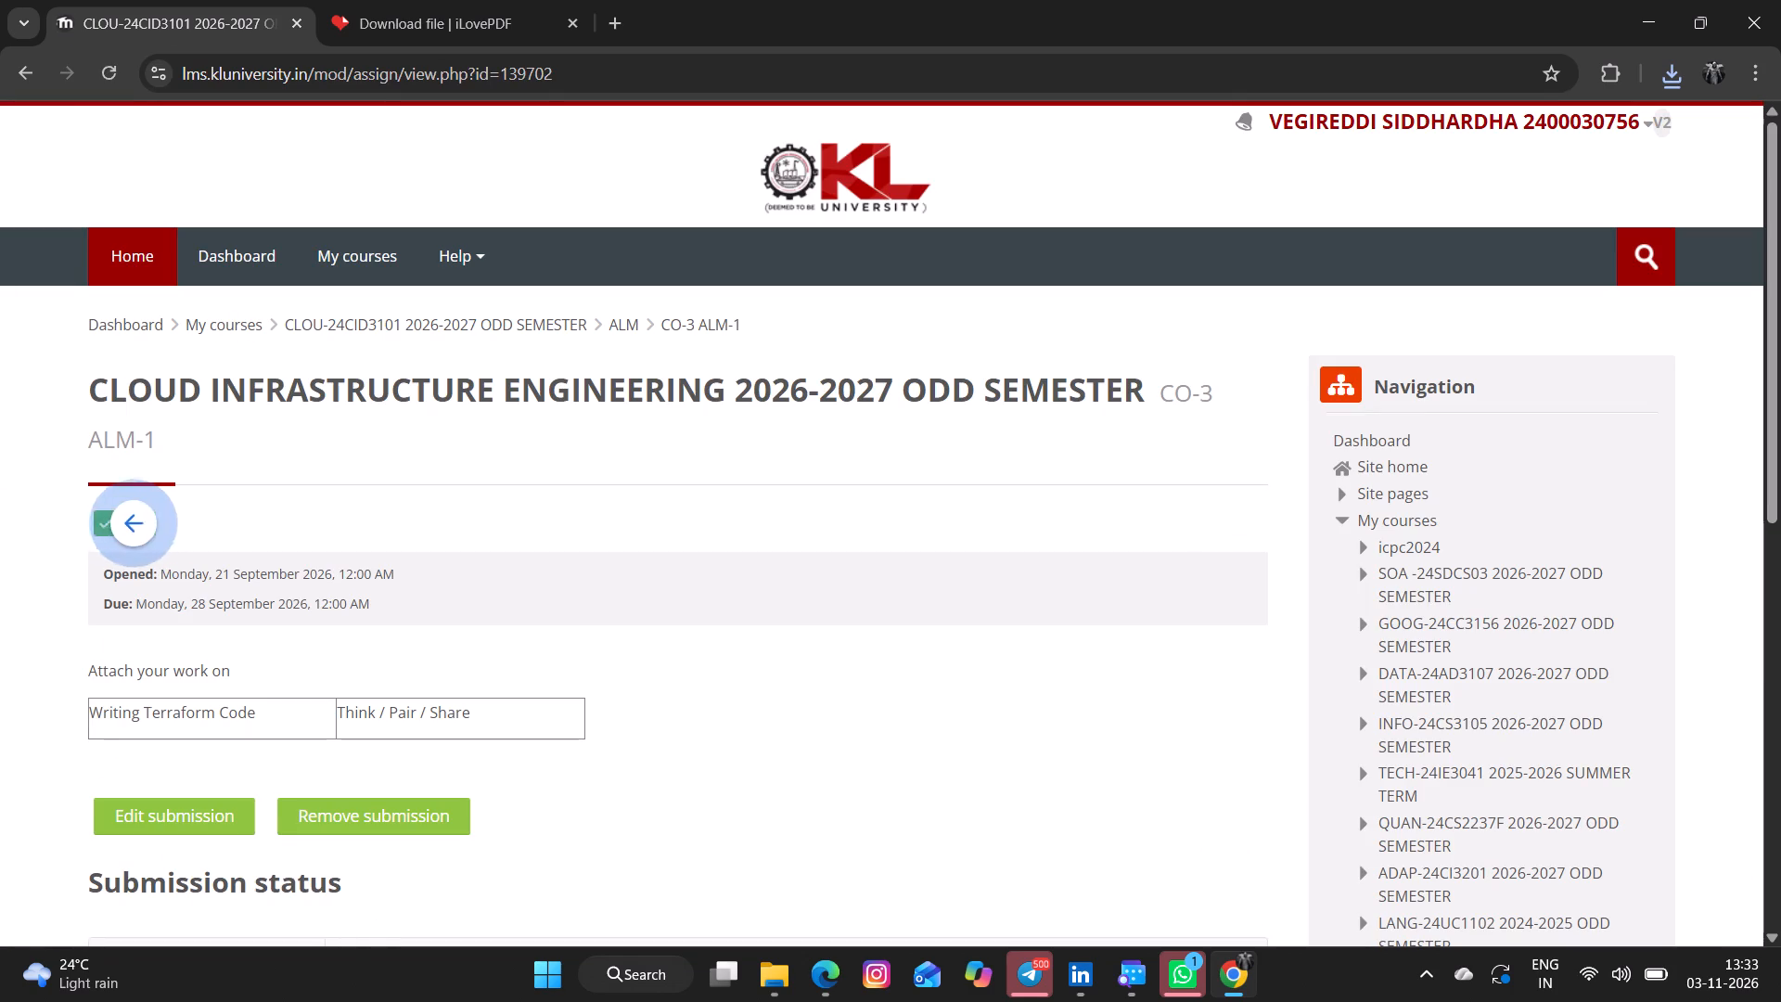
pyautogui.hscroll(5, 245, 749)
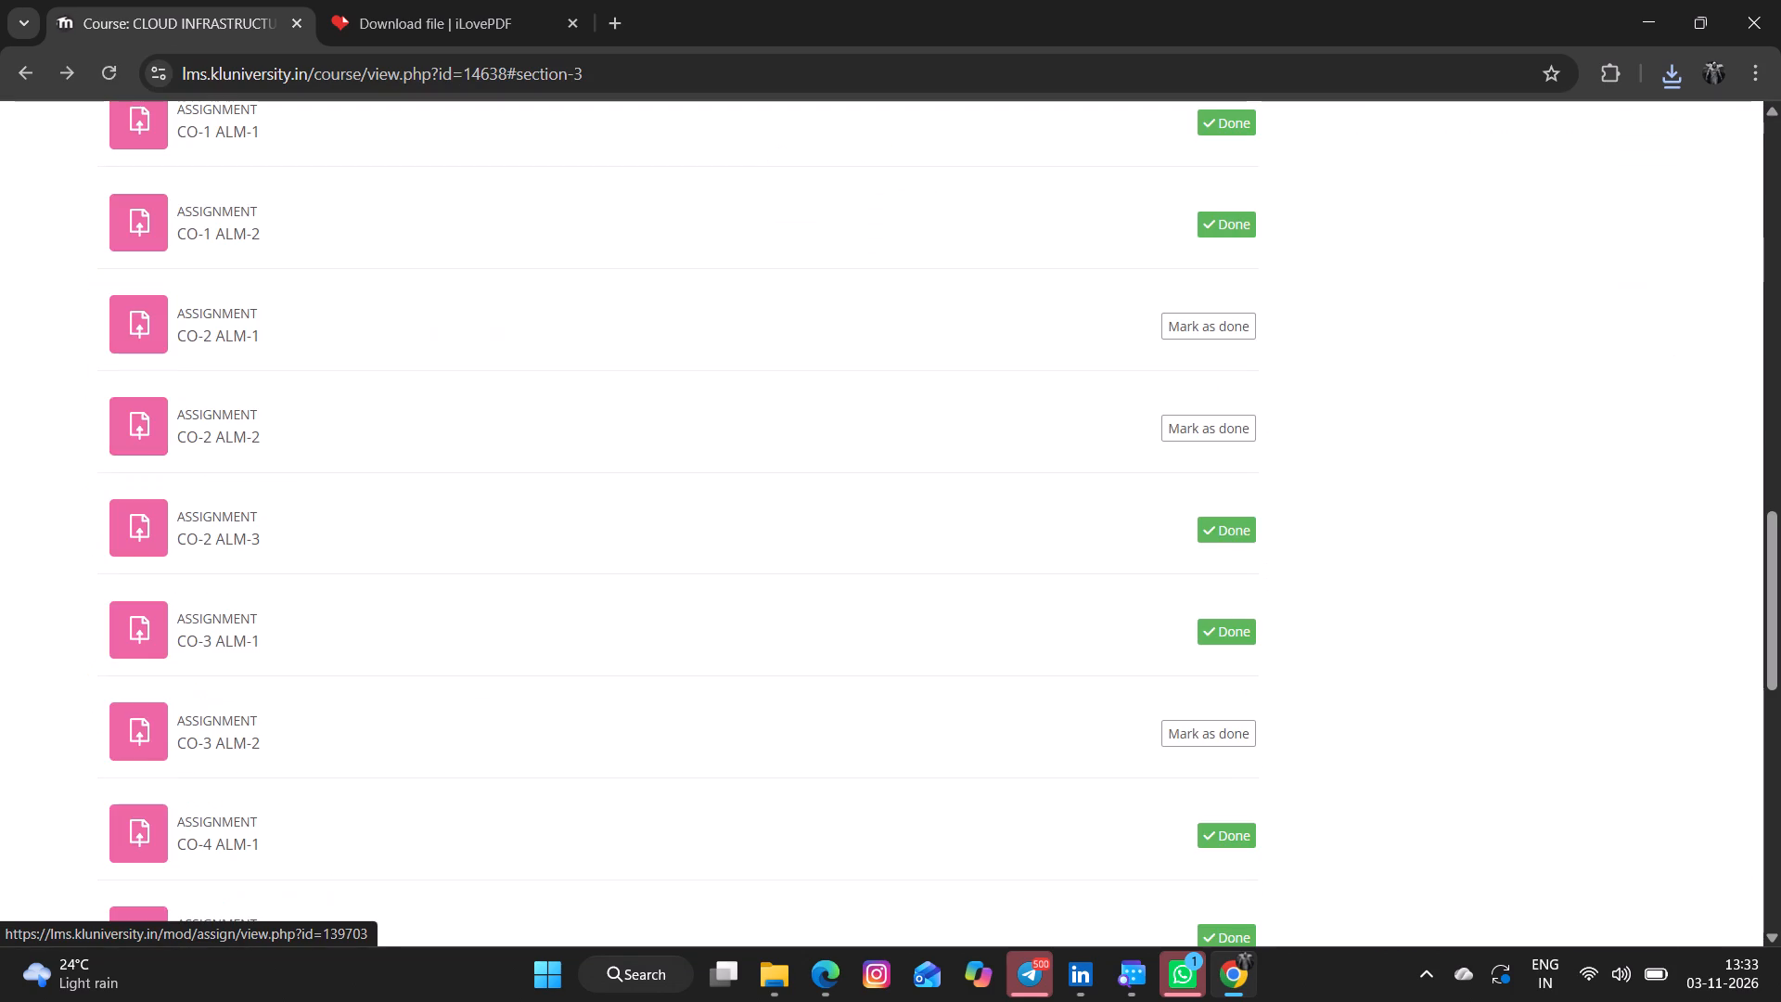
# Add a submission to the CO-3 ALM-2 assignment with co3 alm2.pdf from Downloads and save it.
pyautogui.click(219, 738)
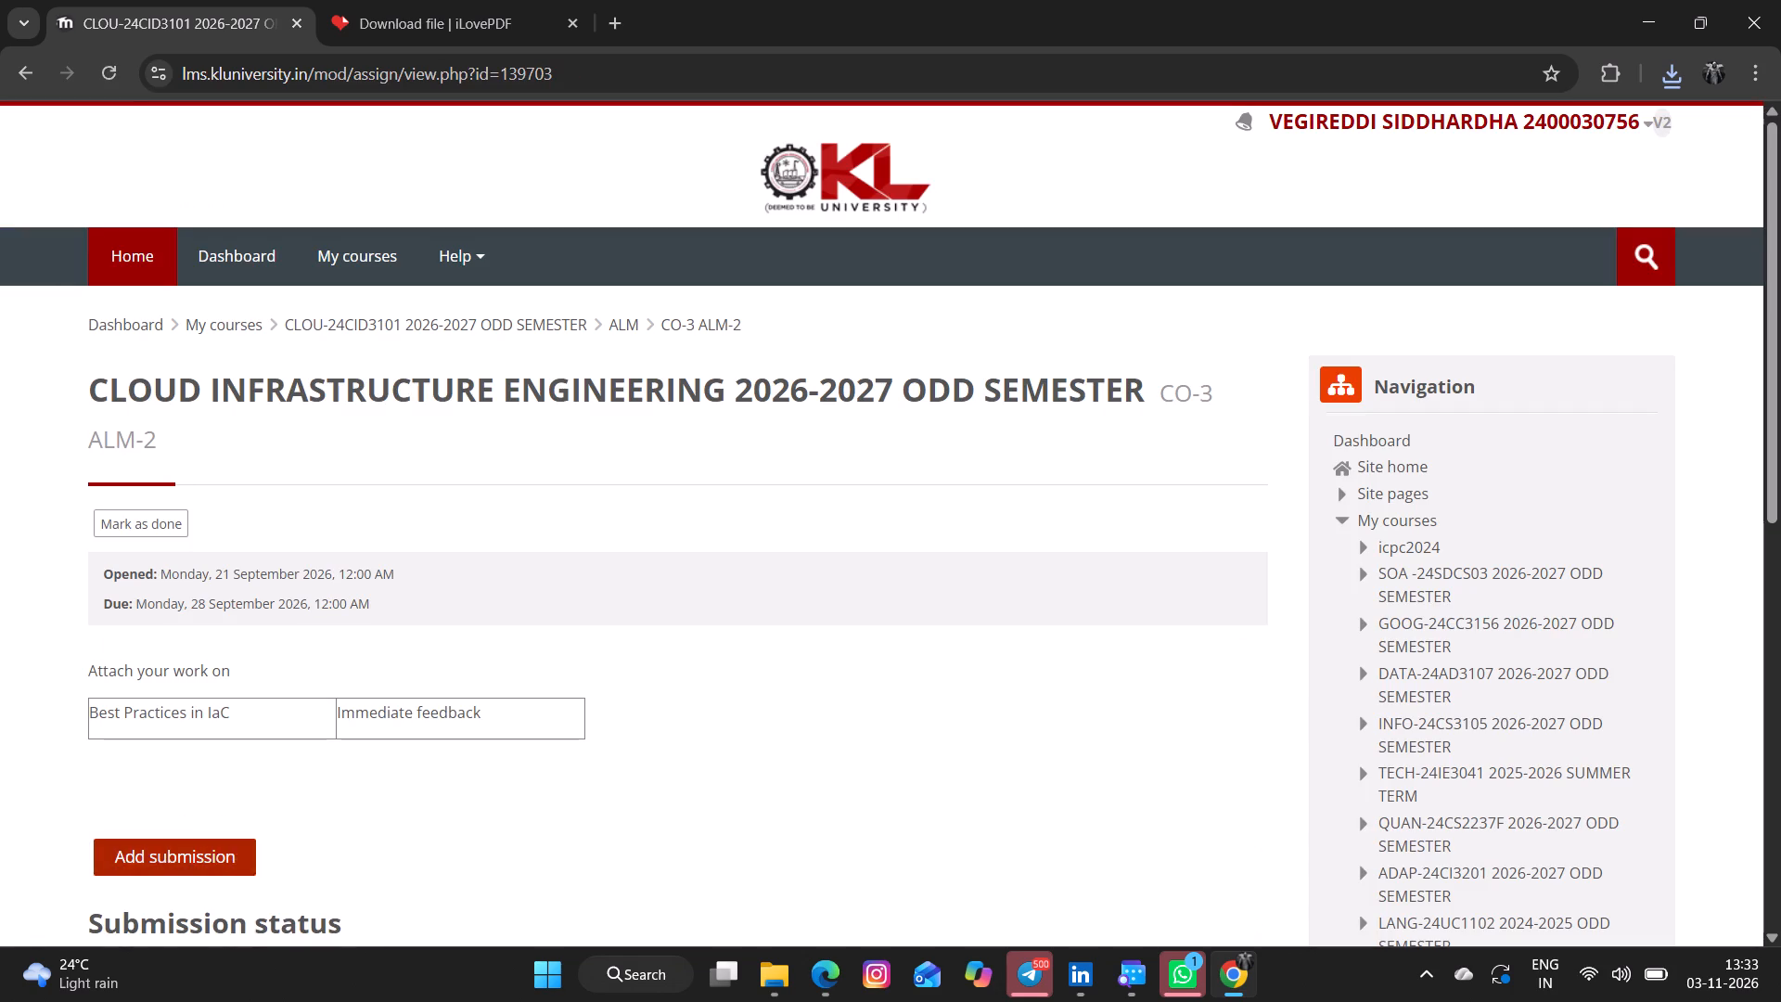
pyautogui.click(194, 858)
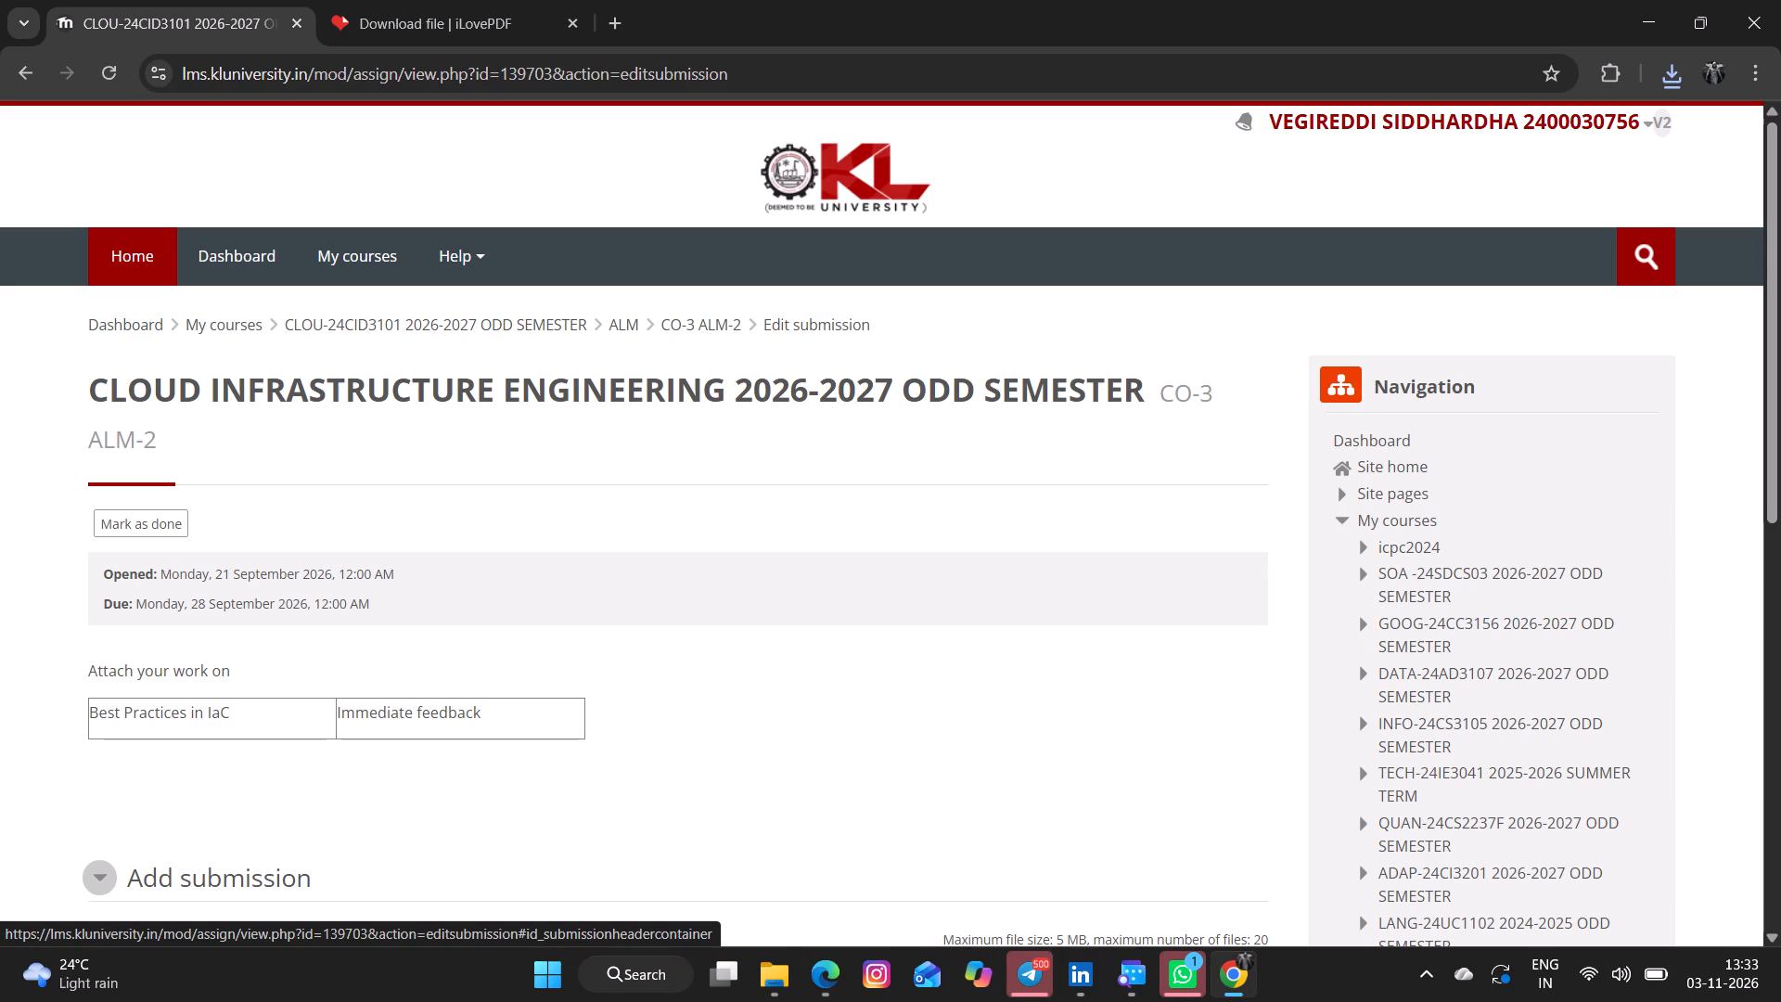
pyautogui.scroll(-3, 194, 858)
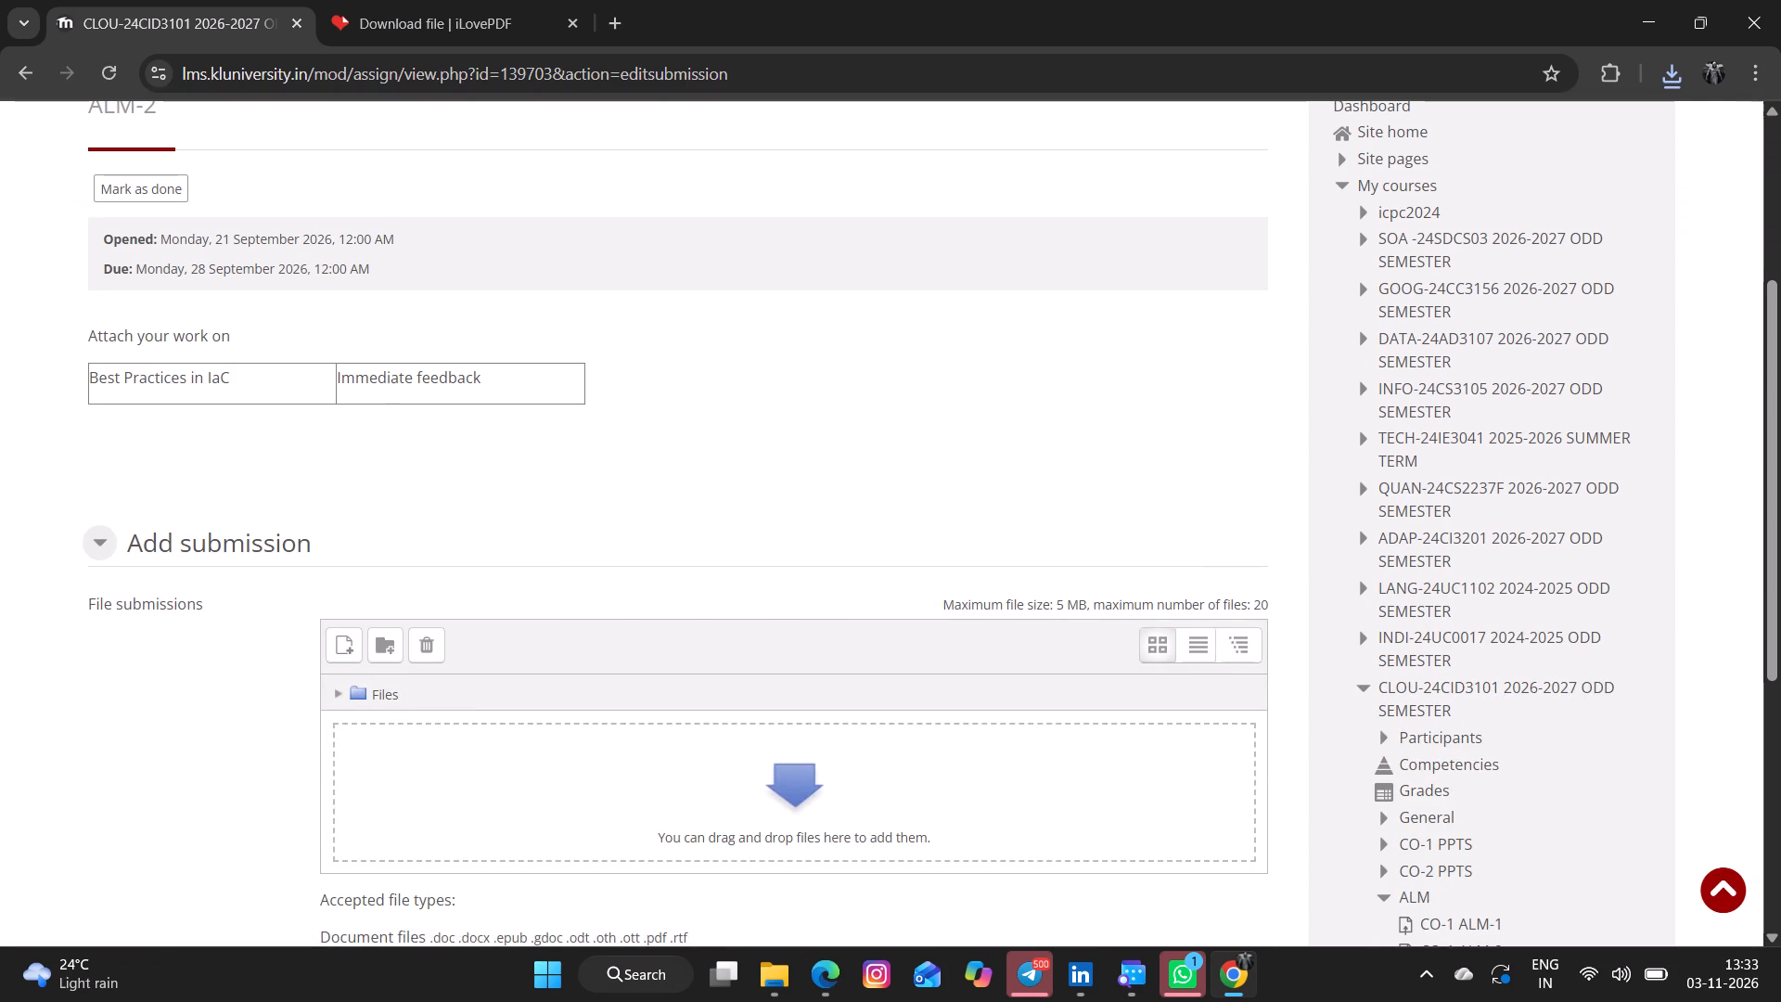
pyautogui.click(776, 780)
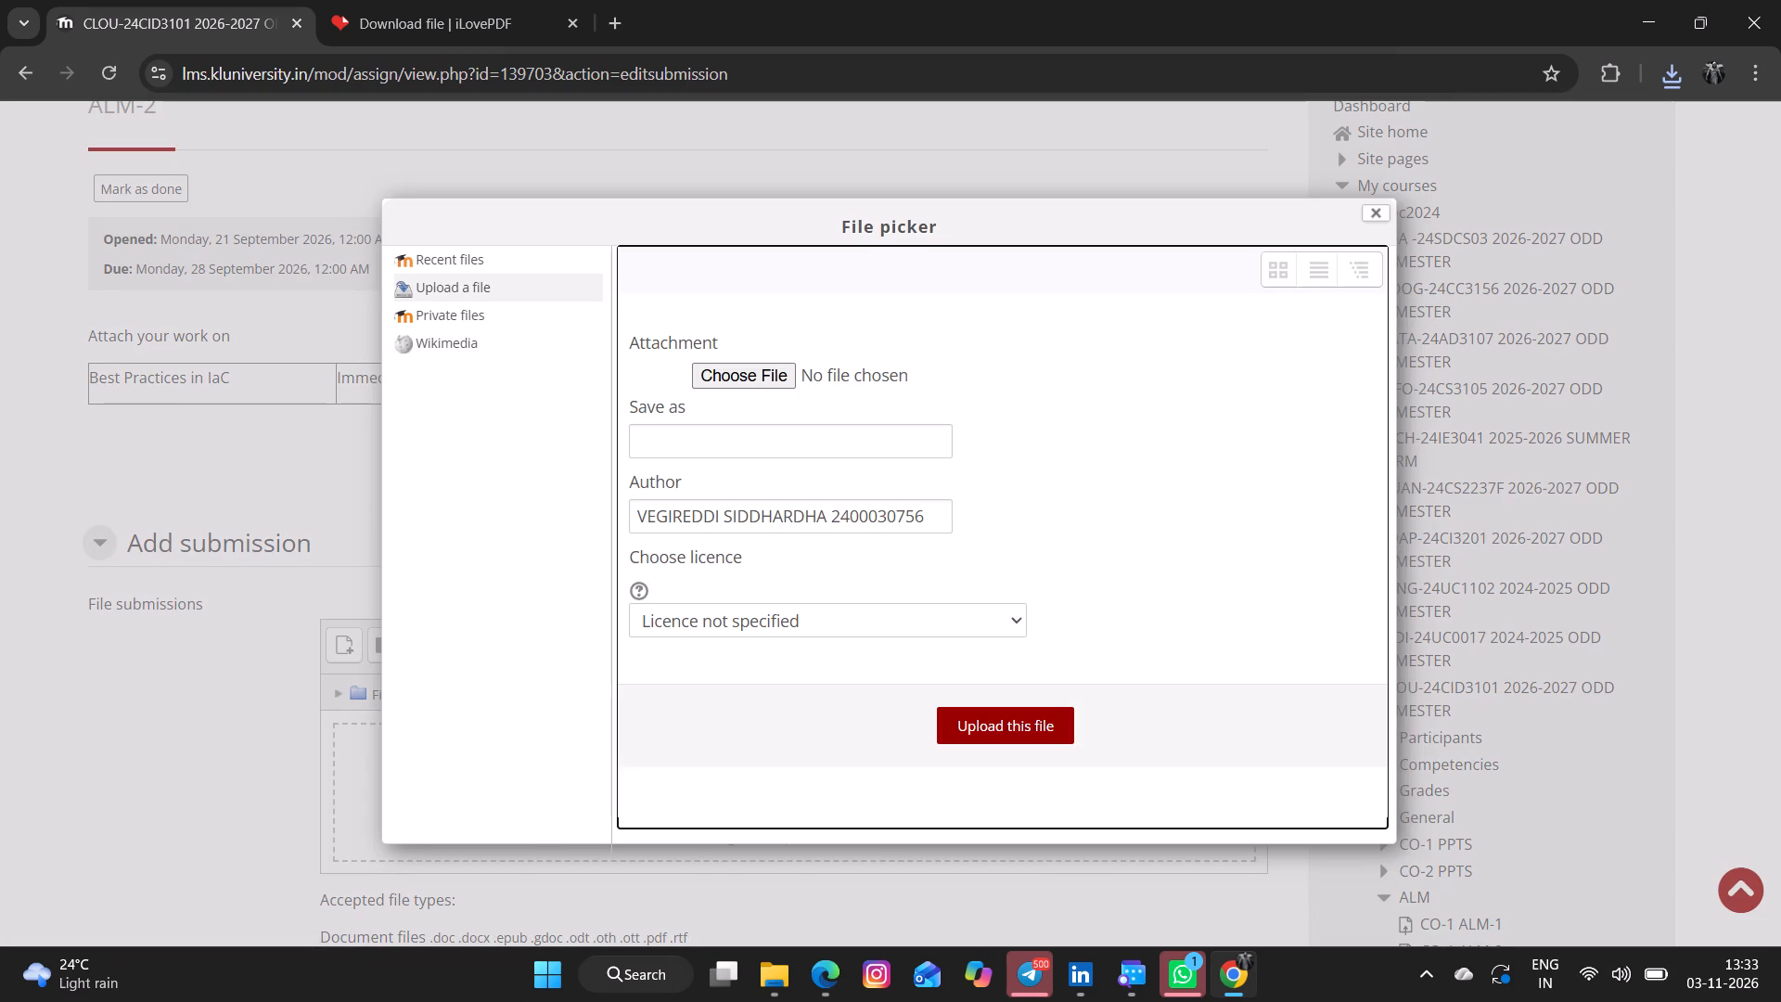
pyautogui.click(768, 383)
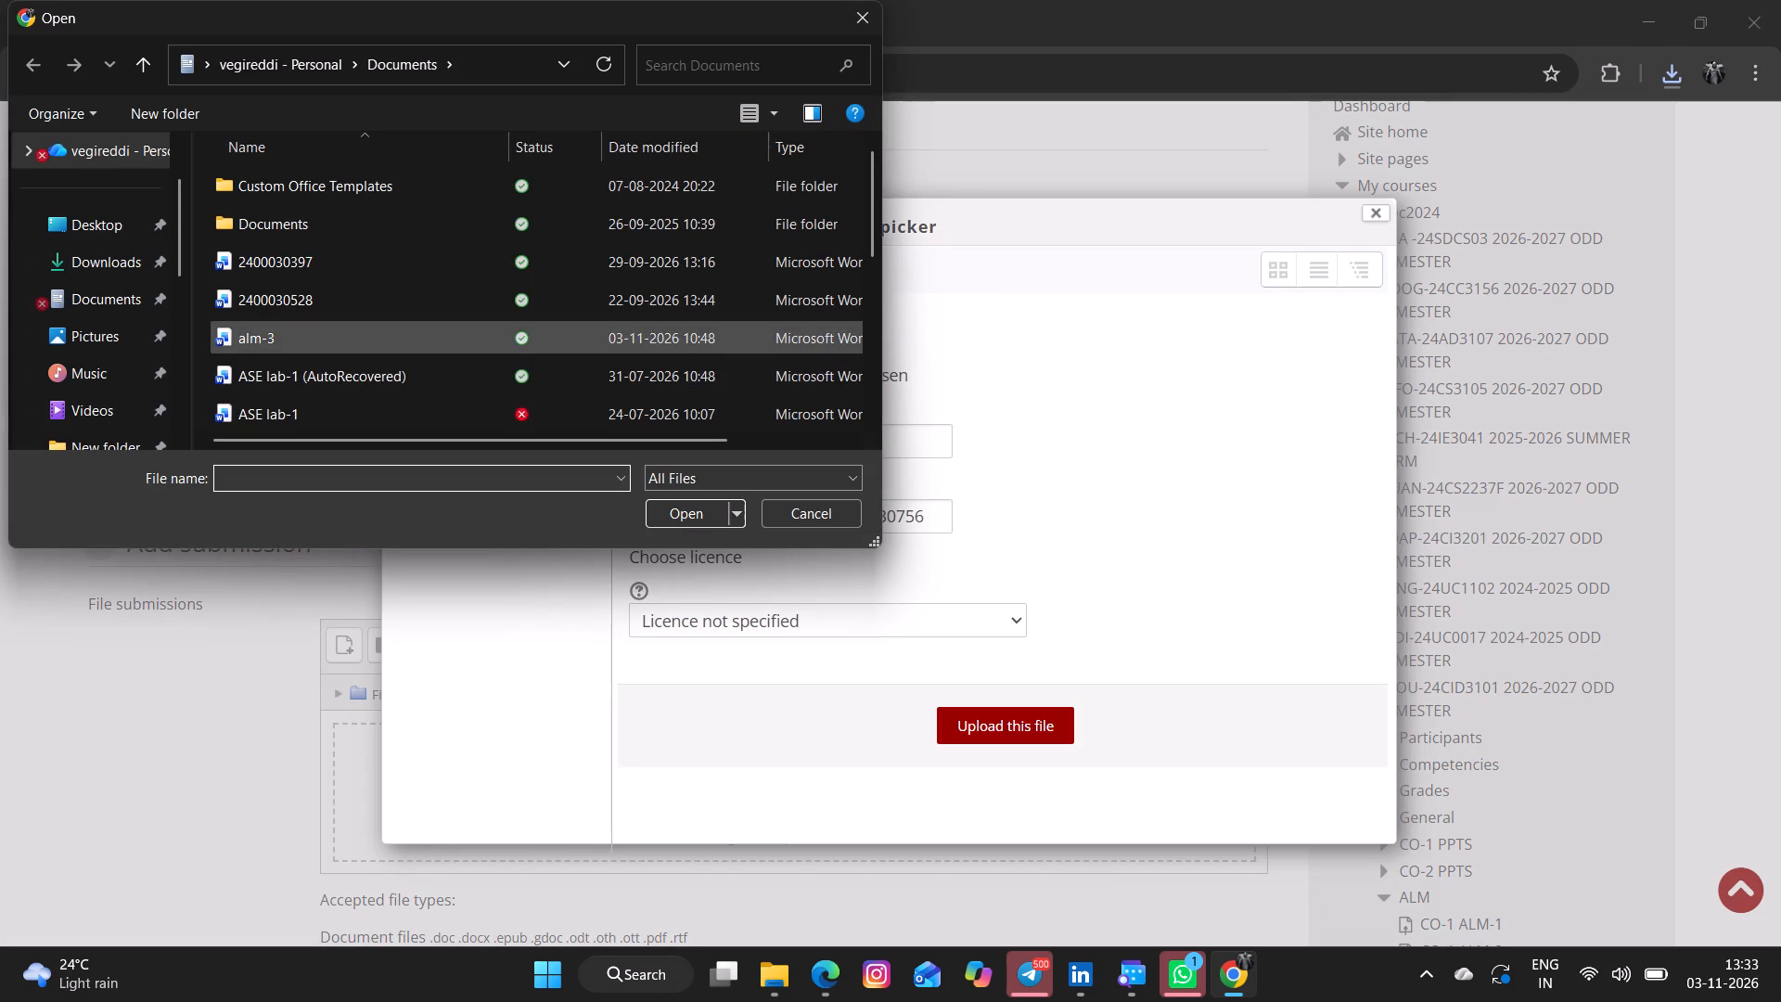
pyautogui.click(72, 253)
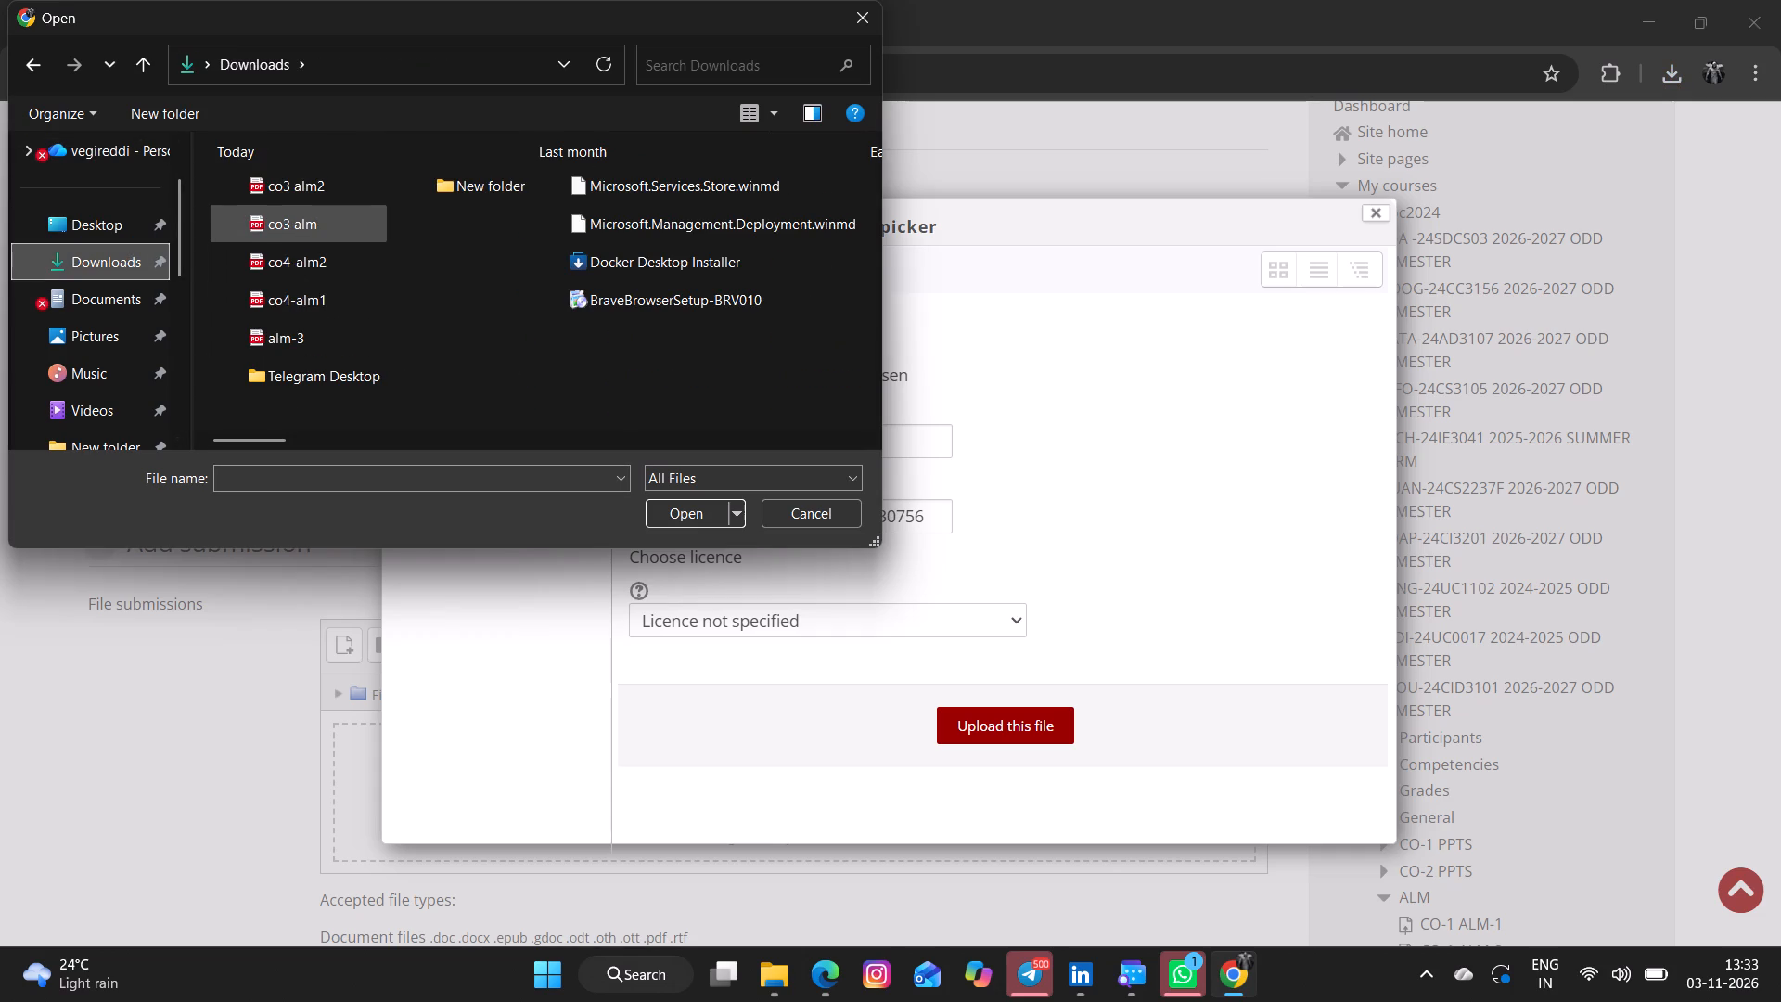
pyautogui.click(349, 191)
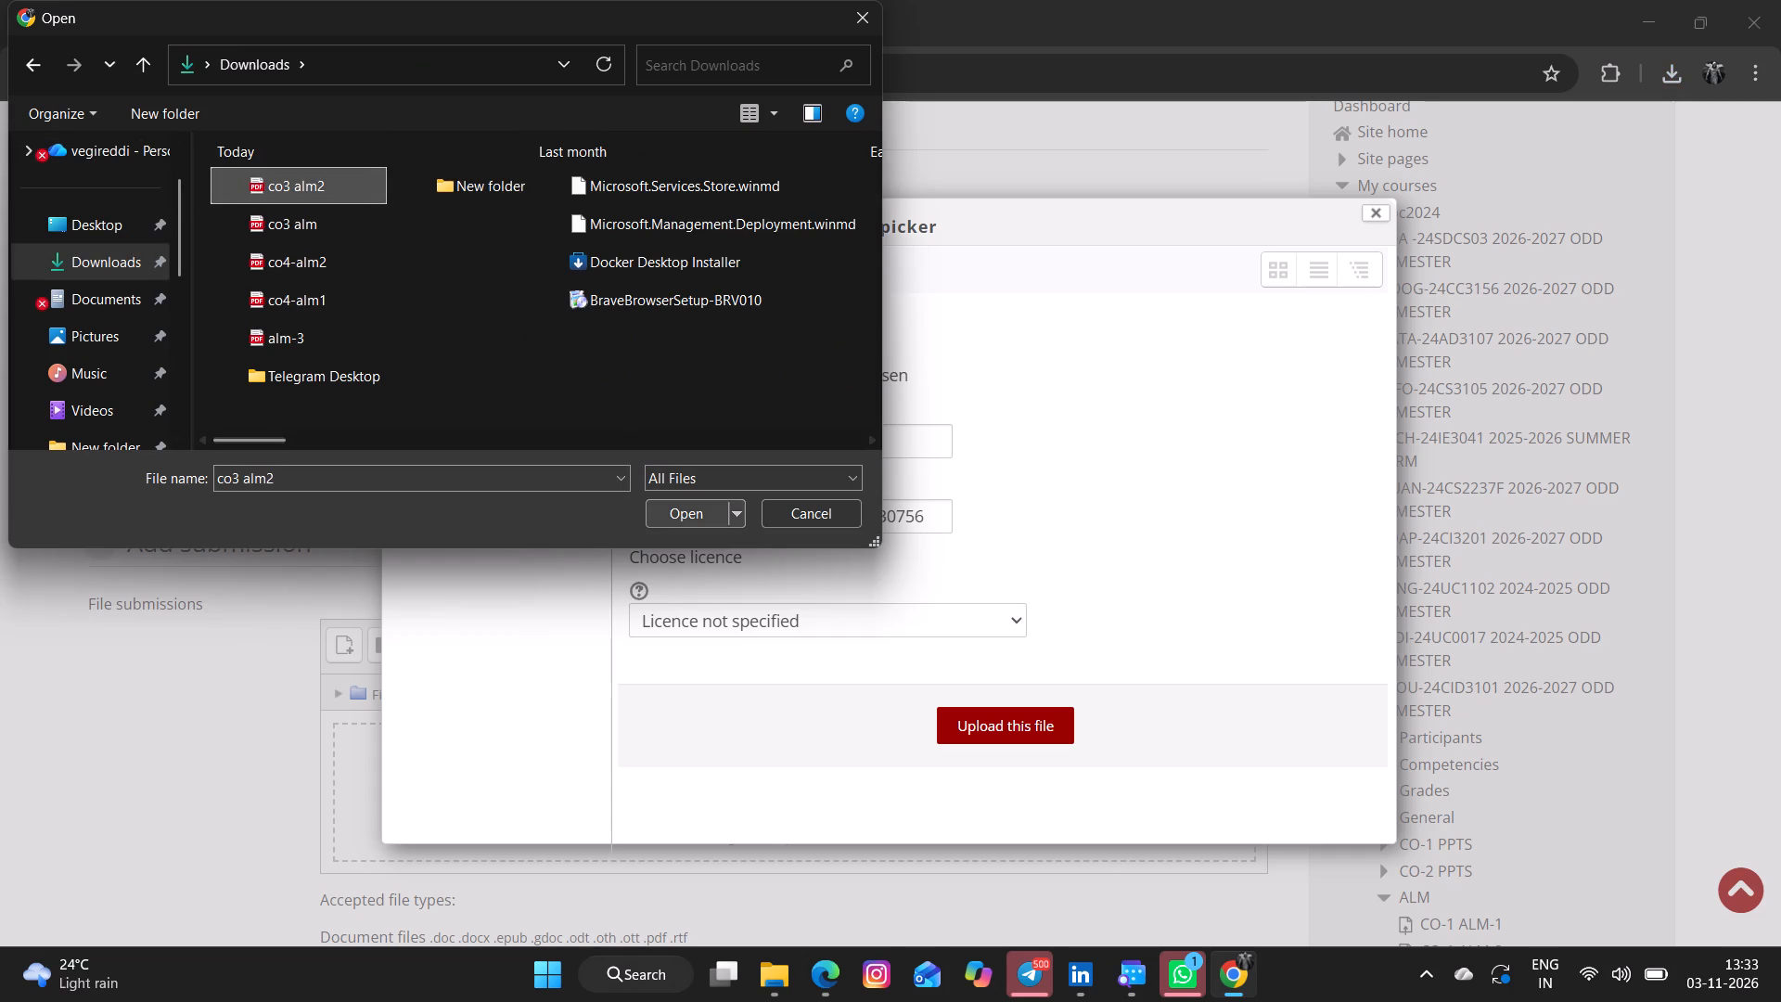
pyautogui.click(702, 506)
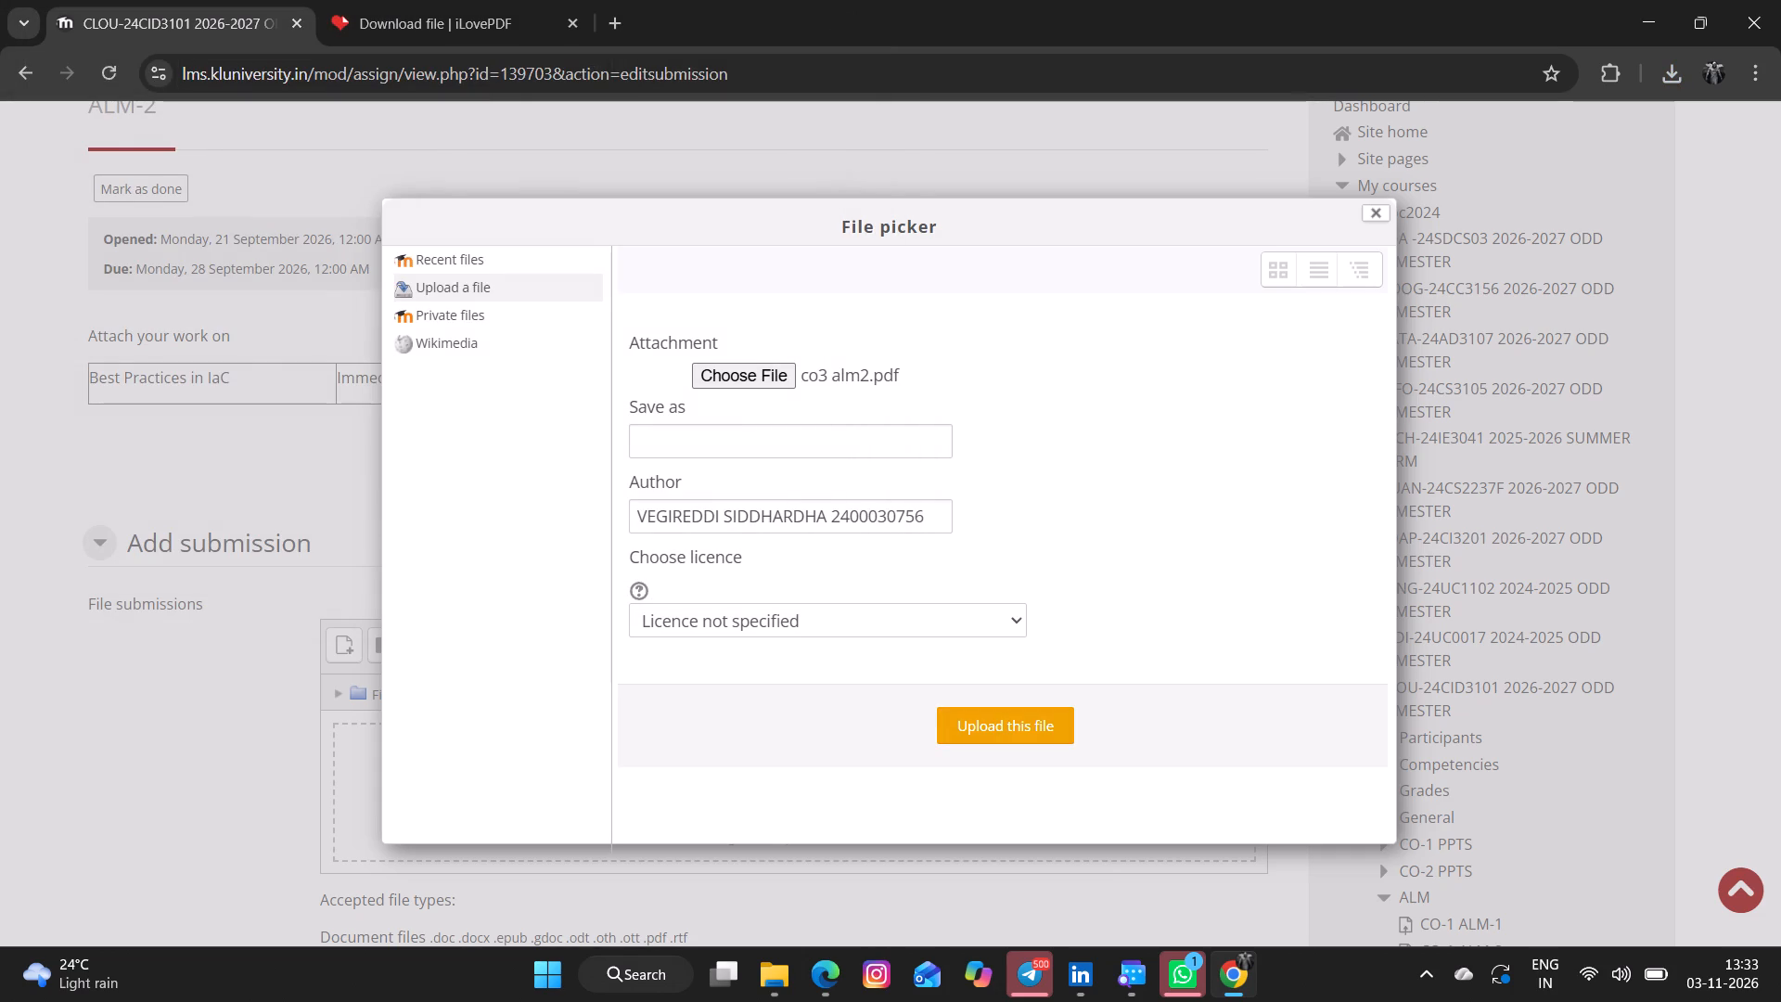
pyautogui.click(1019, 725)
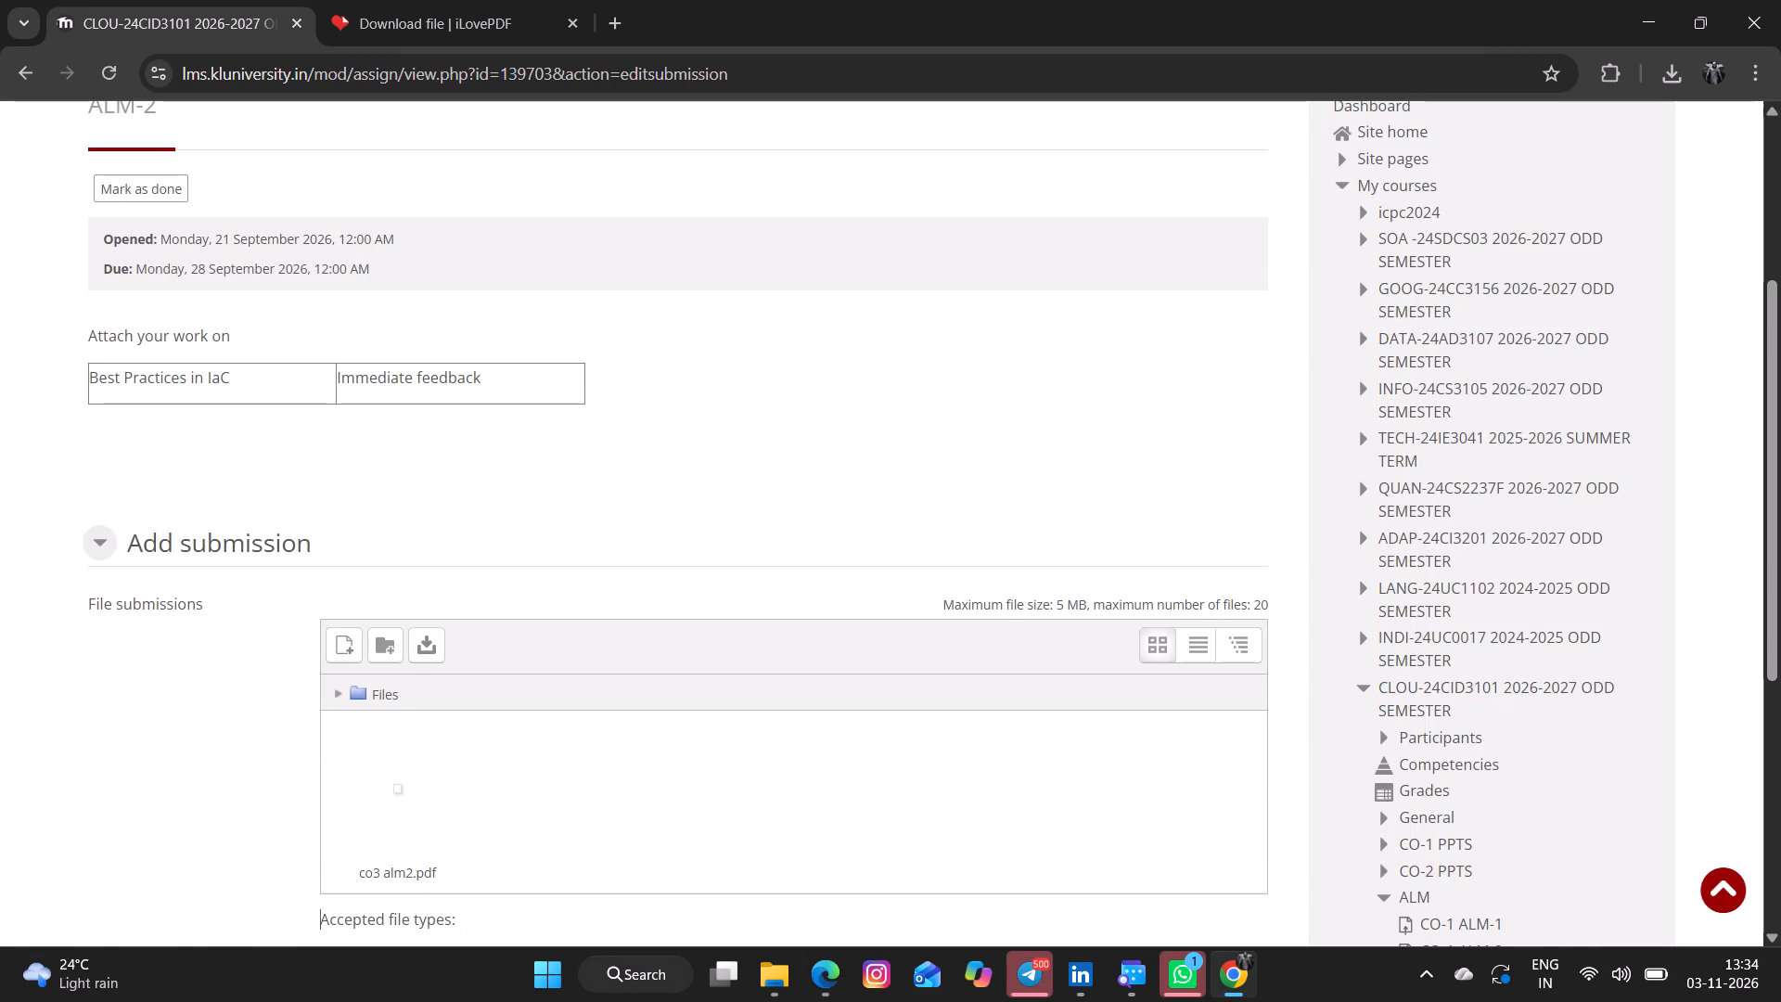
pyautogui.scroll(-3, 886, 755)
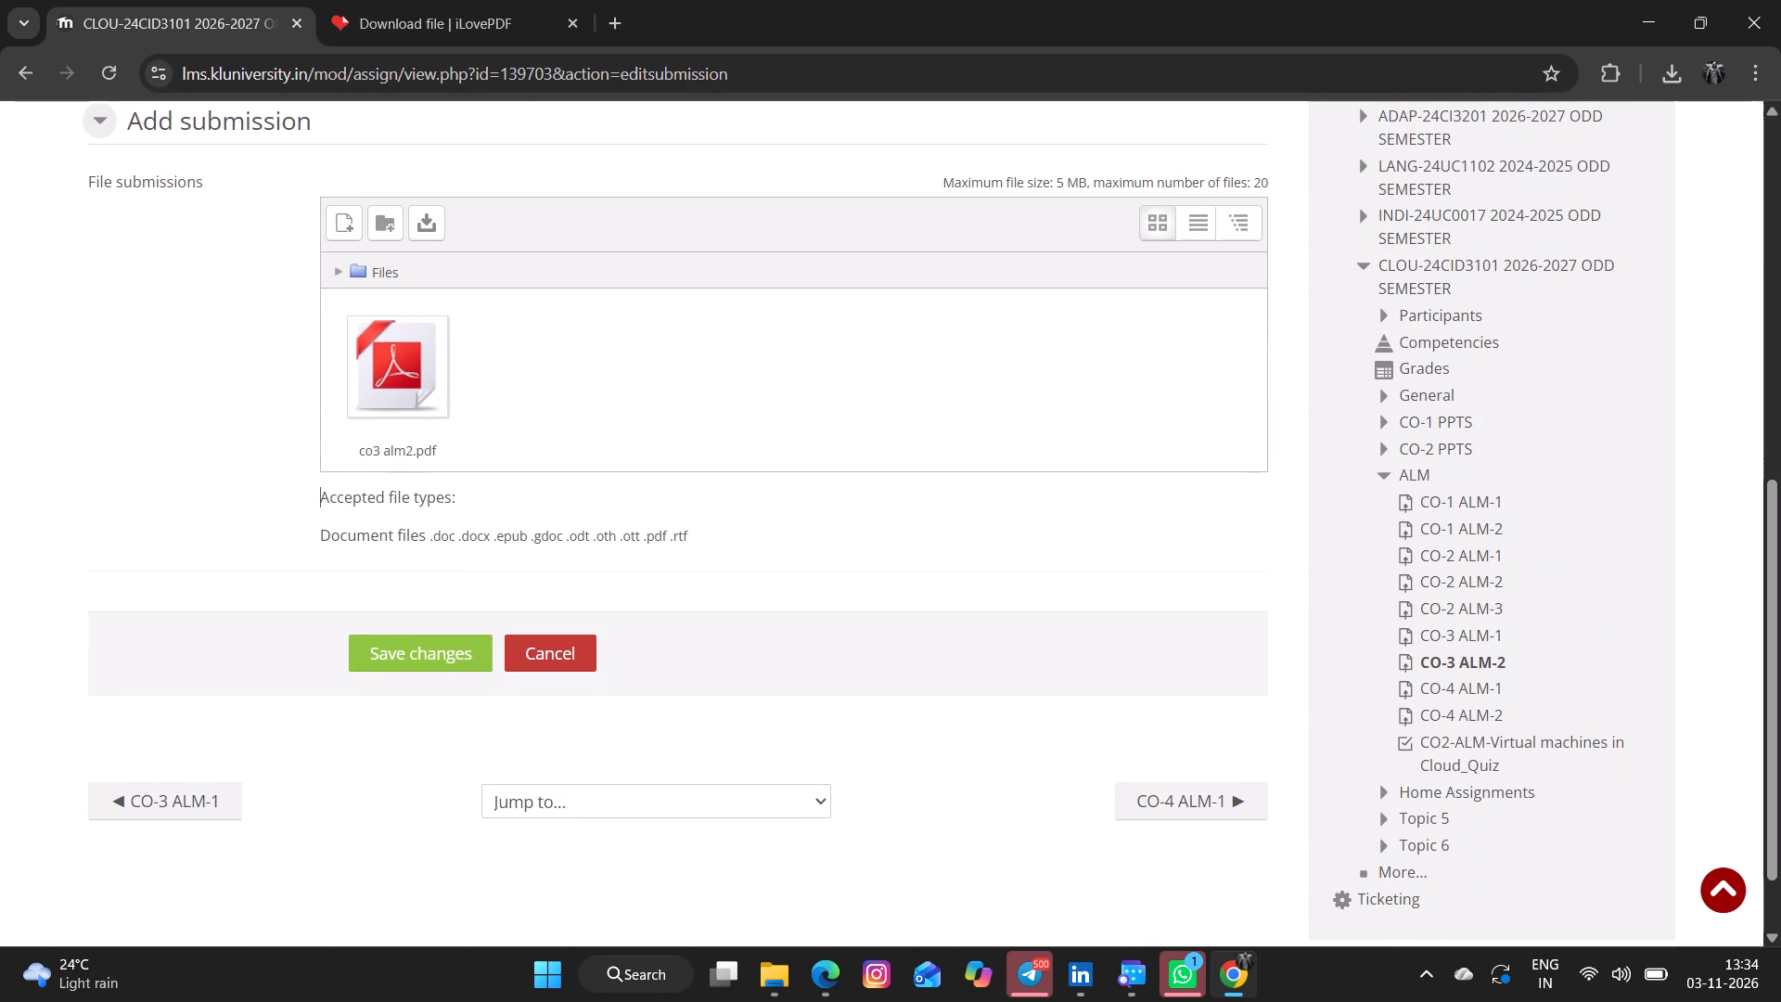
pyautogui.click(446, 657)
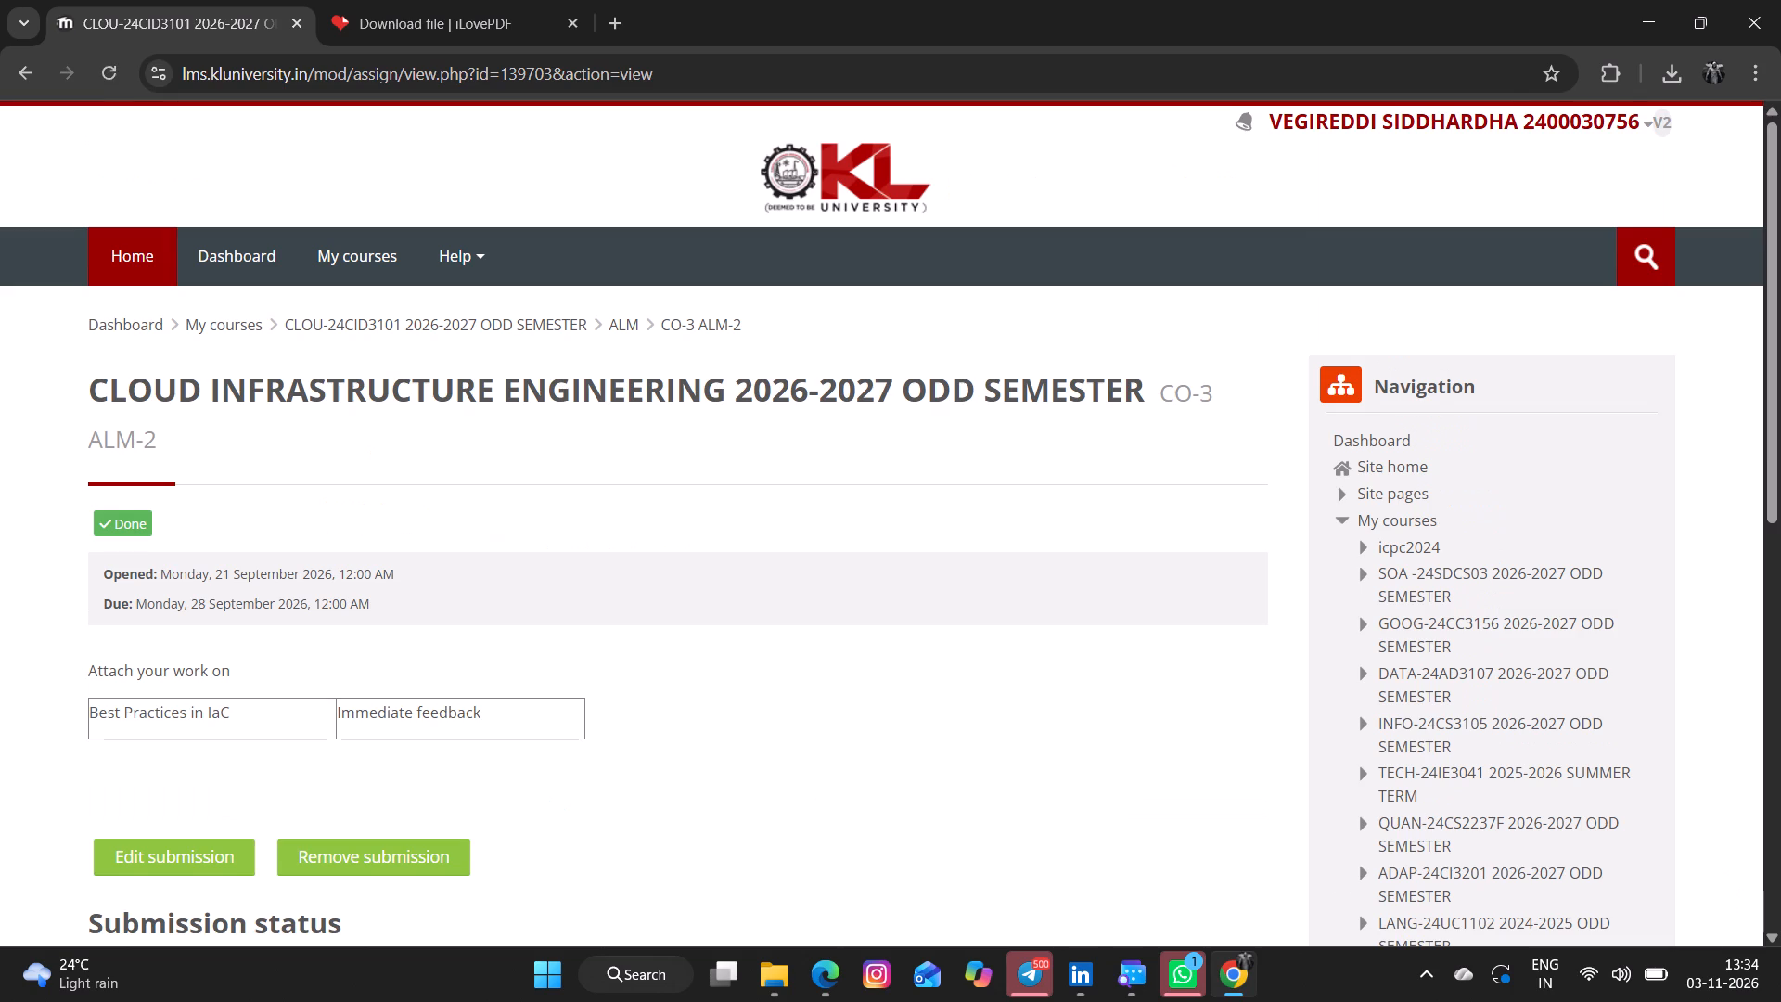
# Review the CO-3 ALM-2 submission status and the completion marks of the assignments in the course's ALM section.
pyautogui.scroll(-5, 446, 657)
pyautogui.scroll(2, 446, 657)
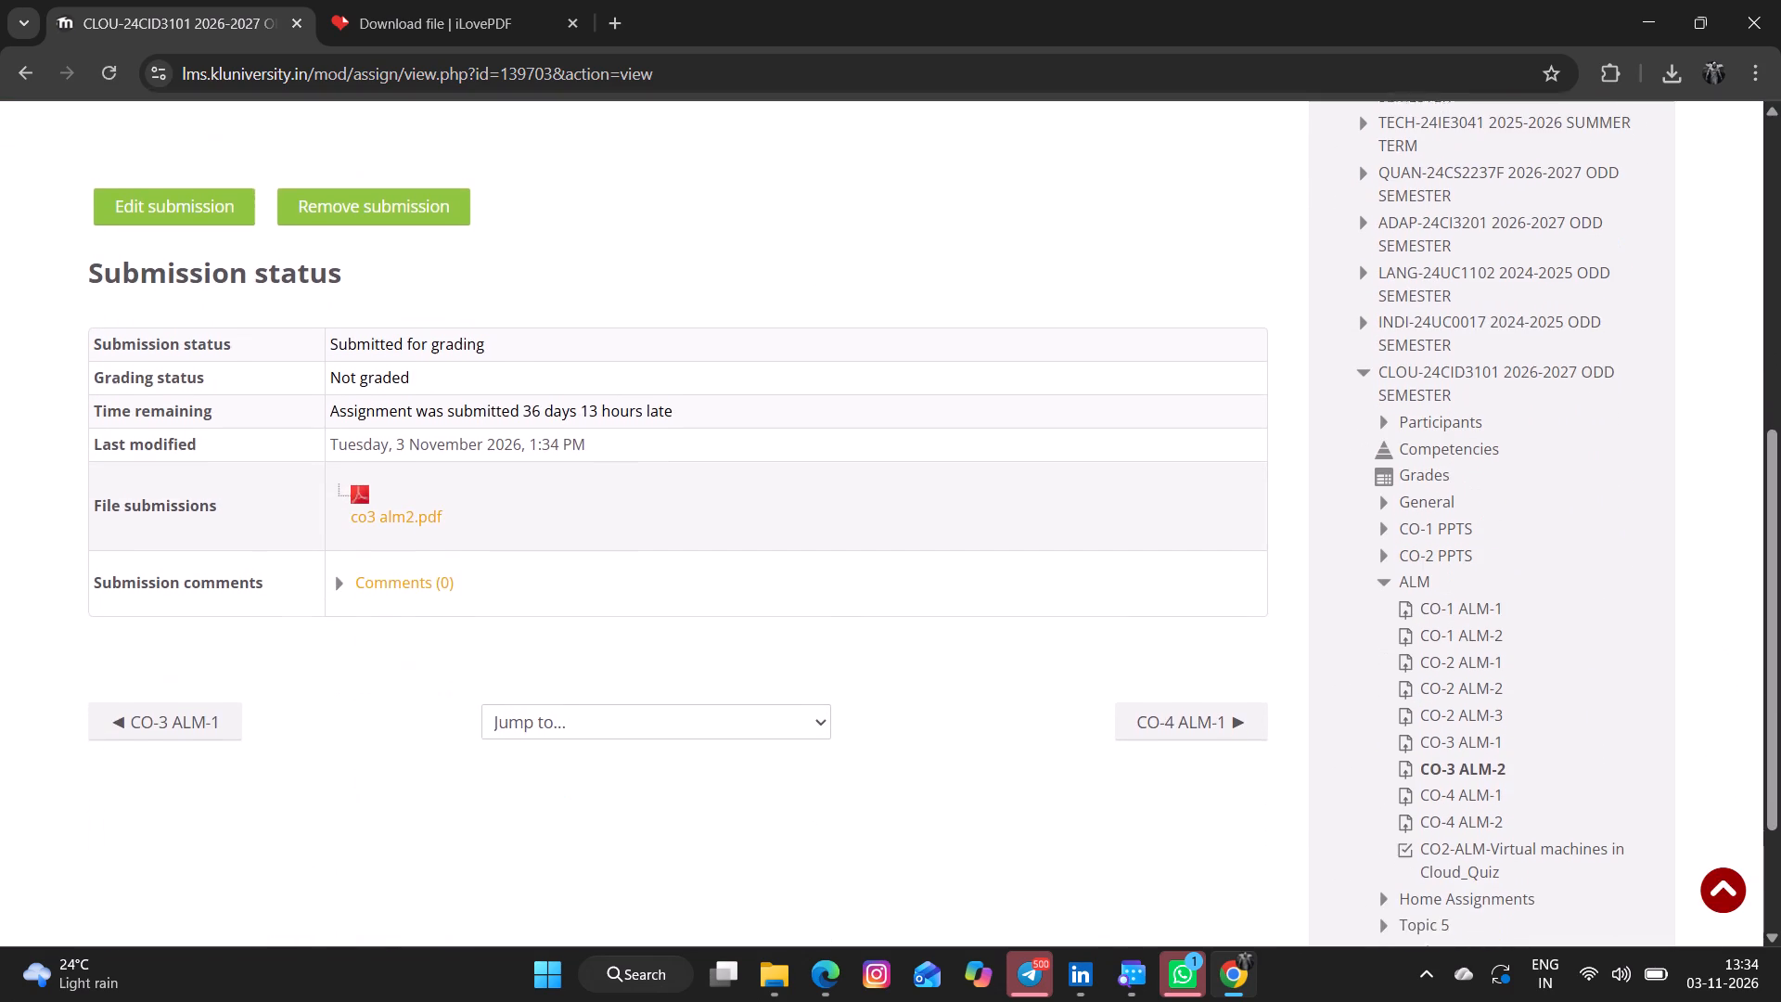
pyautogui.scroll(2, 446, 657)
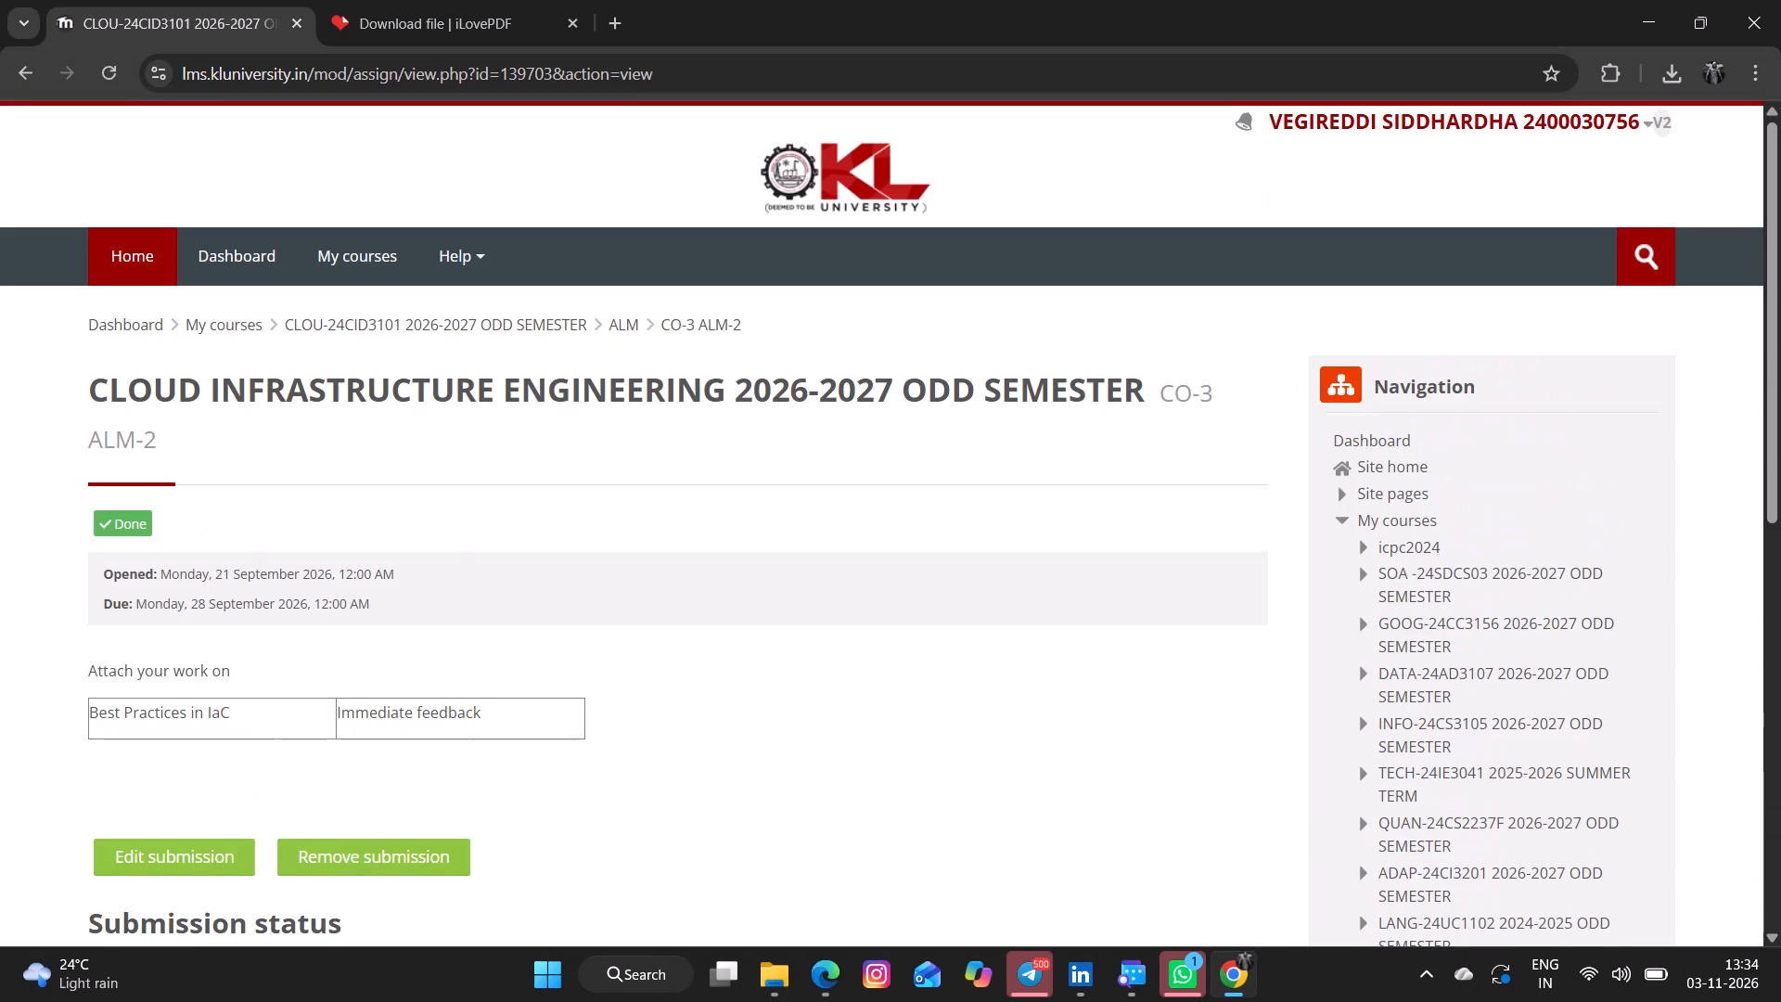
pyautogui.click(622, 330)
pyautogui.scroll(-4, 622, 330)
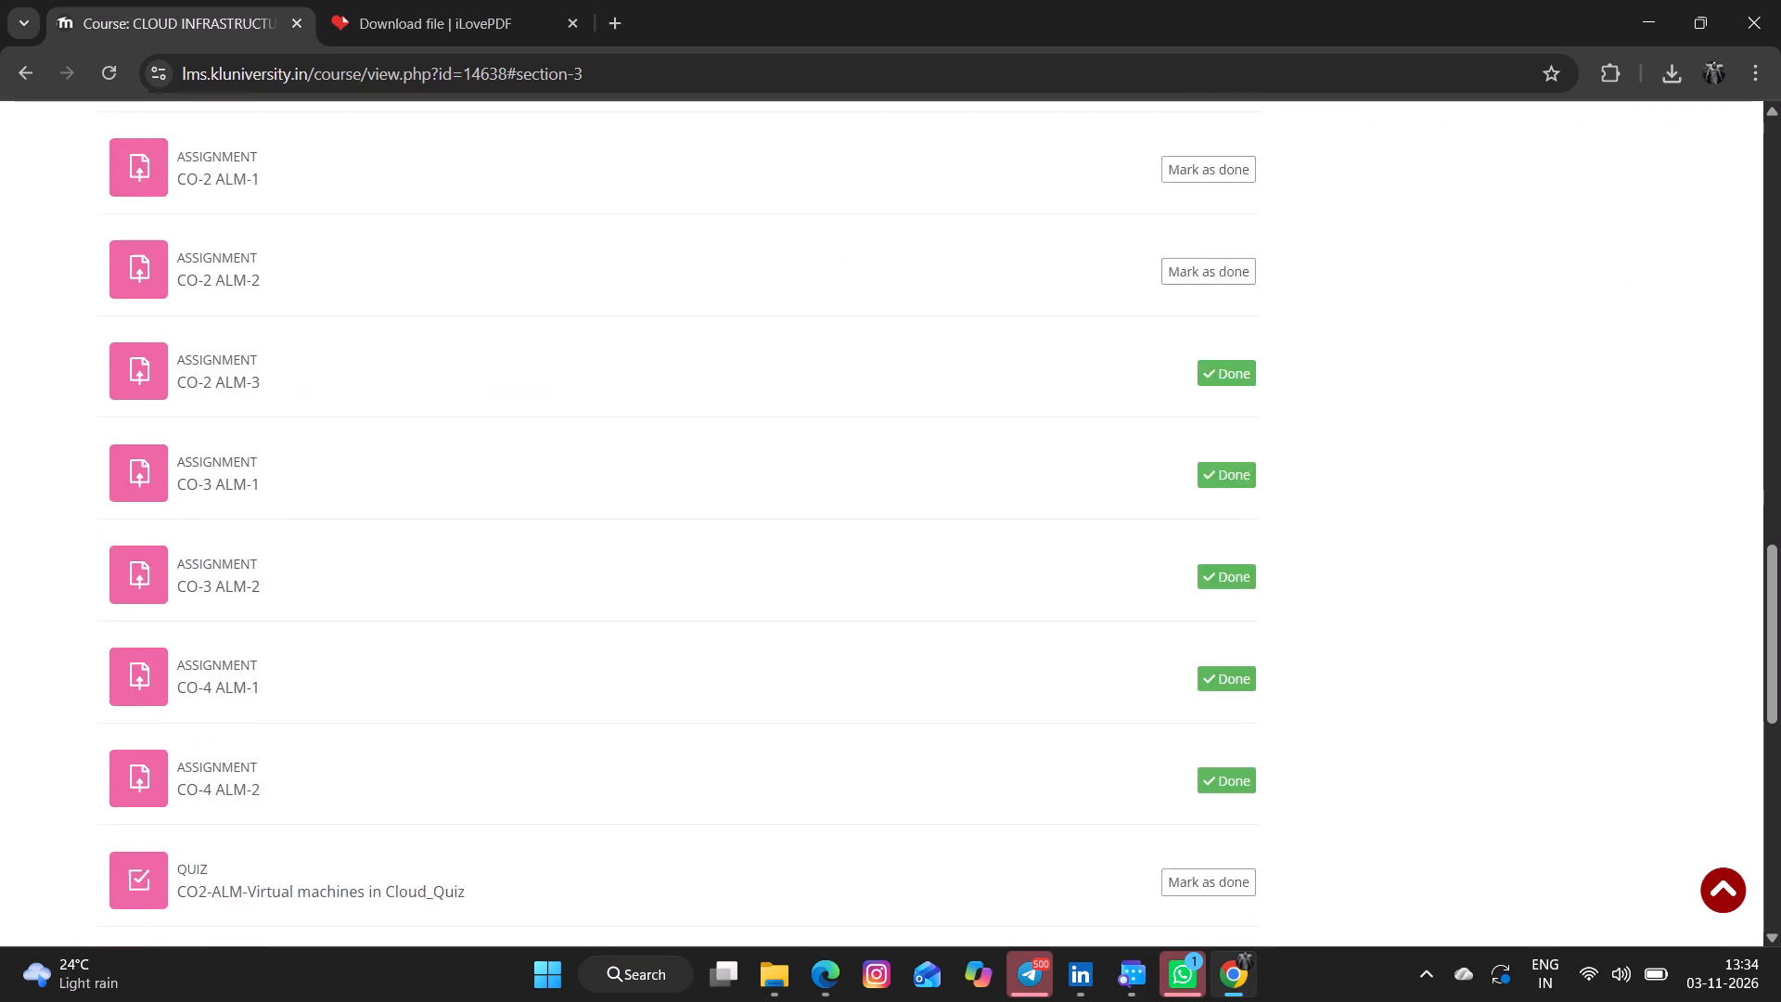
pyautogui.scroll(-1, 622, 330)
pyautogui.scroll(3, 622, 330)
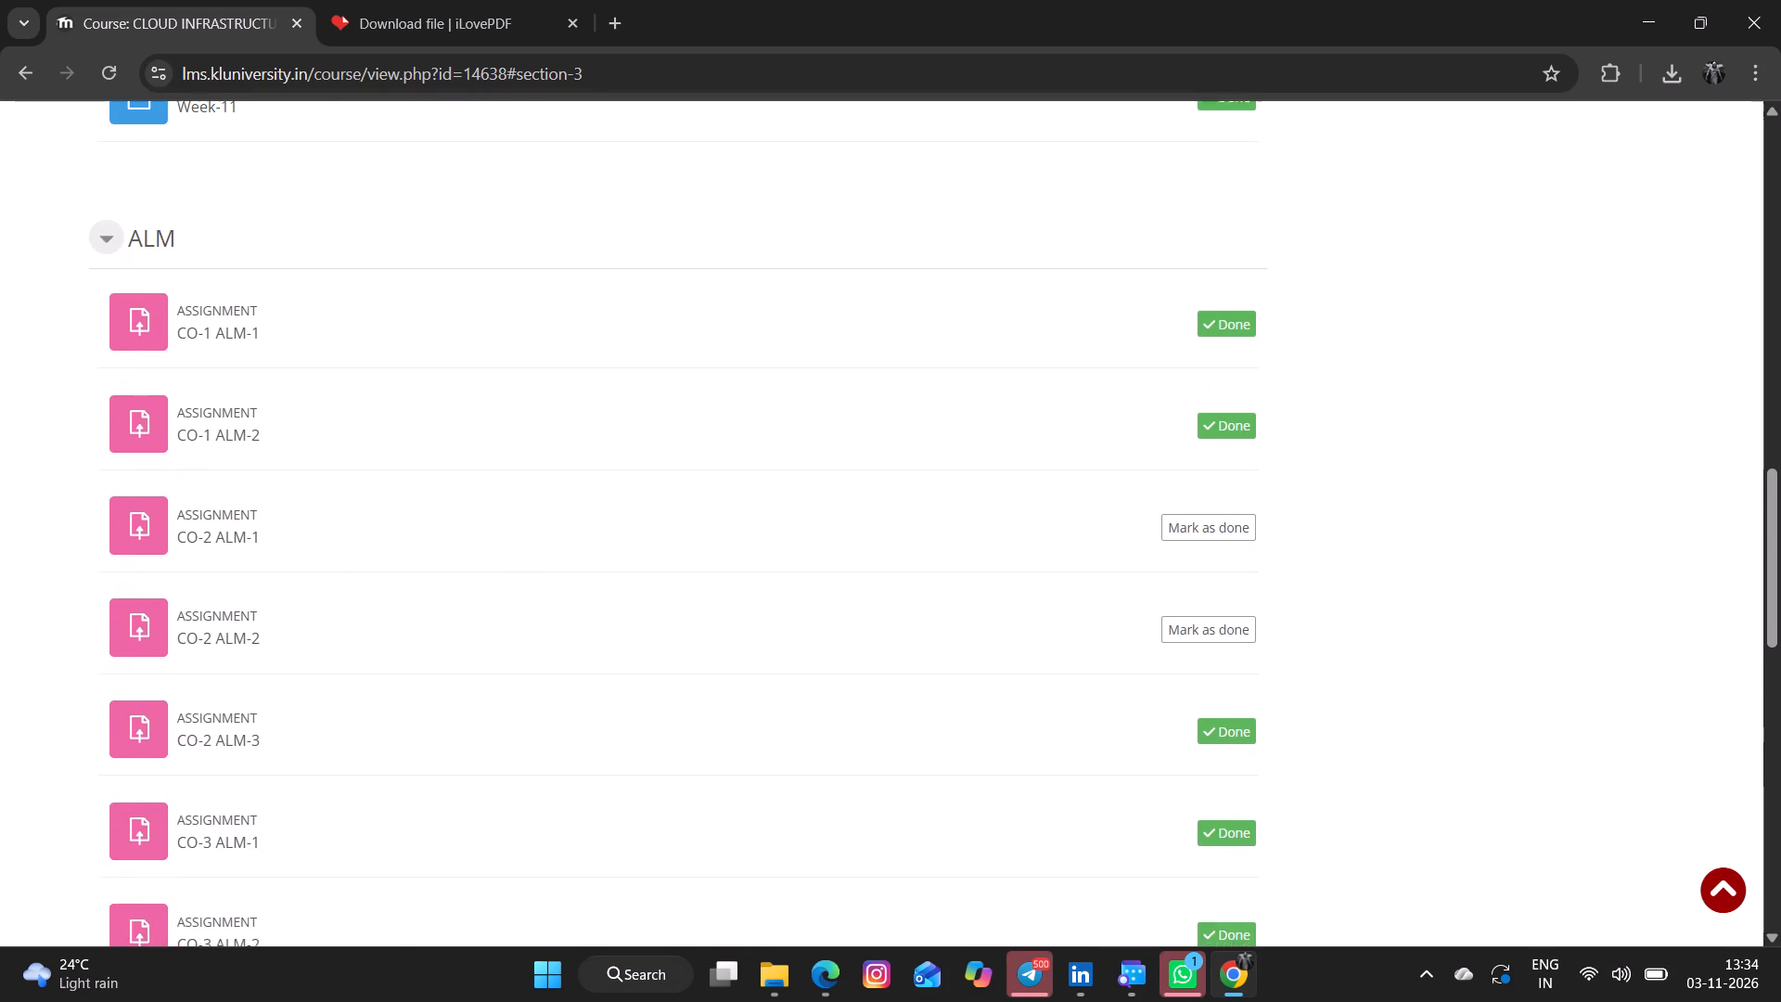
pyautogui.scroll(1, 622, 330)
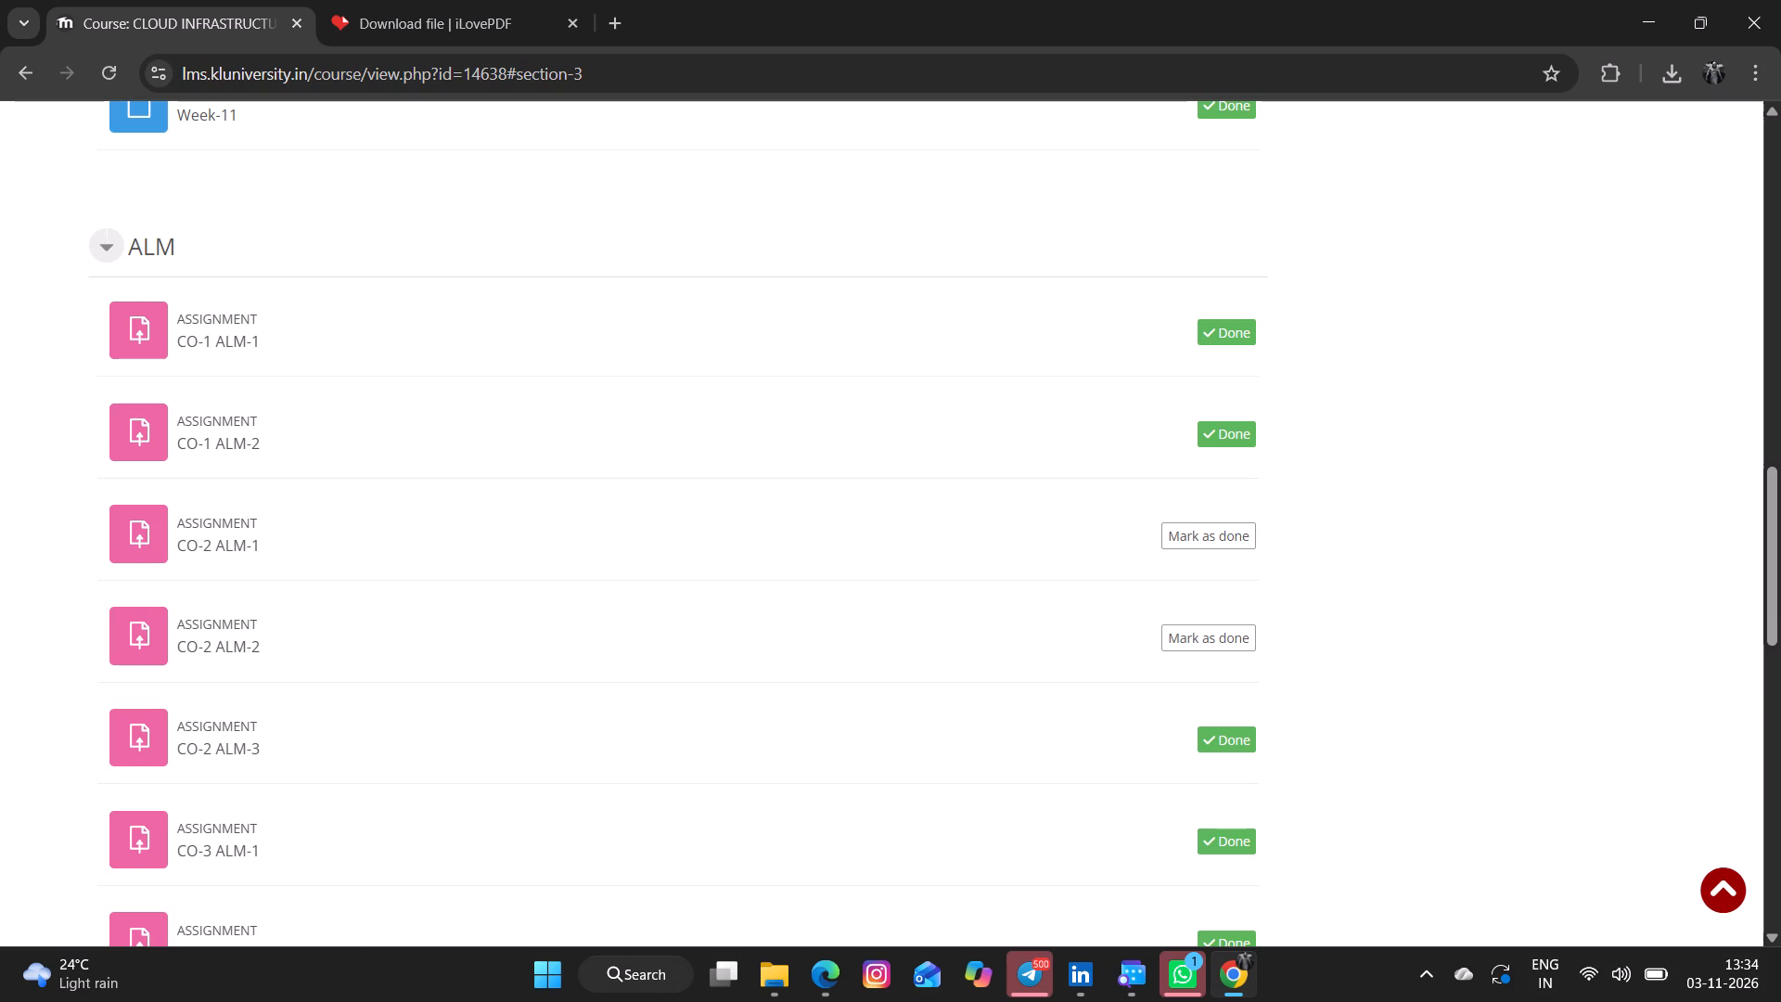
pyautogui.scroll(-3, 622, 330)
pyautogui.scroll(1, 622, 330)
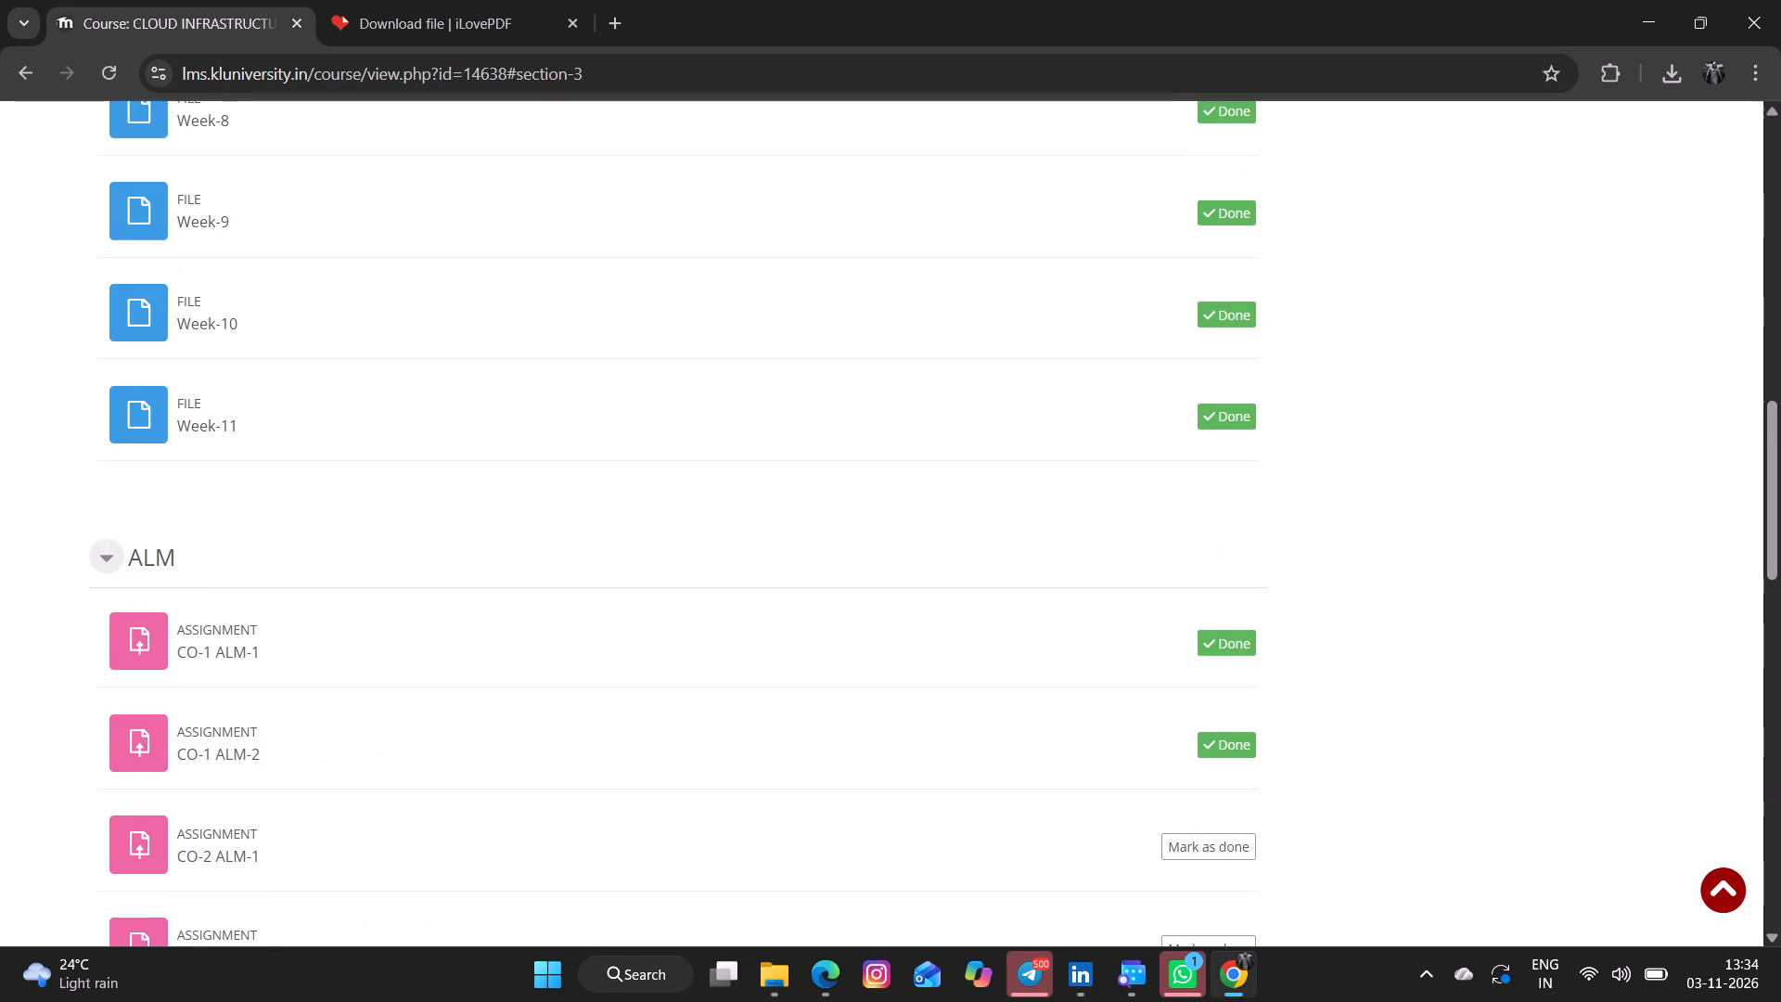